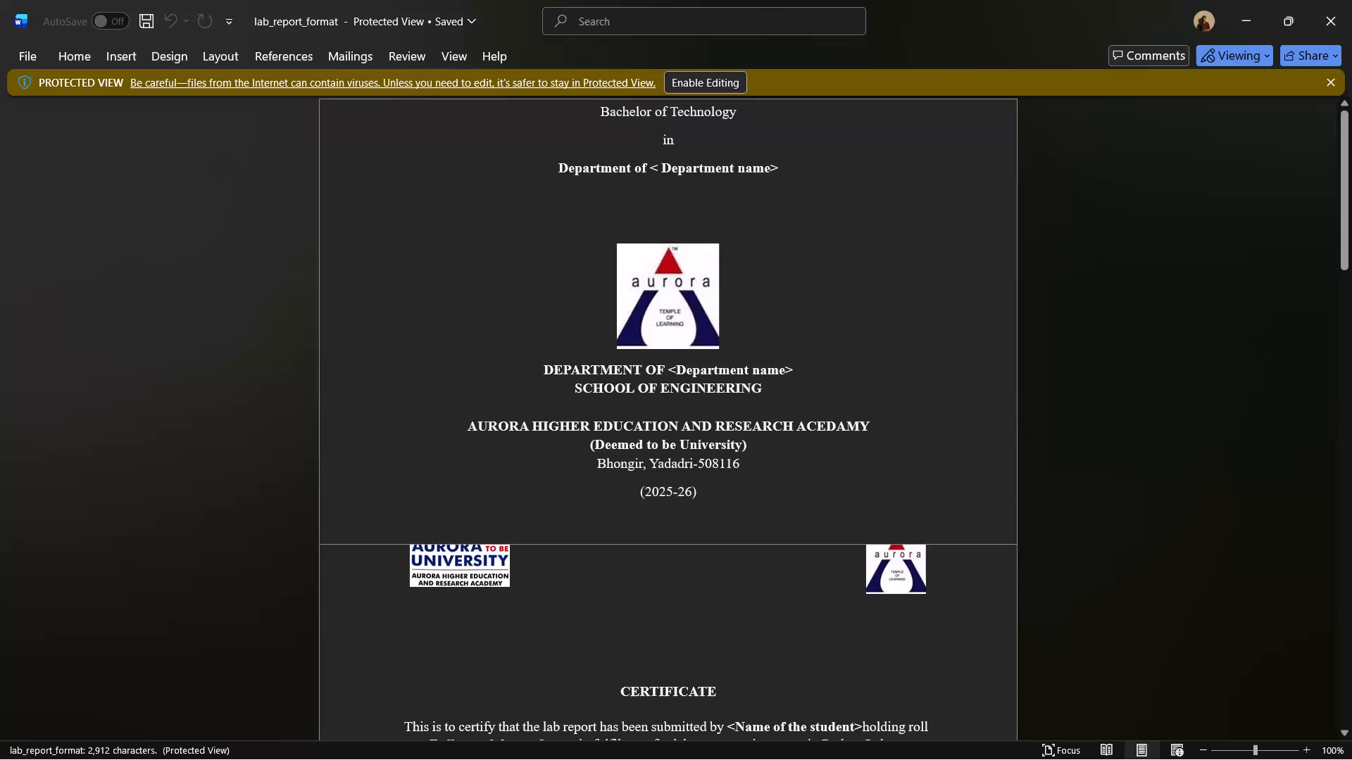
Read through the lab report template, examining the cover page, certificate and list of Python programs.
scroll(672, 430, "down", 10)
scroll(672, 430, "up", 1)
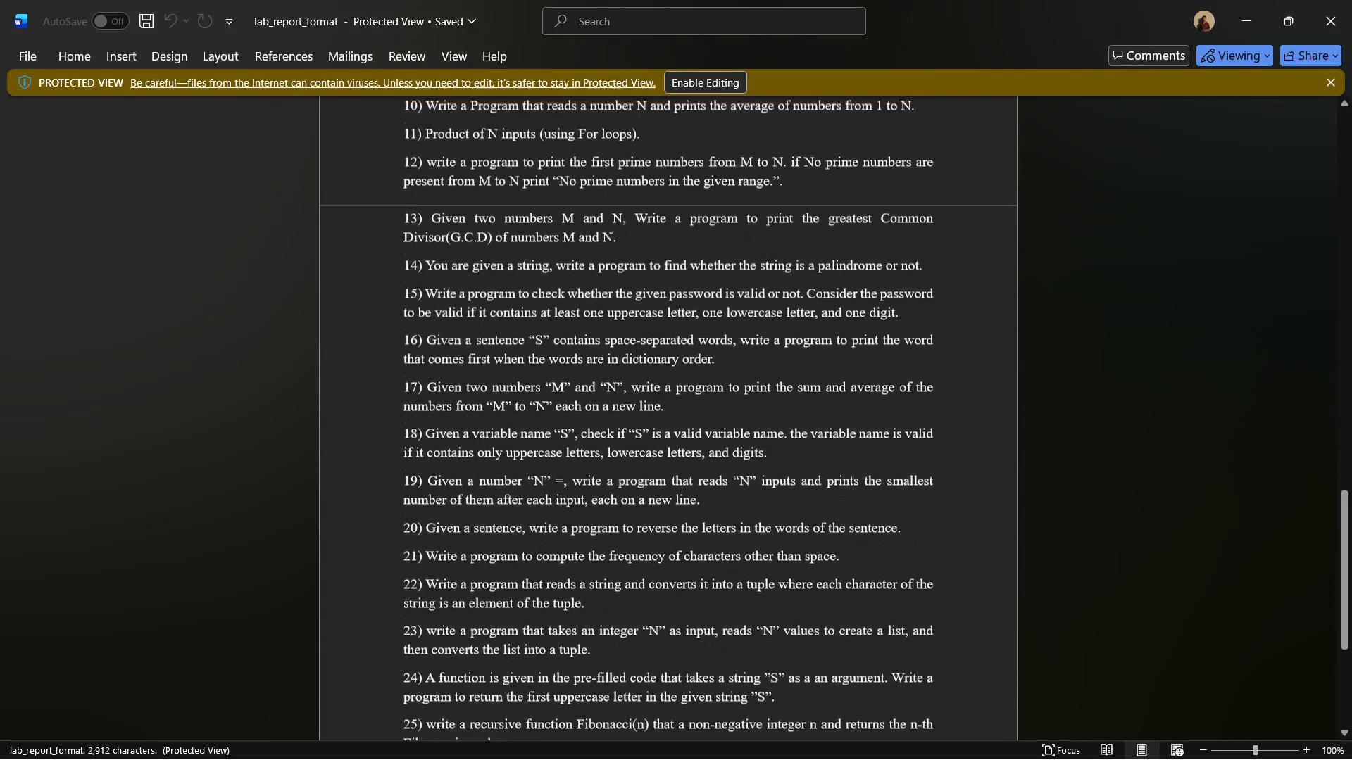
scroll(672, 430, "up", 4)
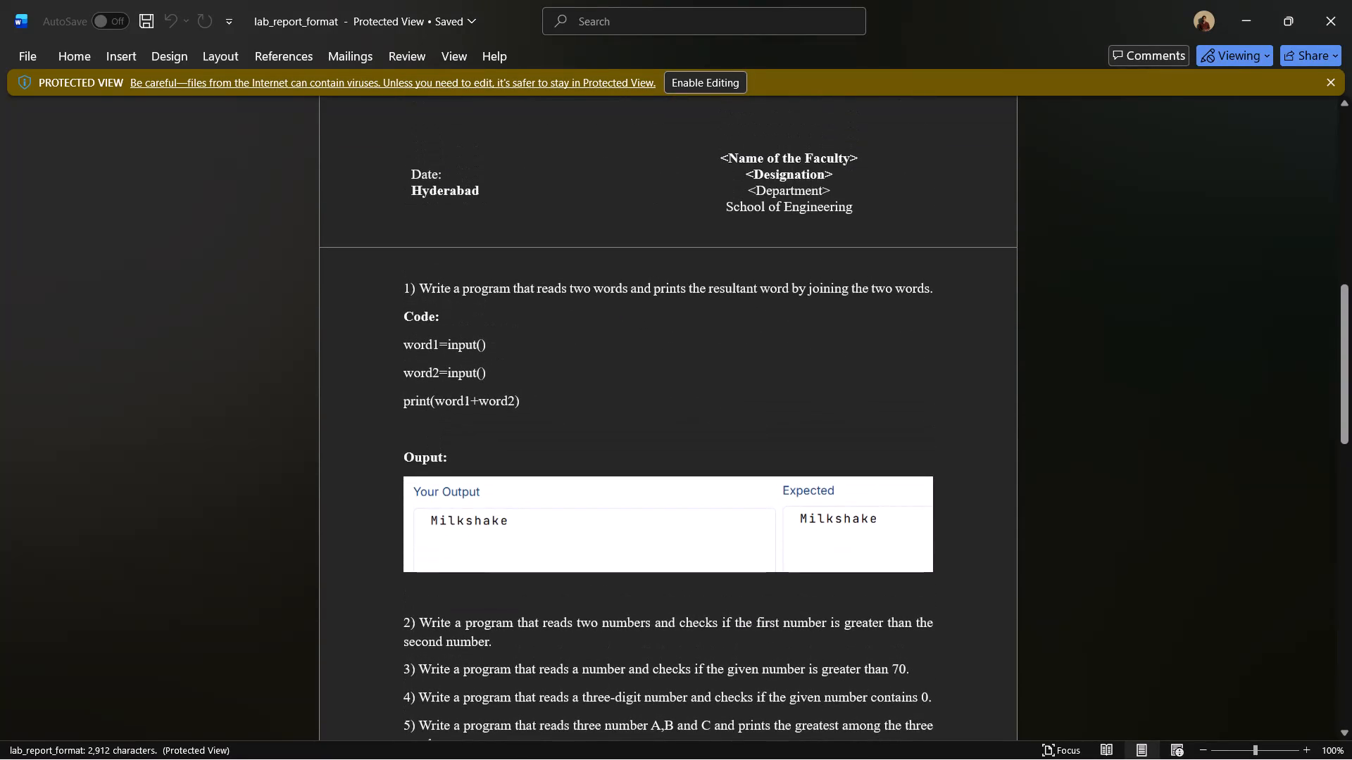
scroll(672, 430, "up", 1)
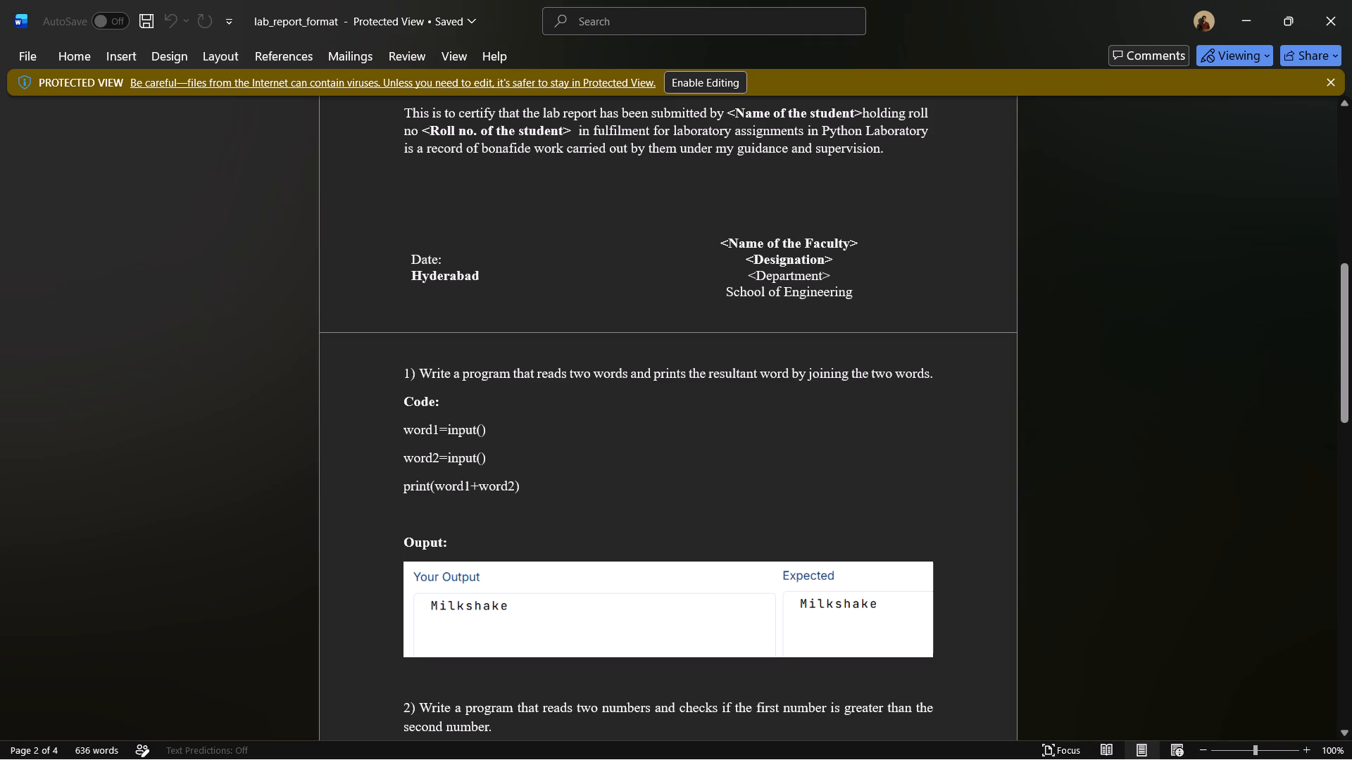
scroll(672, 430, "up", 1)
scroll(672, 430, "down", 1)
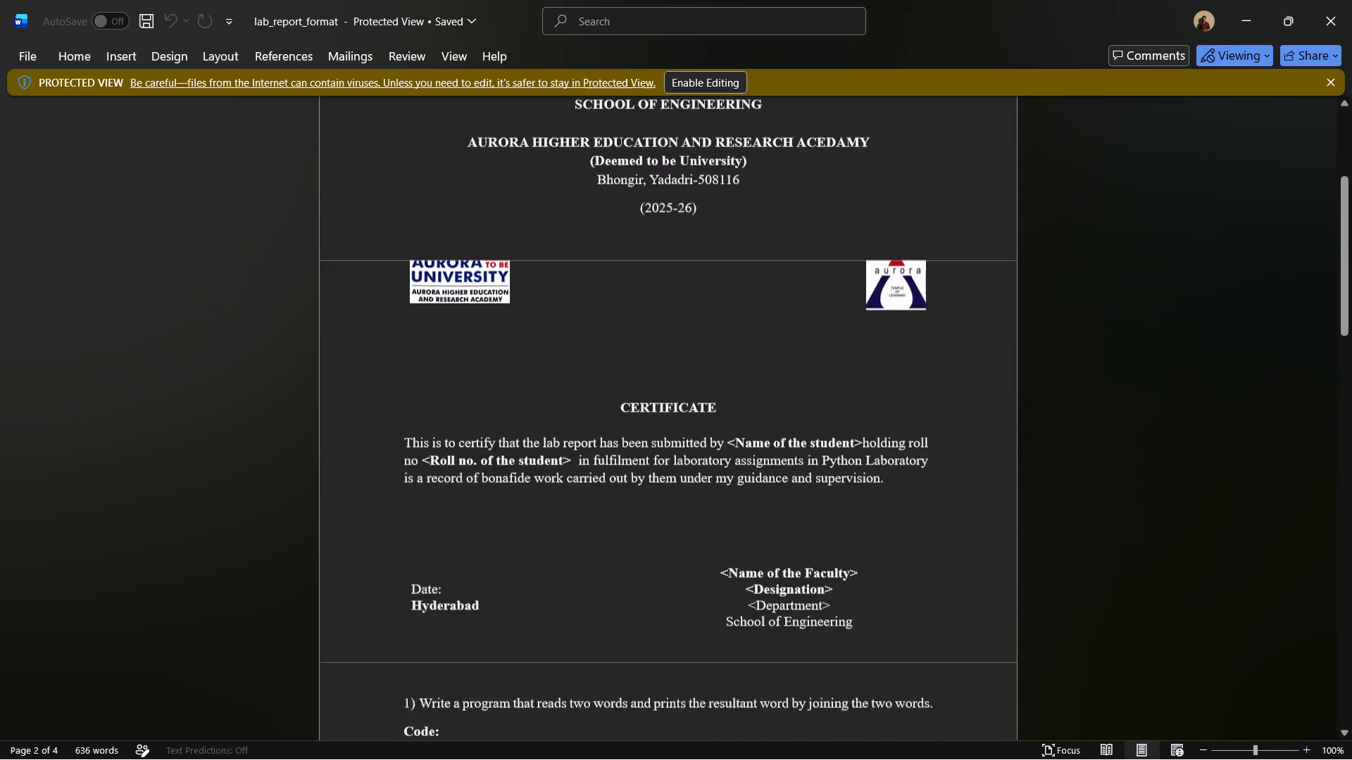
scroll(672, 430, "down", 2)
scroll(672, 430, "up", 3)
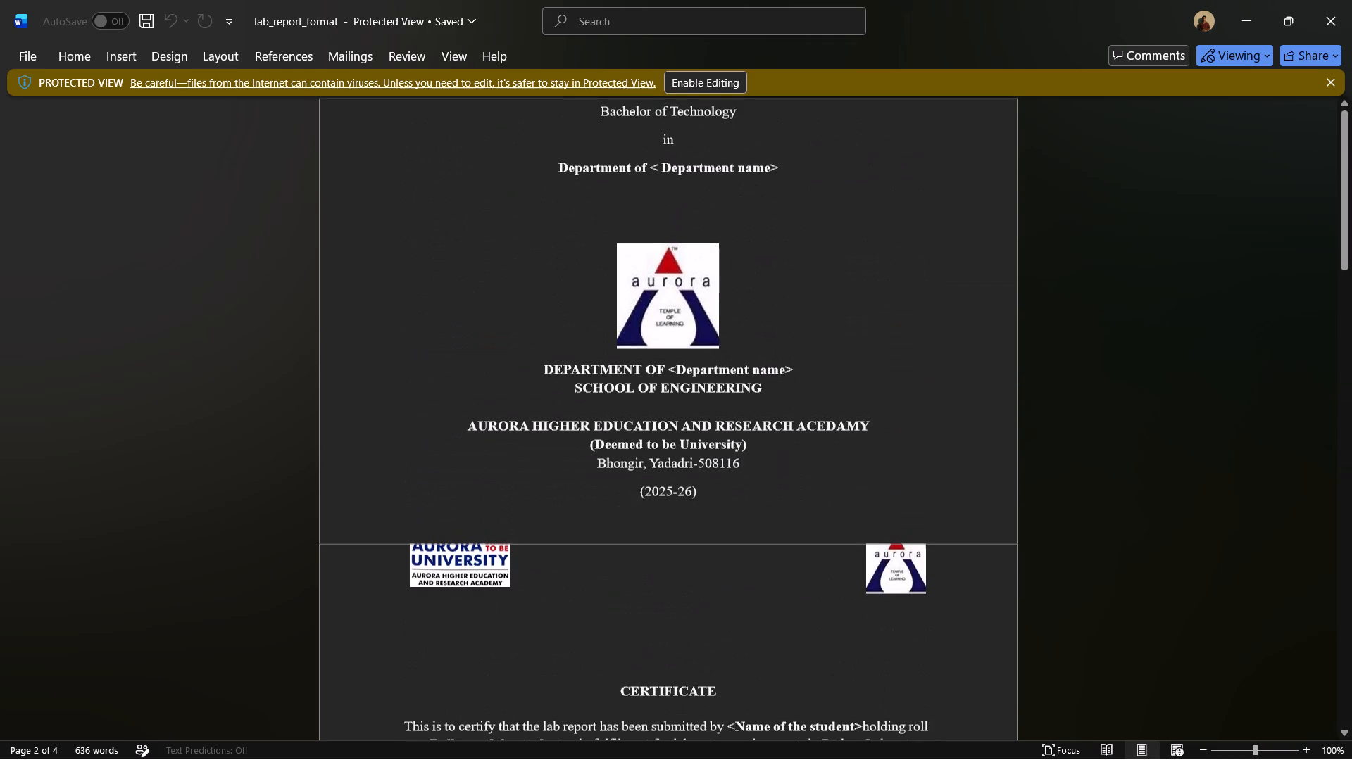
scroll(672, 430, "down", 3)
scroll(672, 430, "up", 1)
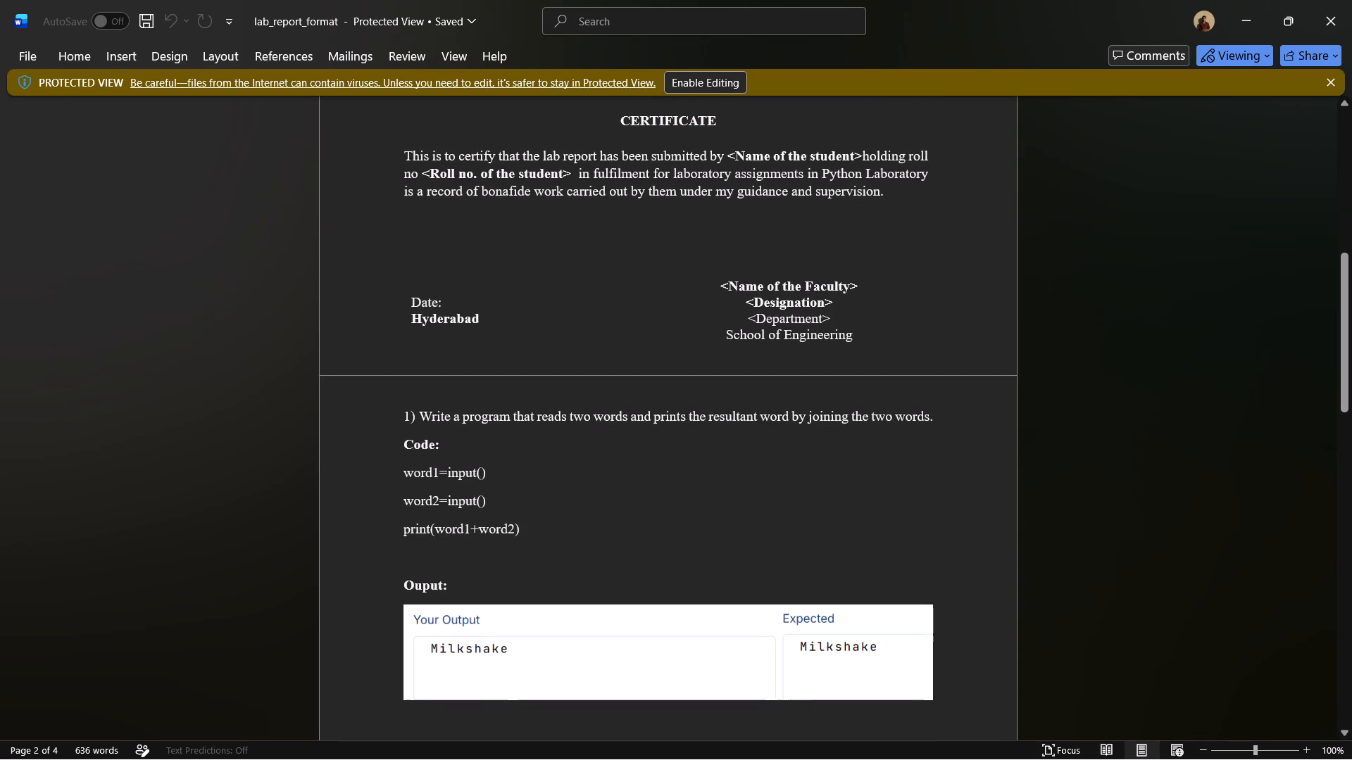
scroll(672, 430, "up", 1)
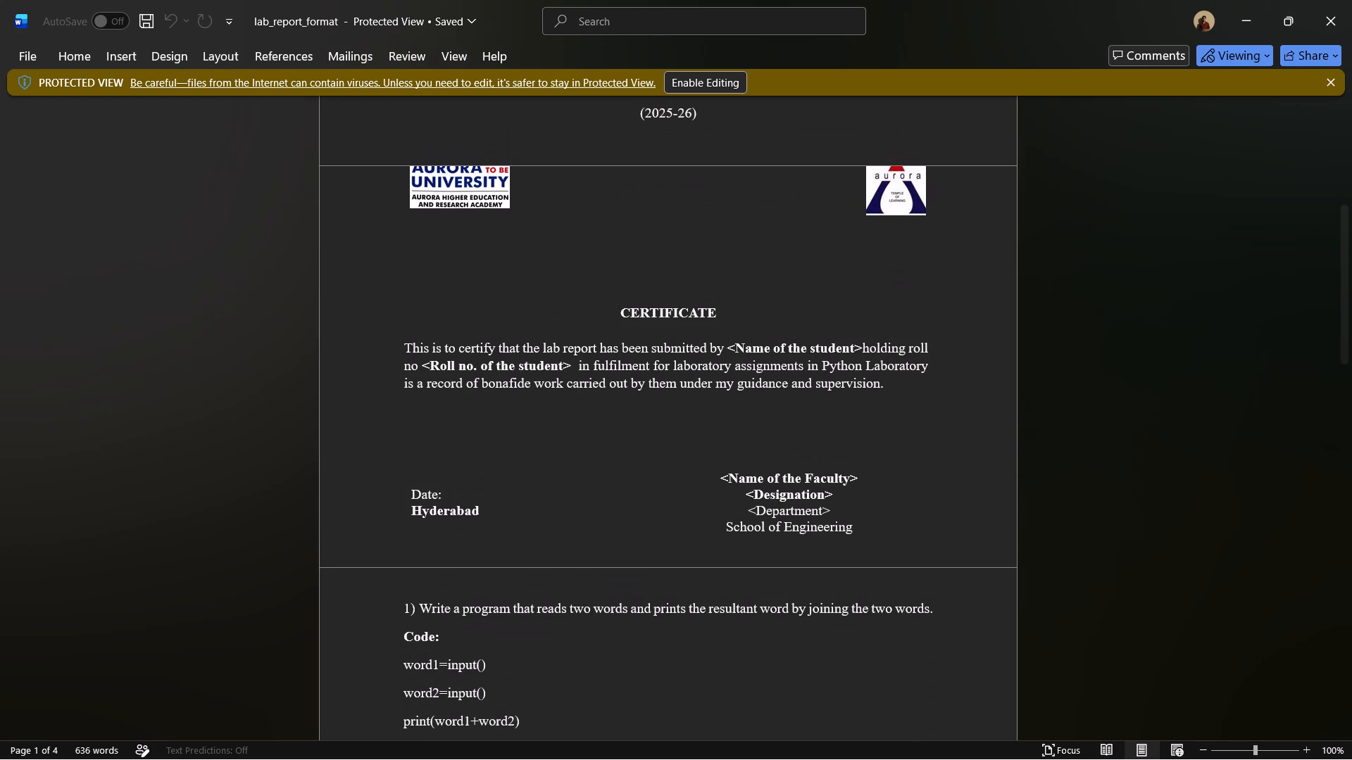
scroll(672, 430, "up", 2)
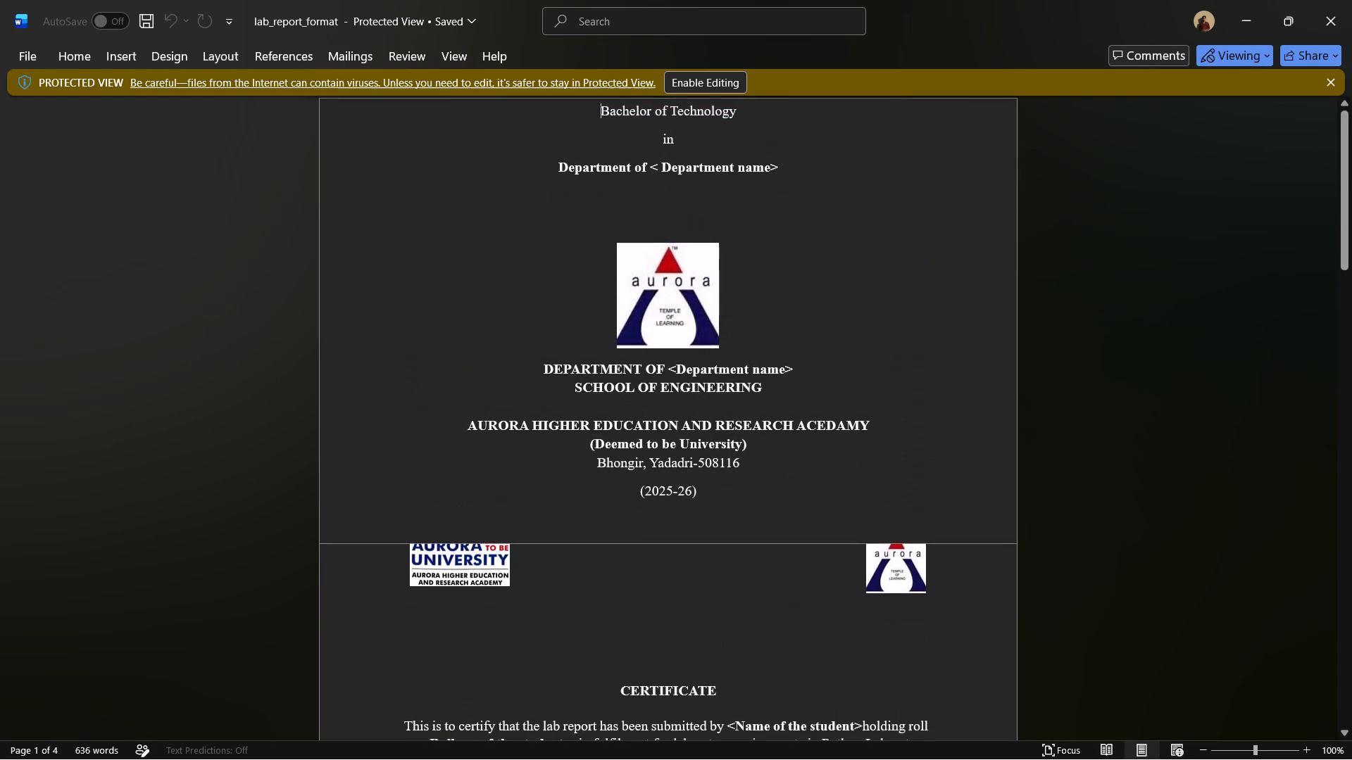
Enable editing of the protected lab_report_format document.
left_click(687, 77)
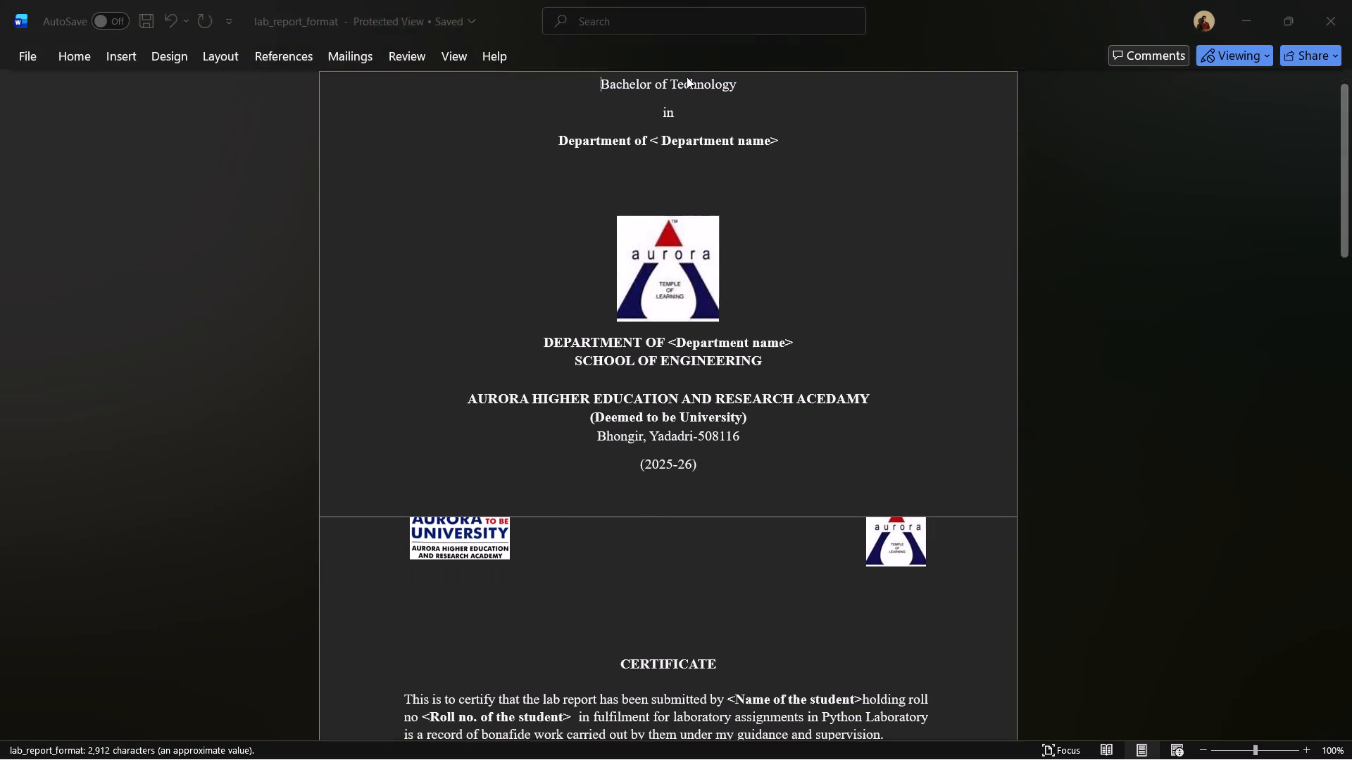
Replace the <Name of the student> placeholder in the certificate paragraph with the student's name, followed by a space.
scroll(699, 201, "up", 20)
scroll(699, 201, "up", 9)
scroll(699, 201, "down", 1)
scroll(699, 201, "up", 1)
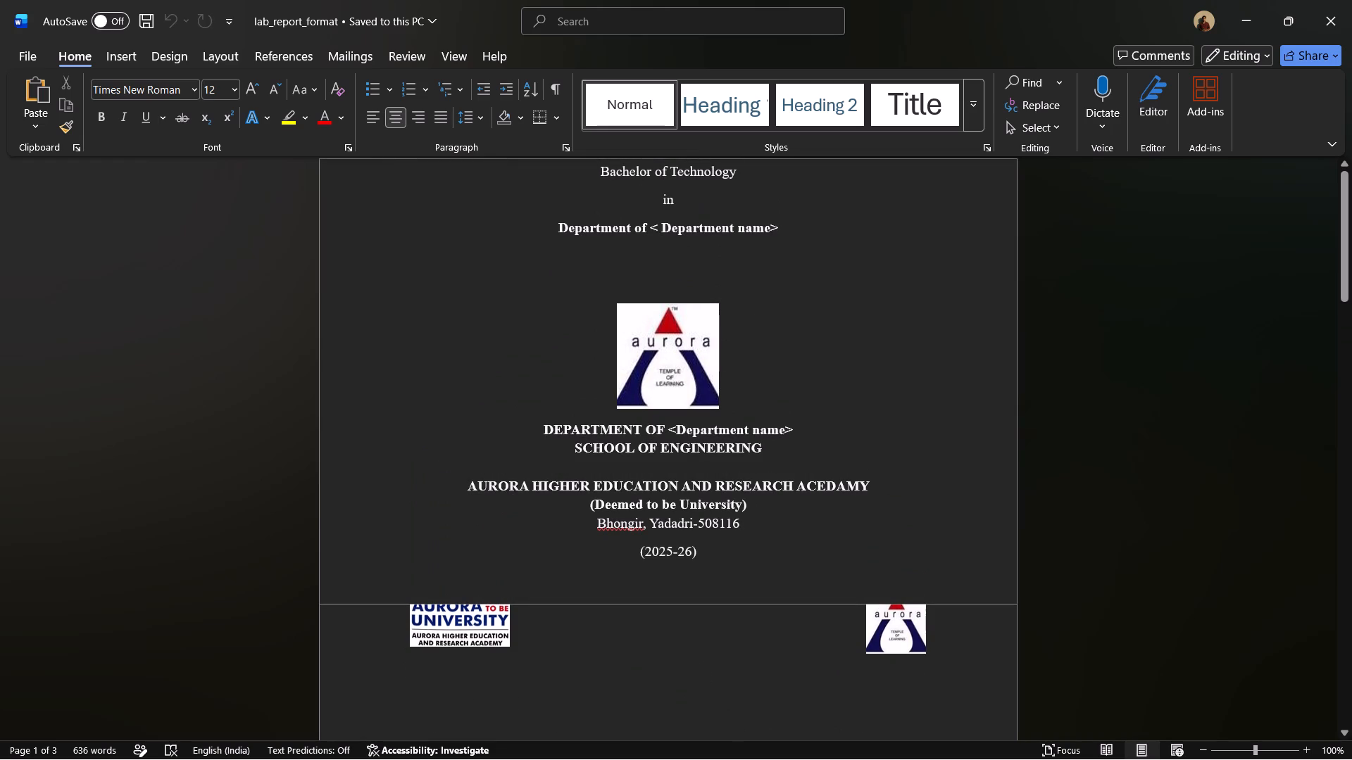
scroll(699, 201, "down", 2)
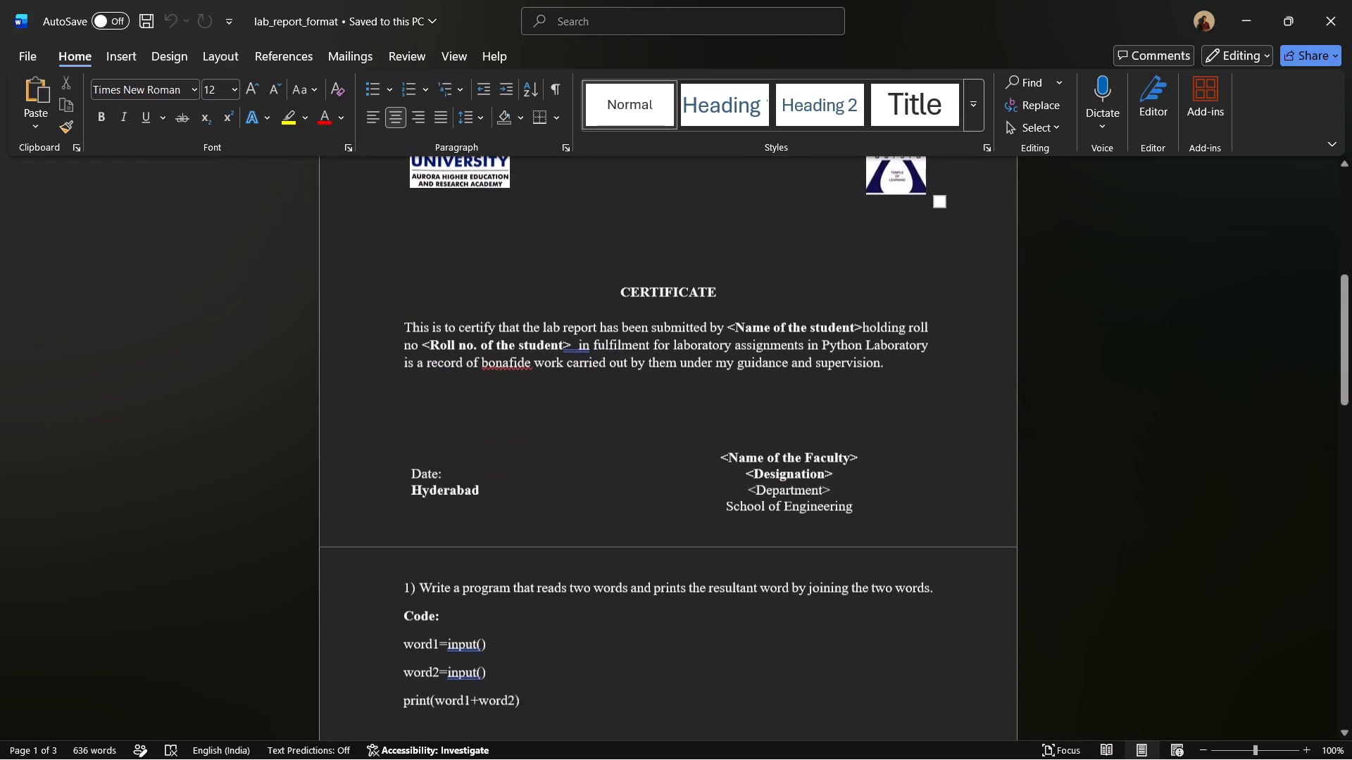
left_click(862, 329)
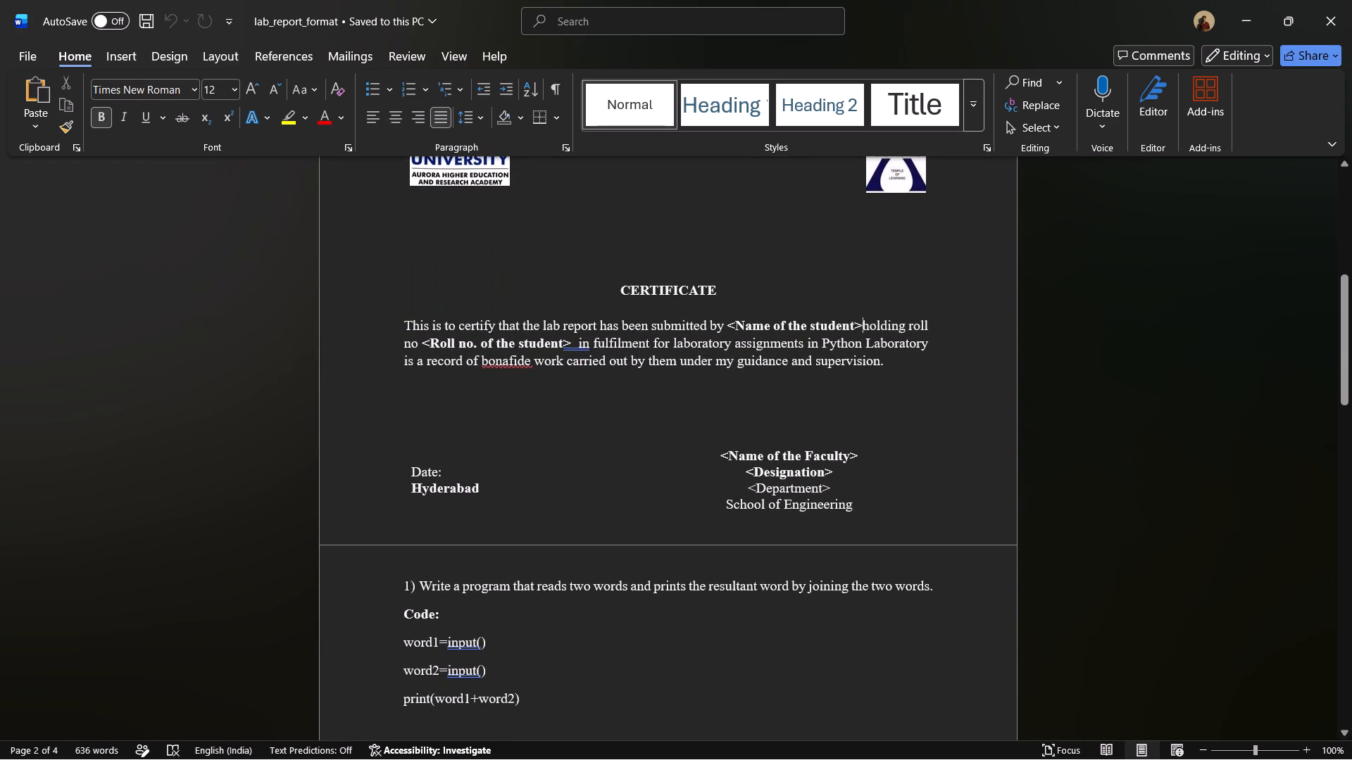
key("BackSpace")
key("BackSpace")
key("BackSpace")
key("BackSpace")
key("BackSpace")
key("BackSpace")
key("BackSpace")
key("BackSpace")
key("BackSpace")
key("BackSpace")
key("BackSpace")
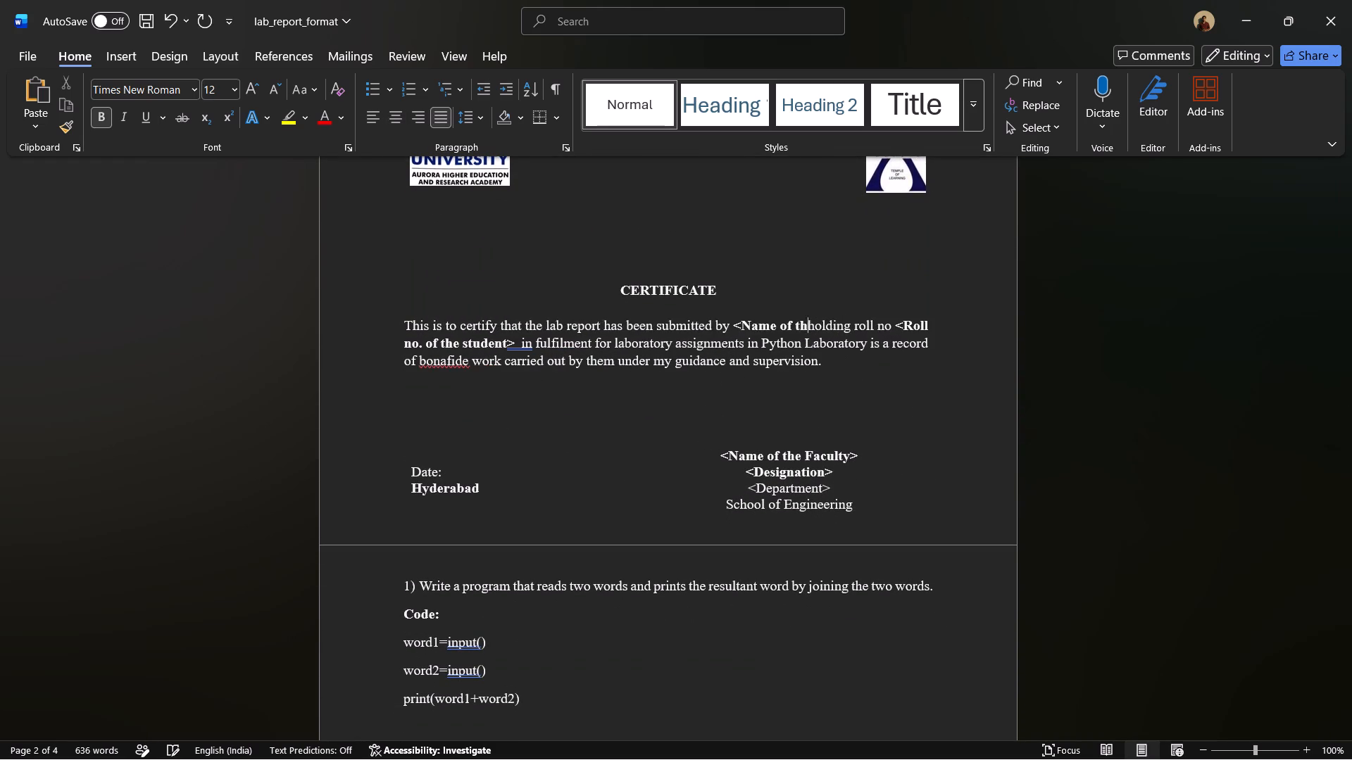
key("BackSpace")
key("BackSpace")
key("BackSpace")
key("BackSpace")
key("BackSpace")
key("BackSpace")
key("BackSpace")
key("BackSpace")
key("BackSpace")
key("BackSpace")
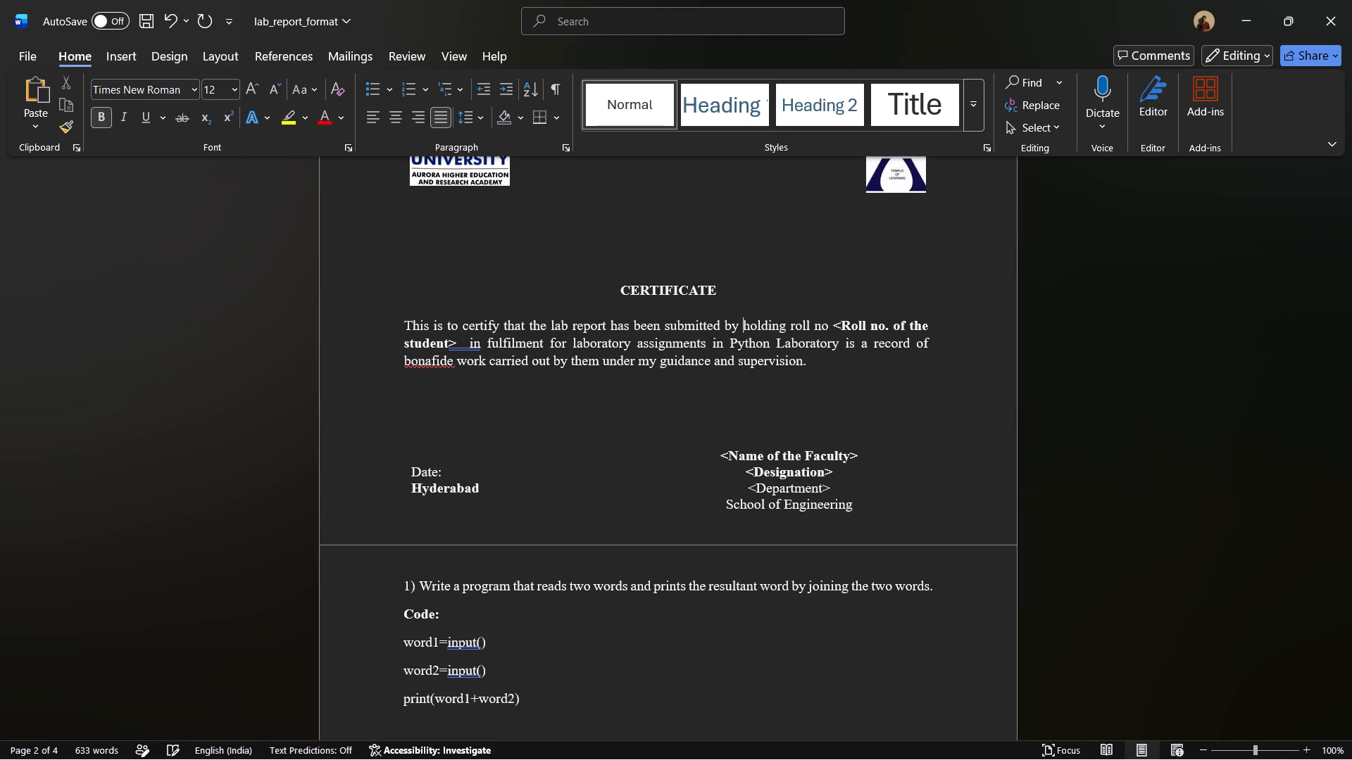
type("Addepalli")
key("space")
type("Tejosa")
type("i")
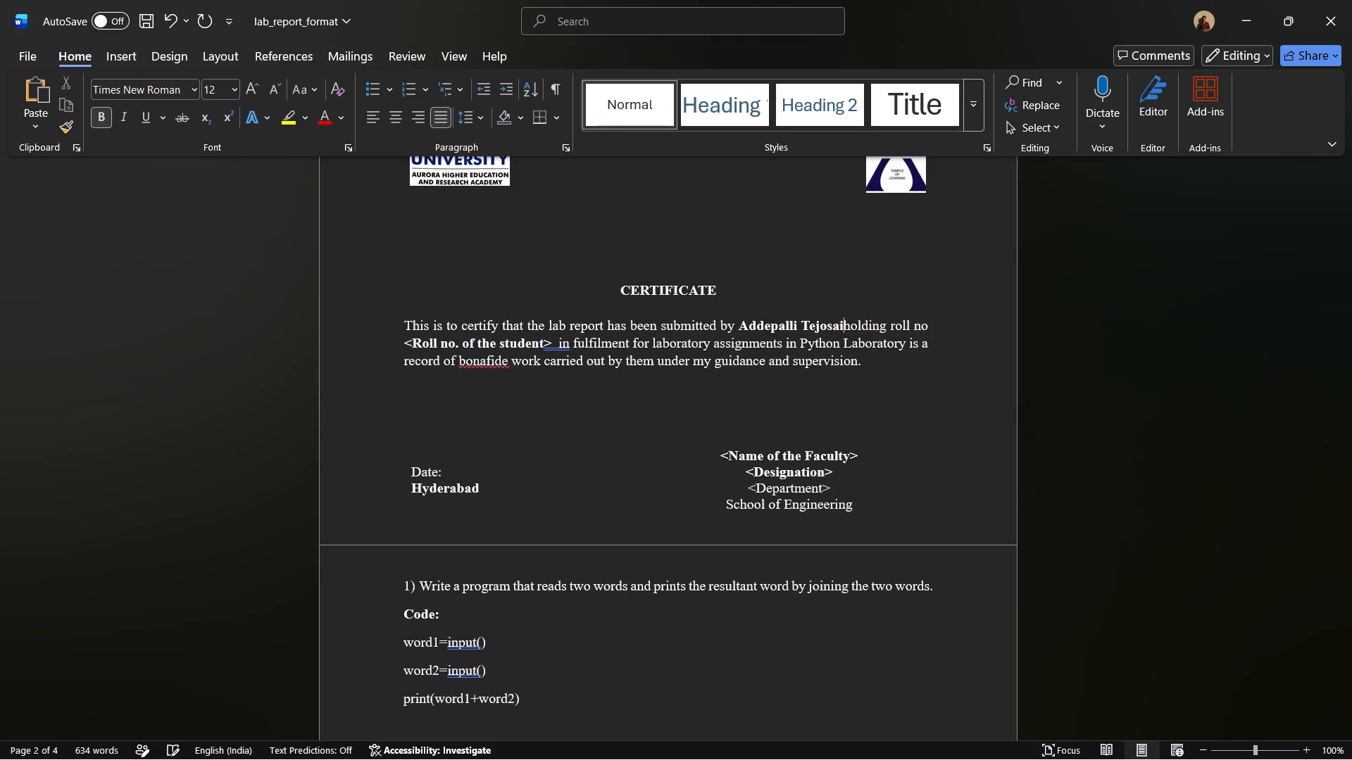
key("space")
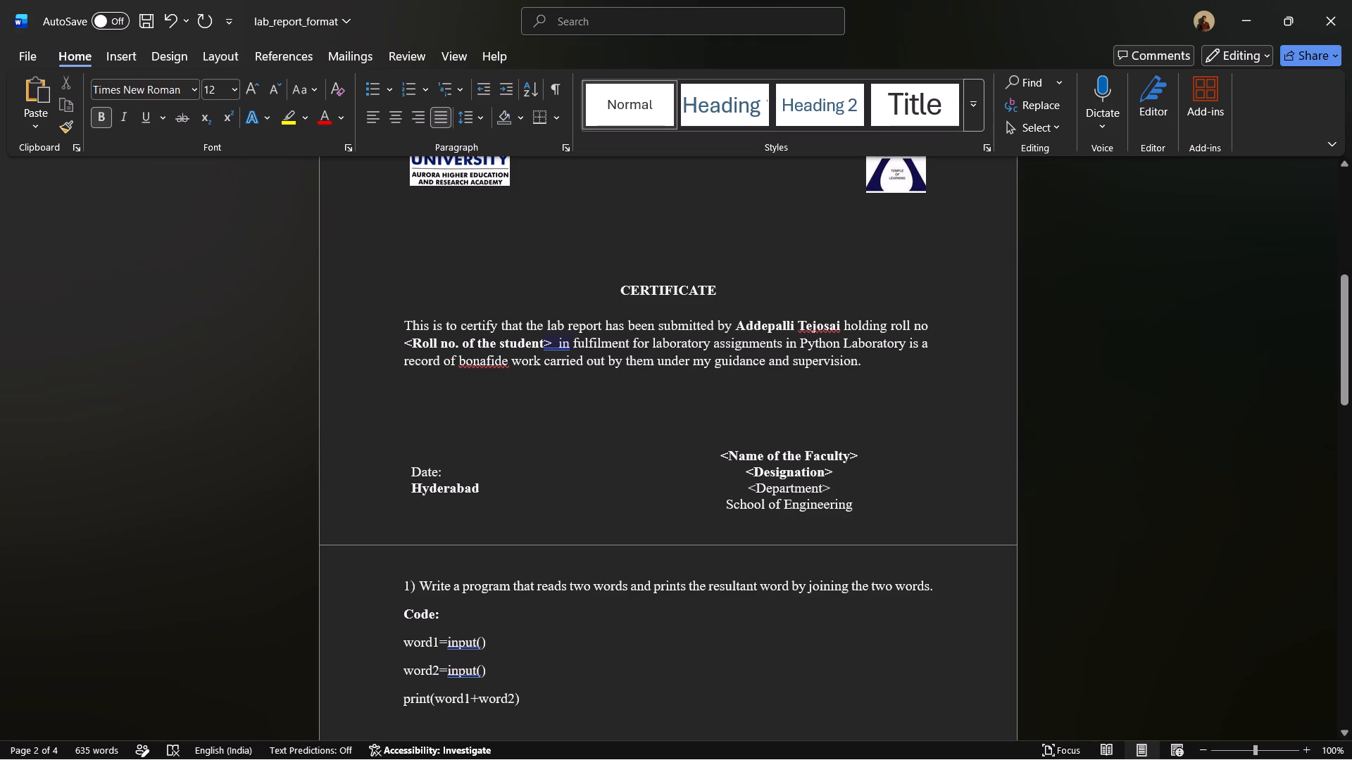
Open the Lab-Report-01-FDS-Lab_report_01-original PDF from the Downloads folder and examine its student details and pages.
left_click(552, 342)
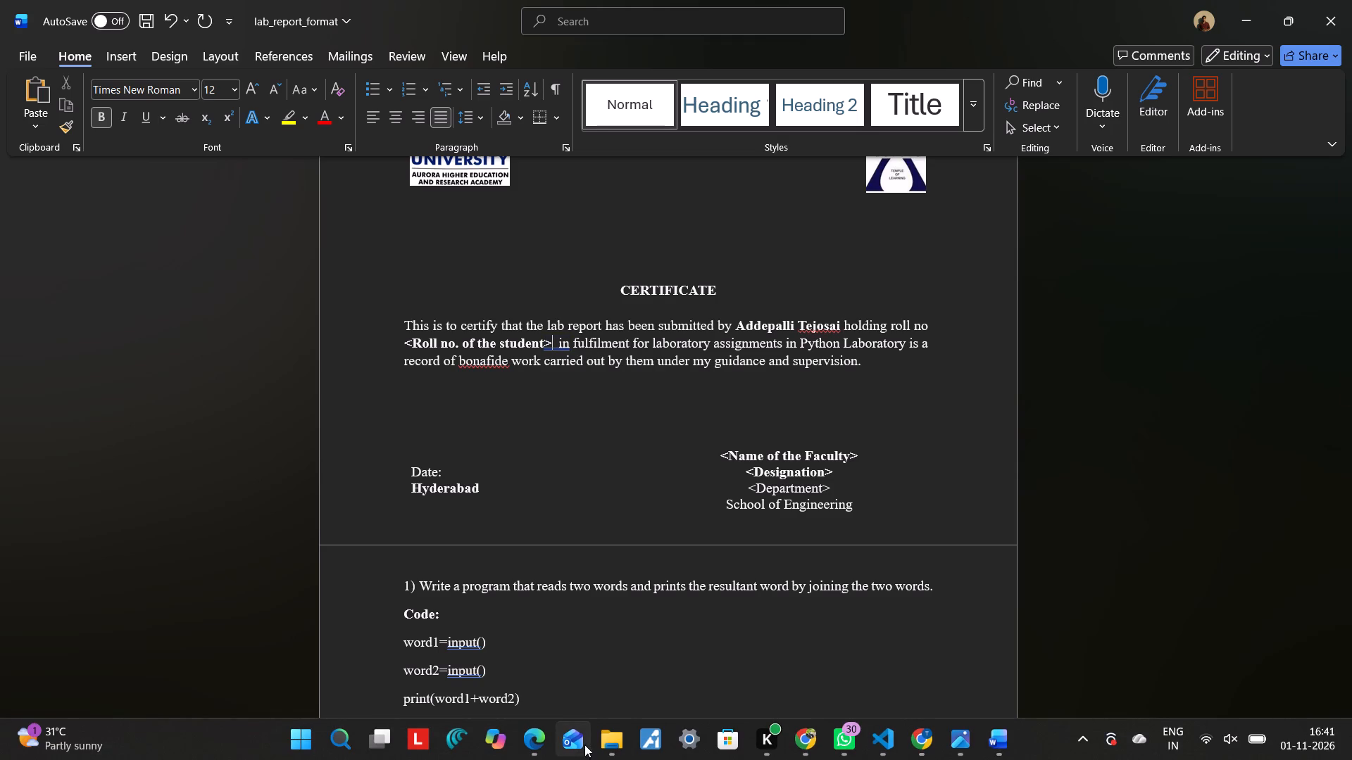
left_click(609, 745)
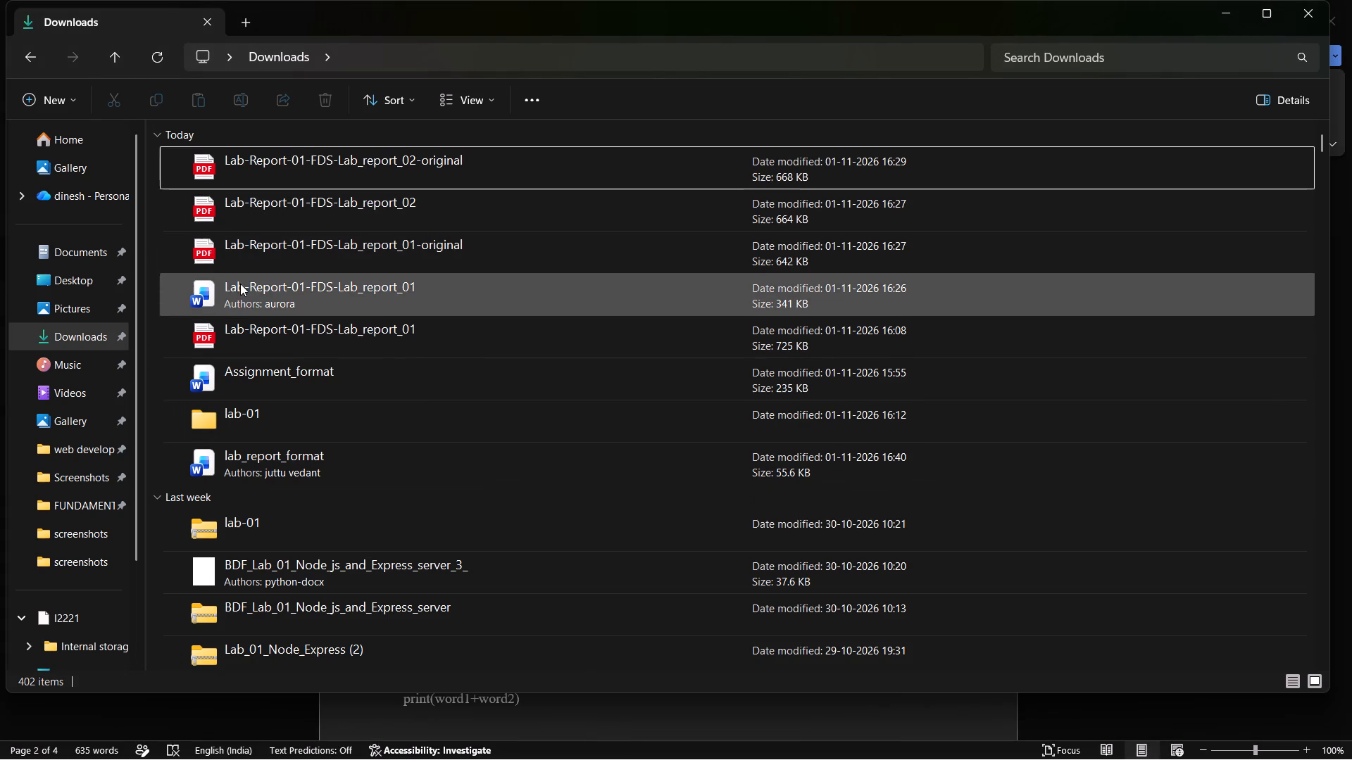
double_click(259, 255)
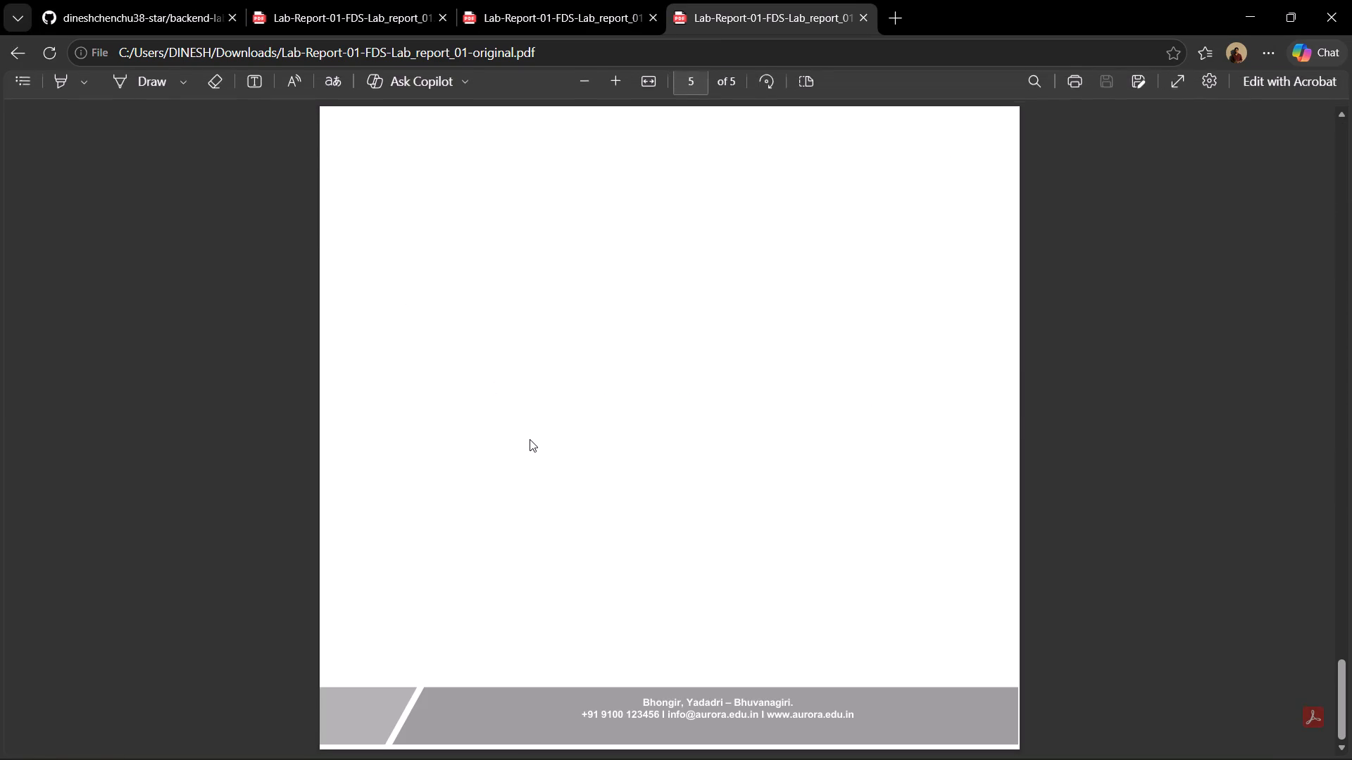
scroll(530, 439, "down", 1)
scroll(530, 439, "up", 10)
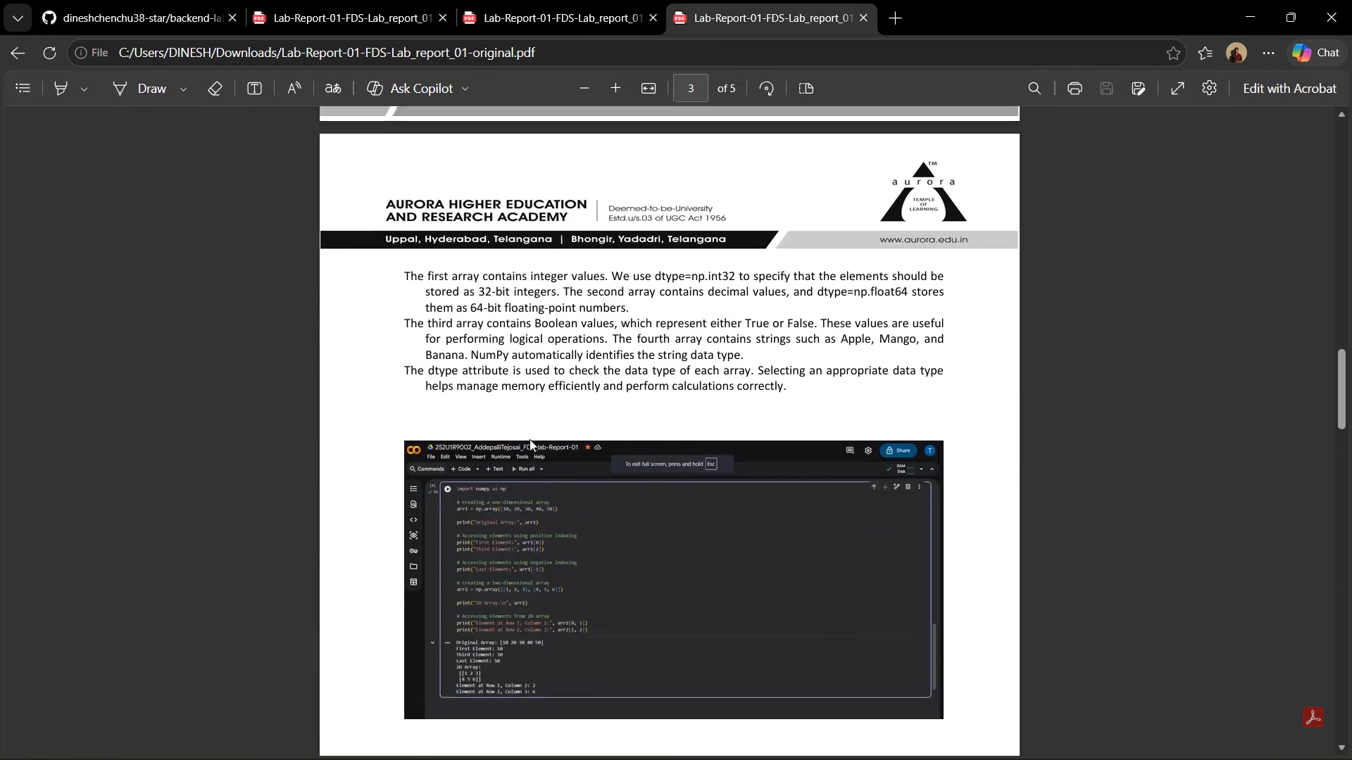
scroll(530, 439, "up", 3)
scroll(530, 439, "down", 5)
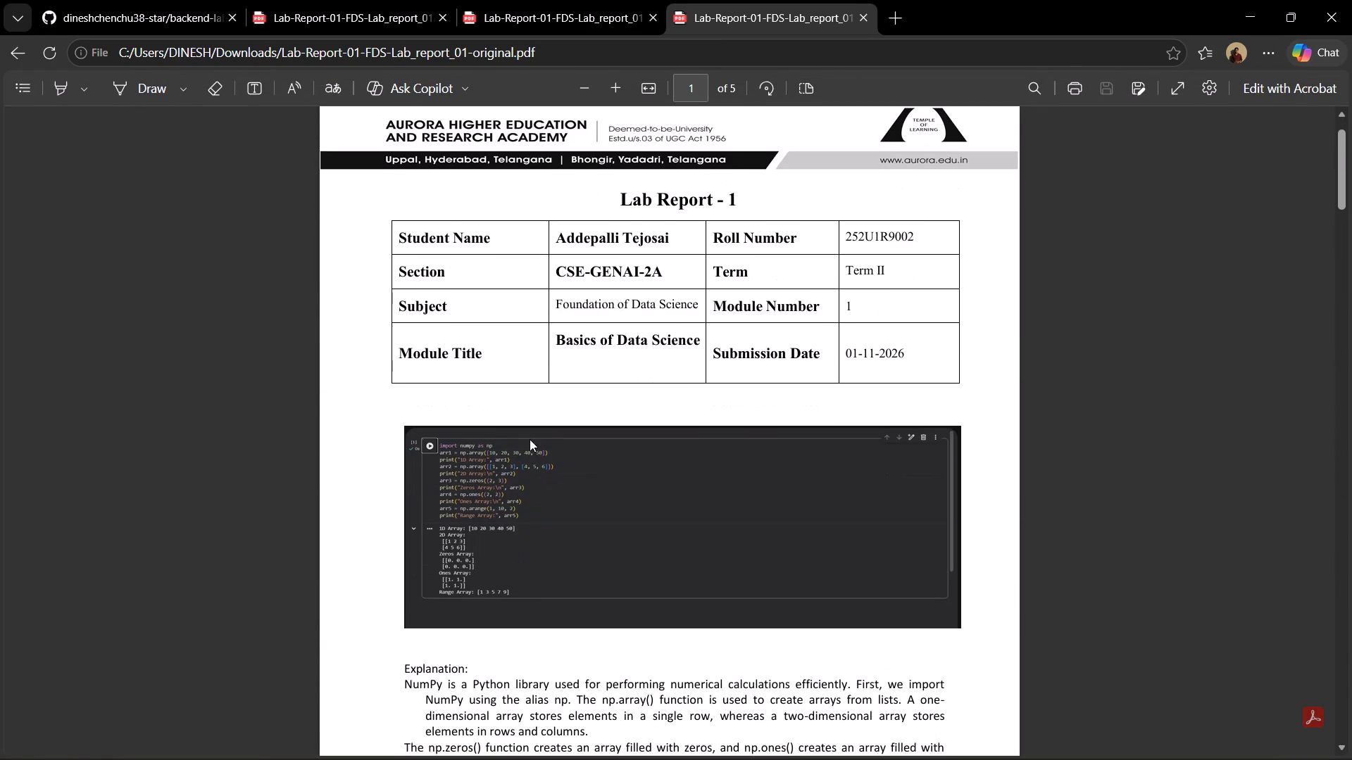
scroll(530, 439, "down", 2)
scroll(605, 438, "up", 3)
scroll(605, 438, "down", 8)
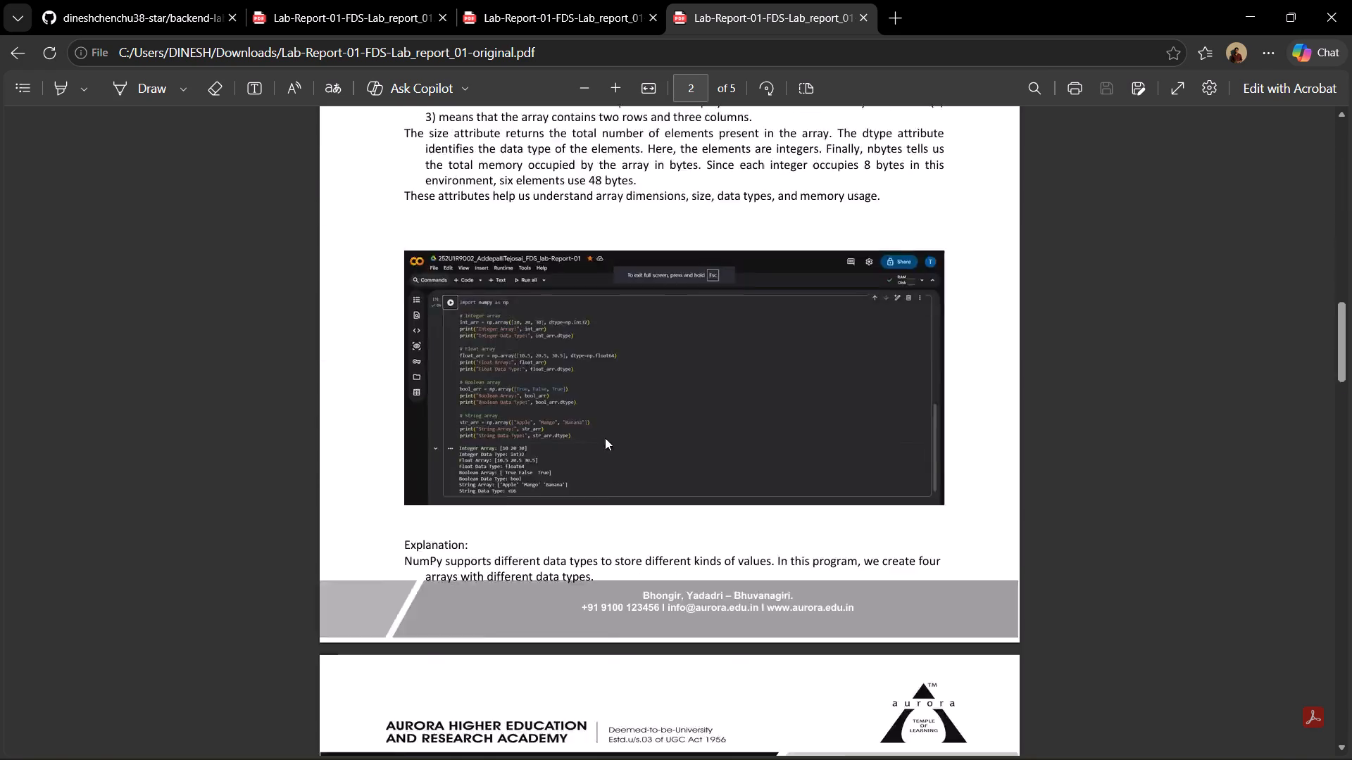
scroll(653, 595, "down", 7)
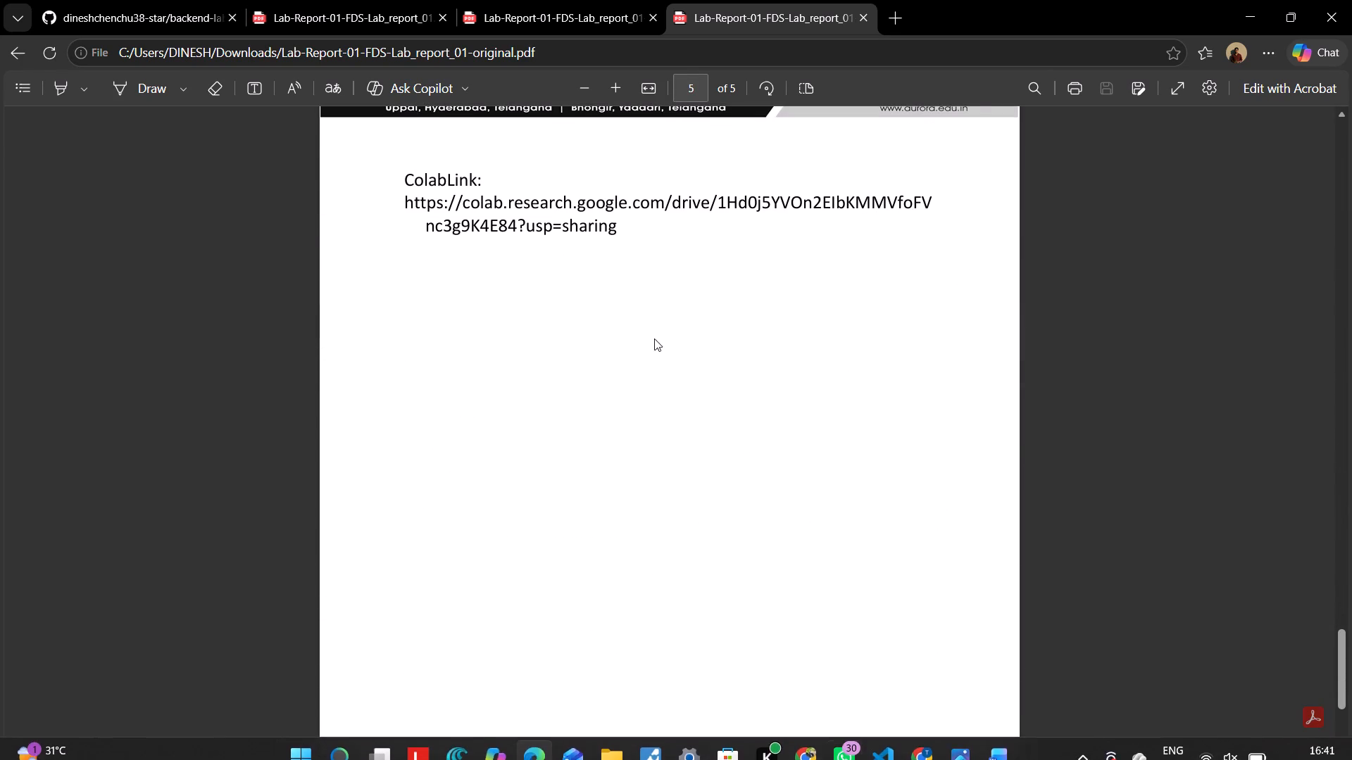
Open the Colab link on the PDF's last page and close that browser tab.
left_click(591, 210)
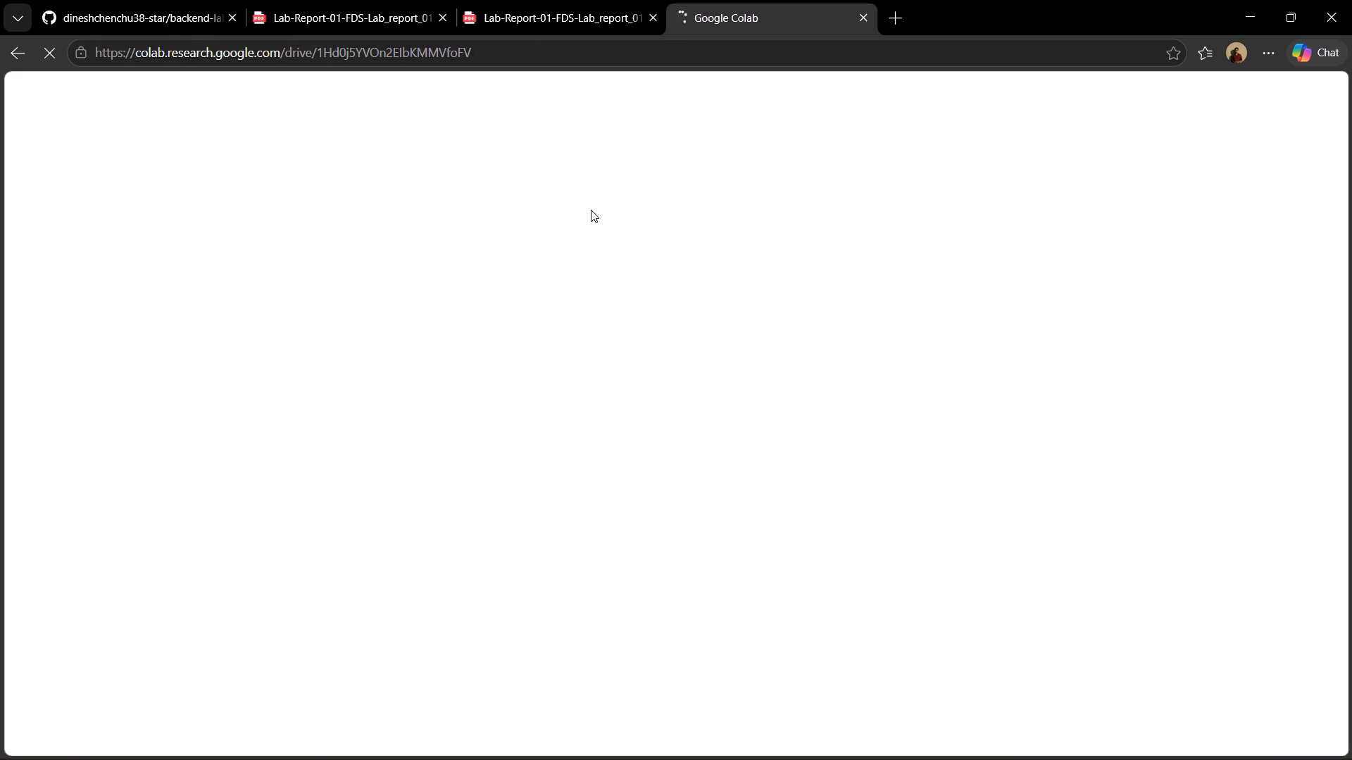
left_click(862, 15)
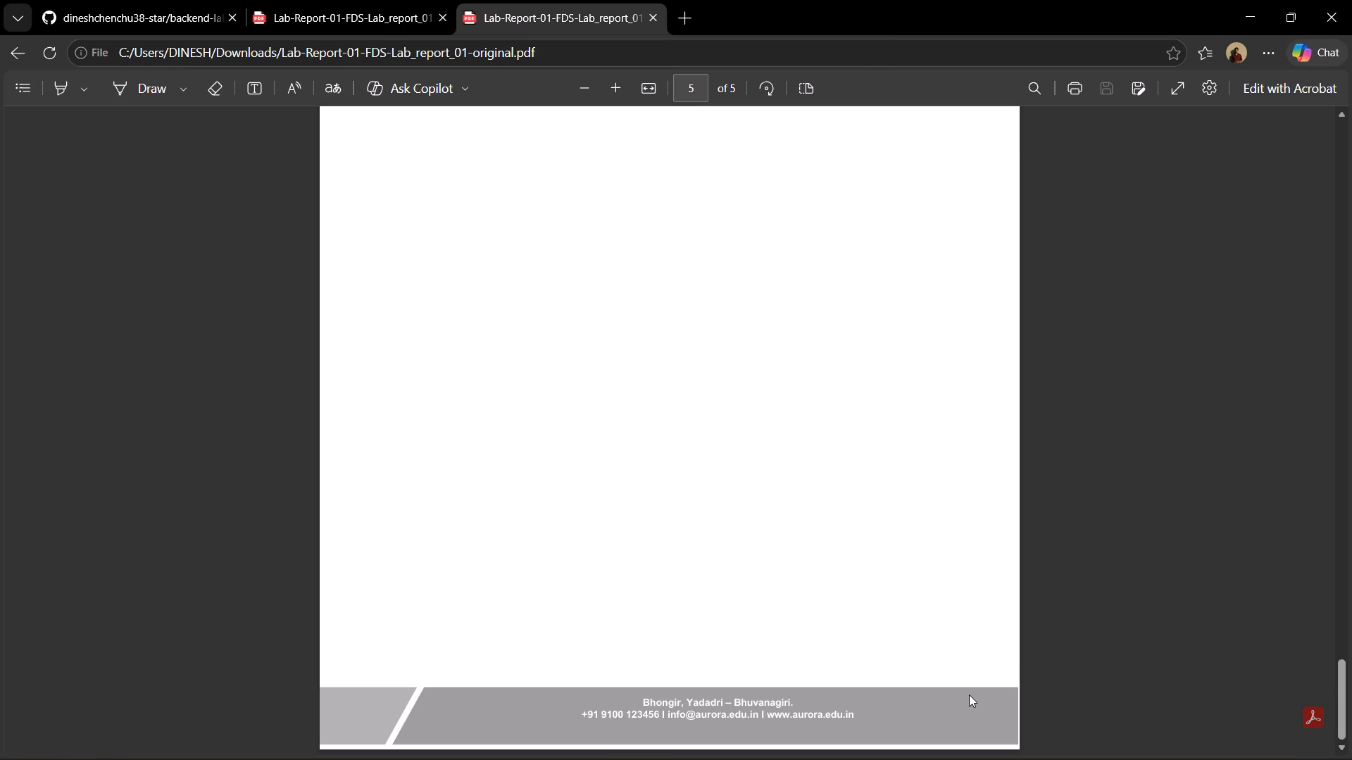
Look up the student's roll number in the other open copy of the Lab Report - 1 PDF and close it.
scroll(969, 695, "up", 3)
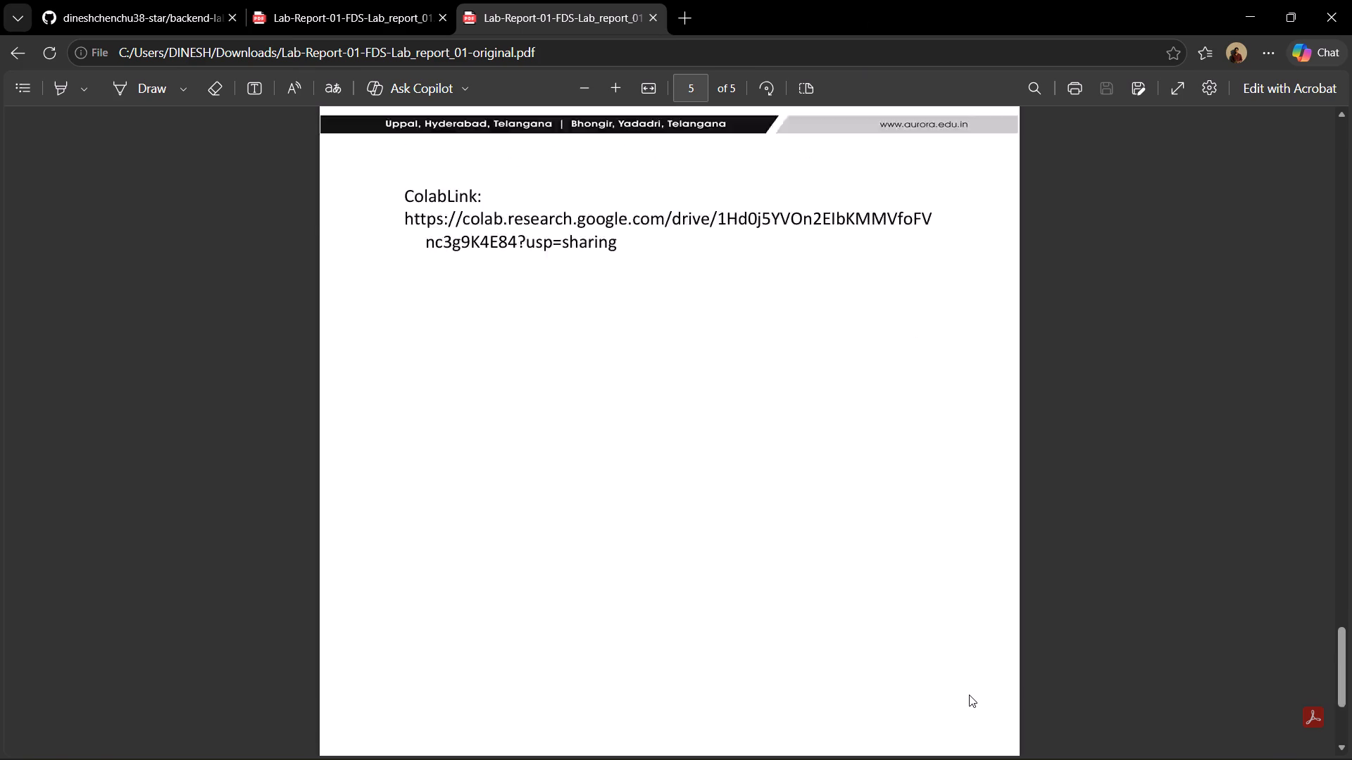
scroll(969, 695, "up", 13)
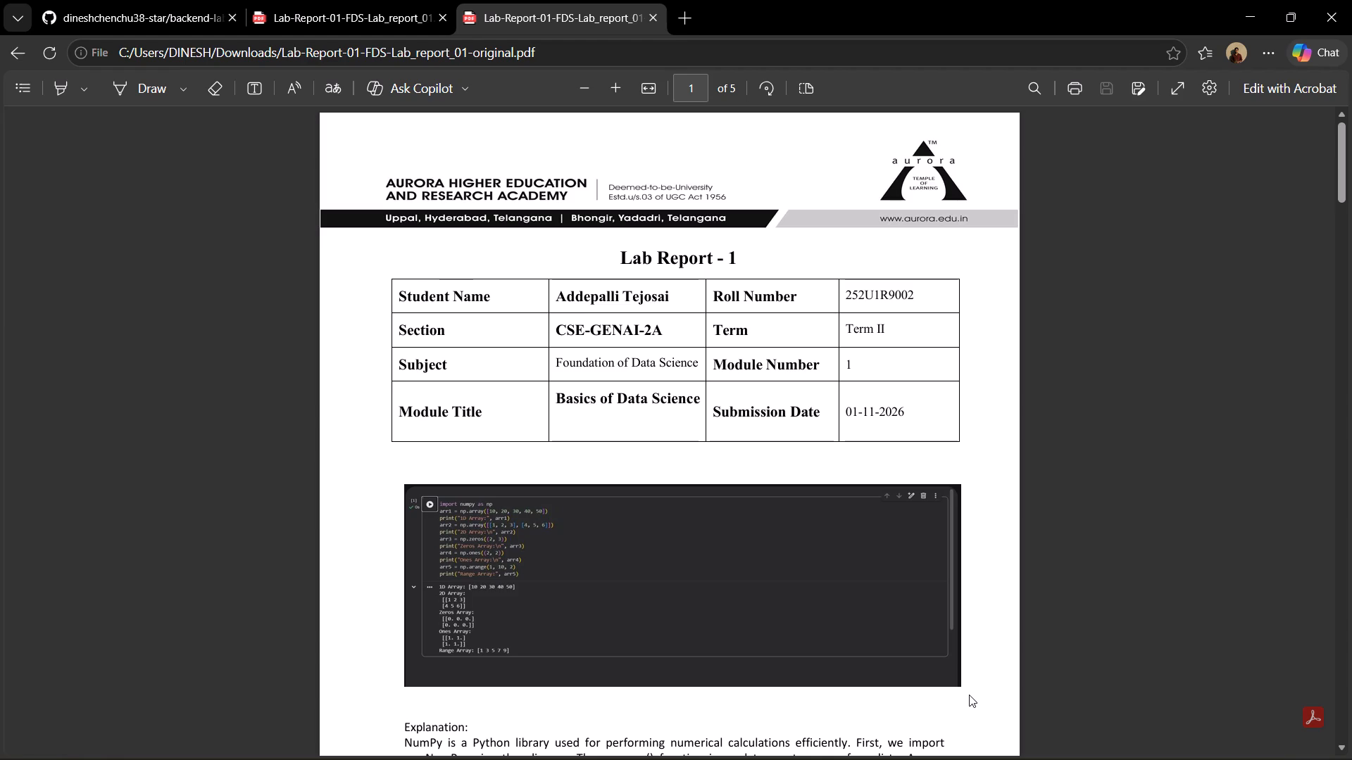
scroll(969, 695, "down", 10)
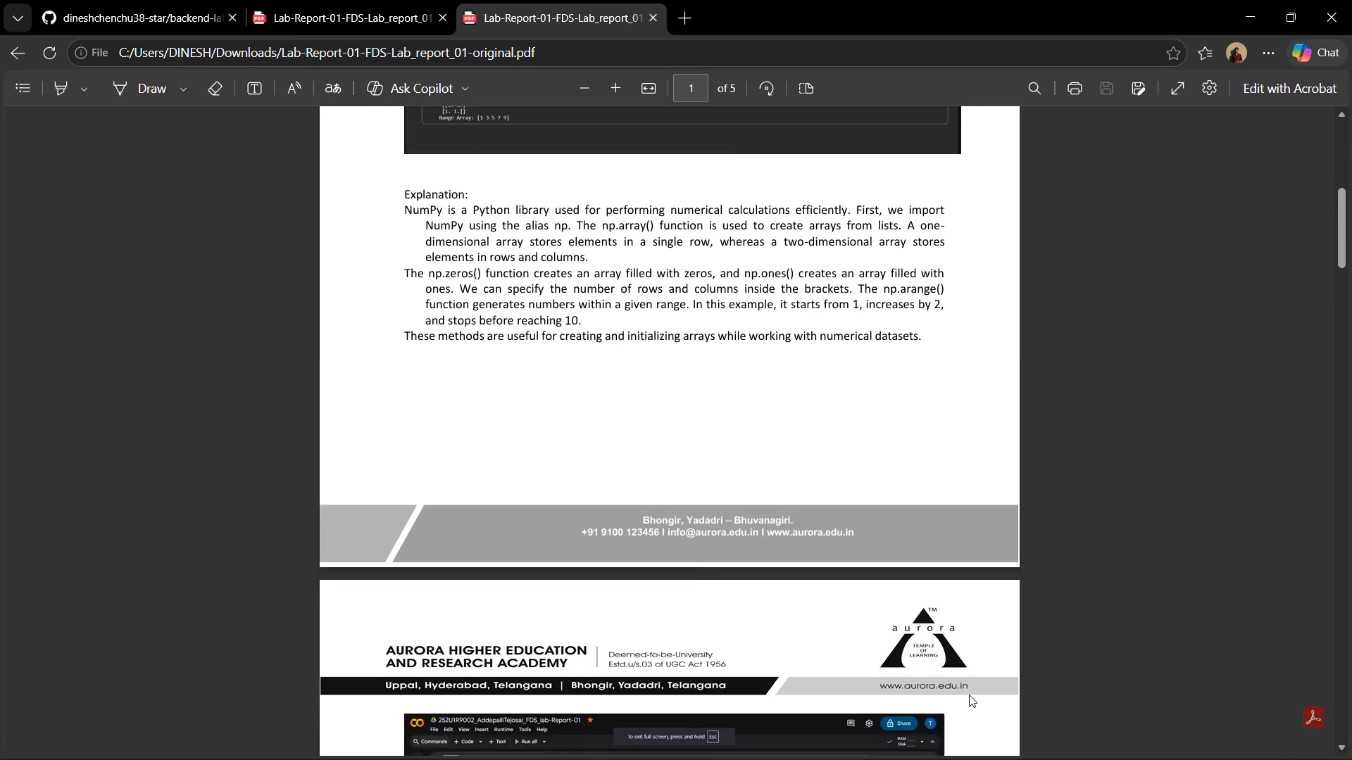
scroll(969, 695, "down", 18)
scroll(969, 695, "up", 11)
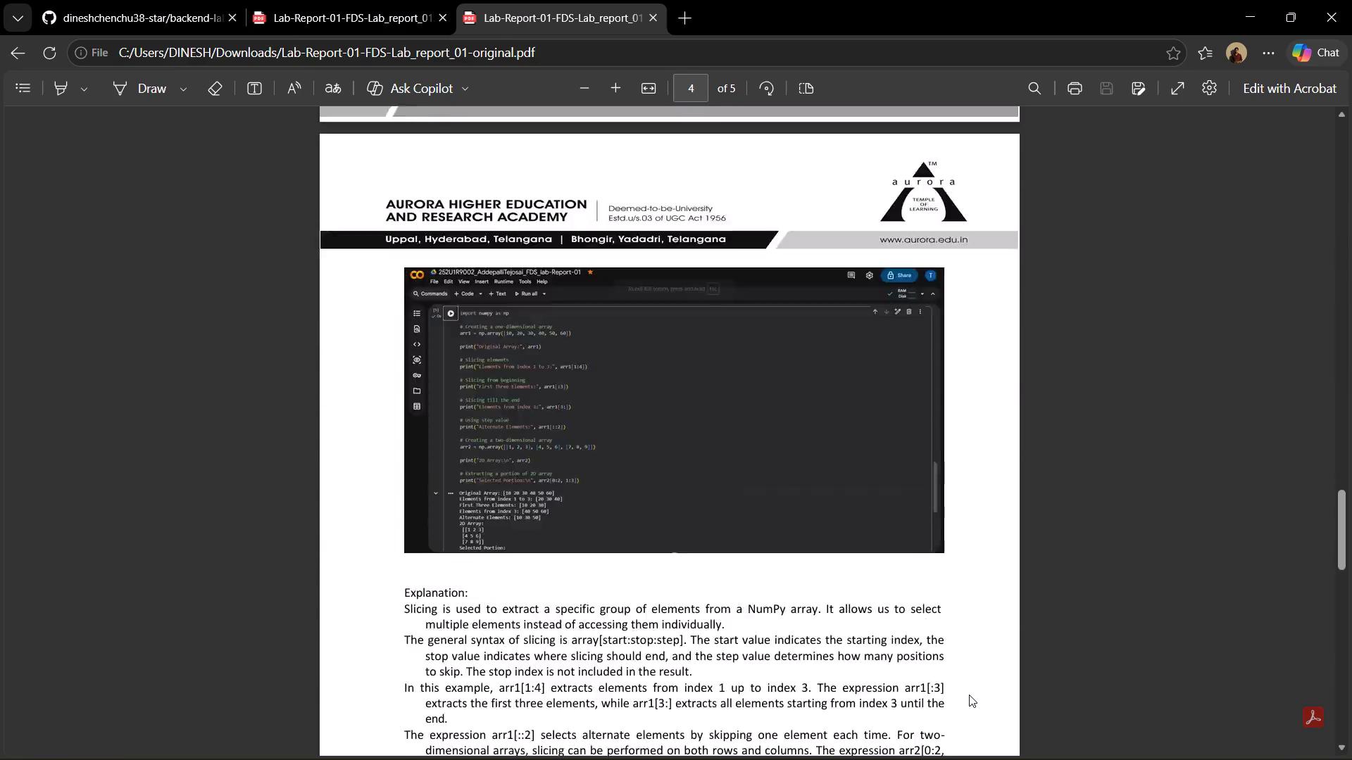
scroll(969, 695, "up", 10)
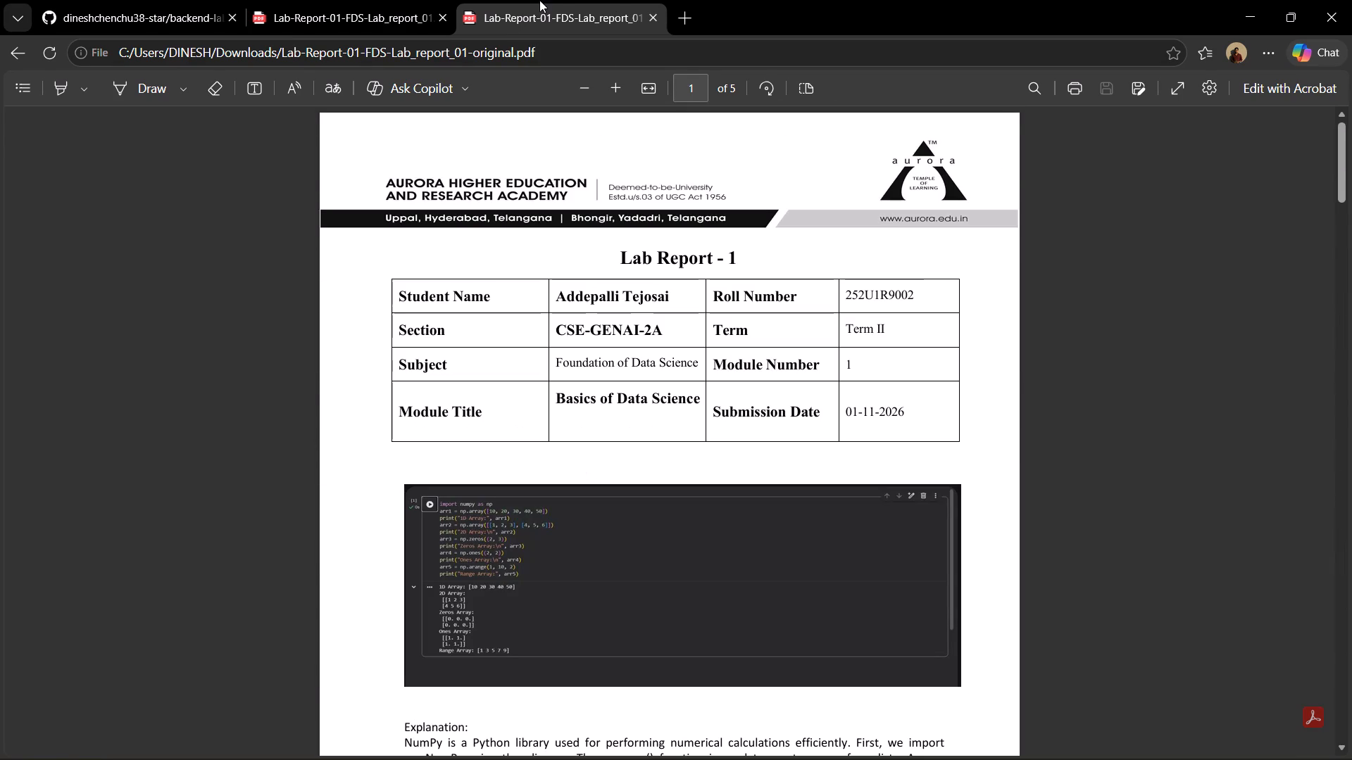
left_click(655, 20)
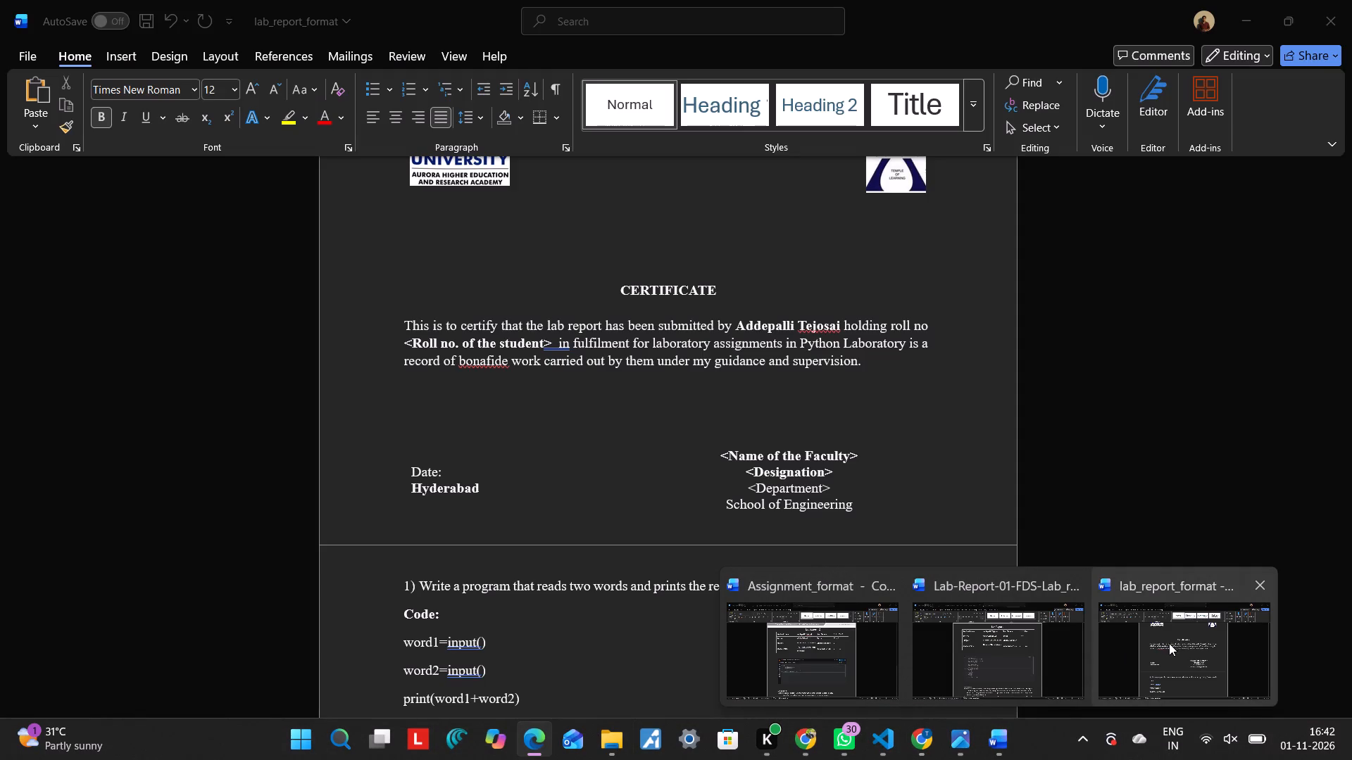
Switch back to lab_report_format in Word and replace the <Roll no. of the student> placeholder in the certificate paragraph with the student's roll number.
left_click(1168, 647)
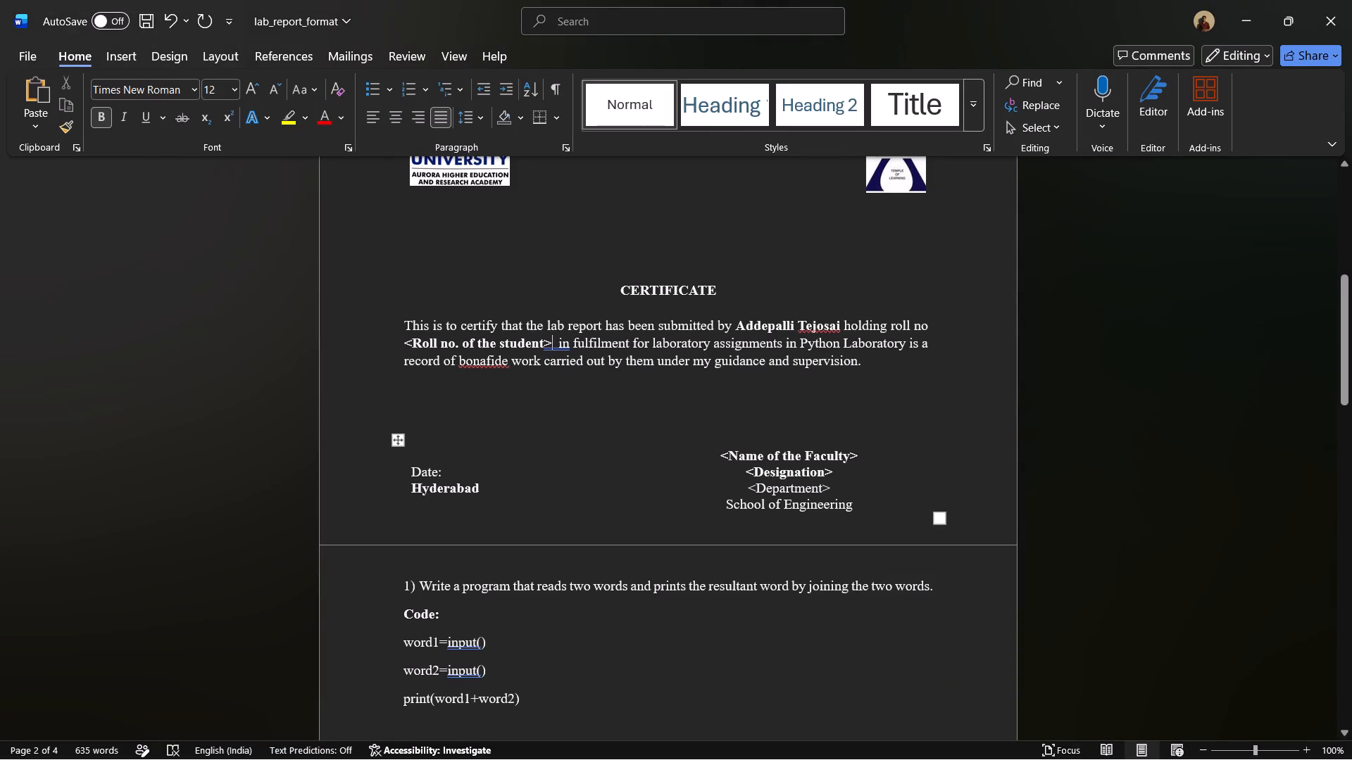
key("BackSpace")
key("BackSpace")
key("BackSpace")
key("BackSpace")
key("BackSpace")
key("BackSpace")
key("BackSpace")
key("BackSpace")
key("BackSpace")
key("BackSpace")
key("BackSpace")
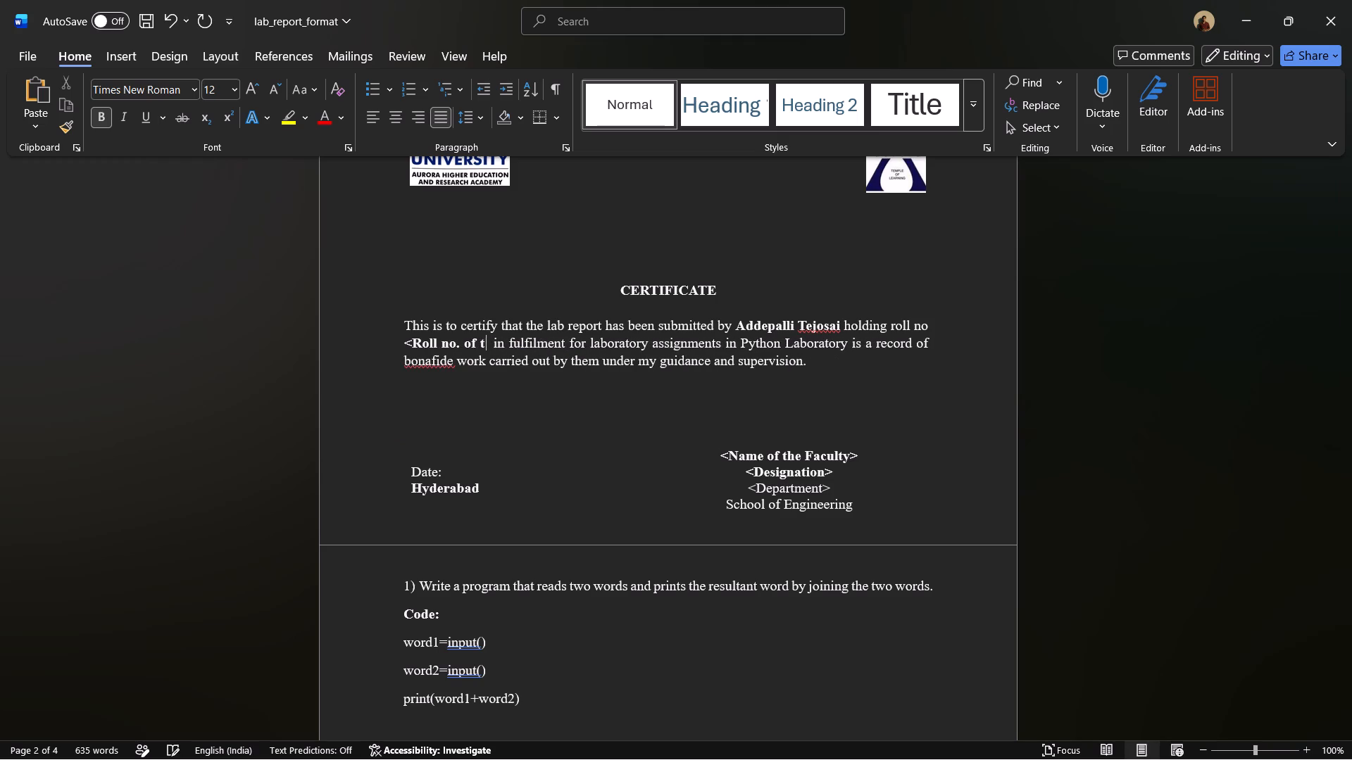
key("BackSpace")
key("BackSpace")
key("BackSpace")
key("BackSpace")
key("BackSpace")
key("BackSpace")
key("BackSpace")
key("BackSpace")
key("BackSpace")
key("BackSpace")
key("BackSpace")
key("BackSpace")
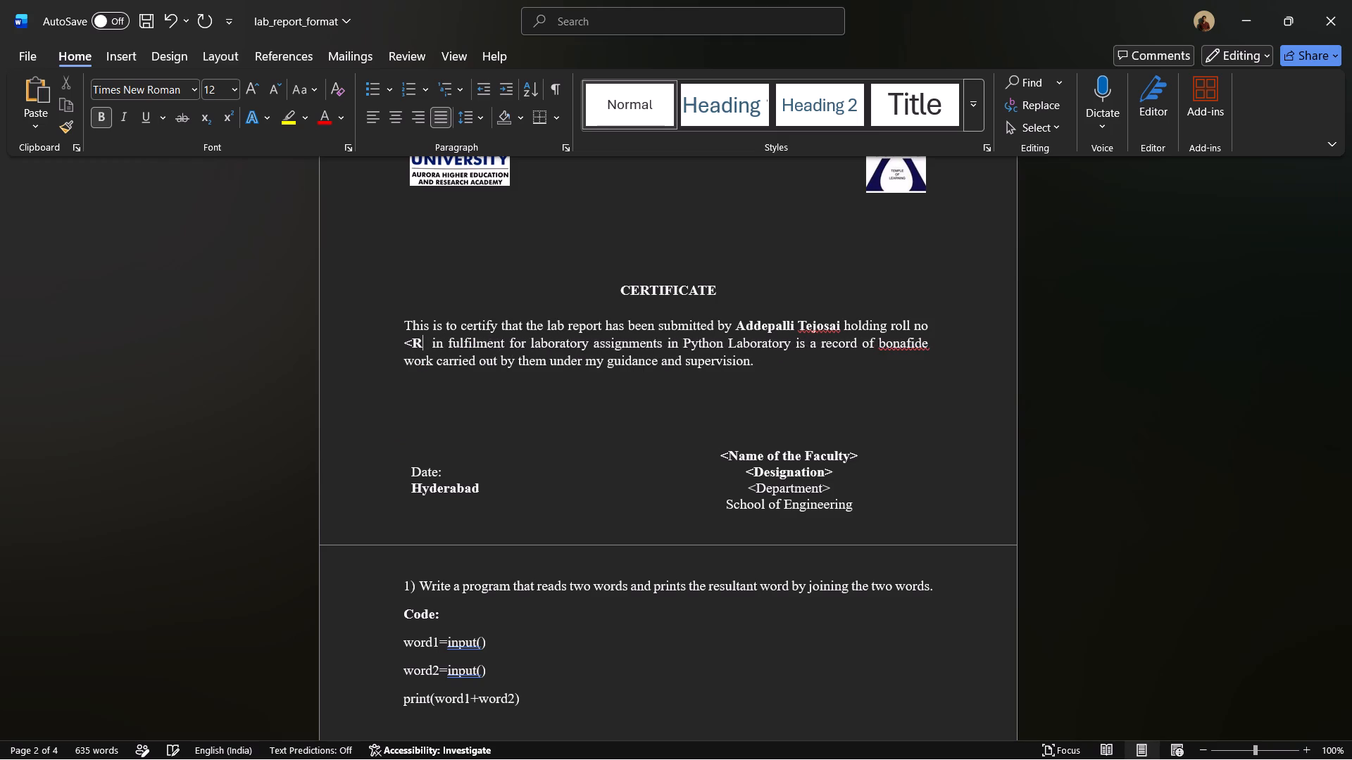
key("BackSpace")
key("BackSpace")
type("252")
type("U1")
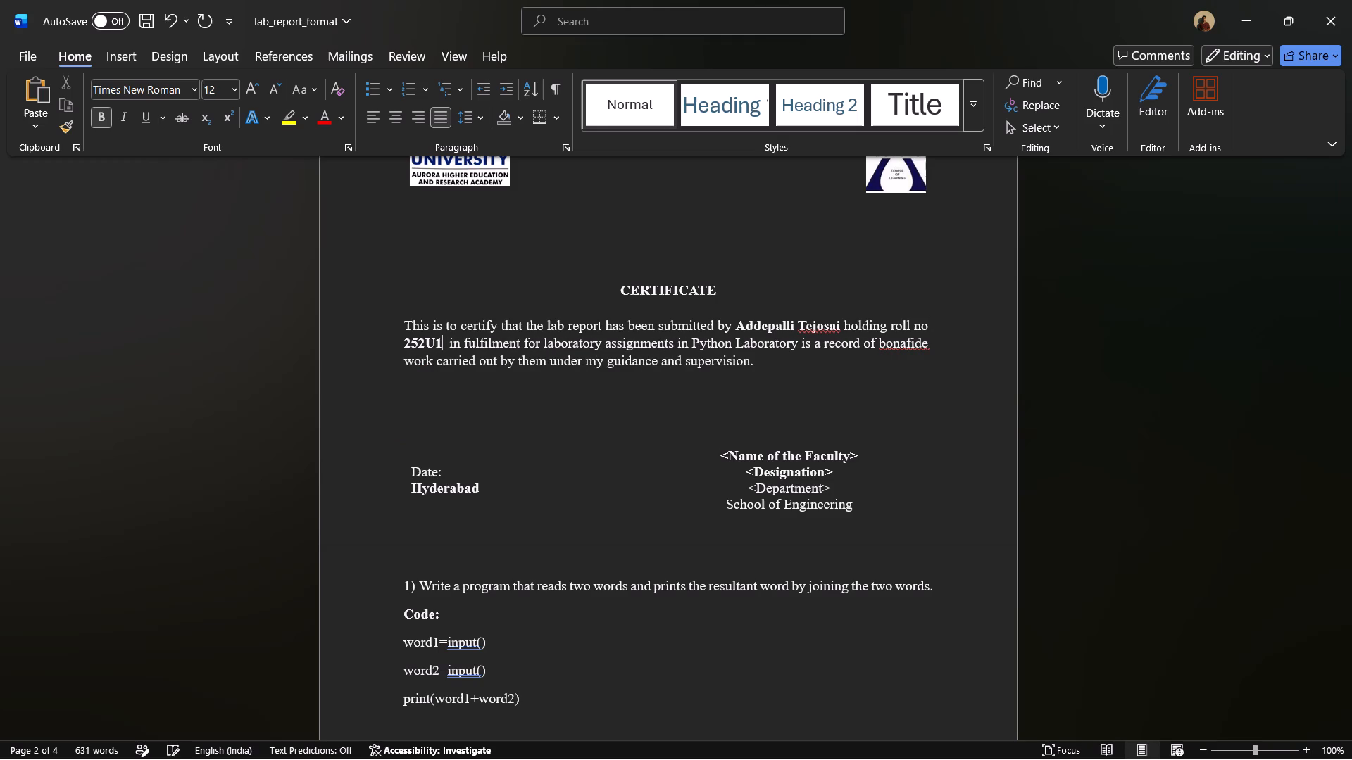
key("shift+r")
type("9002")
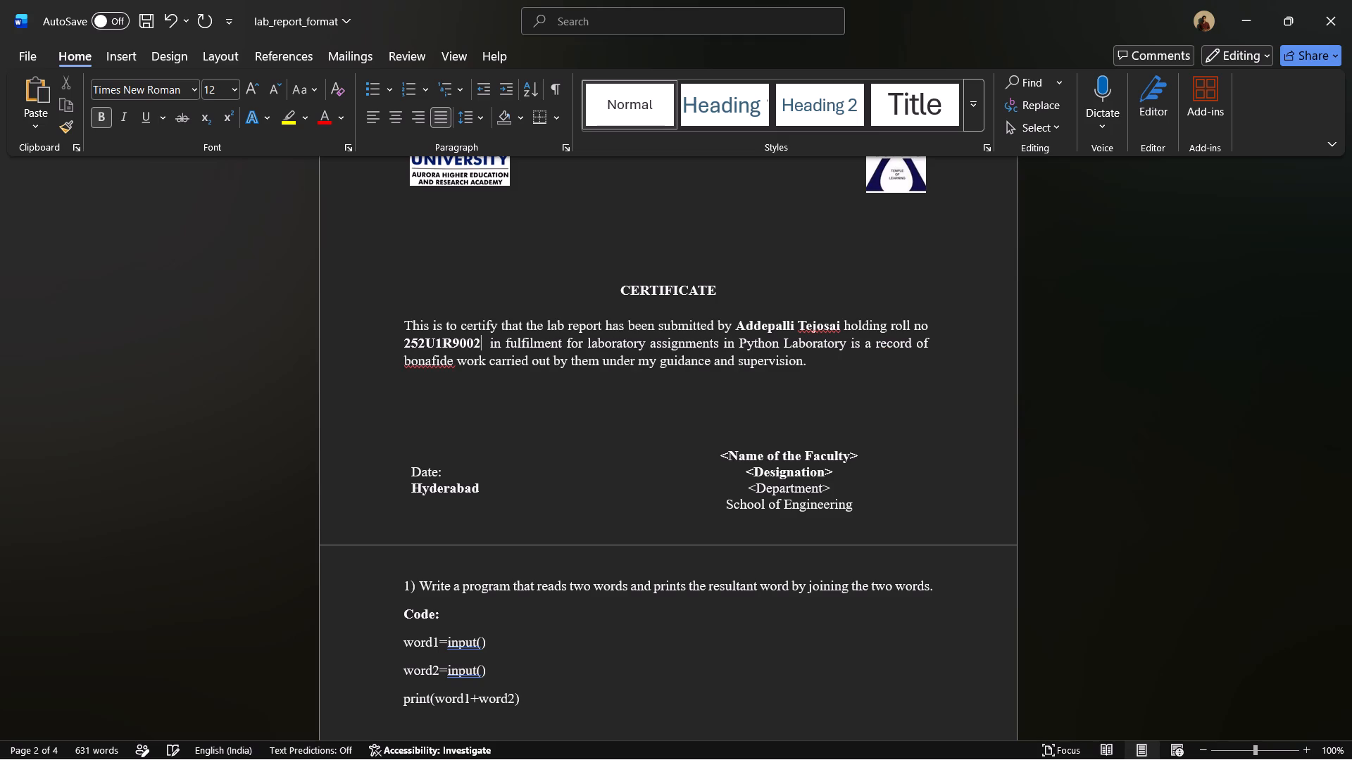
Replace "Python Laboratory" in the certificate paragraph with "Advanced Data Structures", followed by a space.
scroll(743, 411, "up", 1)
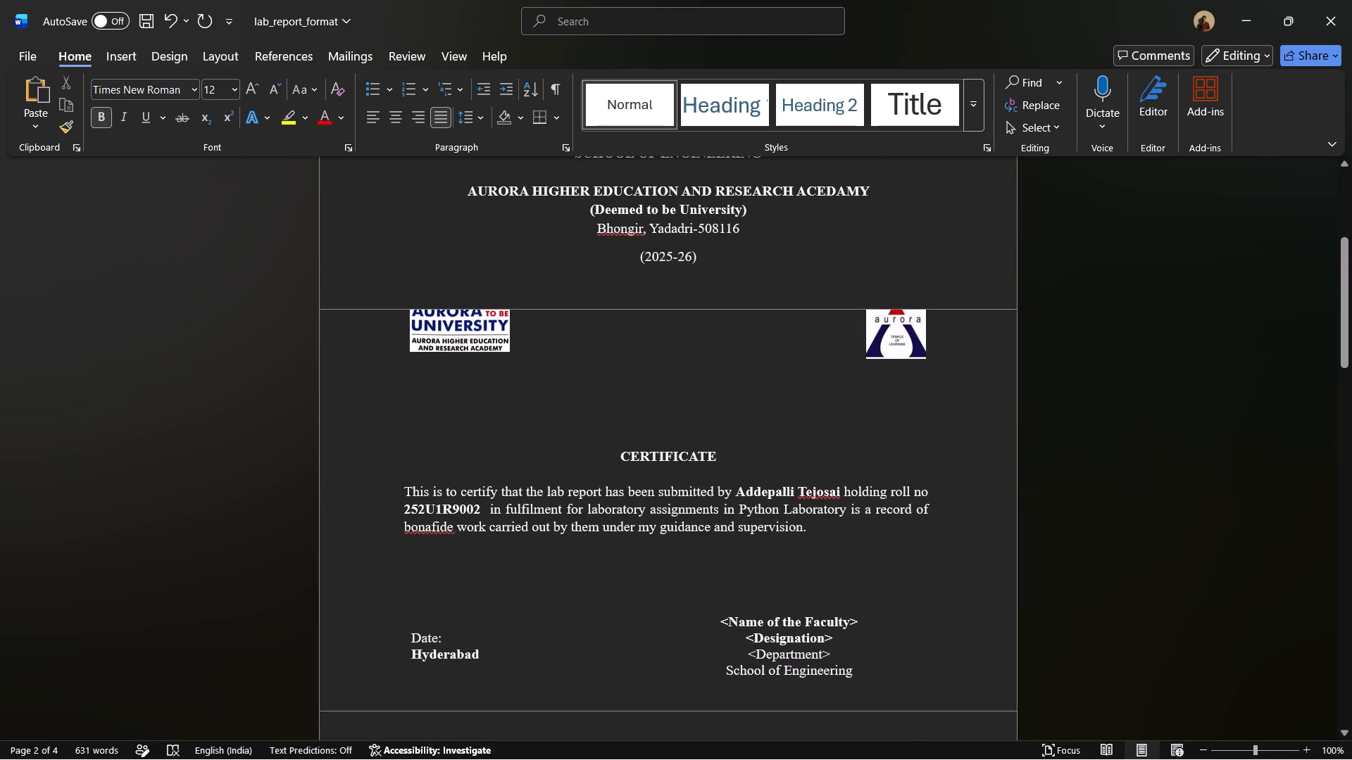
left_click_drag(849, 514, 737, 514)
key("BackSpace")
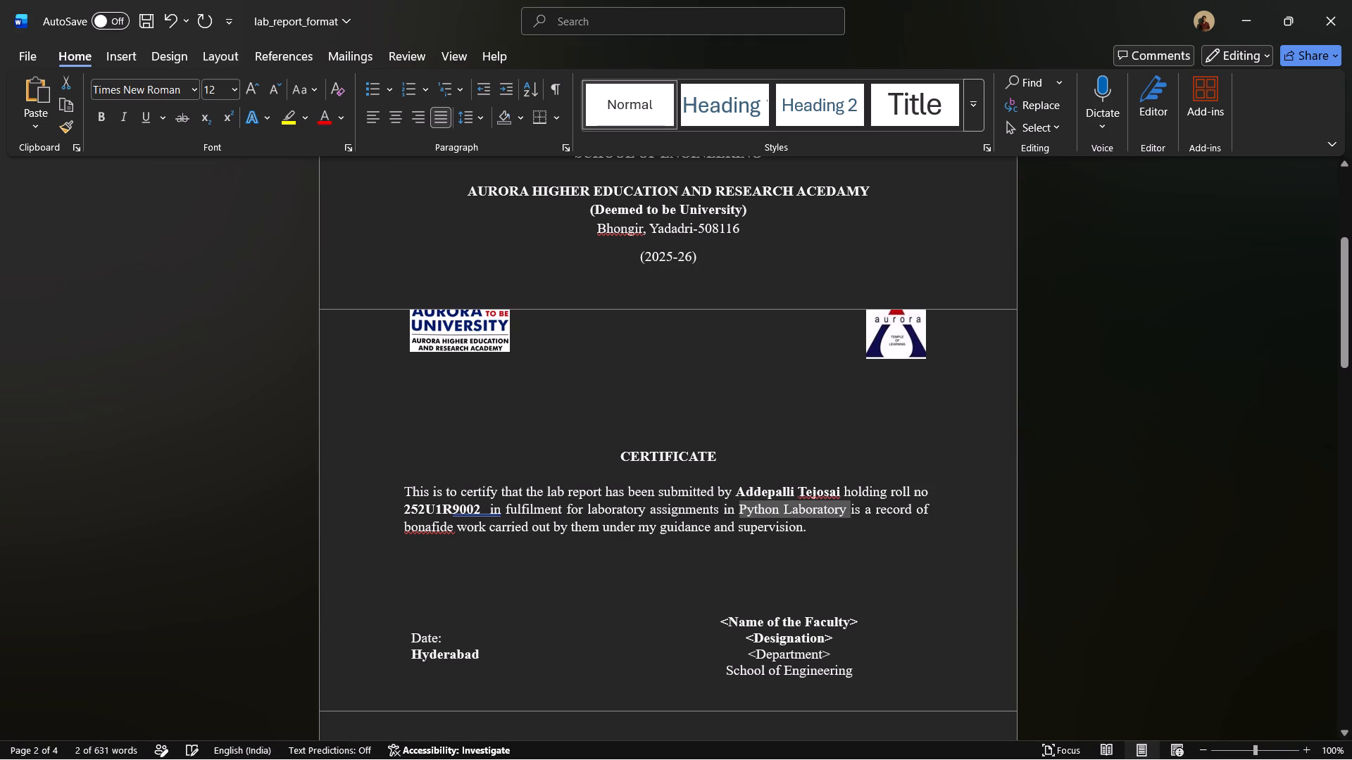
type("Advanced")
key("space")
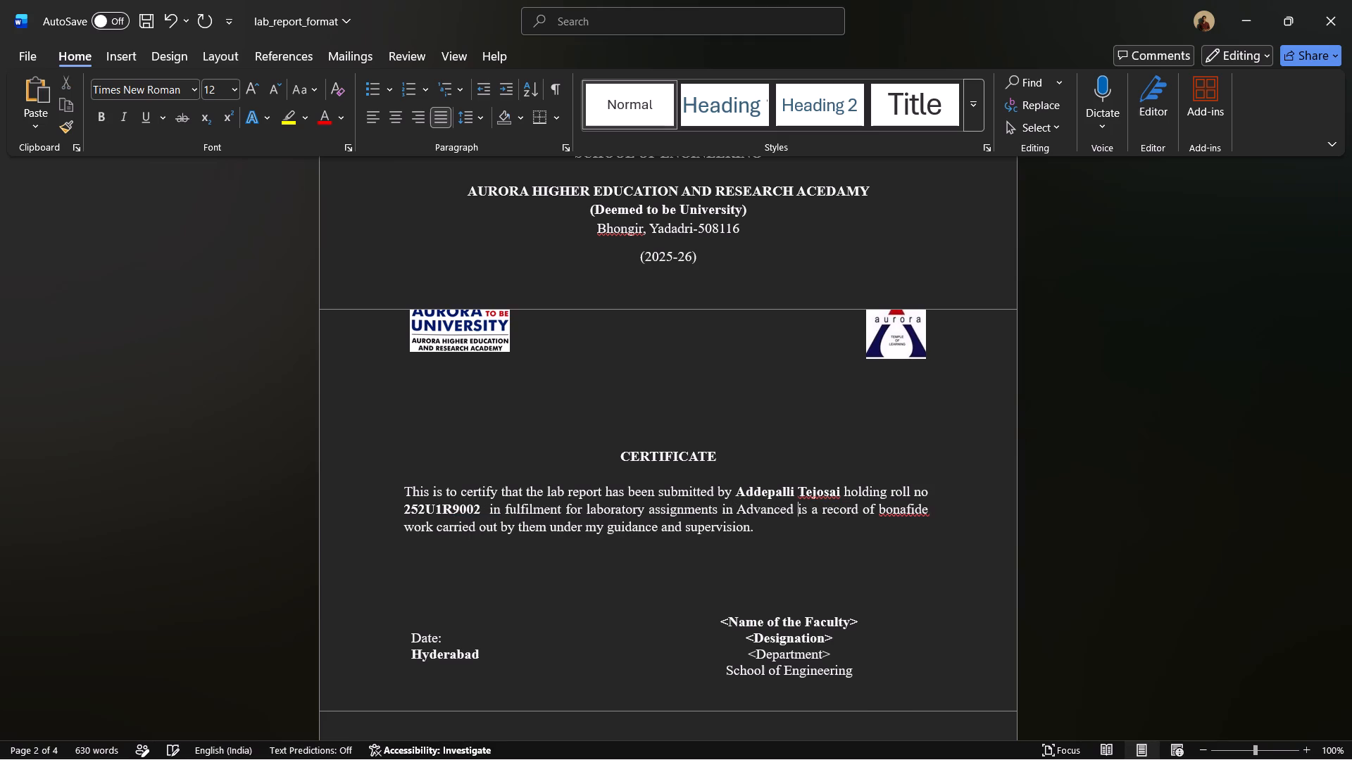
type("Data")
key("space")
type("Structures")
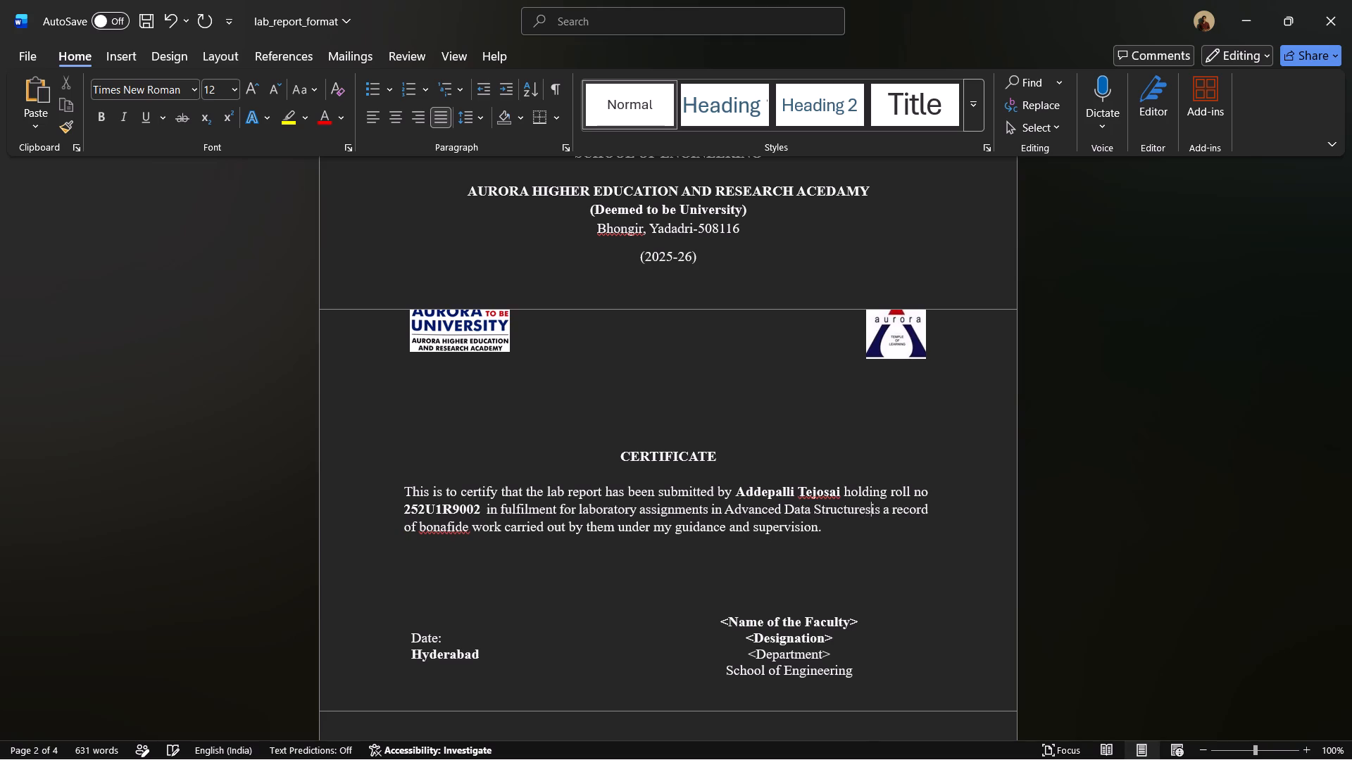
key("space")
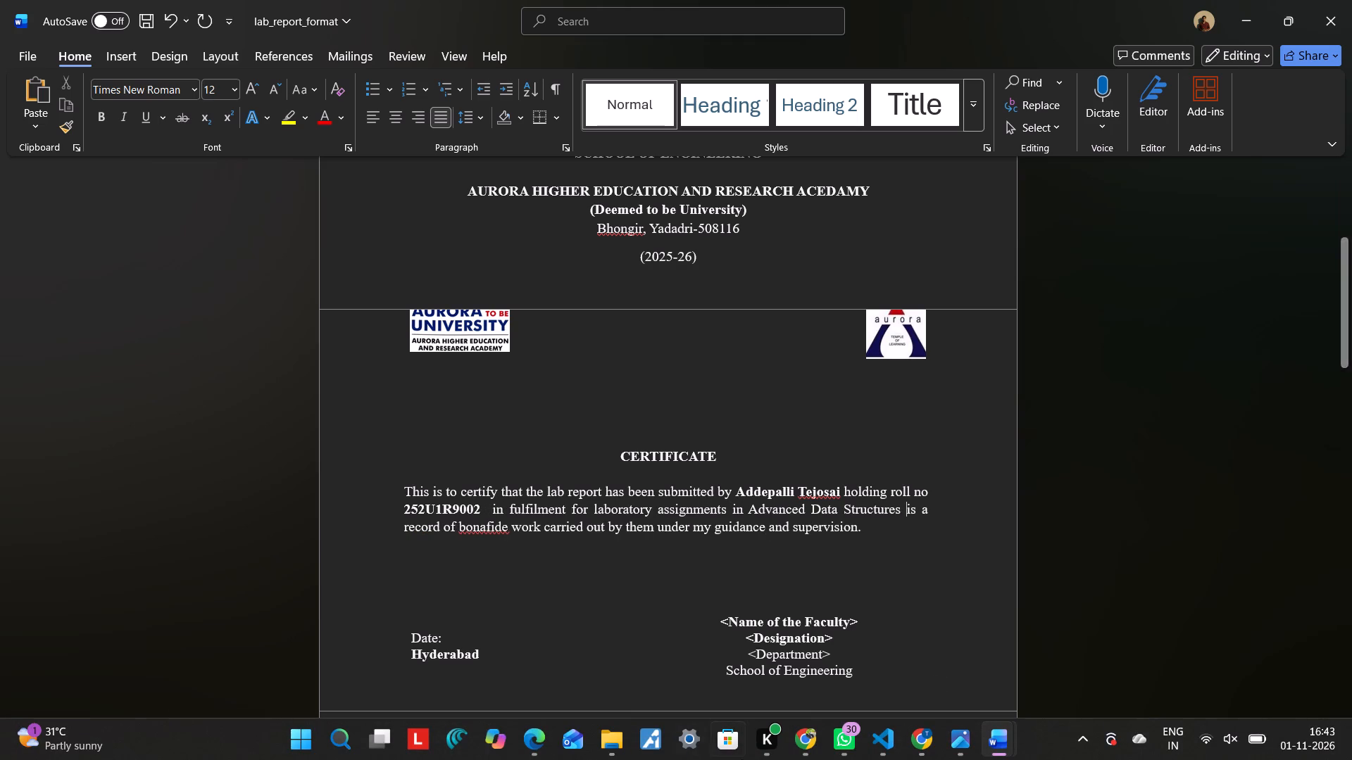
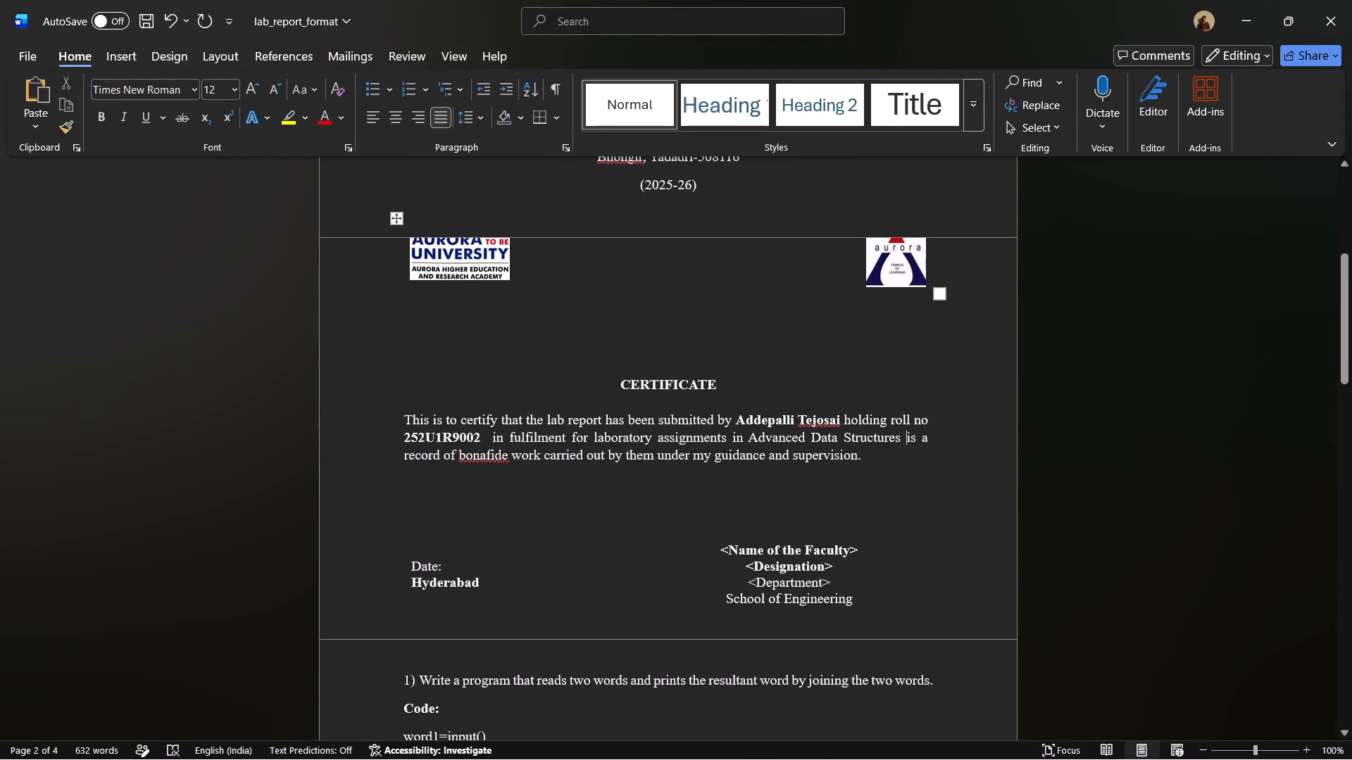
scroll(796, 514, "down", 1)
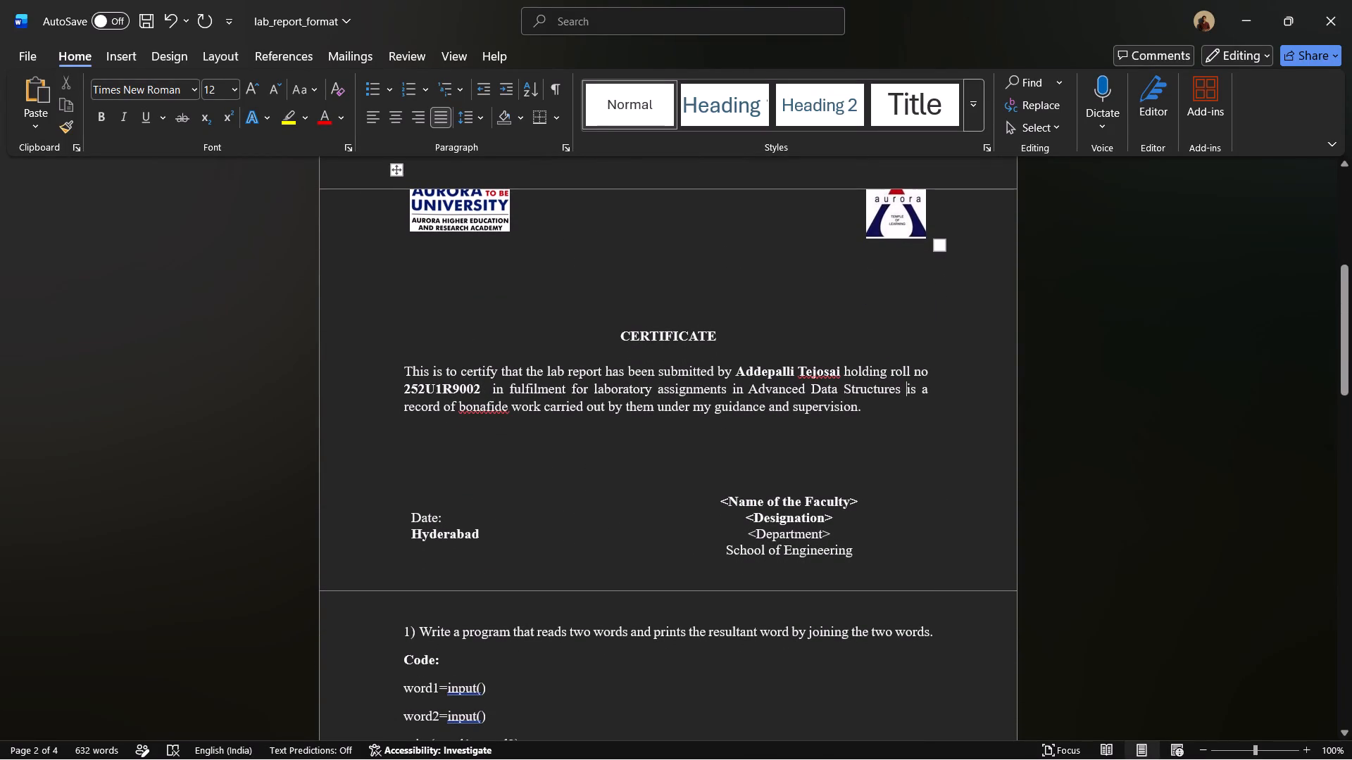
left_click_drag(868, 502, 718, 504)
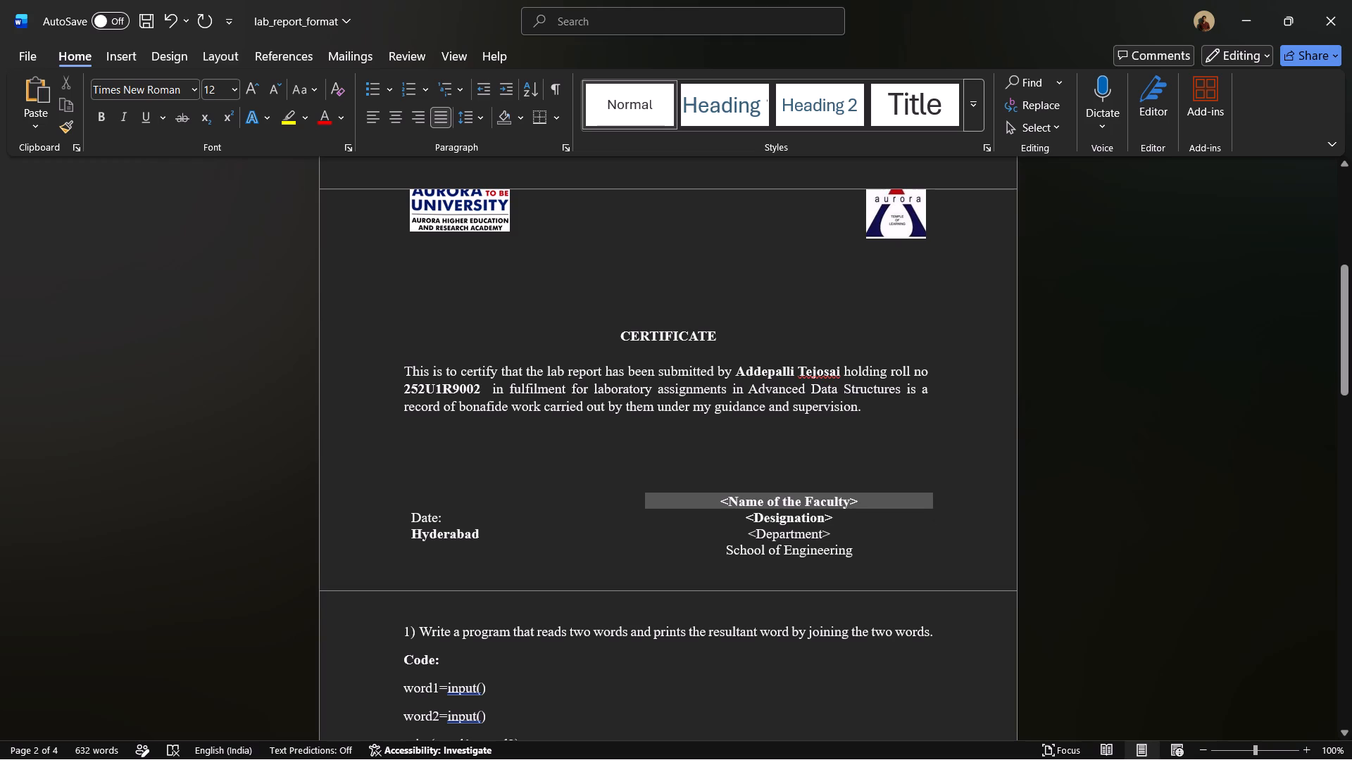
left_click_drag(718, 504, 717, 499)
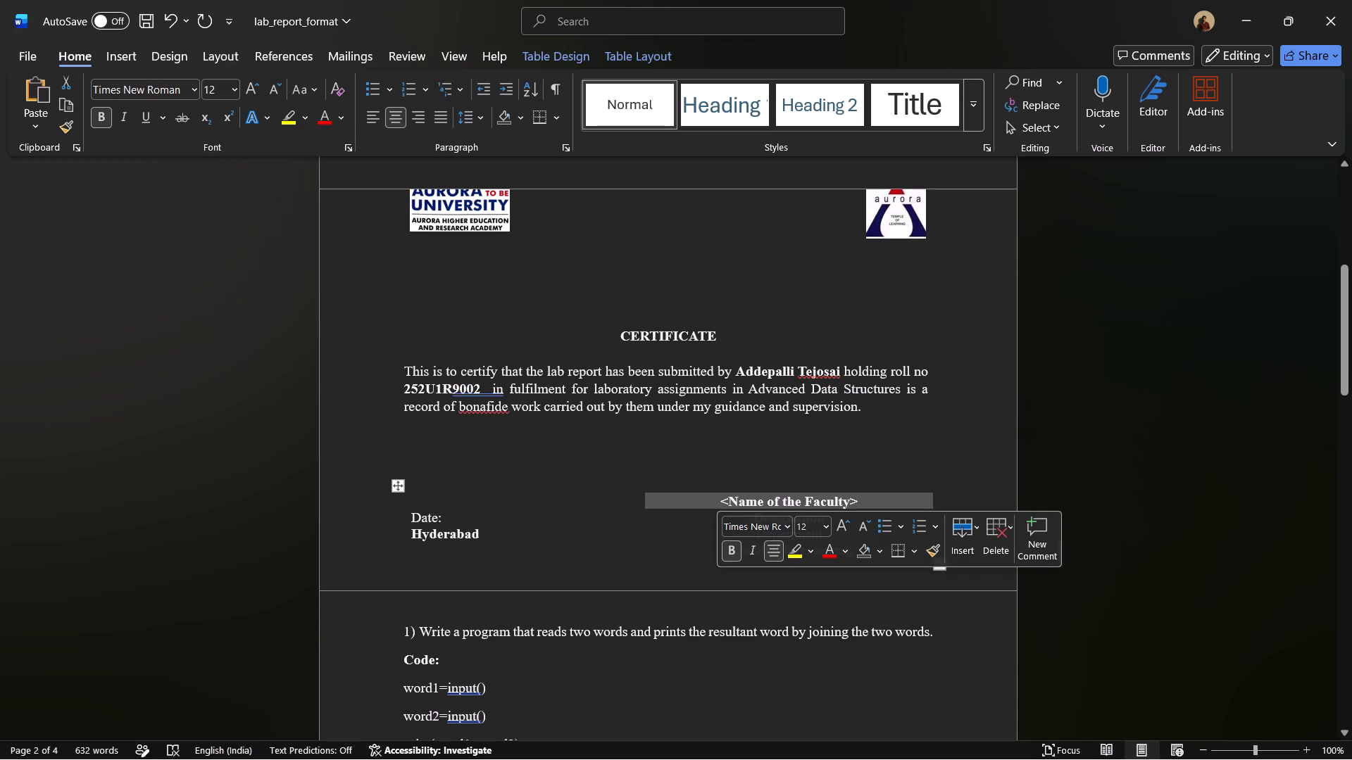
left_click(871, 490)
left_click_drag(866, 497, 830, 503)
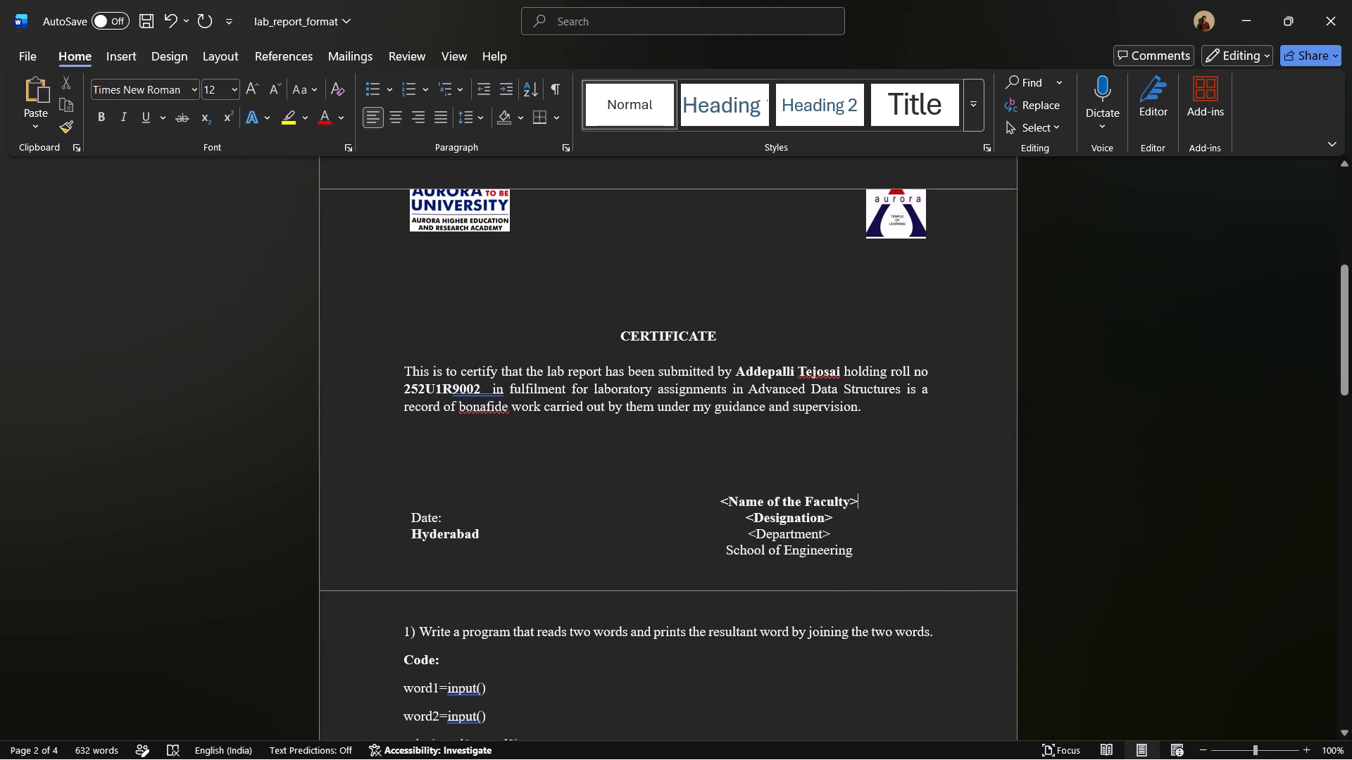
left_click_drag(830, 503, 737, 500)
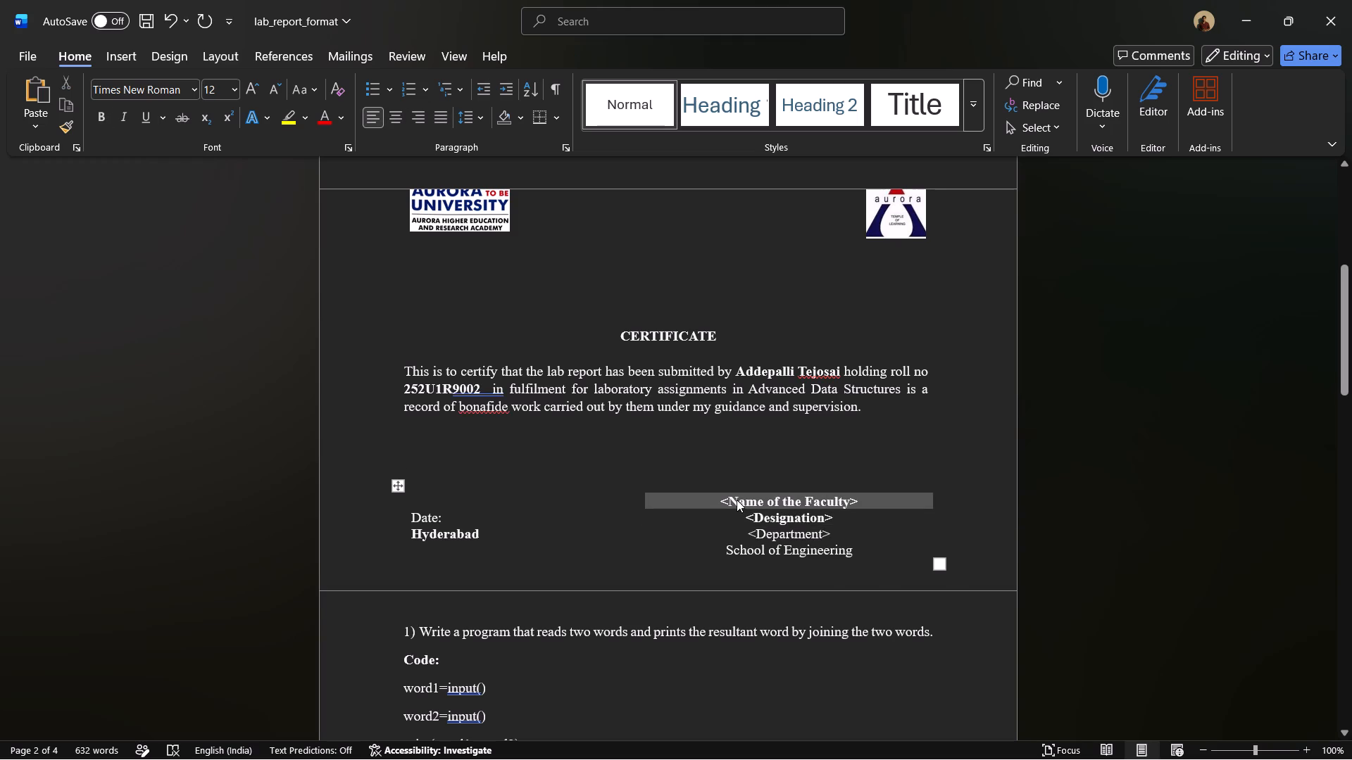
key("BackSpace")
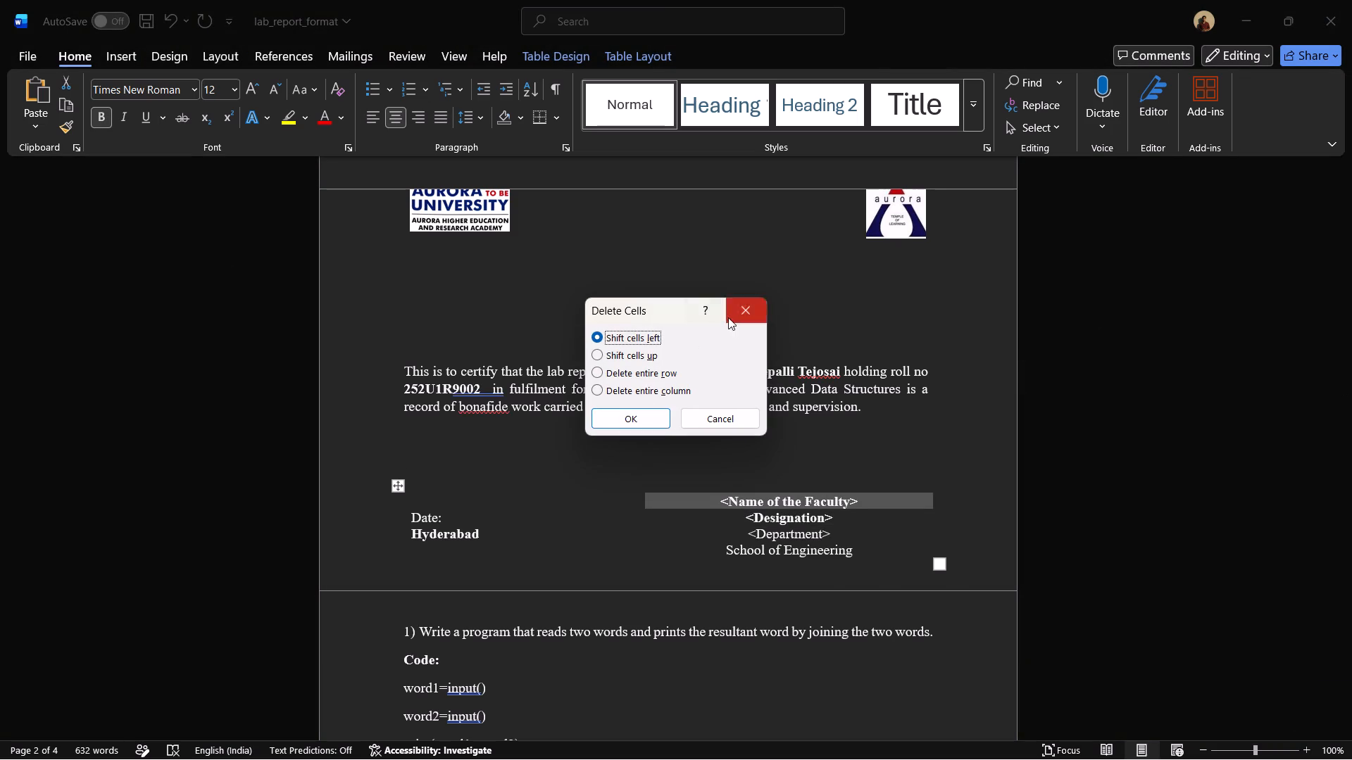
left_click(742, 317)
Replace the <Name of the Faculty> placeholder in the certificate's signature block with the faculty member's name.
left_click(858, 504)
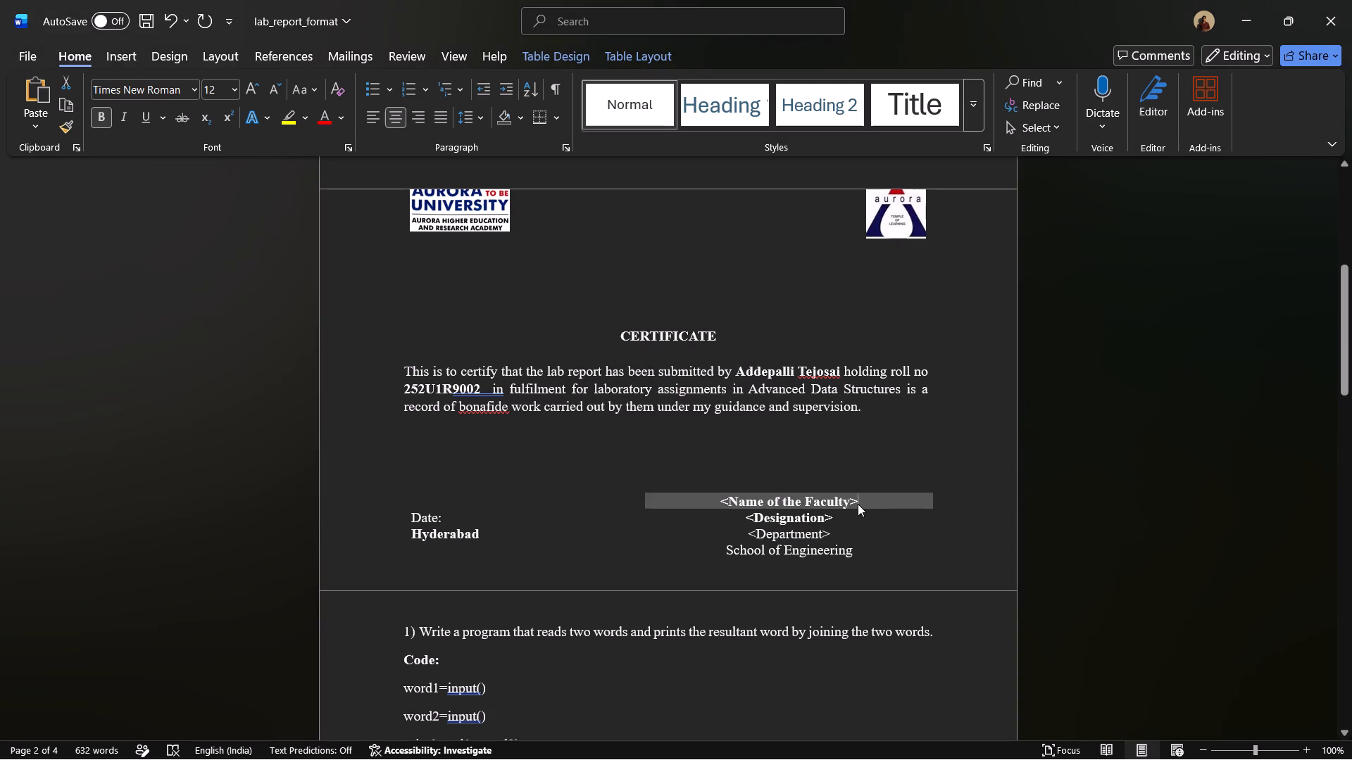
key("BackSpace")
key("BackSpace")
key("BackSpace")
key("BackSpace")
key("BackSpace")
key("BackSpace")
key("BackSpace")
key("BackSpace")
key("BackSpace")
key("BackSpace")
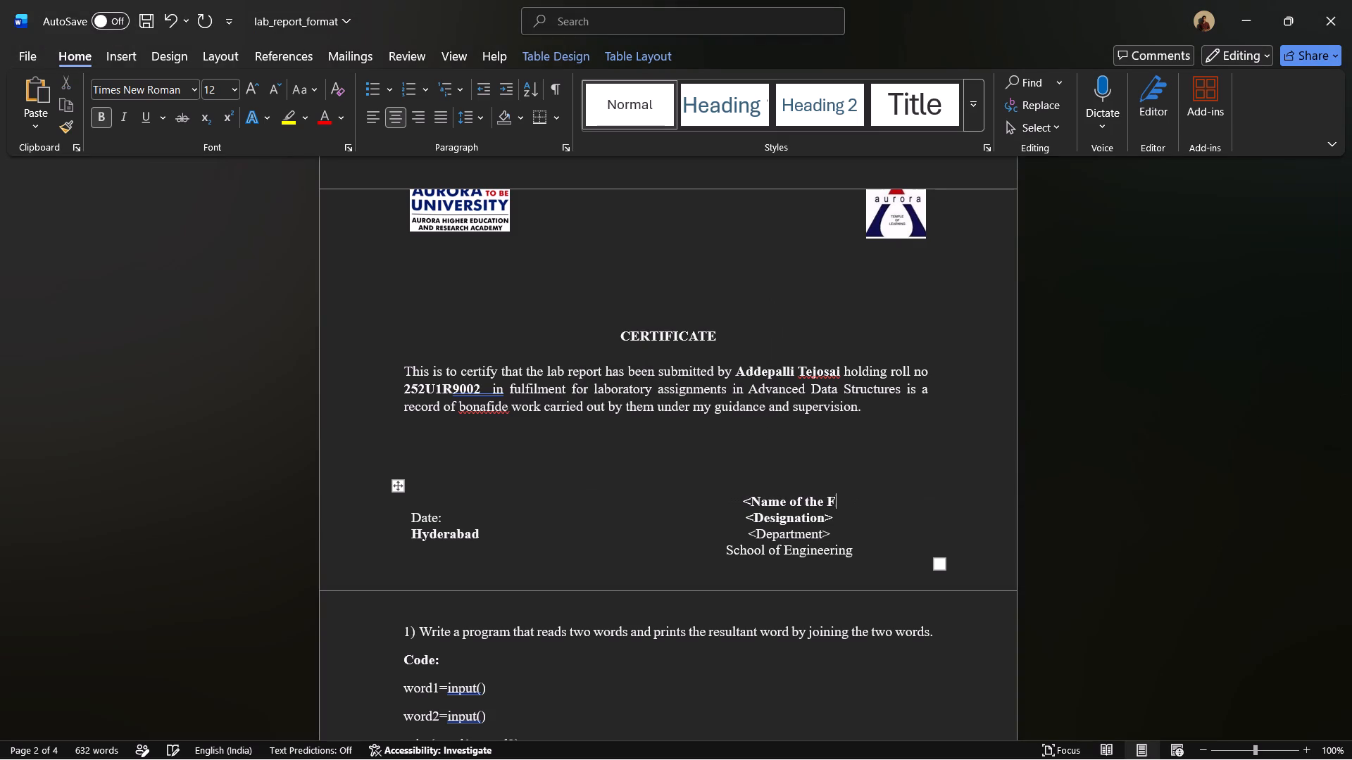
key("BackSpace")
key("BackSpace")
key("BackSpace")
key("BackSpace")
key("BackSpace")
key("BackSpace")
key("BackSpace")
key("BackSpace")
key("BackSpace")
key("BackSpace")
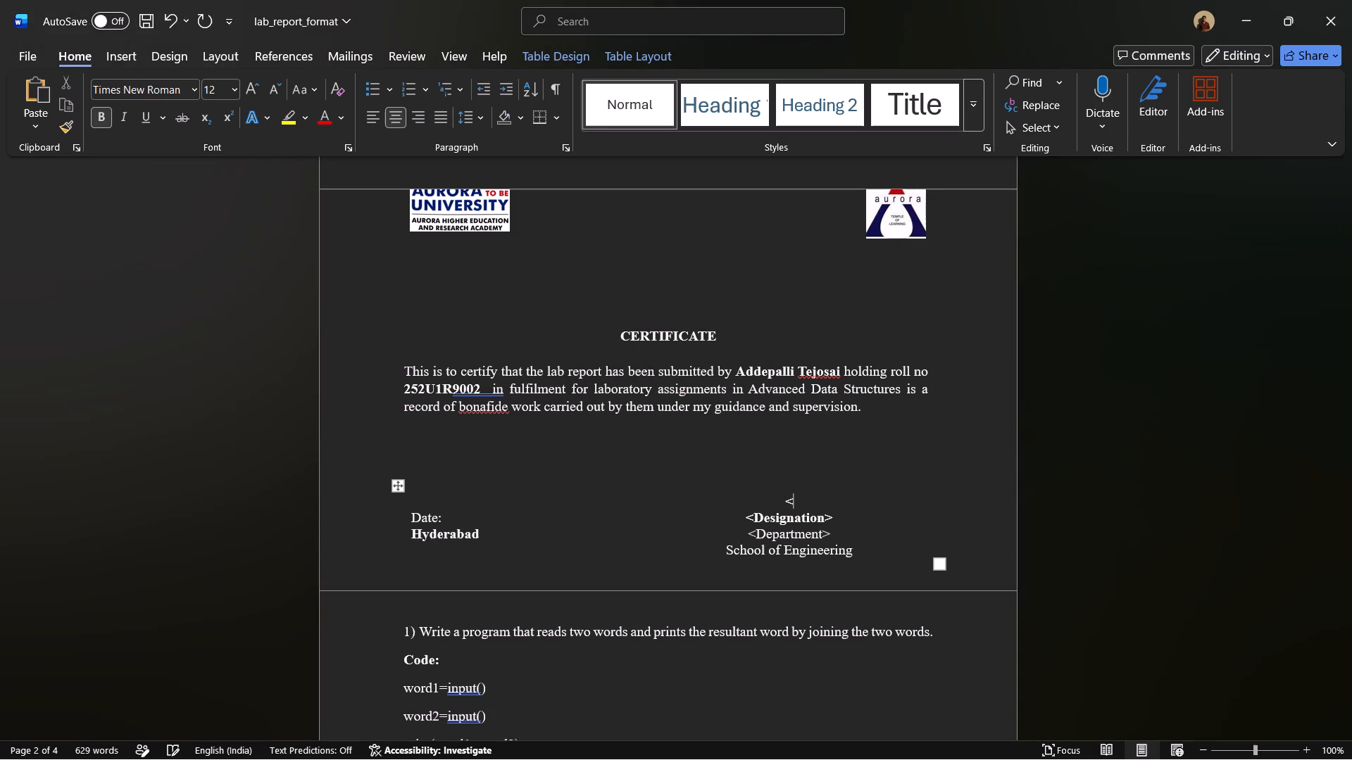
key("BackSpace")
type("Kusha")
type("gara")
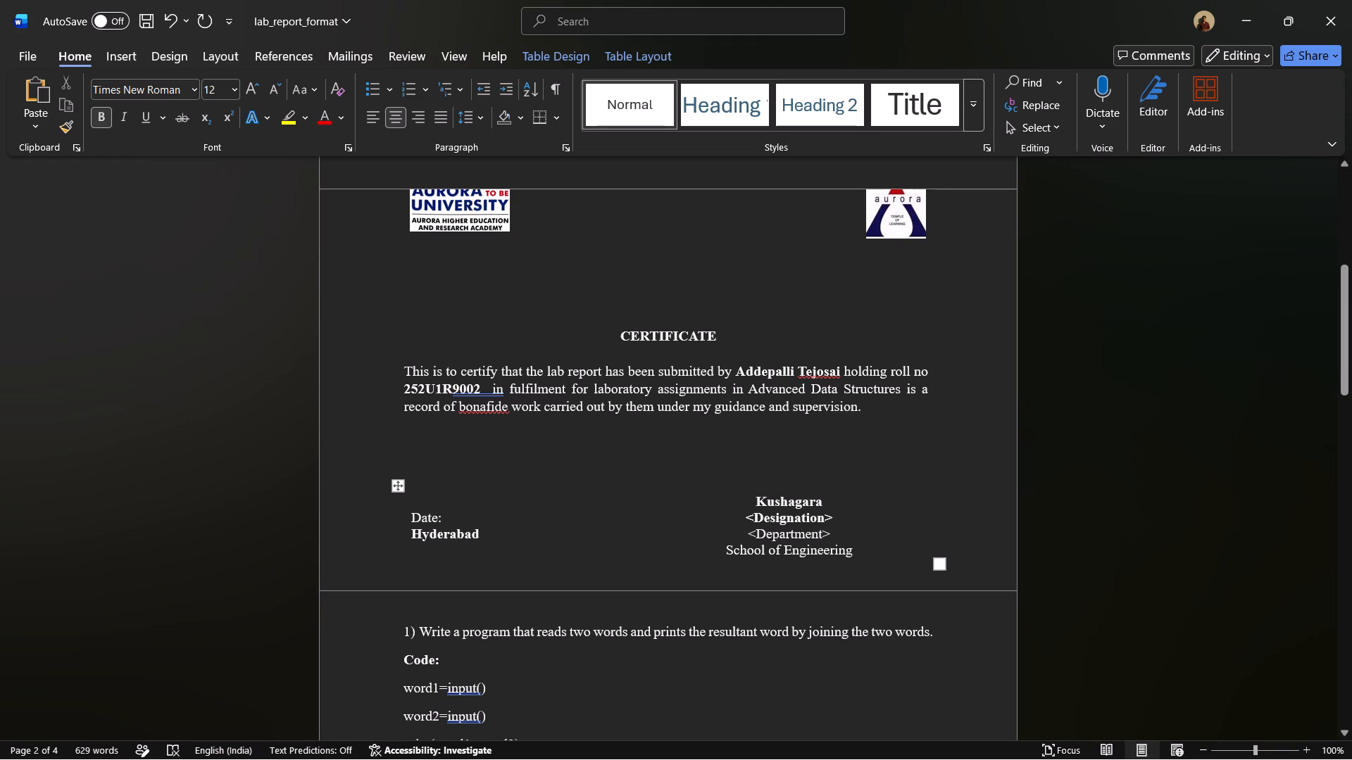
Replace the <Designation> placeholder below the faculty name with "Associative Proffesor".
left_click(843, 518)
left_click(843, 518)
key("BackSpace")
key("BackSpace")
key("BackSpace")
key("BackSpace")
key("BackSpace")
key("BackSpace")
key("BackSpace")
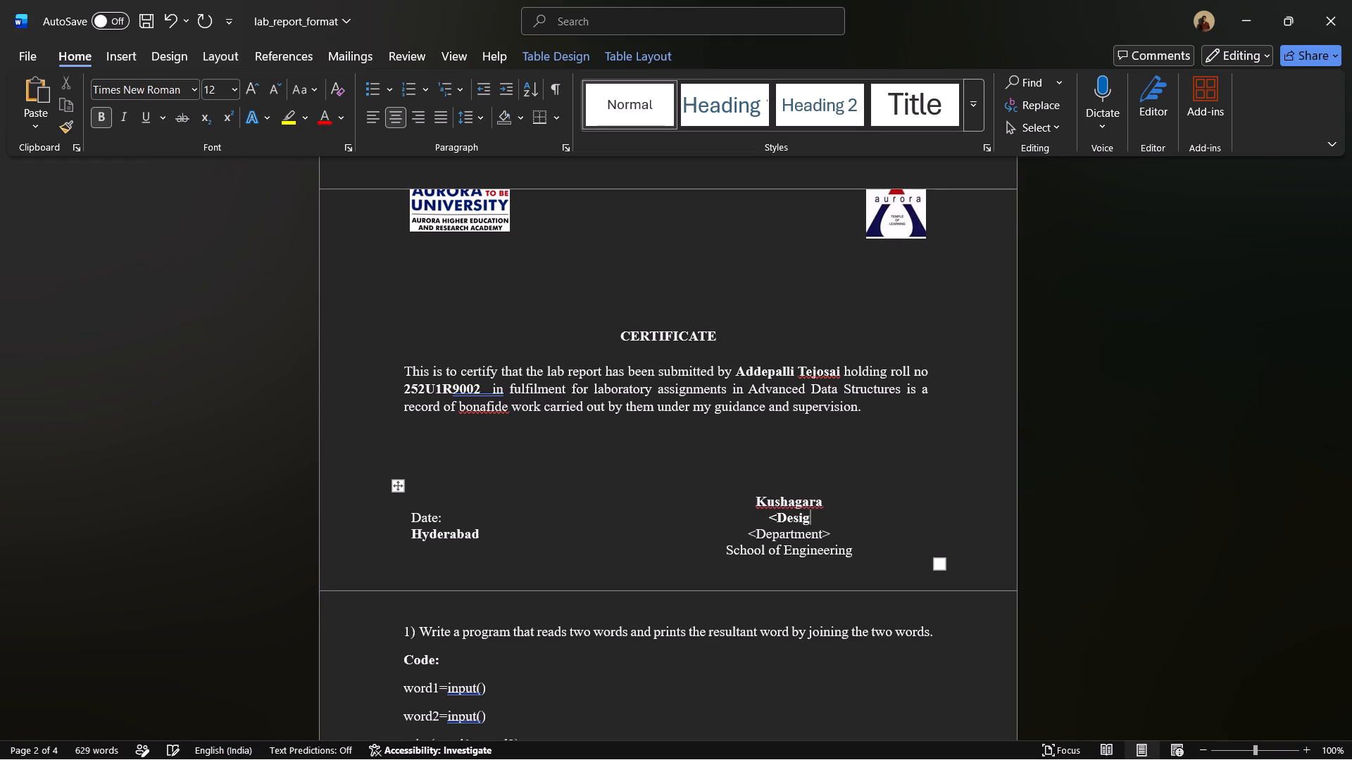
key("BackSpace")
key("BackSpace")
key("BackSpace")
key("BackSpace")
key("BackSpace")
key("BackSpace")
type("Associate")
key("space")
key("BackSpace")
key("BackSpace")
key("BackSpace")
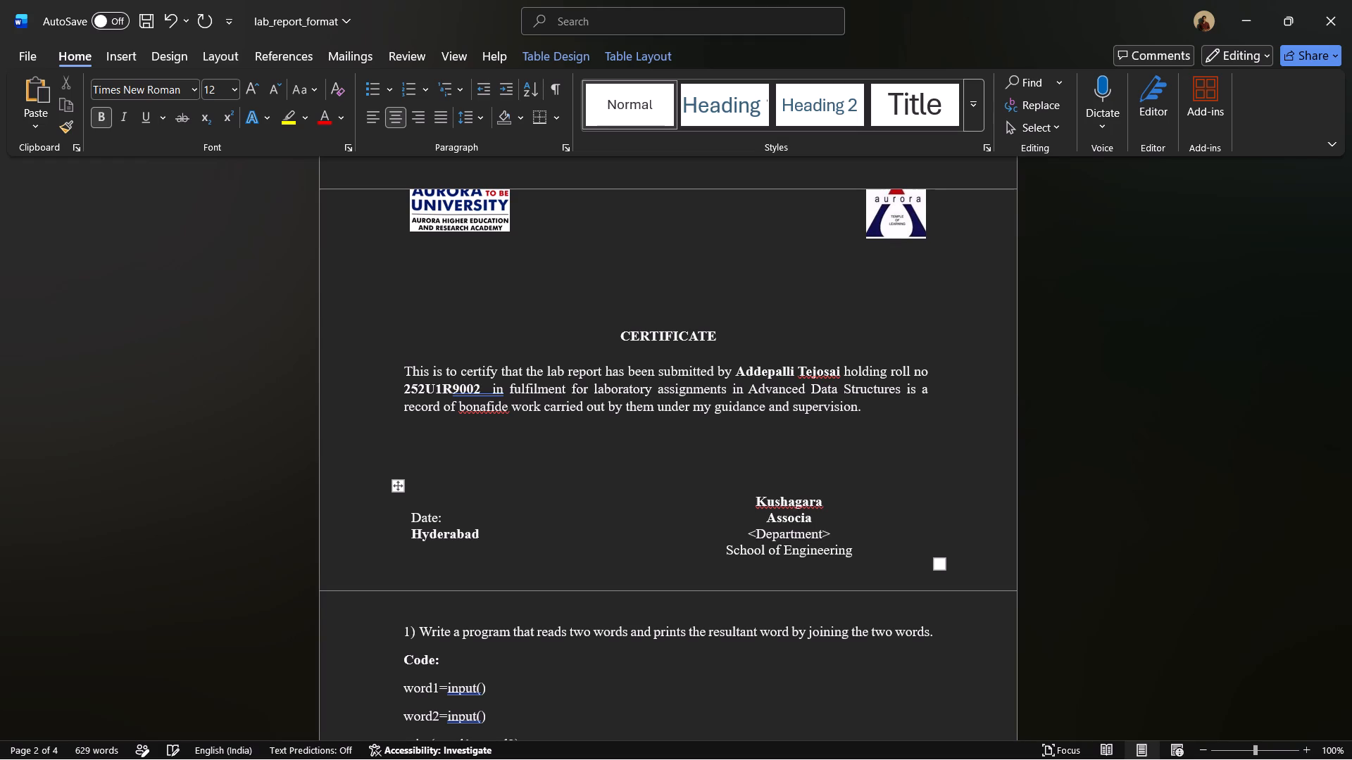
key("BackSpace")
type("ative")
key("space")
type("Proffer")
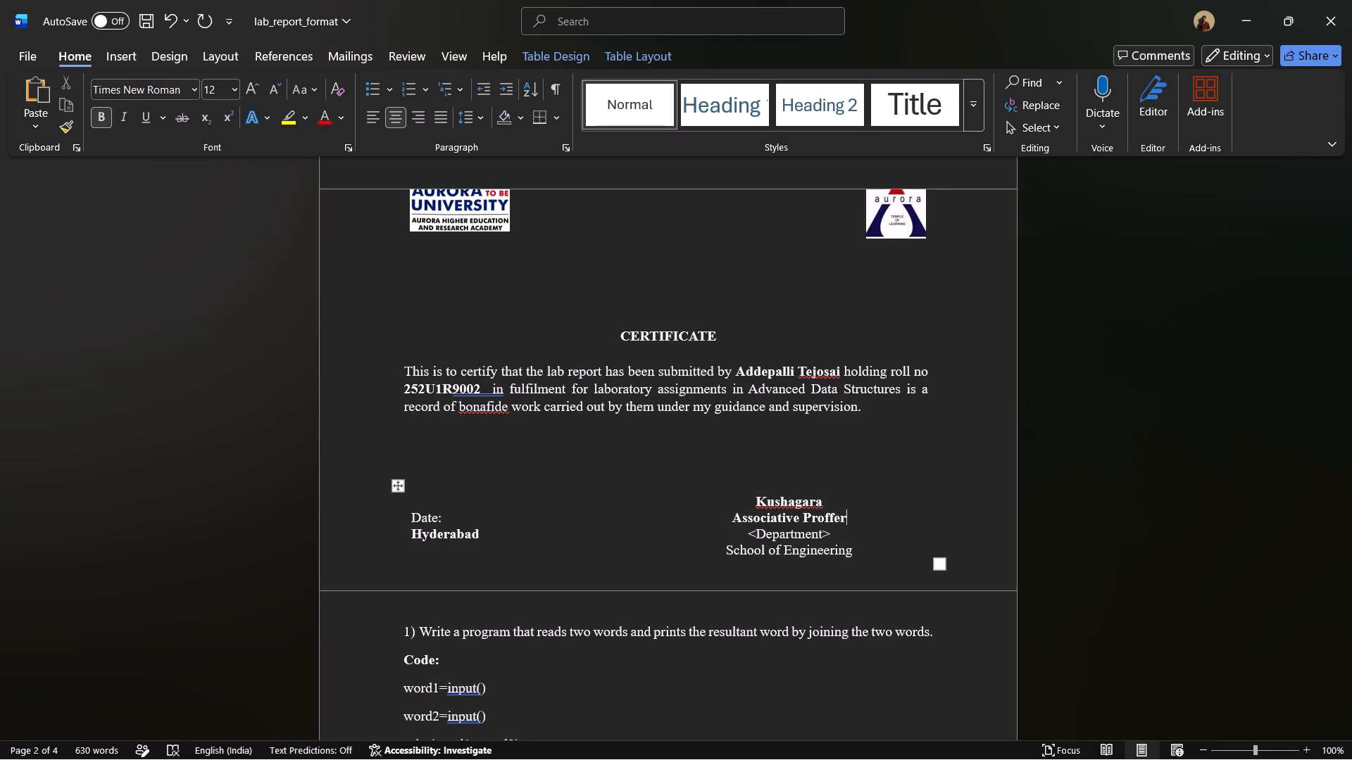
type("ssior")
key("space")
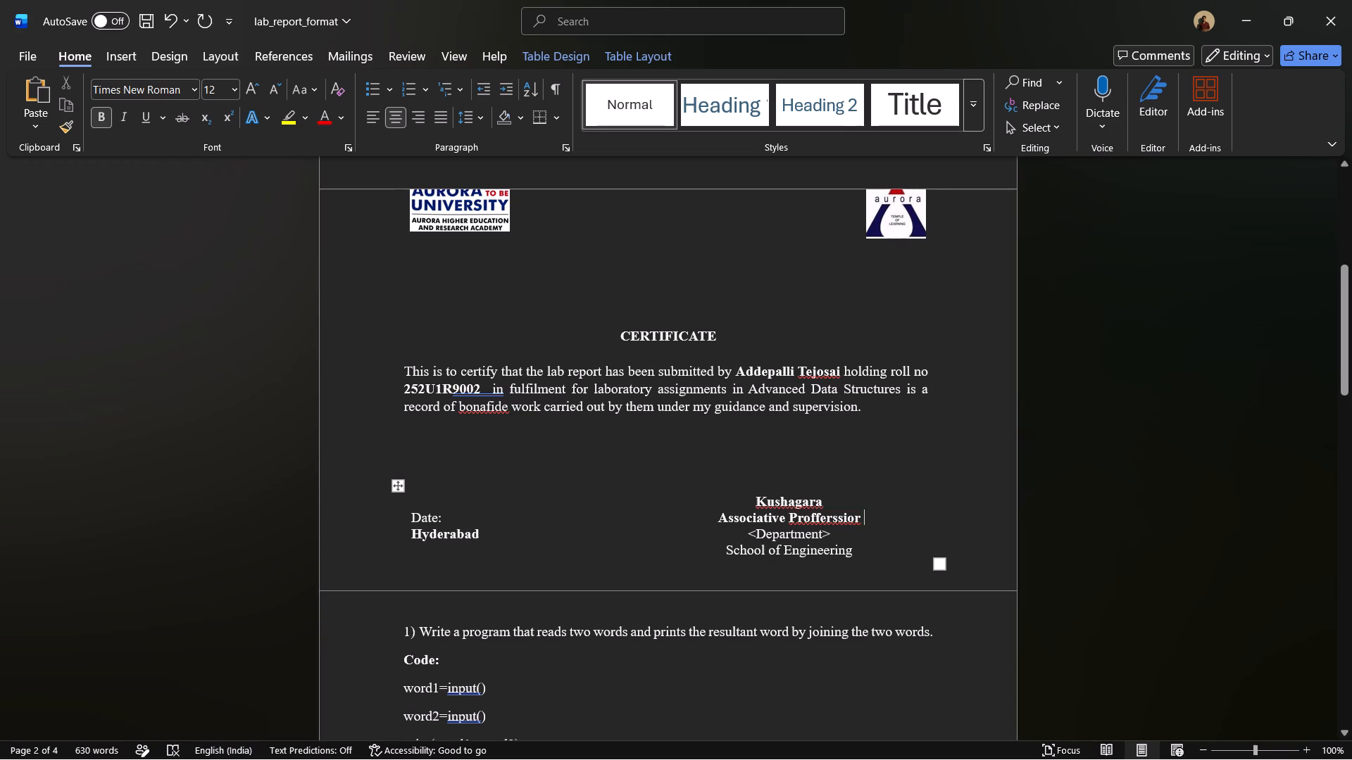
key("BackSpace")
key("BackSpace")
key("BackSpace")
key("BackSpace")
key("BackSpace")
key("BackSpace")
key("BackSpace")
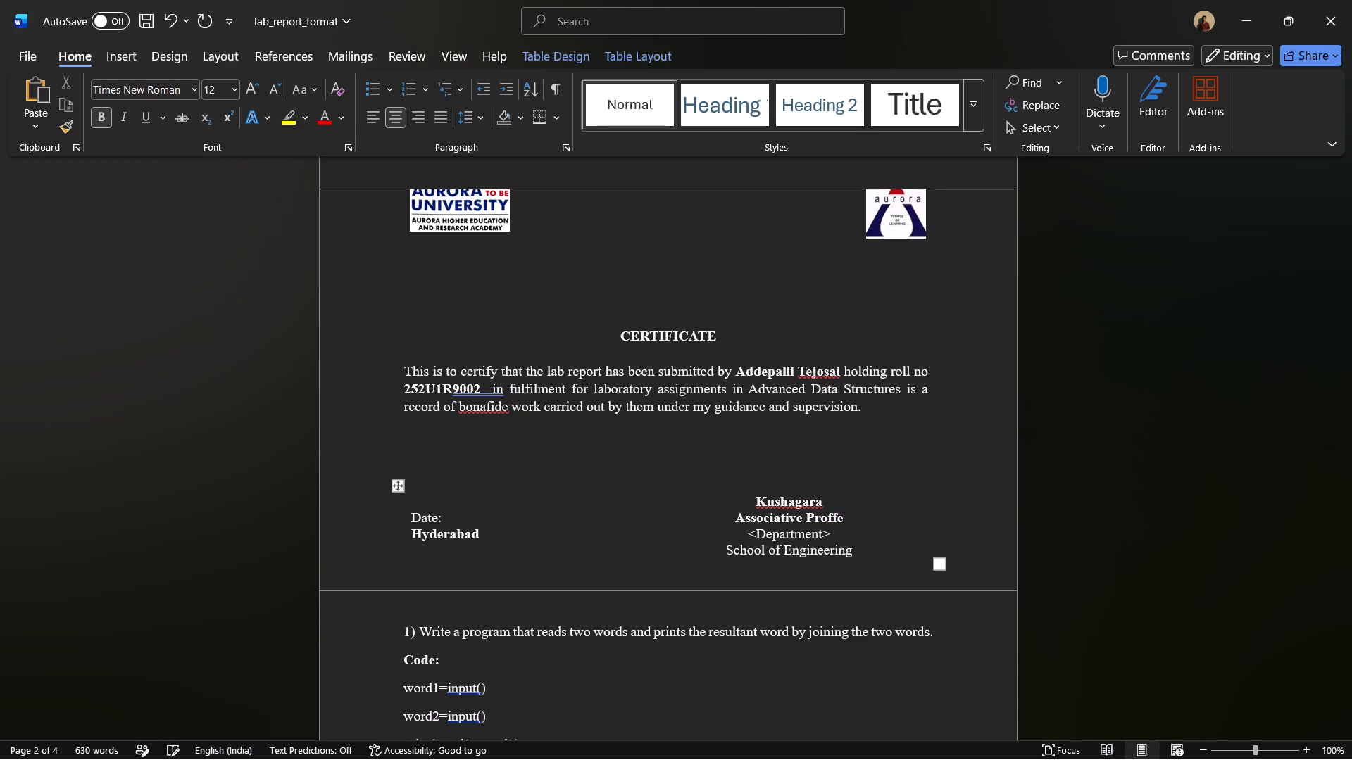
key("s")
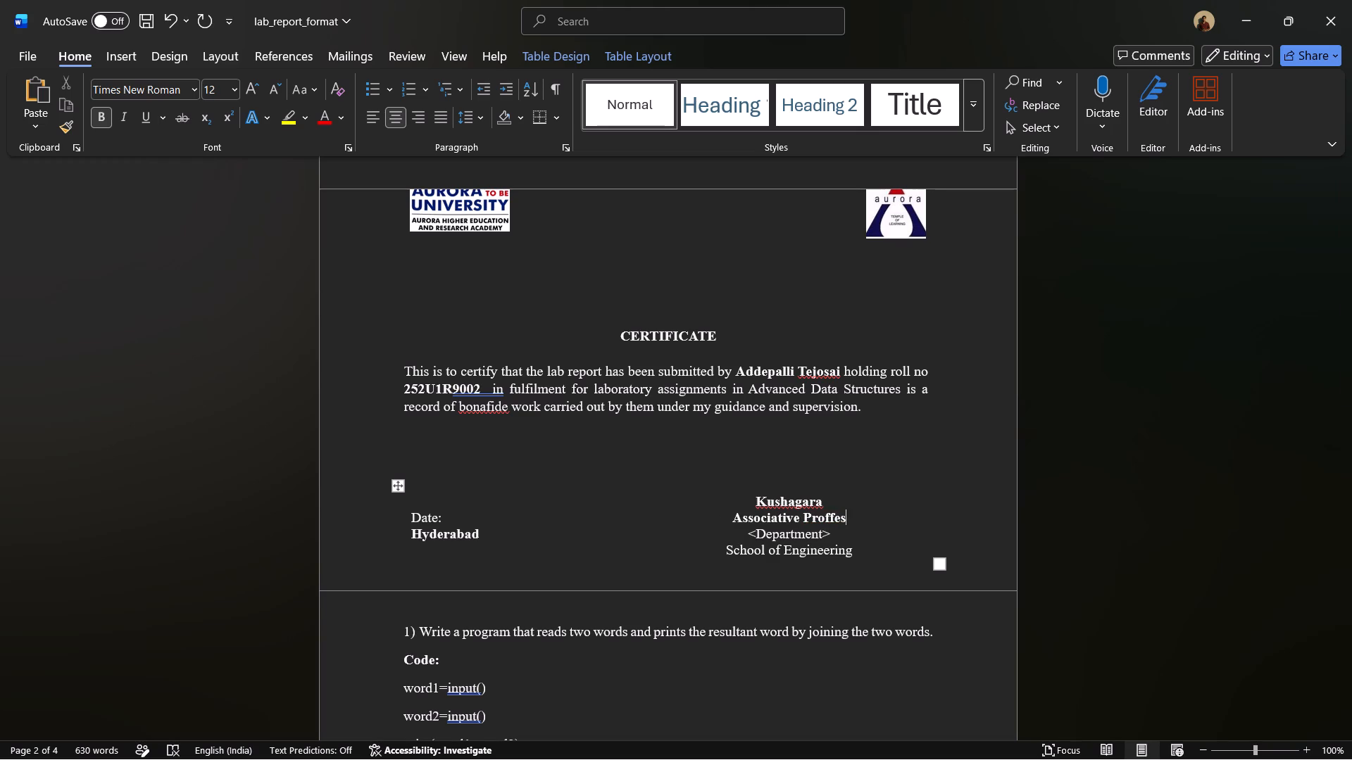
type("orr")
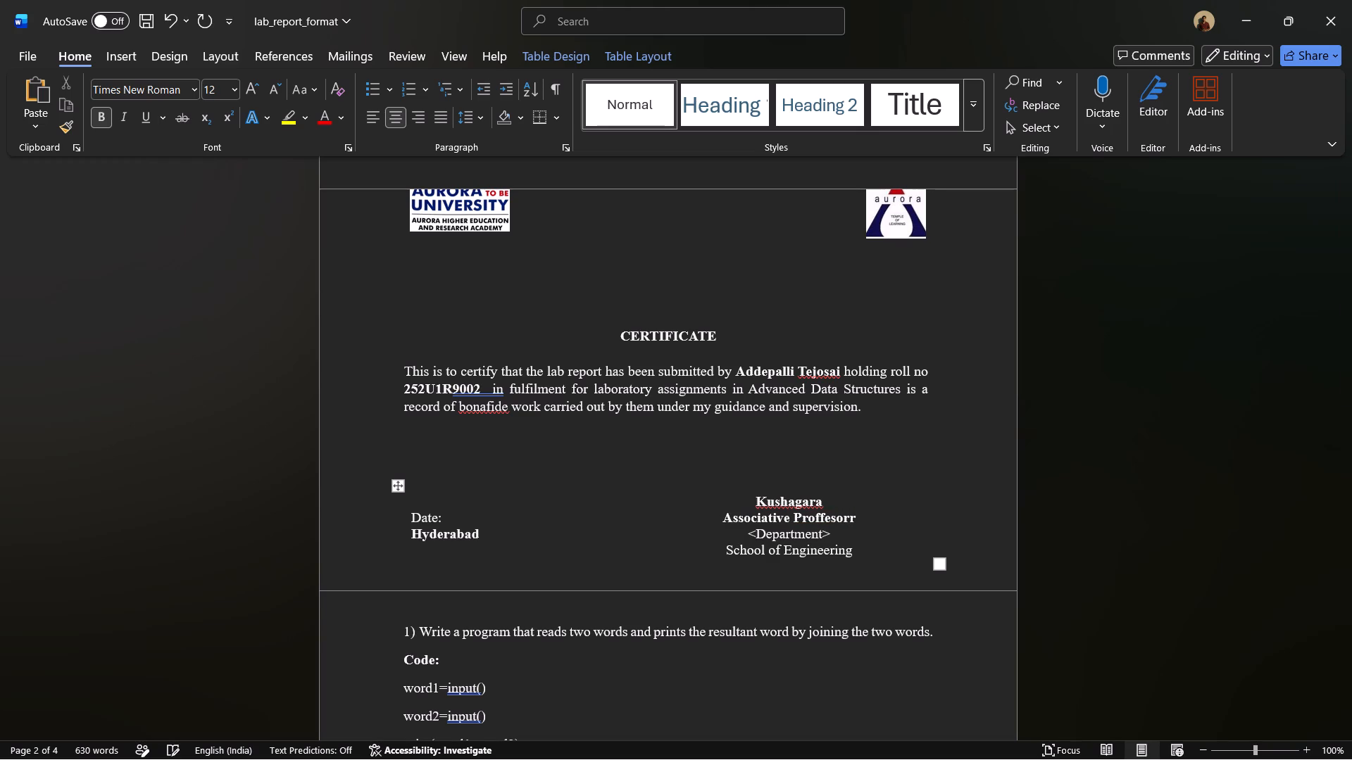
left_click(863, 543)
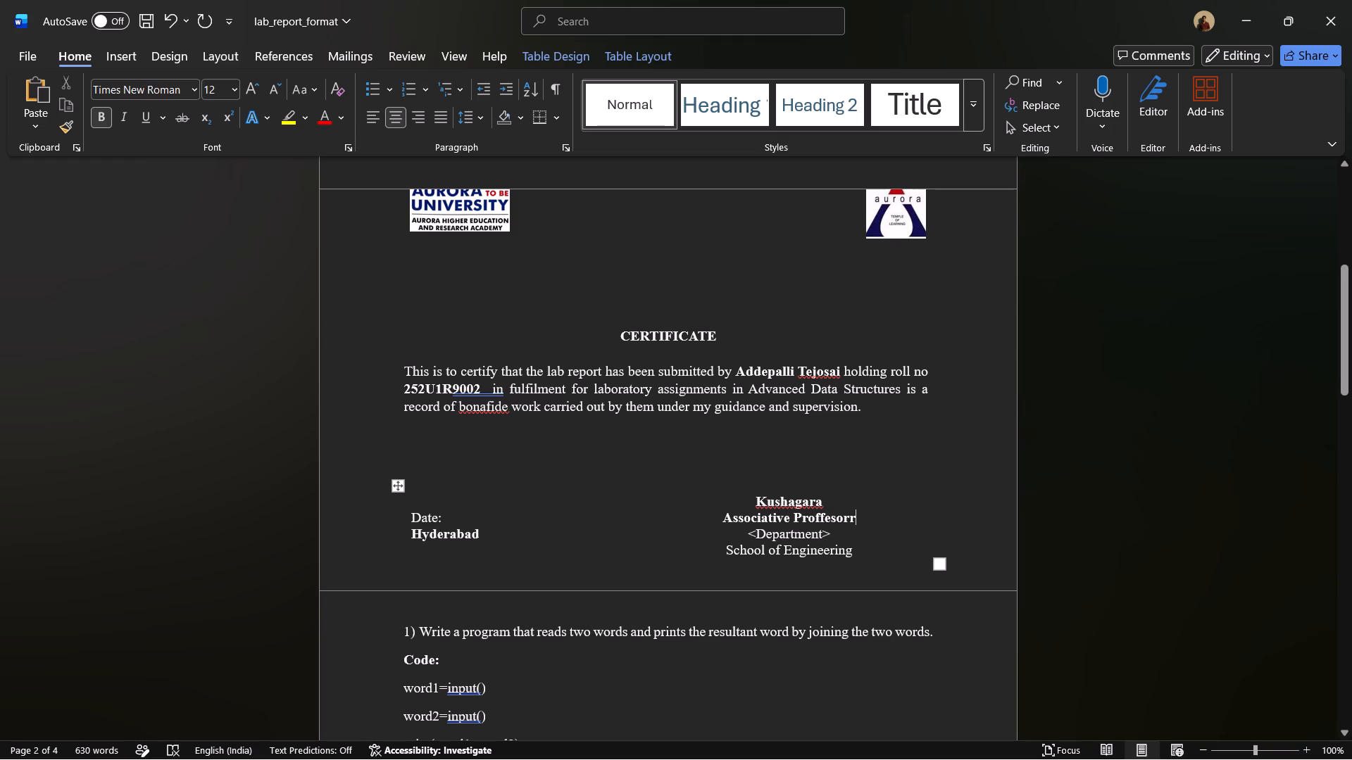
left_click(875, 527)
key("BackSpace")
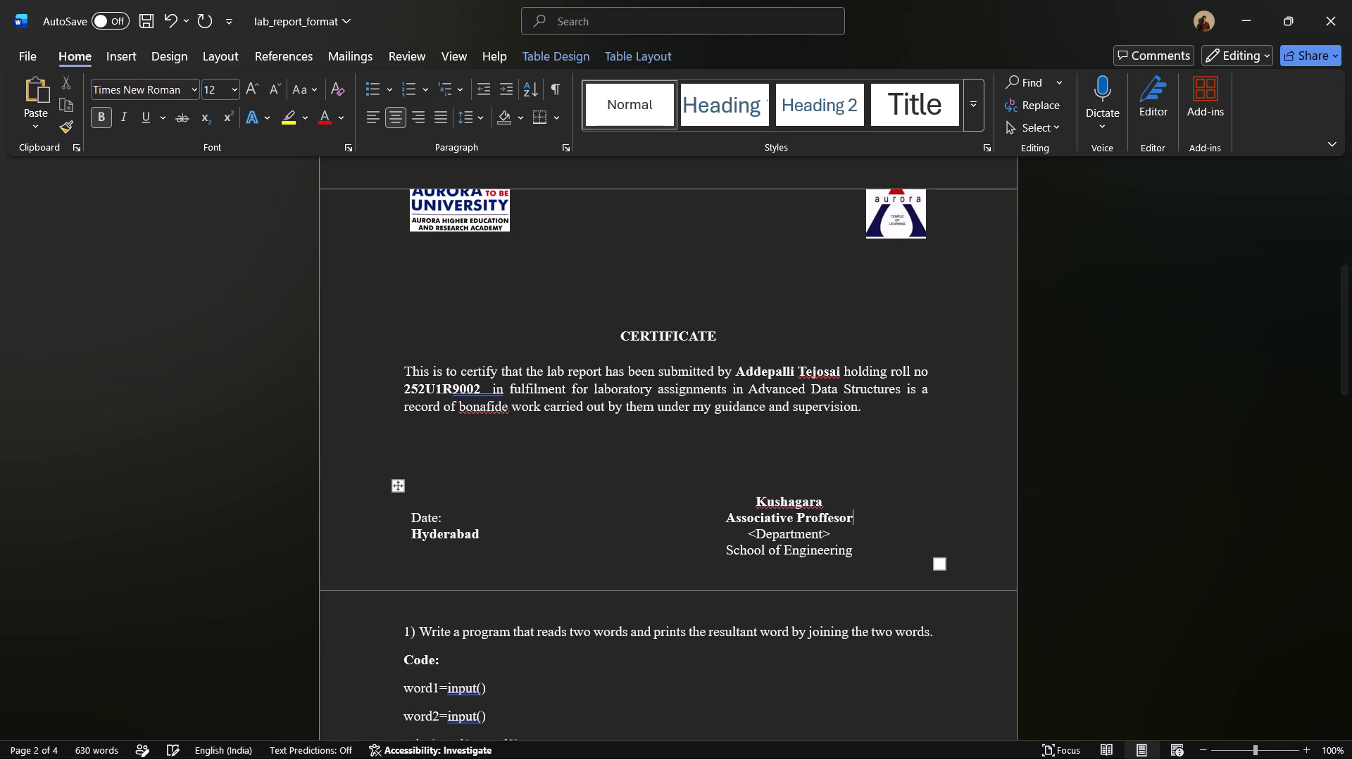
Select the designation and <Department> lines in the certificate's signature block.
left_click_drag(863, 517, 711, 526)
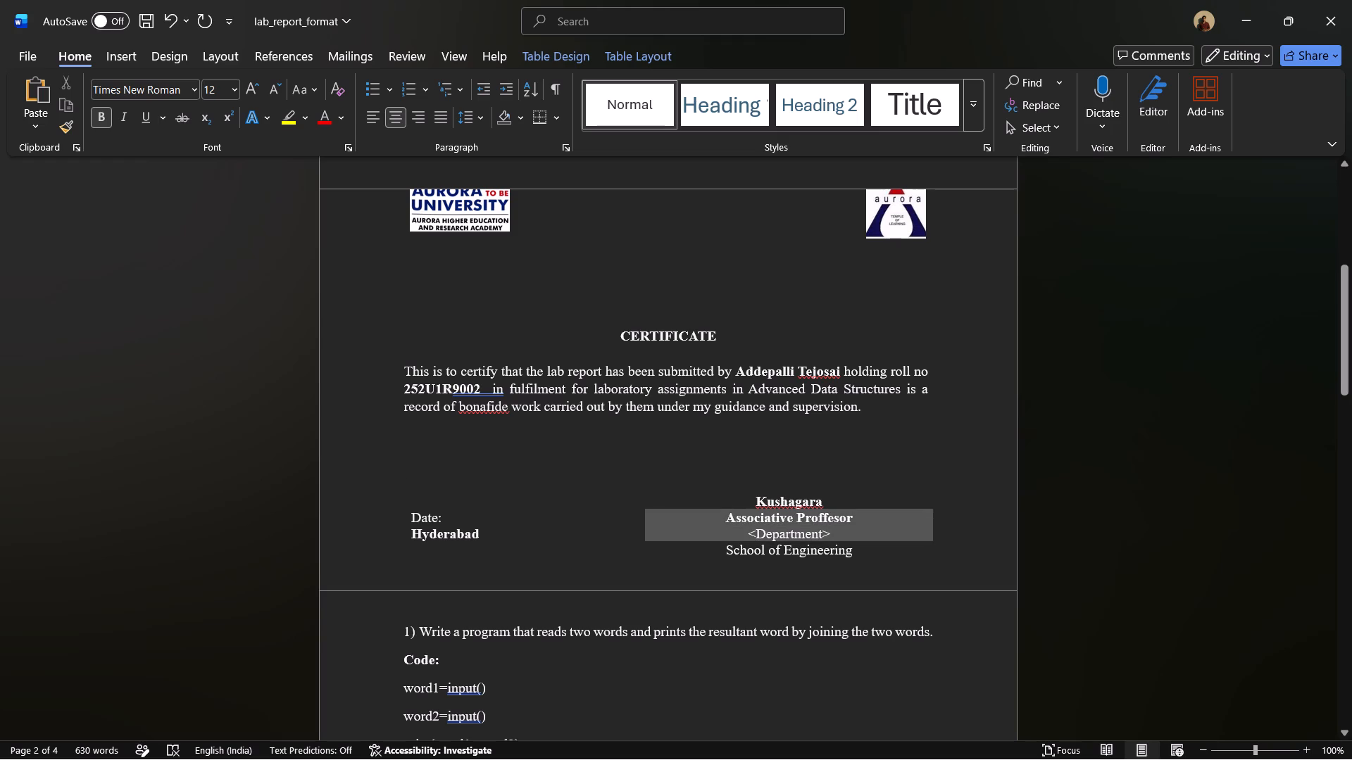
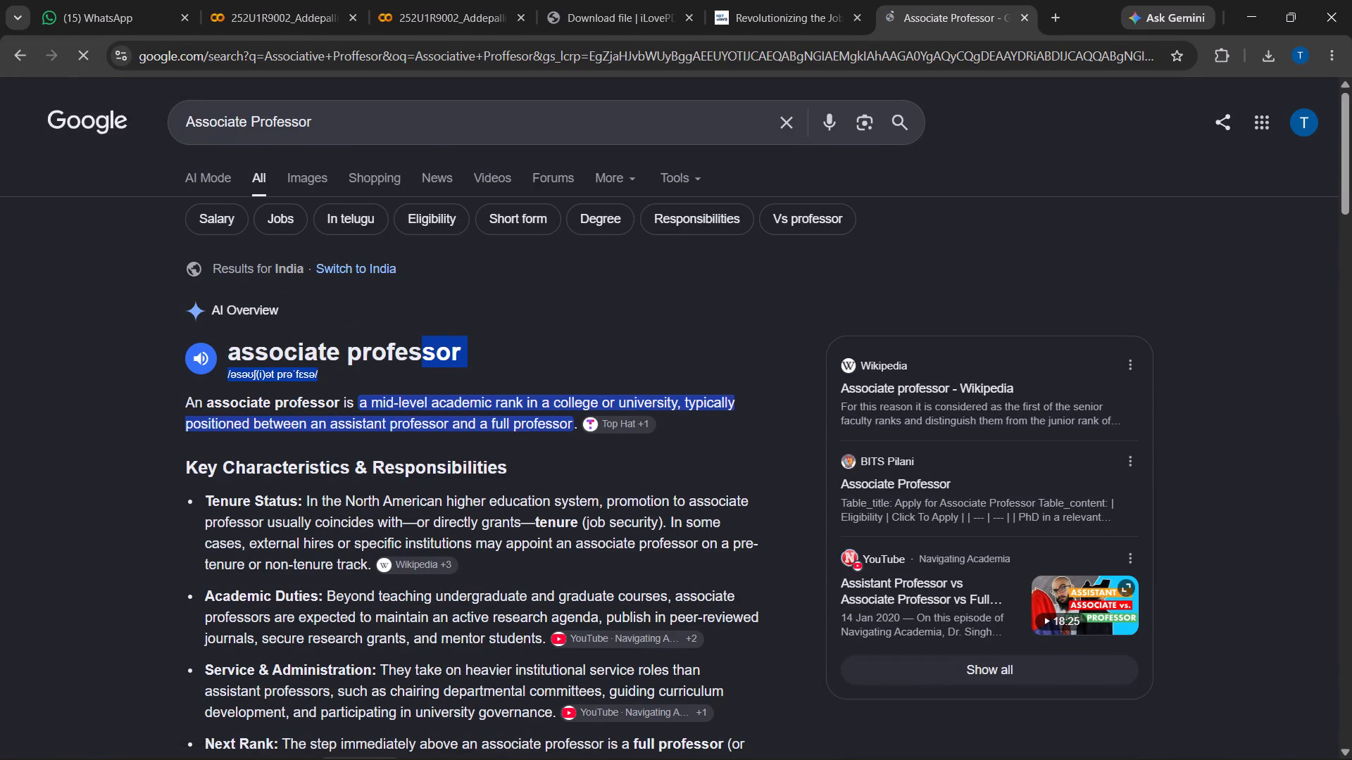
Copy the correctly spelled designation "Associate Professor" from the Google search query.
scroll(363, 124, "down", 1)
left_click_drag(363, 124, 175, 126)
key("ctrl+c")
scroll(425, 495, "up", 5)
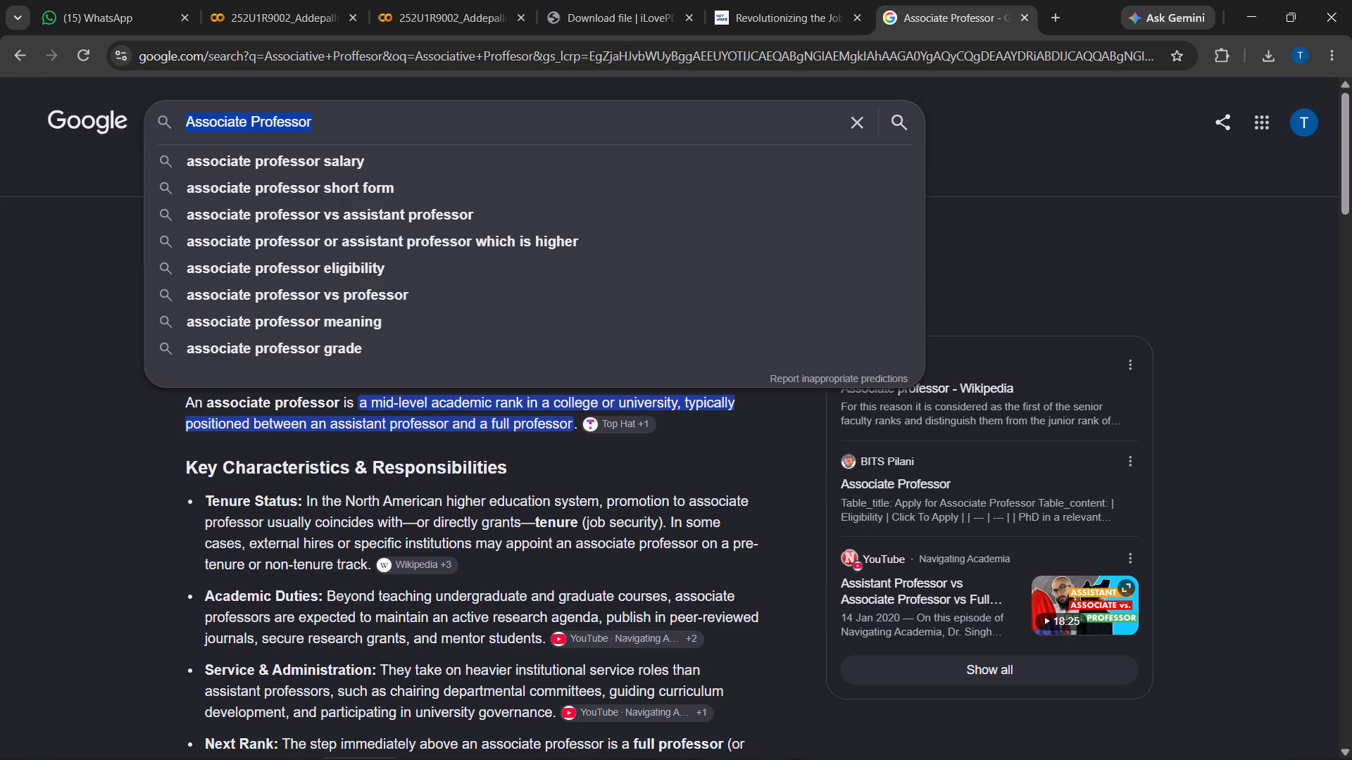
Switch to the lab_report_format document in Word and replace the misspelled designation in the certificate's signature block with "Associate Professor".
scroll(1083, 754, "left", 1)
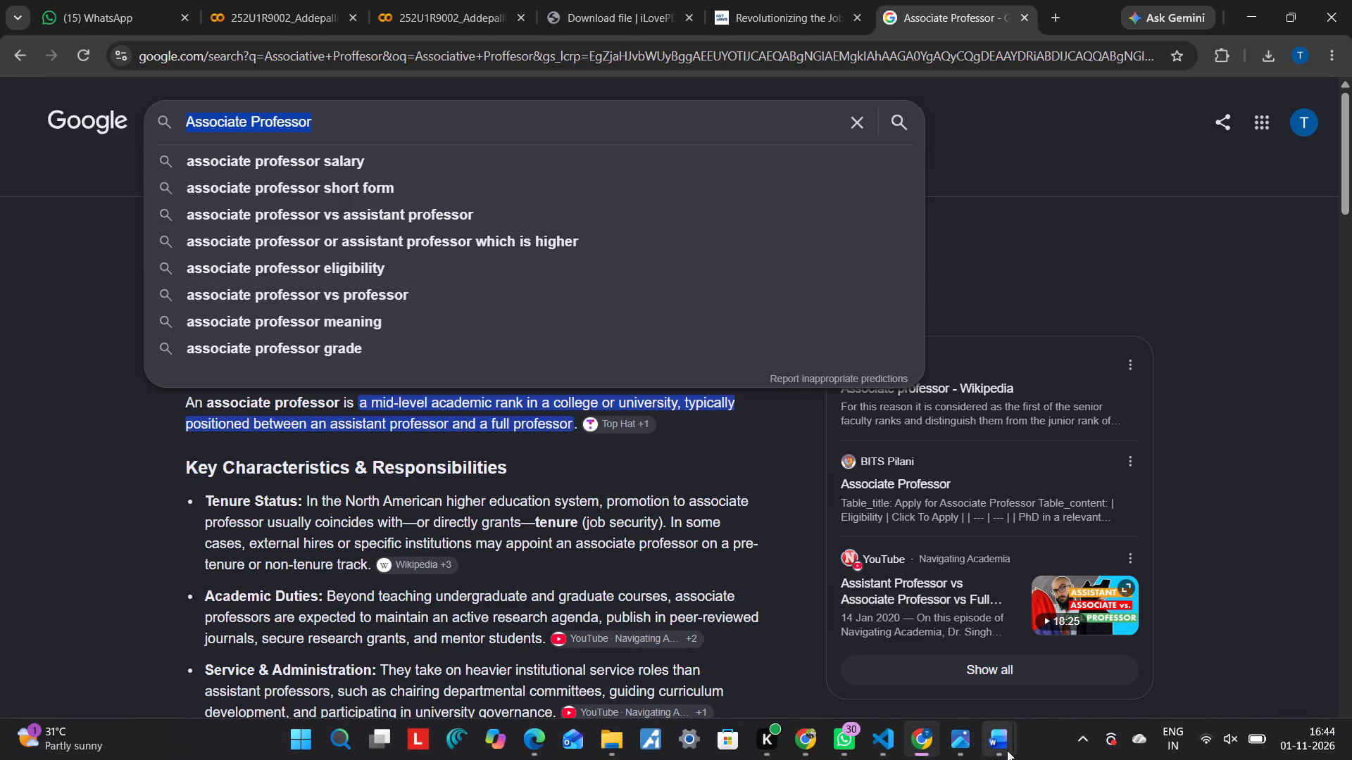
scroll(1015, 730, "right", 1)
left_click(1137, 619)
scroll(951, 528, "left", 1)
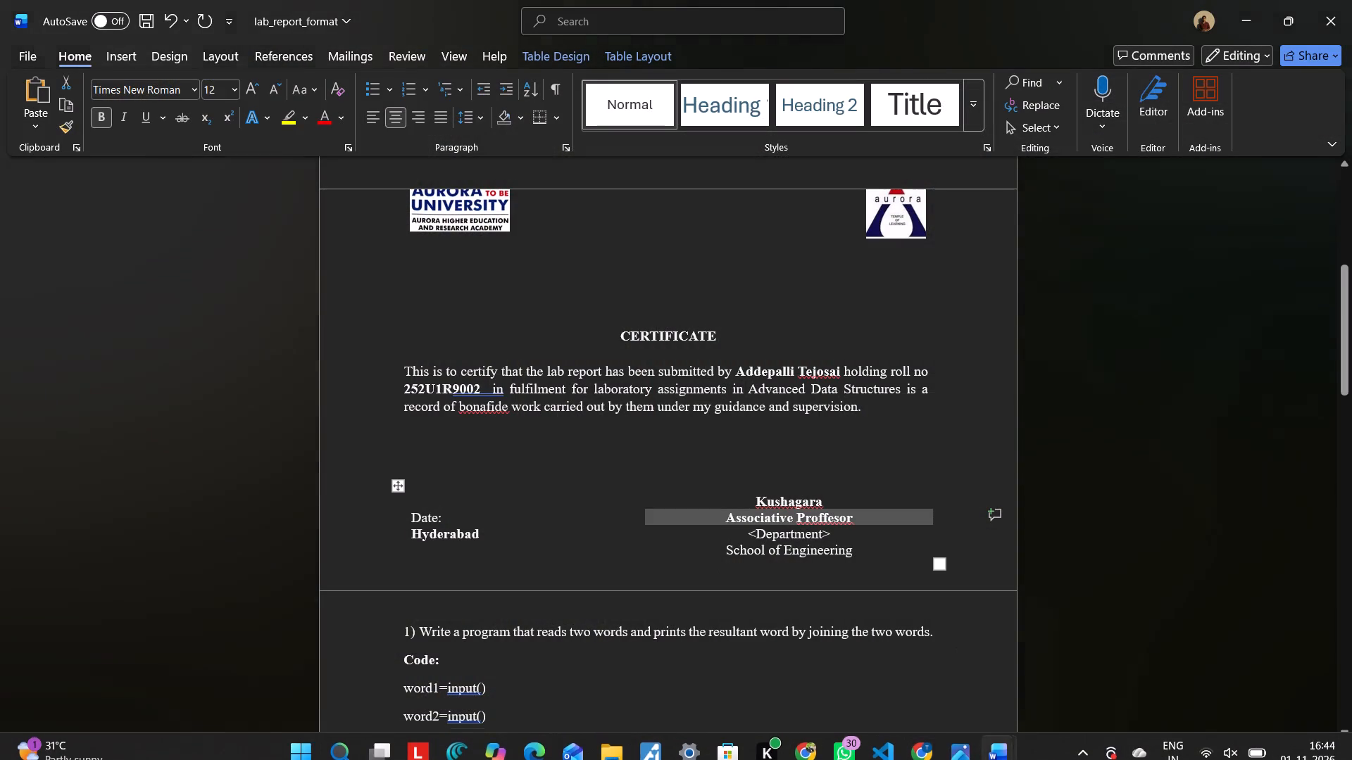
scroll(949, 528, "left", 1)
left_click(868, 517)
key("BackSpace")
key("BackSpace")
key("BackSpace")
key("BackSpace")
key("BackSpace")
key("BackSpace")
key("BackSpace")
key("BackSpace")
key("BackSpace")
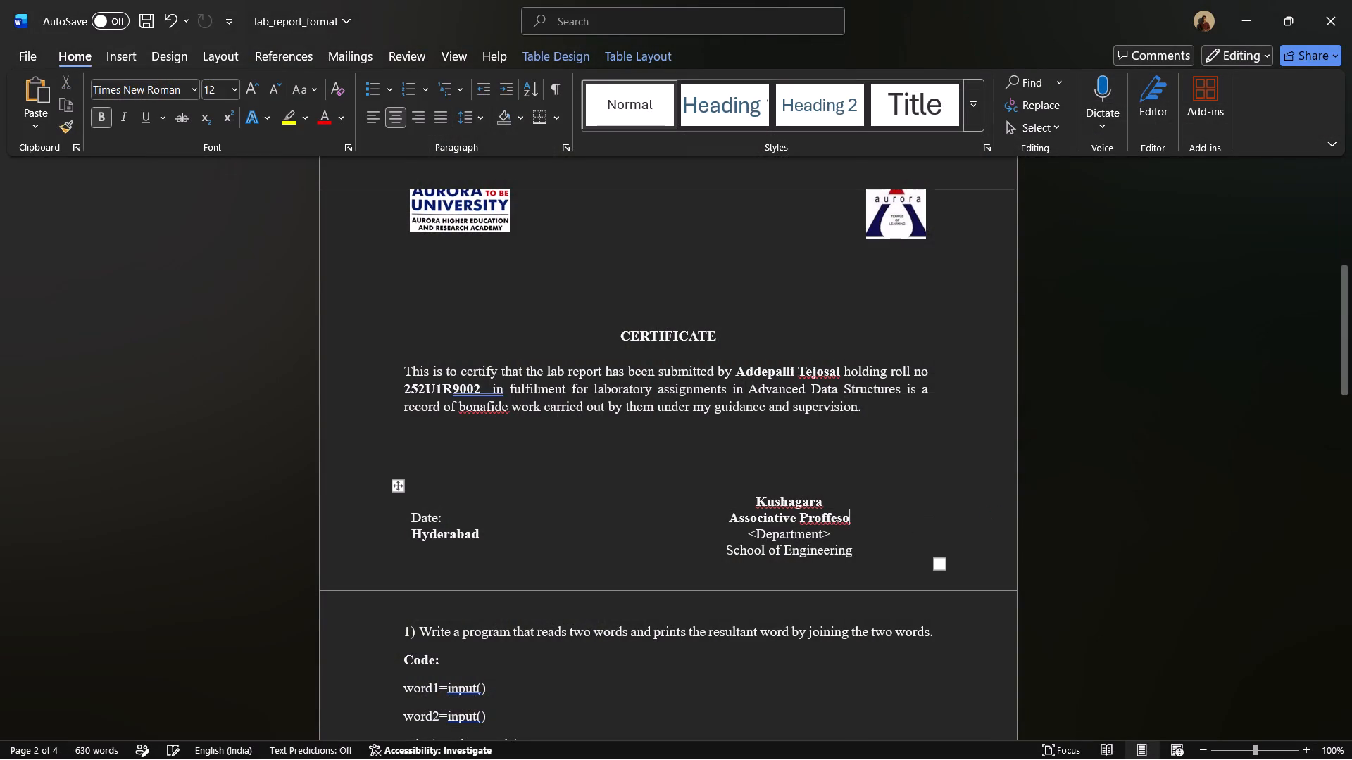
key("BackSpace")
key("BackSpace")
key("BackSpace")
key("BackSpace")
key("BackSpace")
key("BackSpace")
key("BackSpace")
key("BackSpace")
key("BackSpace")
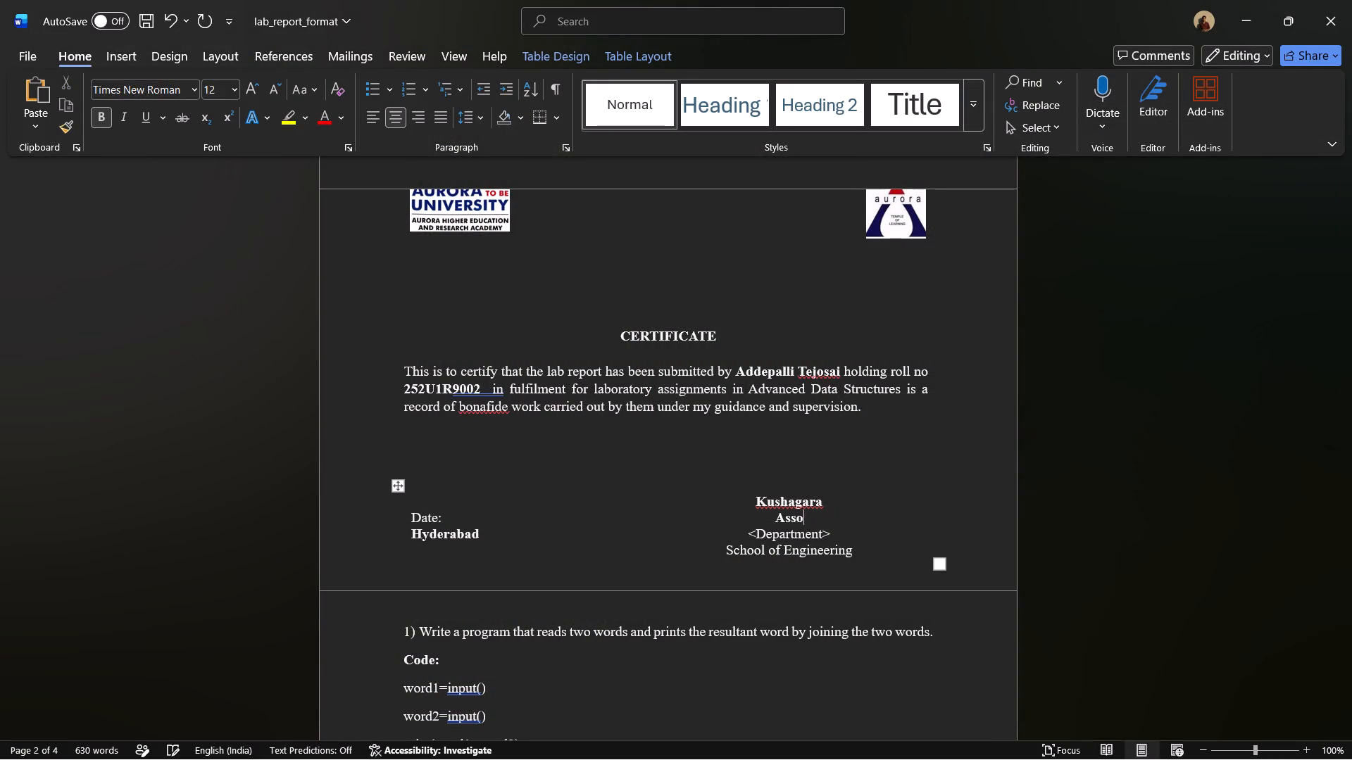
key("BackSpace")
key("BackSpace")
key("BackSpace")
key("ctrl+v")
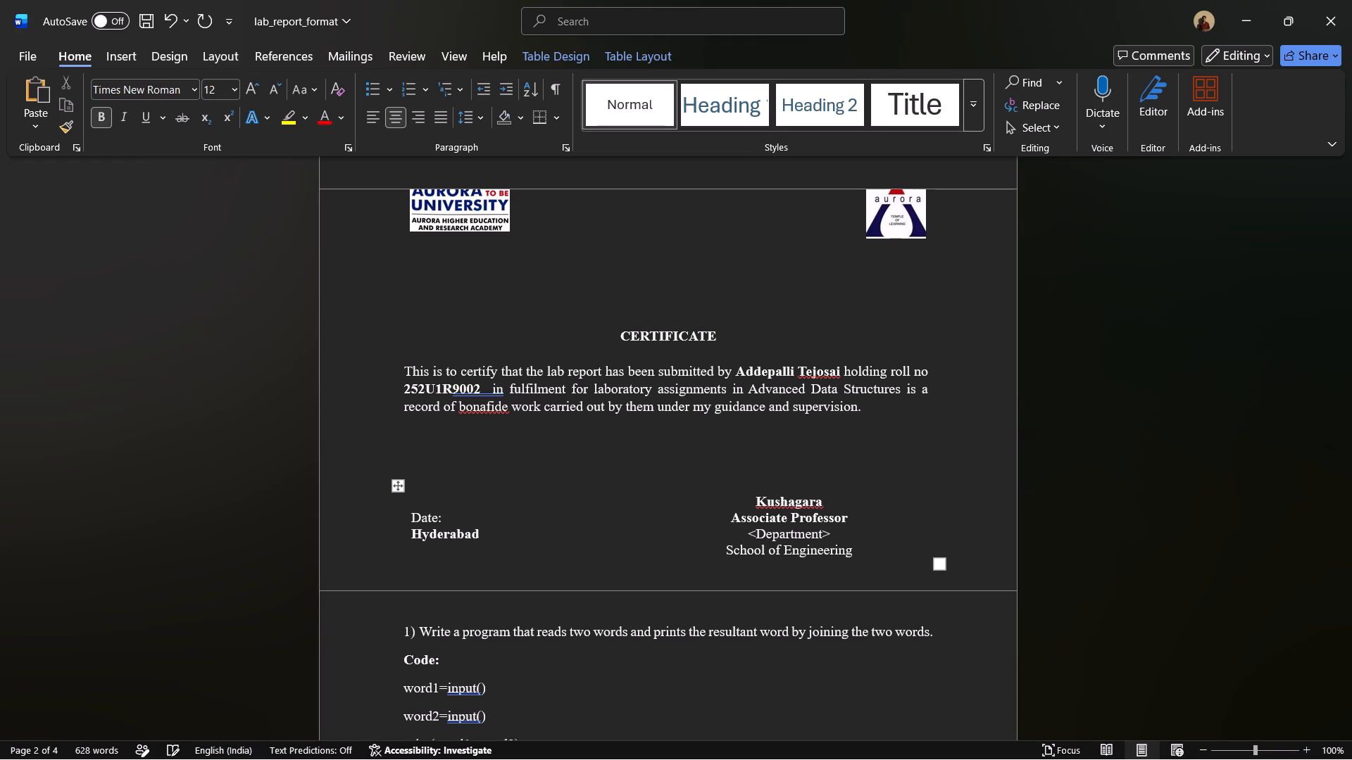
Replace the <Department> placeholder in the certificate's signature block with "Advanced Data Structures".
left_click(837, 536)
key("BackSpace")
key("BackSpace")
key("BackSpace")
key("BackSpace")
key("BackSpace")
key("BackSpace")
key("BackSpace")
key("BackSpace")
key("BackSpace")
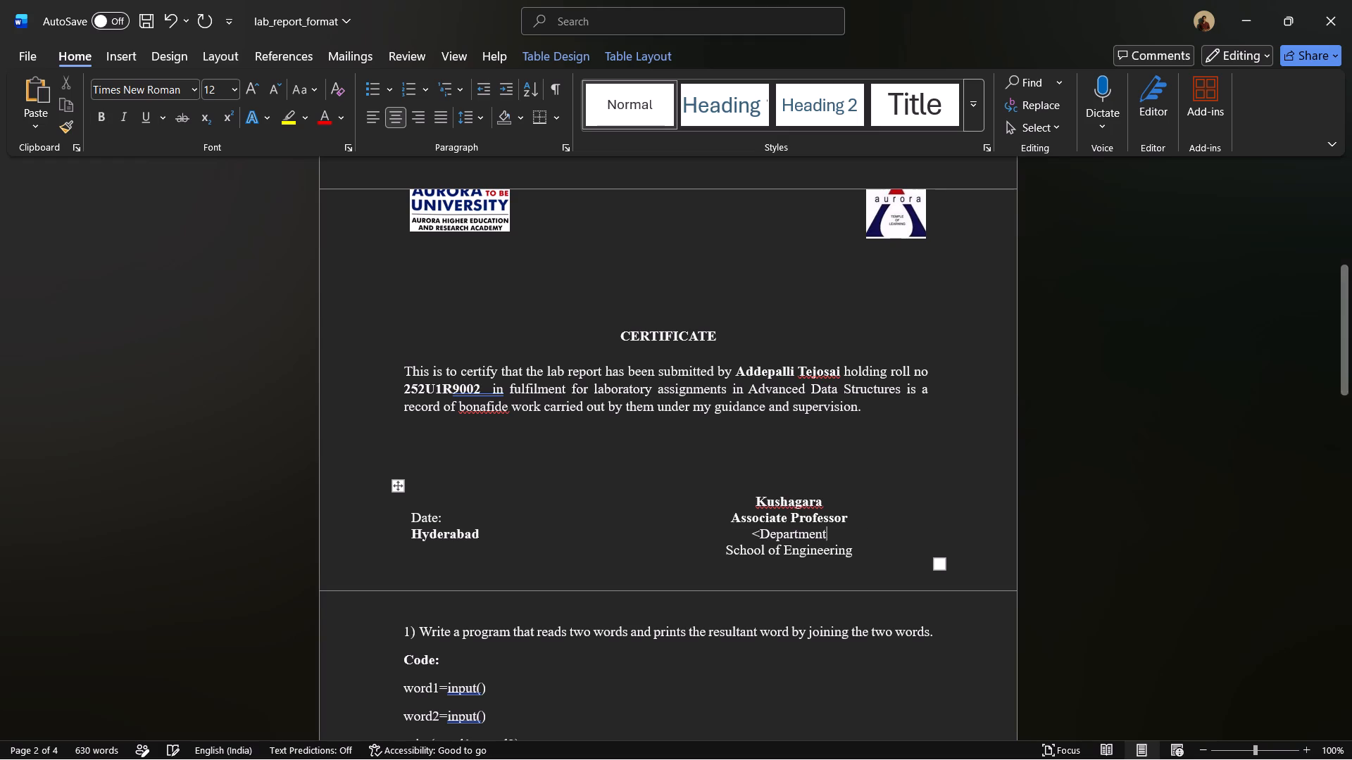
key("BackSpace")
key("BackSpace")
key("BackSpace")
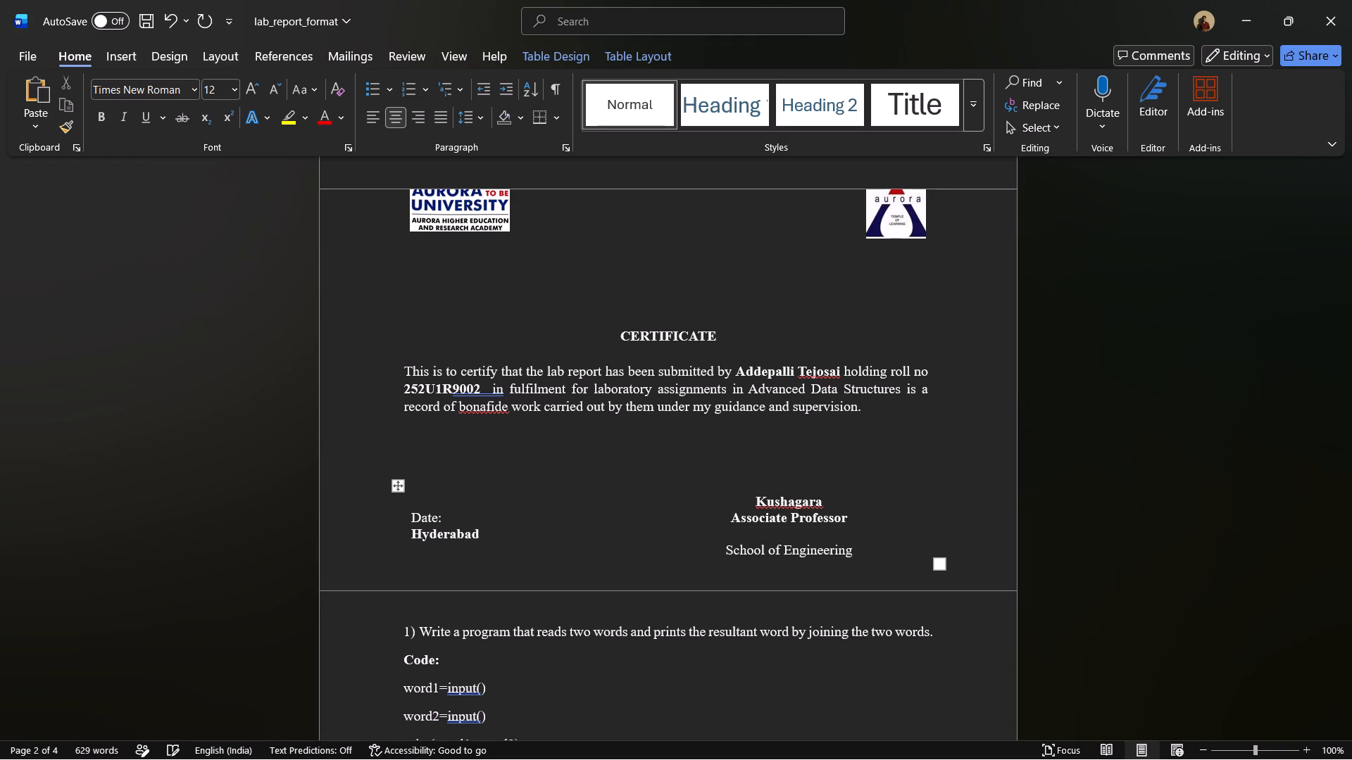
type("Advanced")
key("space")
type("Data")
key("space")
key("space")
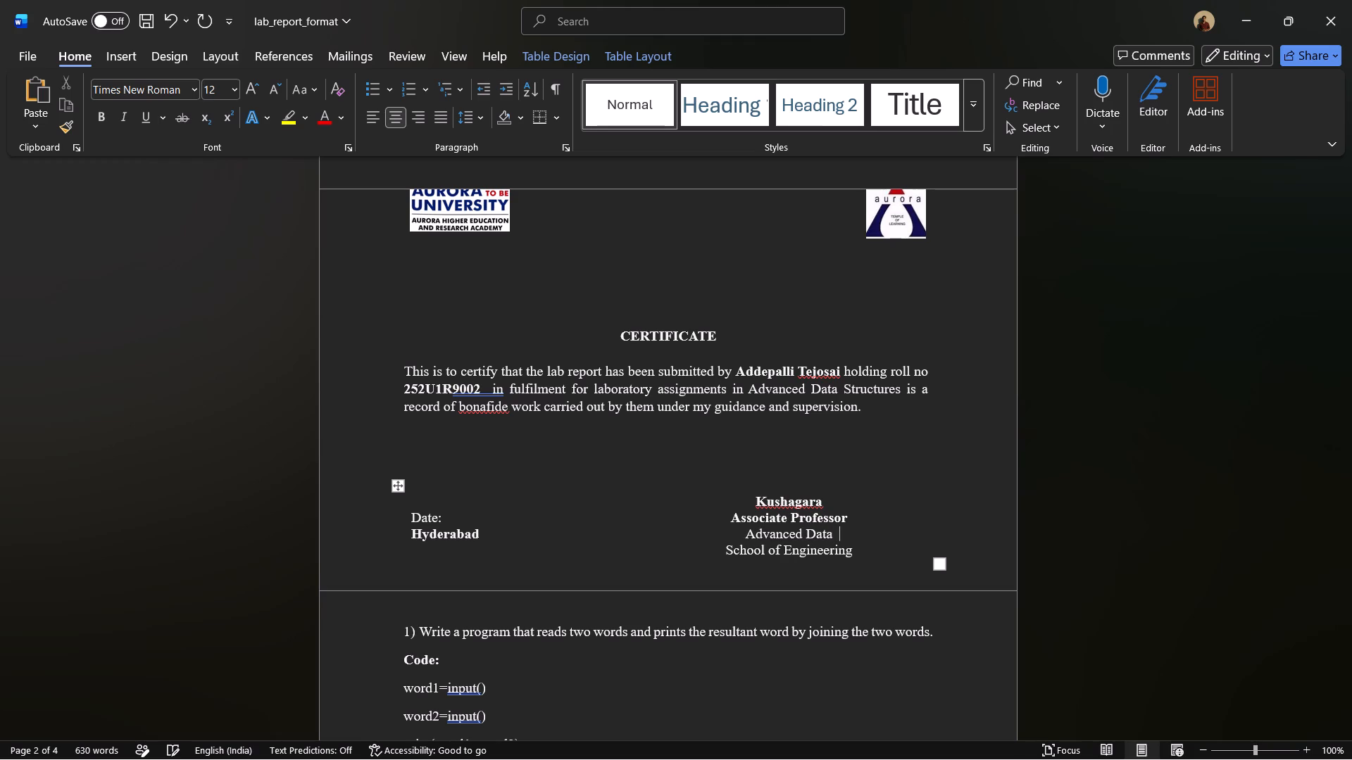
type("Structures")
key("space")
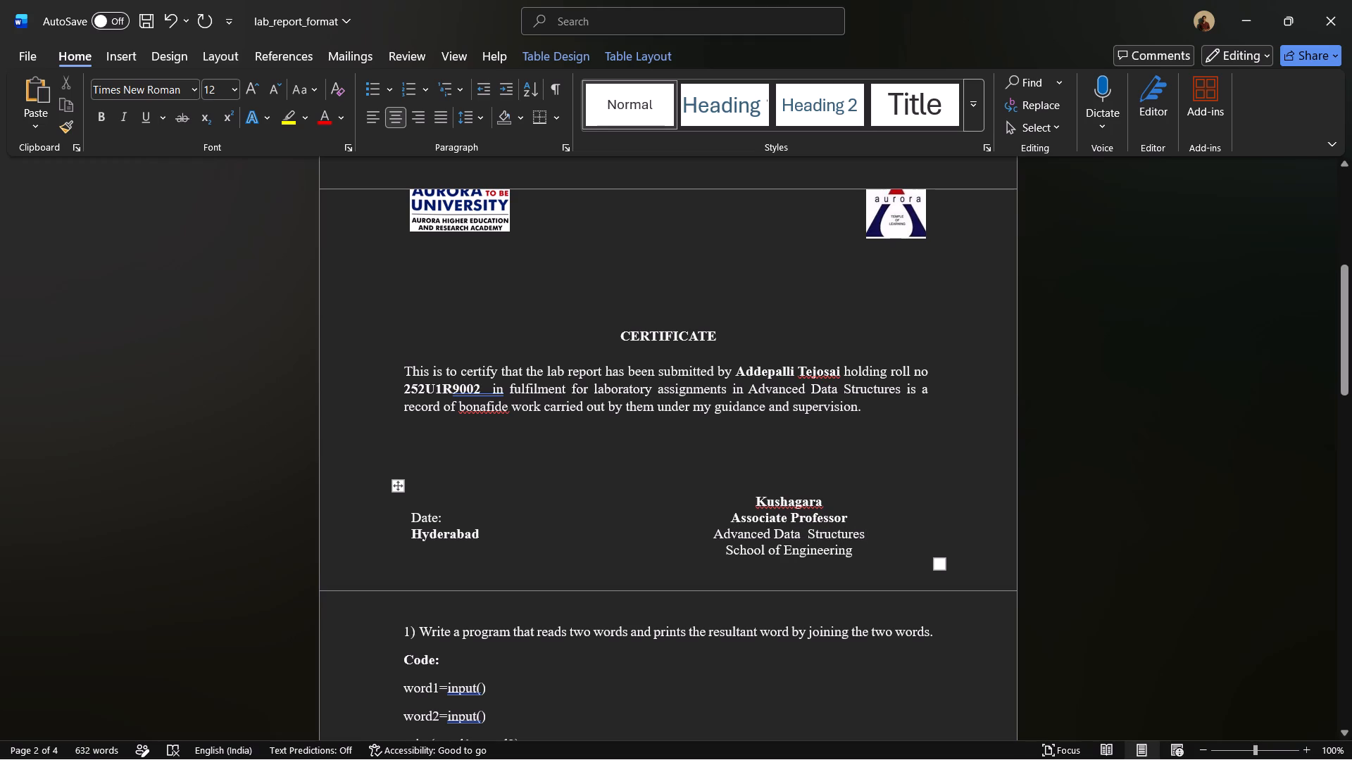
Enter 01-11-2026 as the date above Hyderabad on the certificate page.
left_click(465, 521)
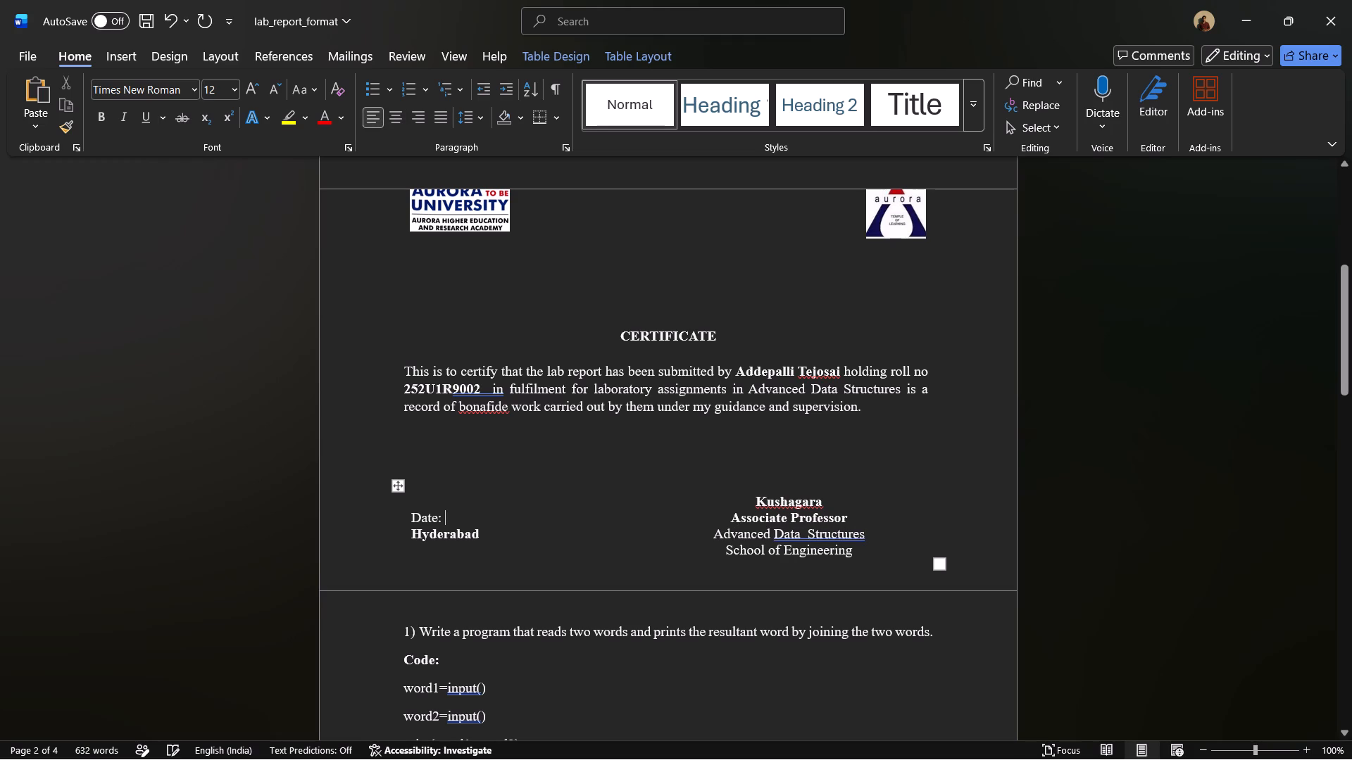
type("01-11")
type("-202t")
key("BackSpace")
key("6")
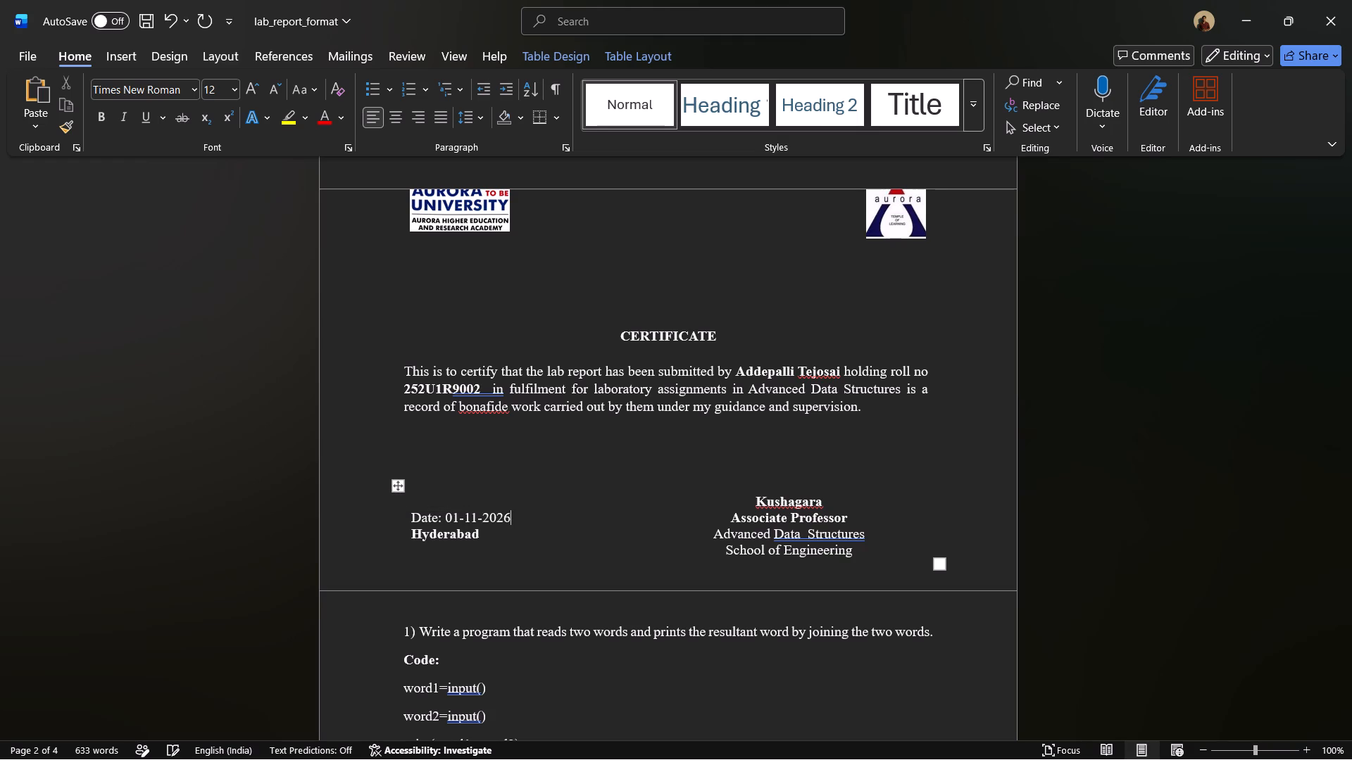
Switch to Chrome and open the Coding Practice question list for Hashing in Module I of the learning portal.
scroll(465, 521, "down", 1)
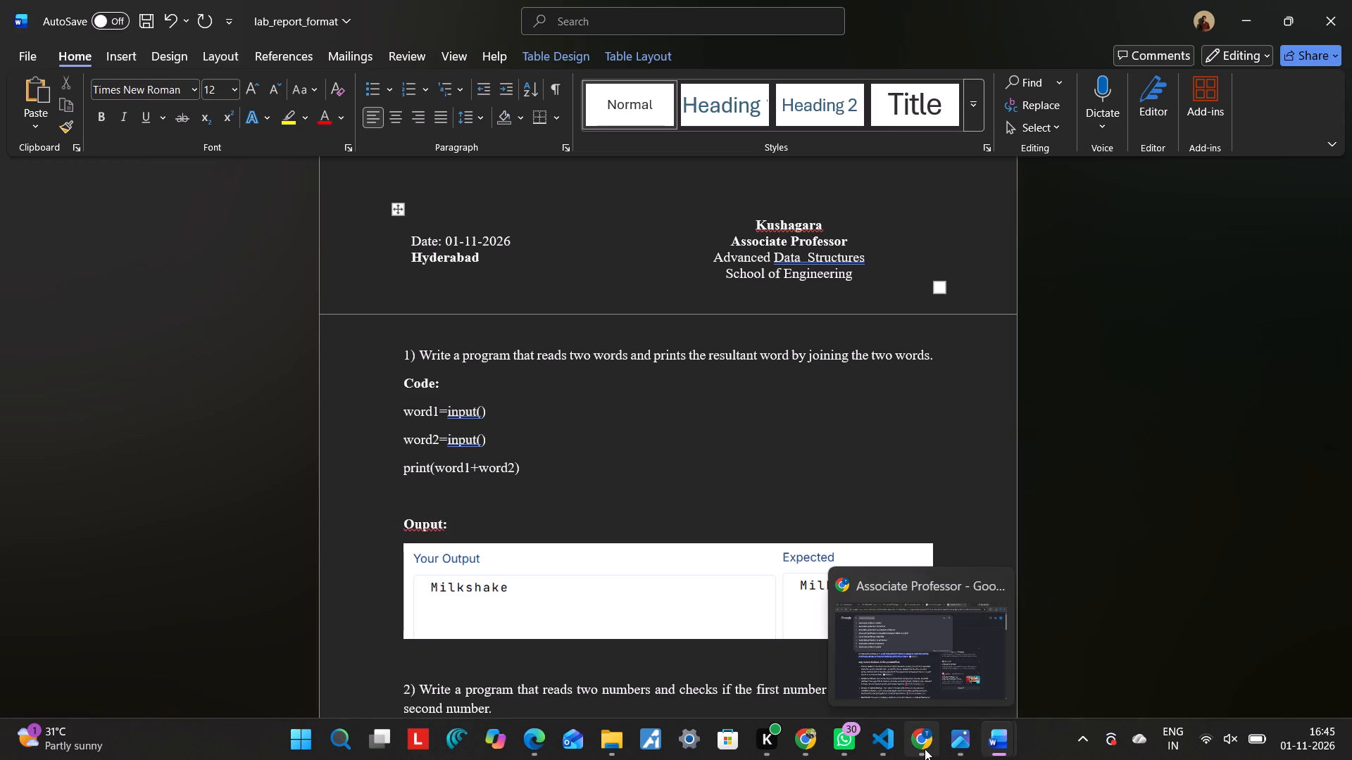
left_click(803, 746)
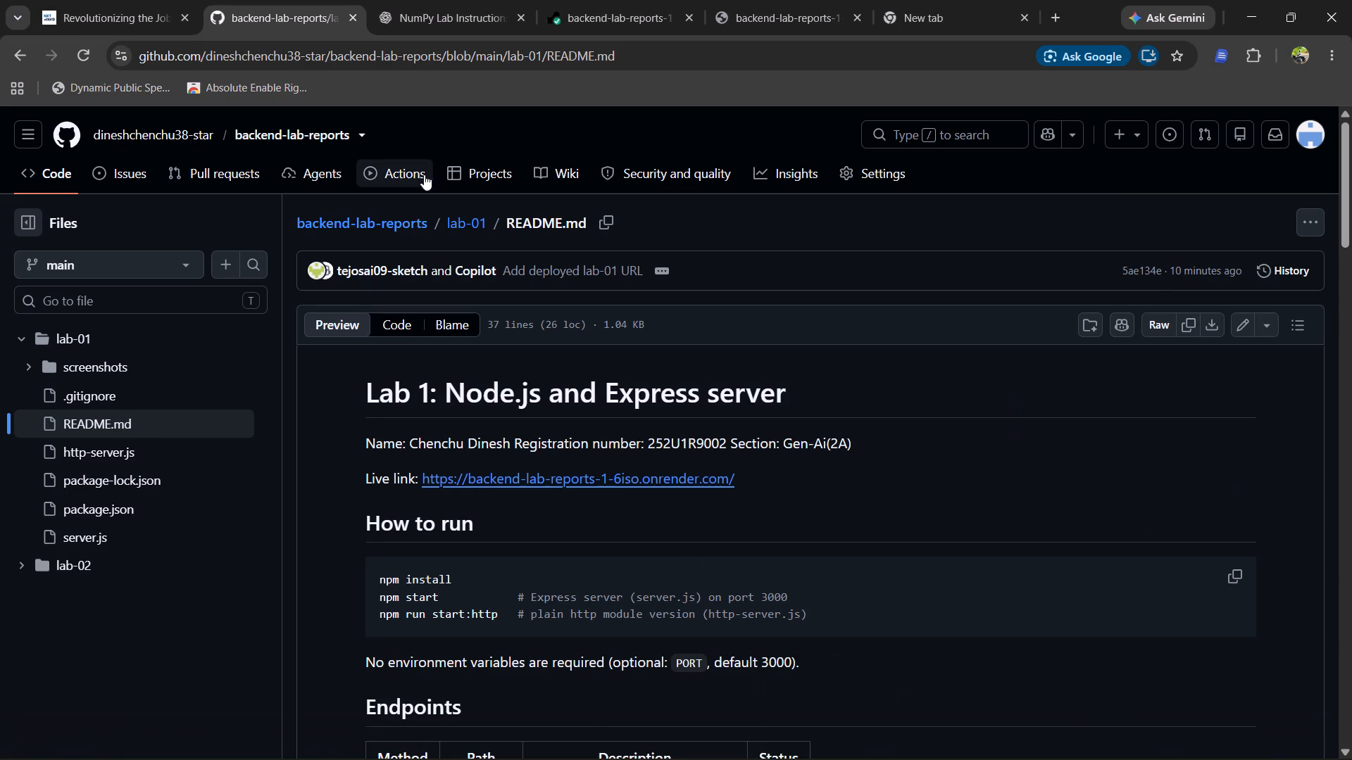
left_click(131, 2)
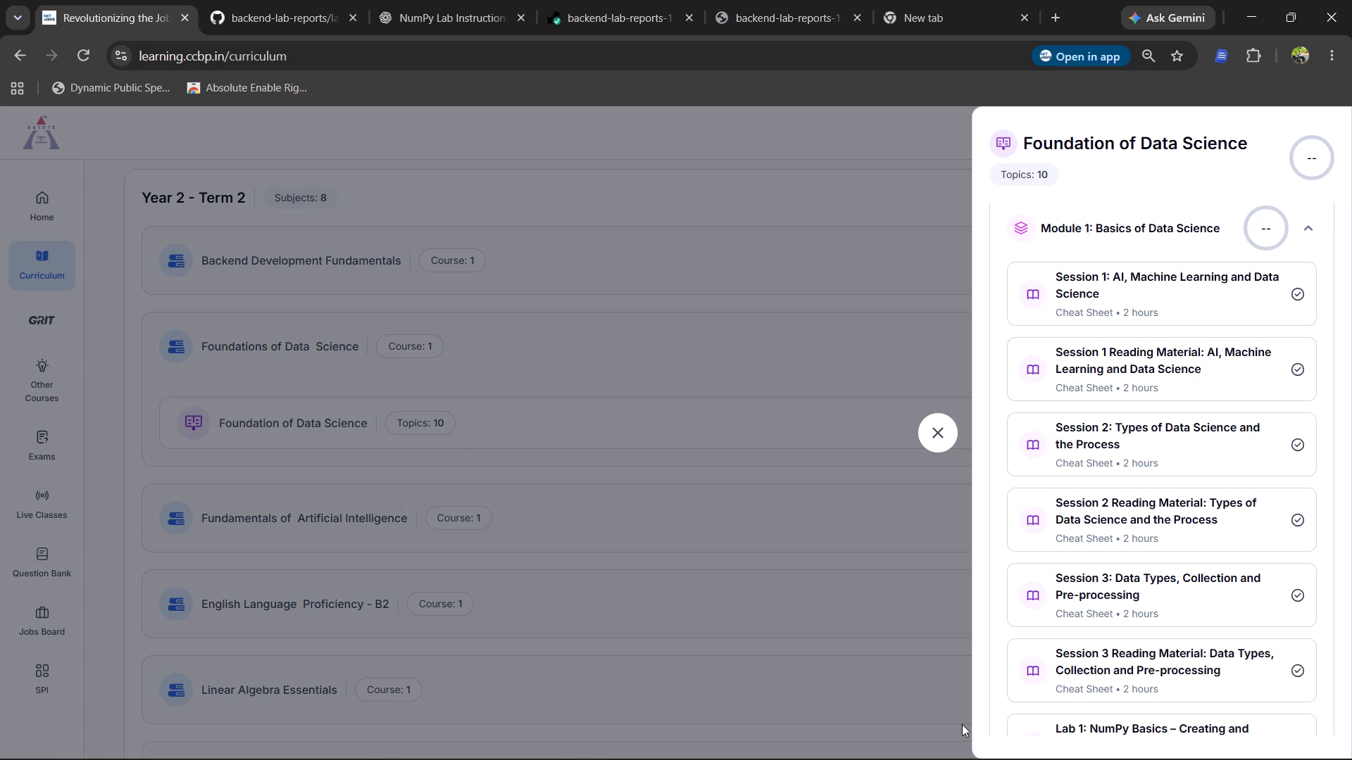
left_click(923, 752)
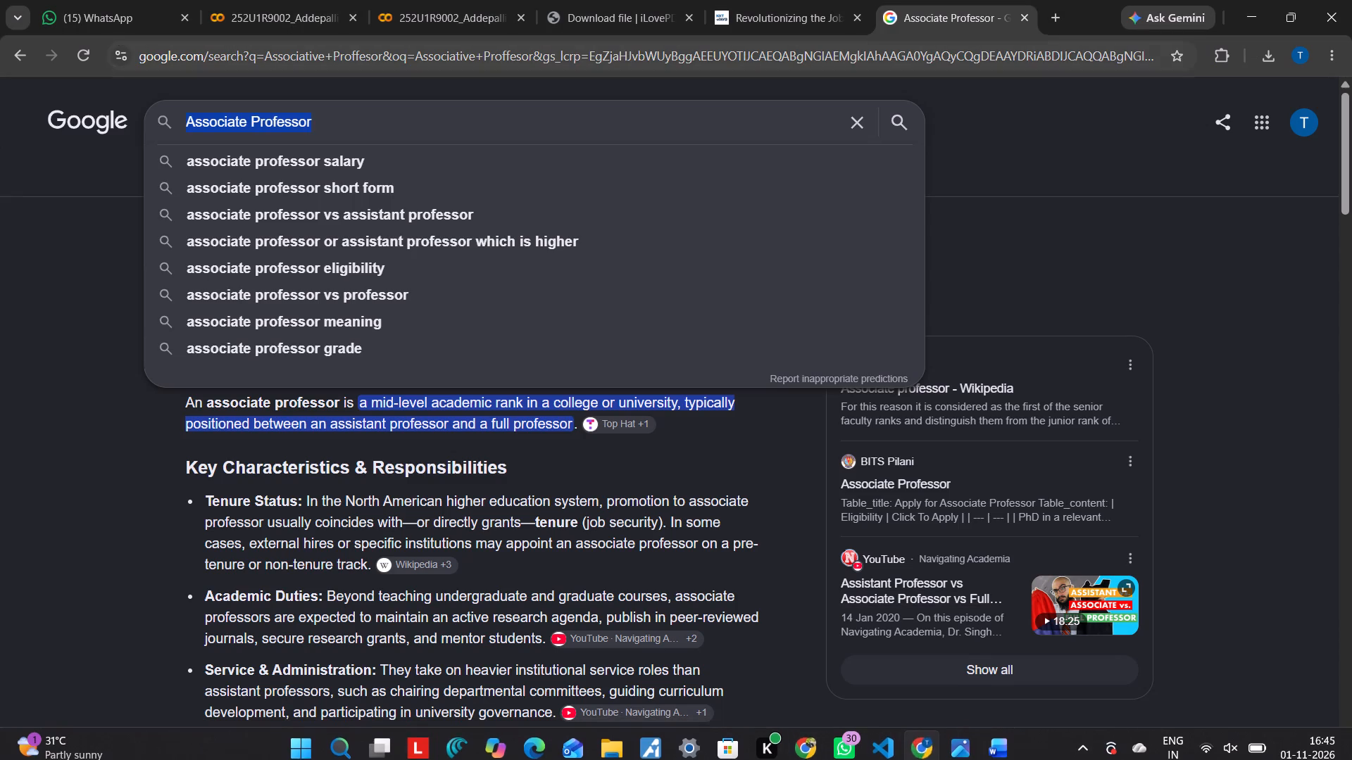
left_click(741, 0)
scroll(282, 374, "up", 4)
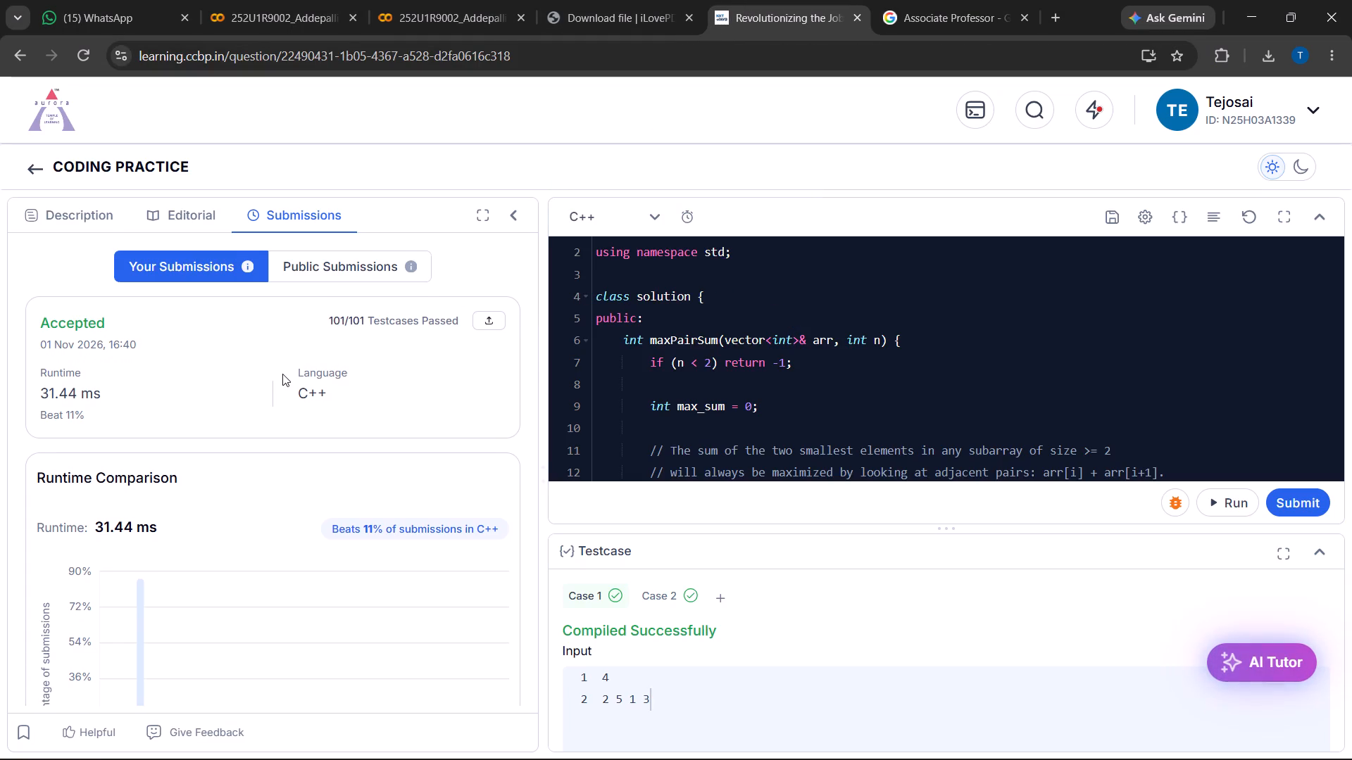
left_click(41, 166)
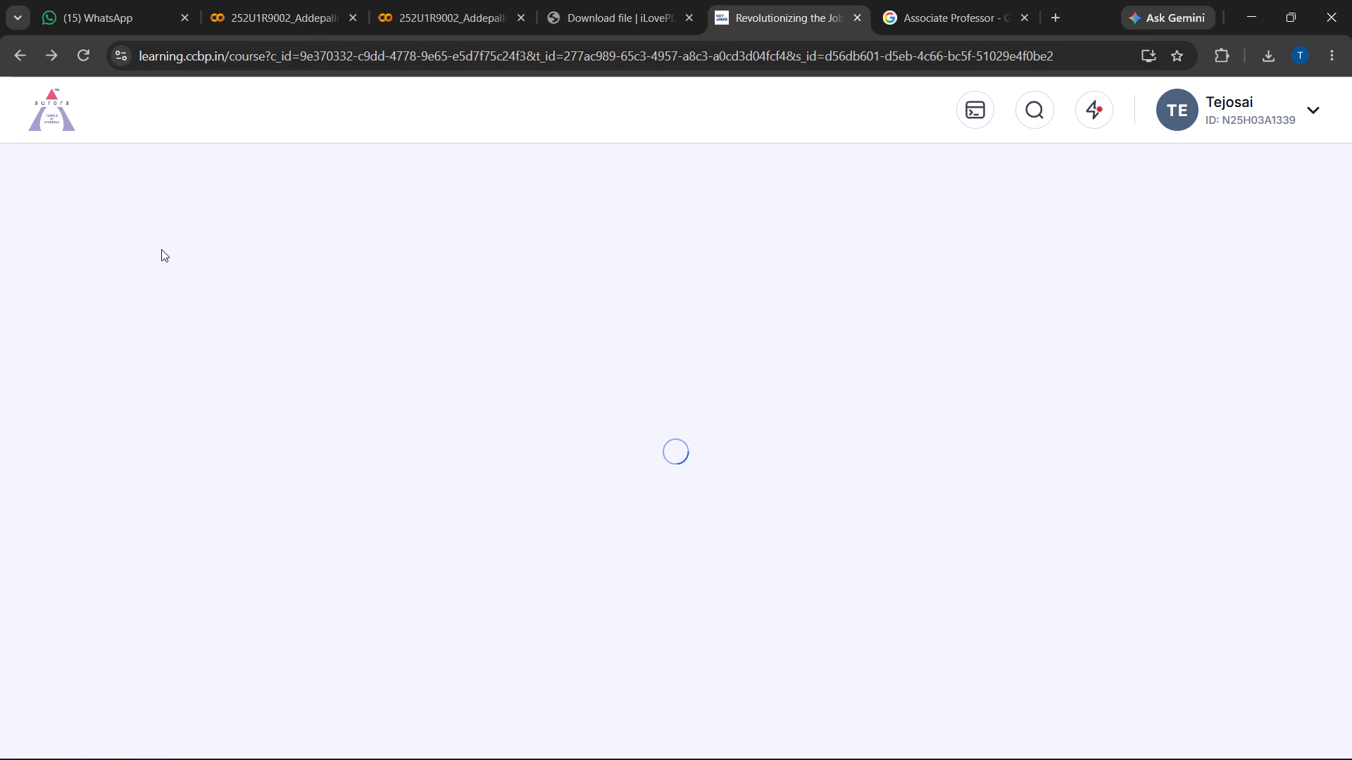
scroll(161, 249, "up", 20)
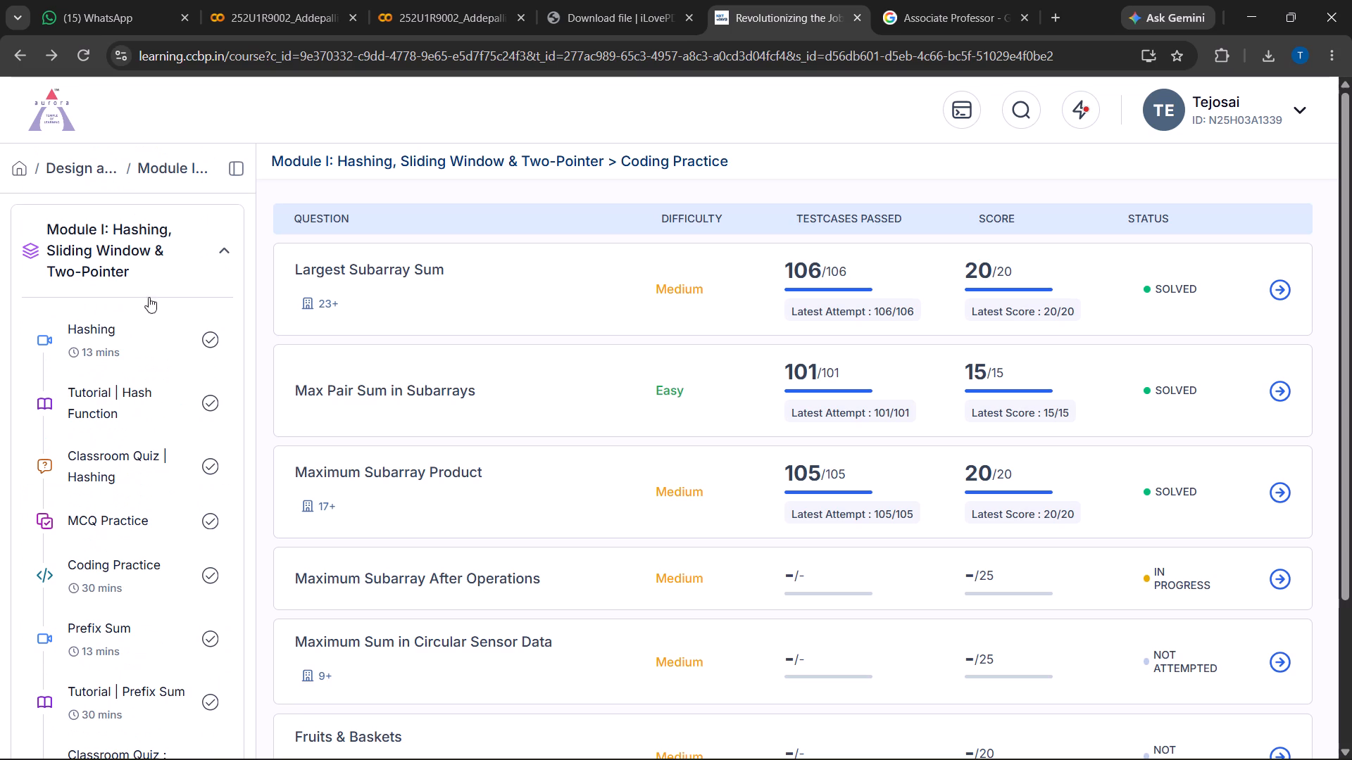
scroll(131, 400, "down", 1)
left_click(132, 405)
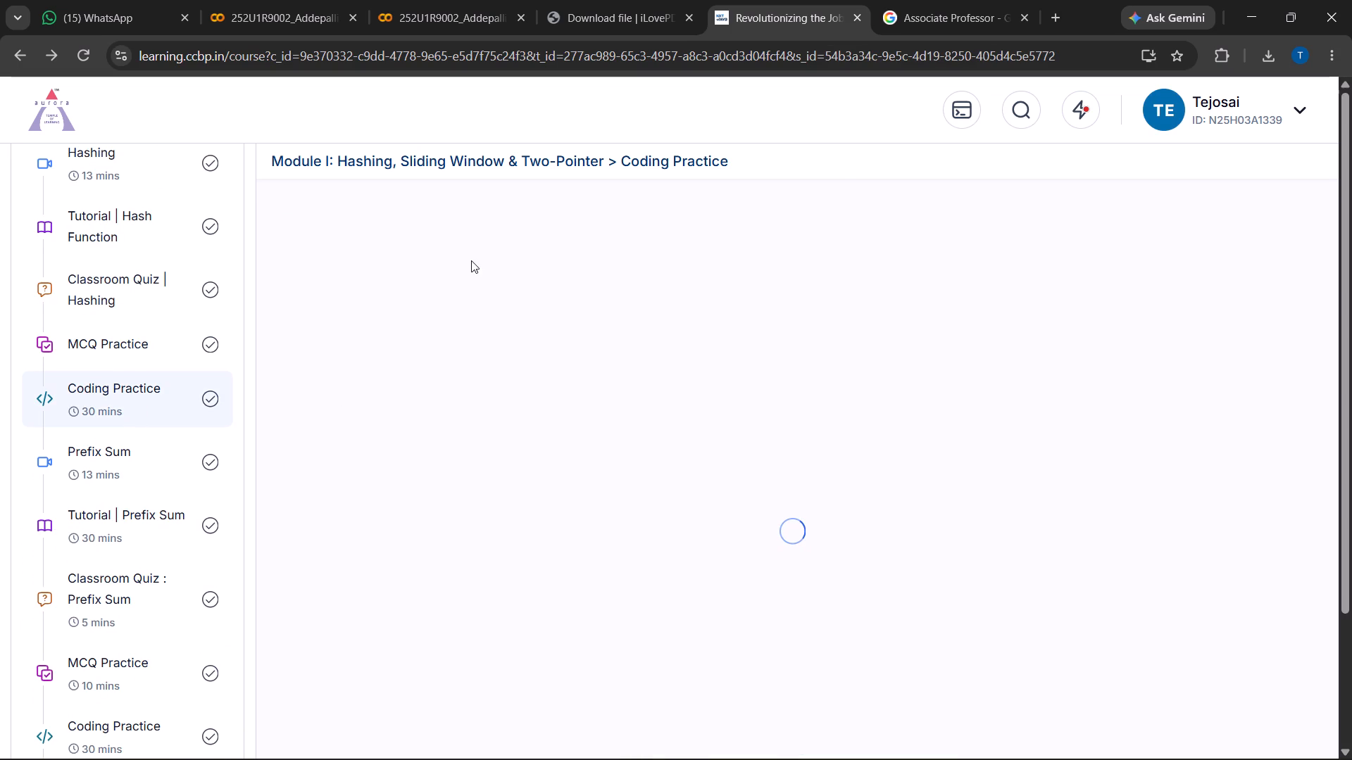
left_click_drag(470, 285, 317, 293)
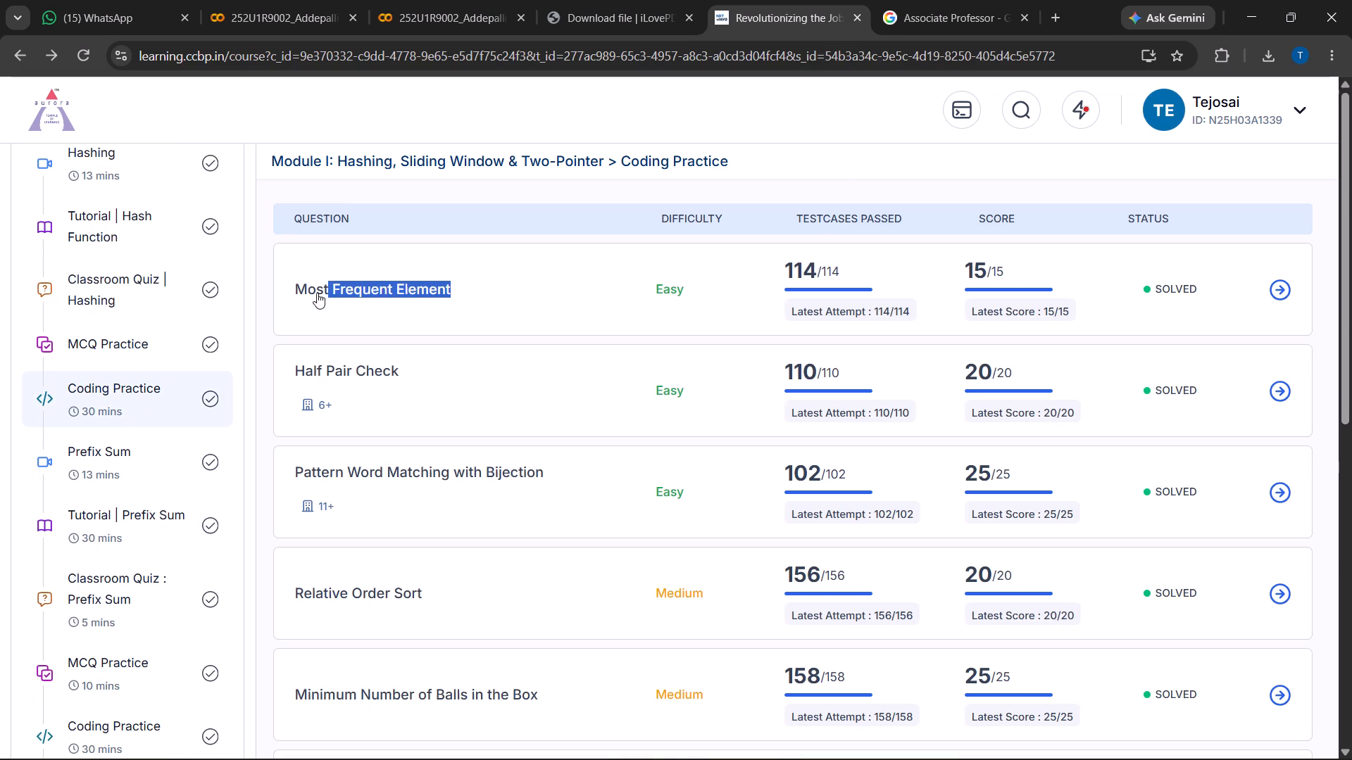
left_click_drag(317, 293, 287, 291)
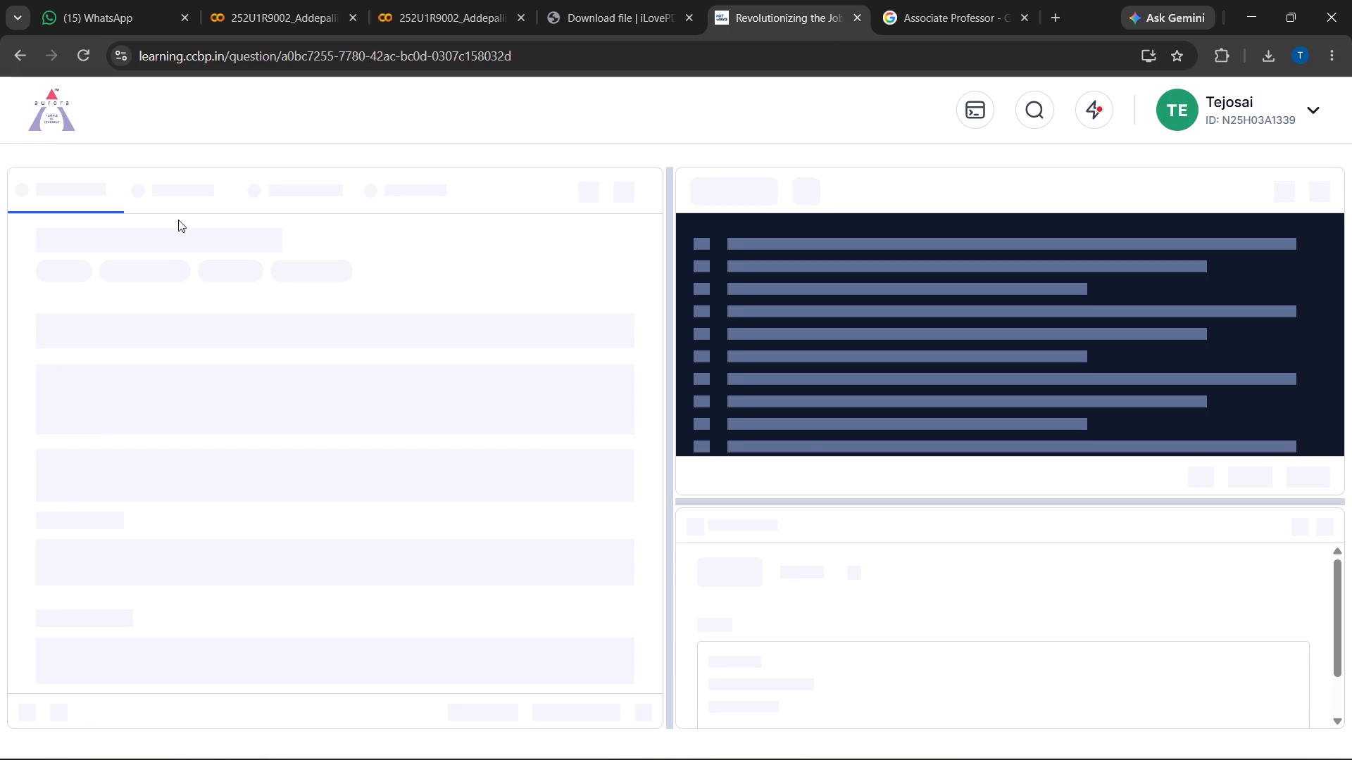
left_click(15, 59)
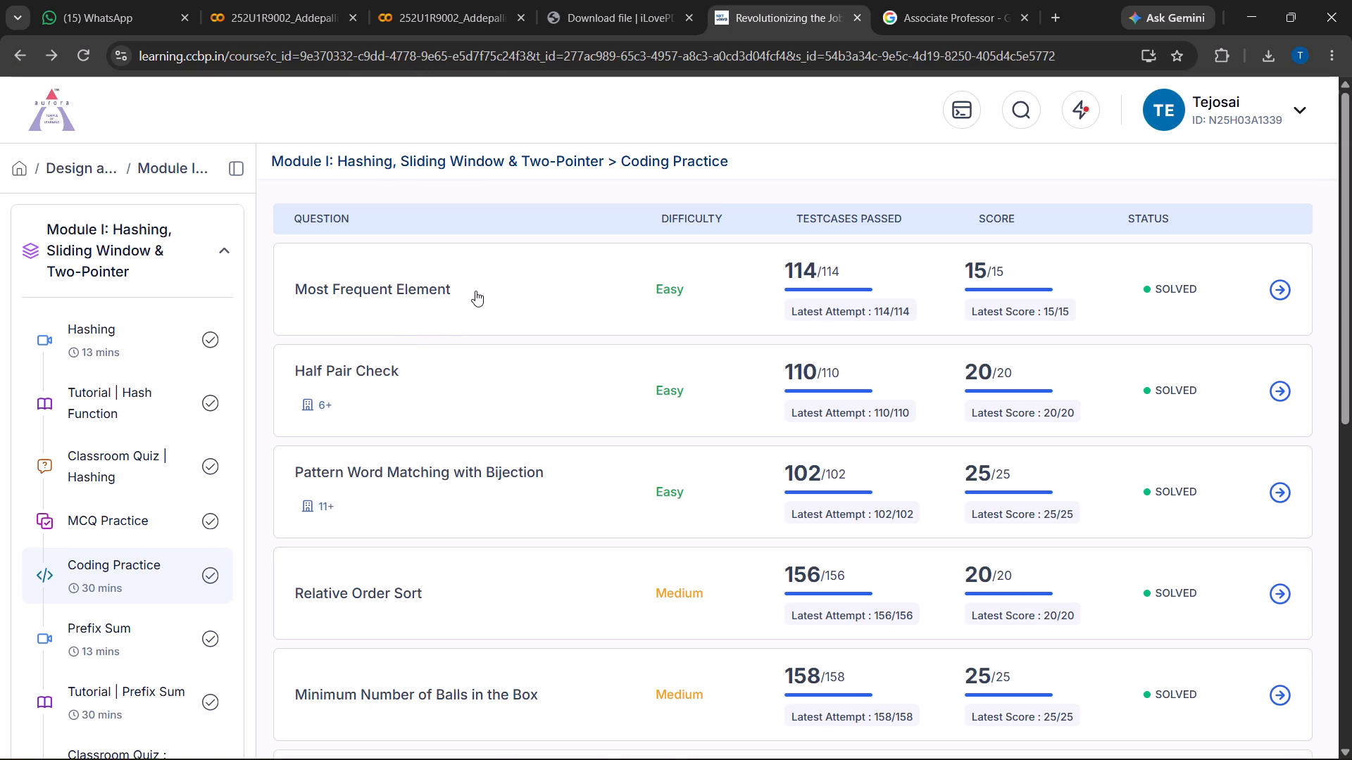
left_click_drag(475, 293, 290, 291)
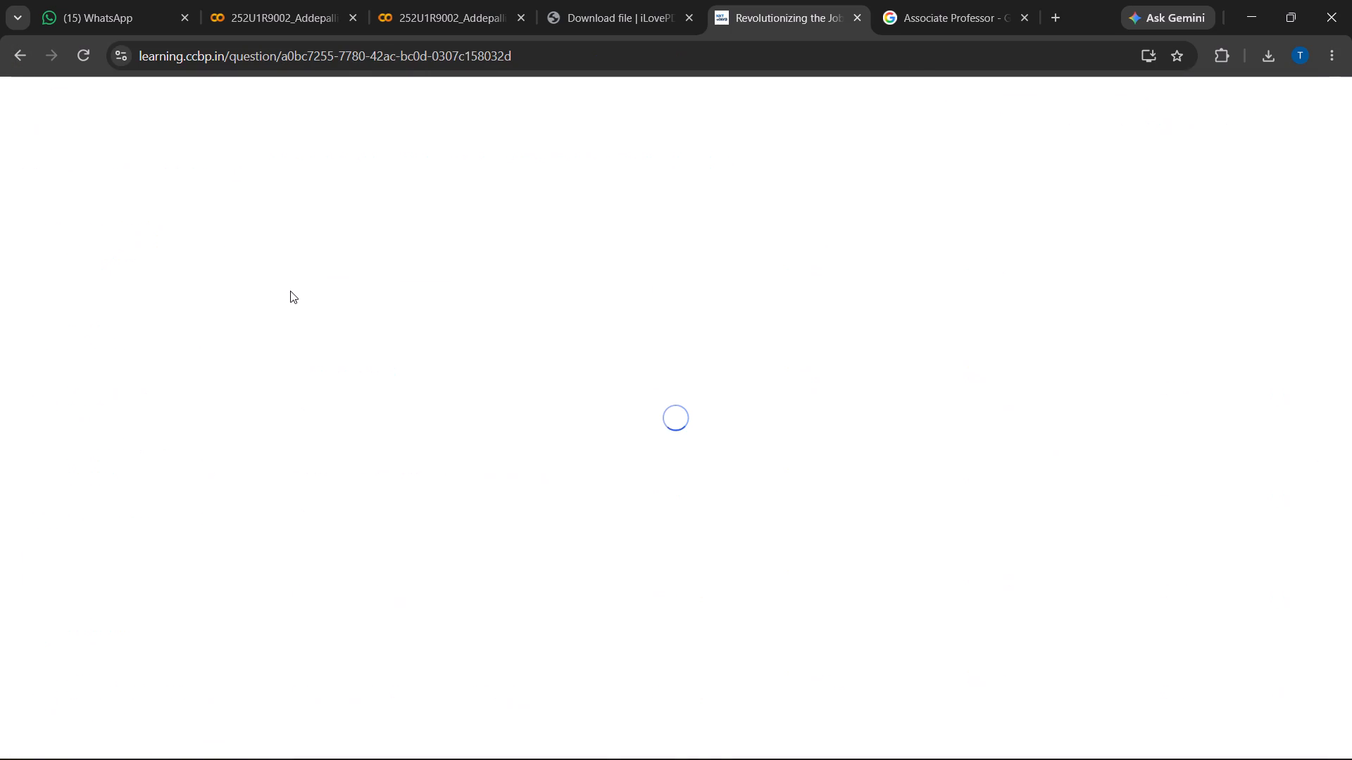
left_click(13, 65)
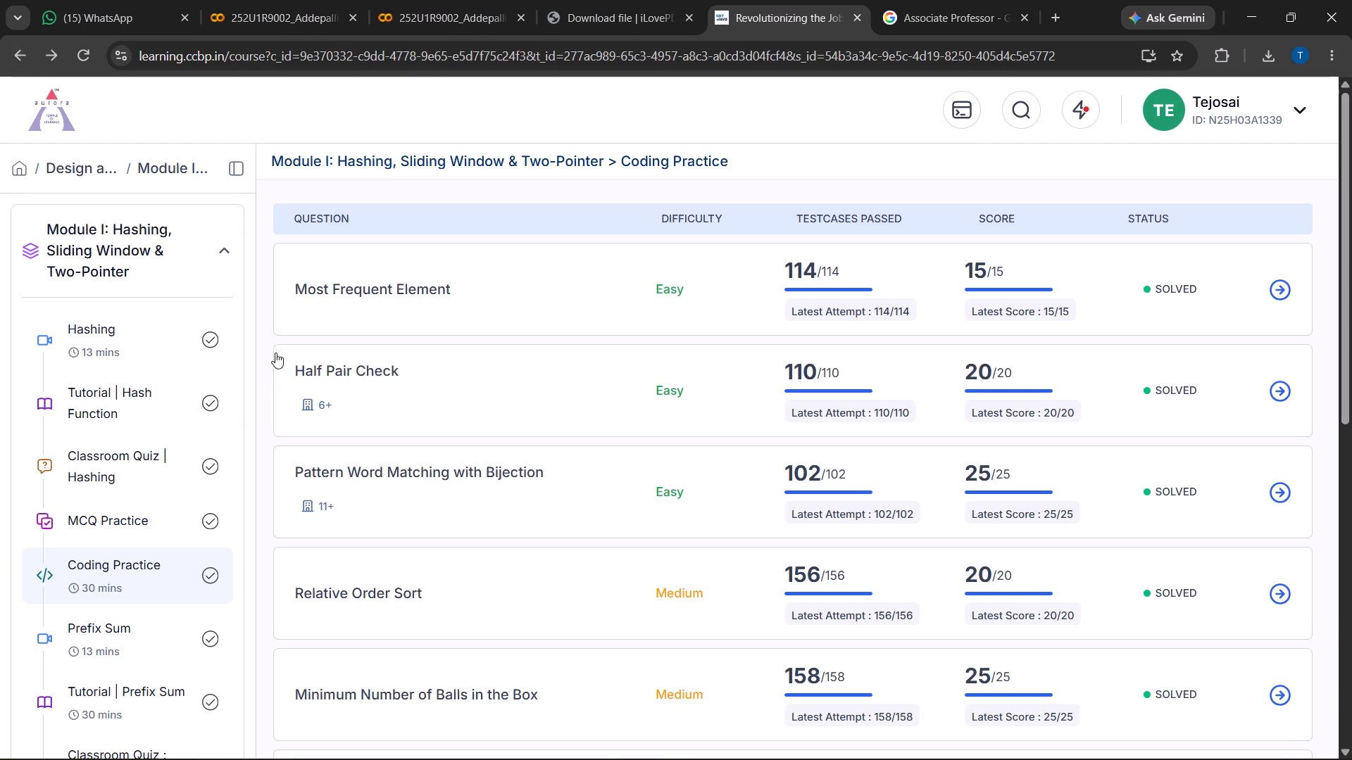
Copy the question title "Most Frequent Element" from the Coding Practice list and switch back to the lab_report_format document in Word.
left_click_drag(265, 339, 301, 298)
left_click_drag(301, 298, 453, 303)
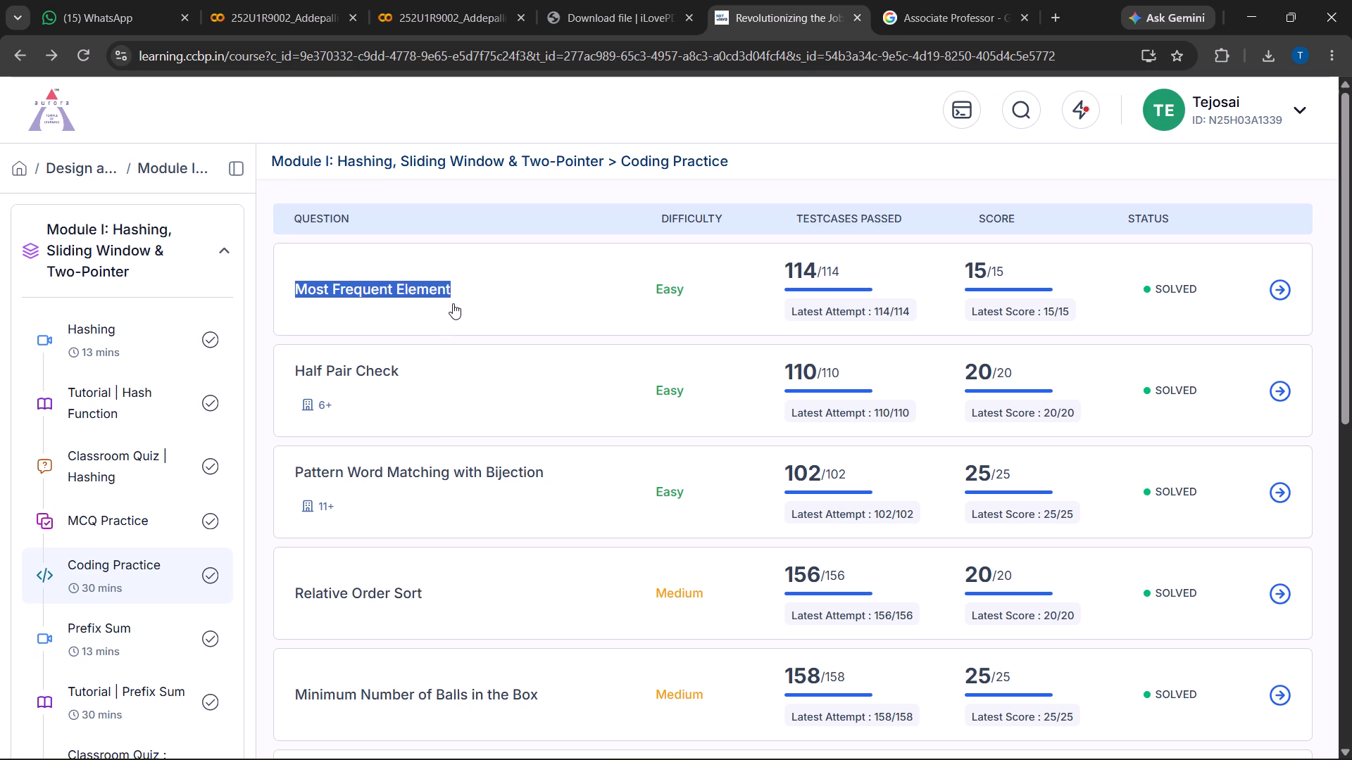
key("ctrl+c")
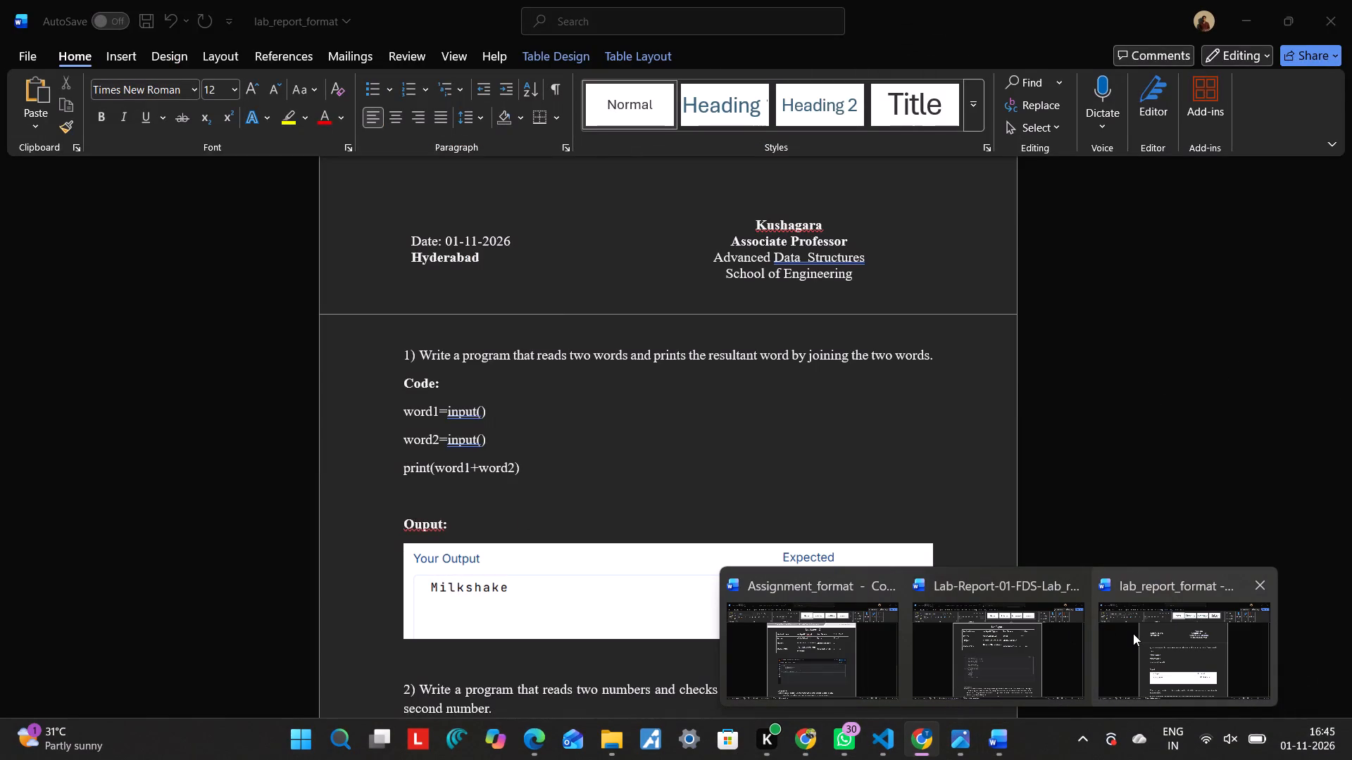
left_click(1133, 633)
scroll(513, 384, "left", 1)
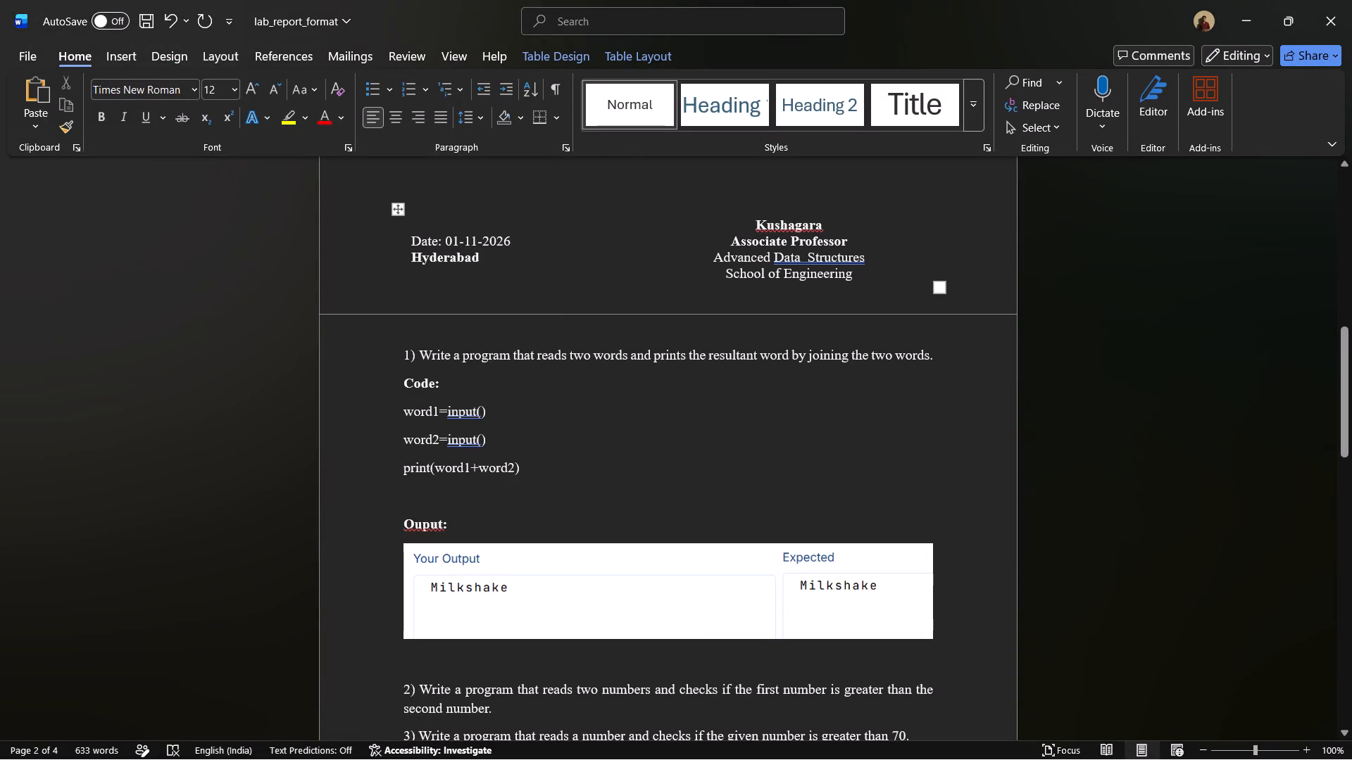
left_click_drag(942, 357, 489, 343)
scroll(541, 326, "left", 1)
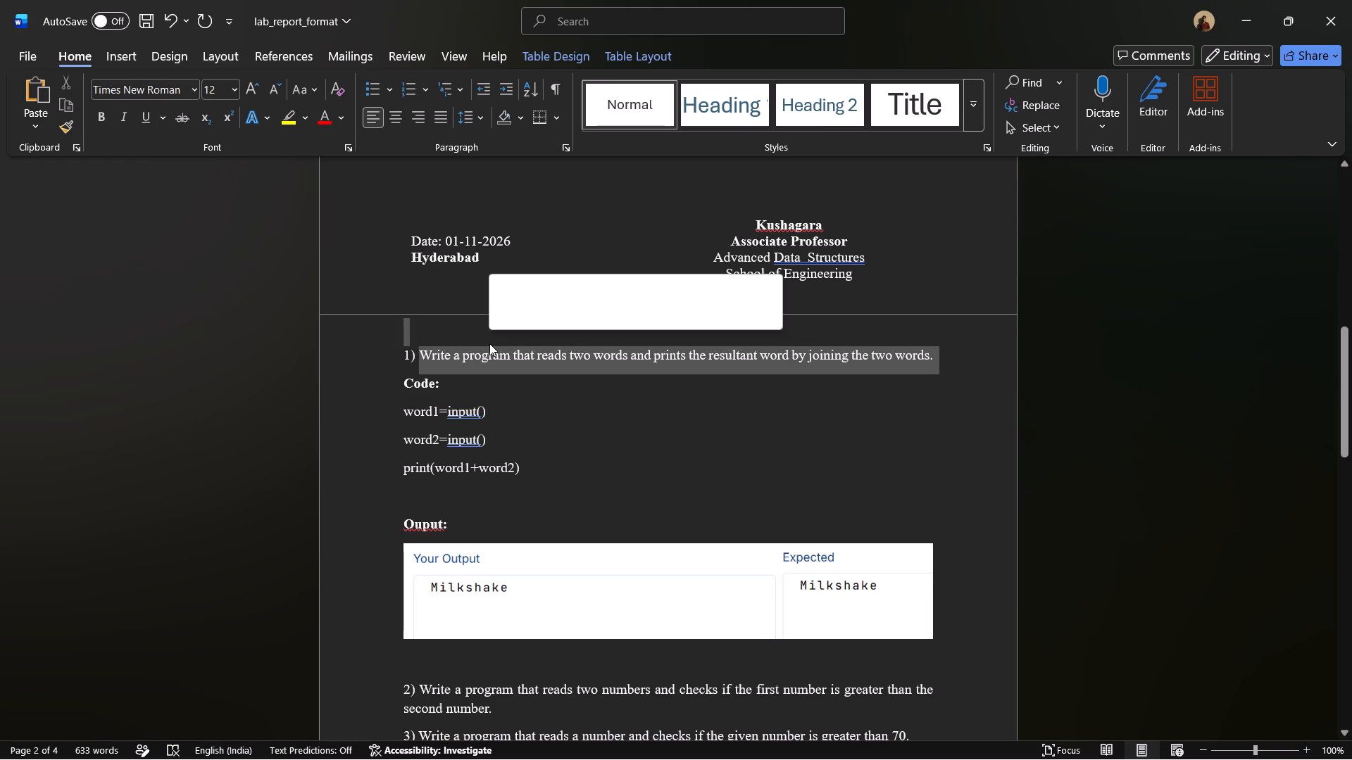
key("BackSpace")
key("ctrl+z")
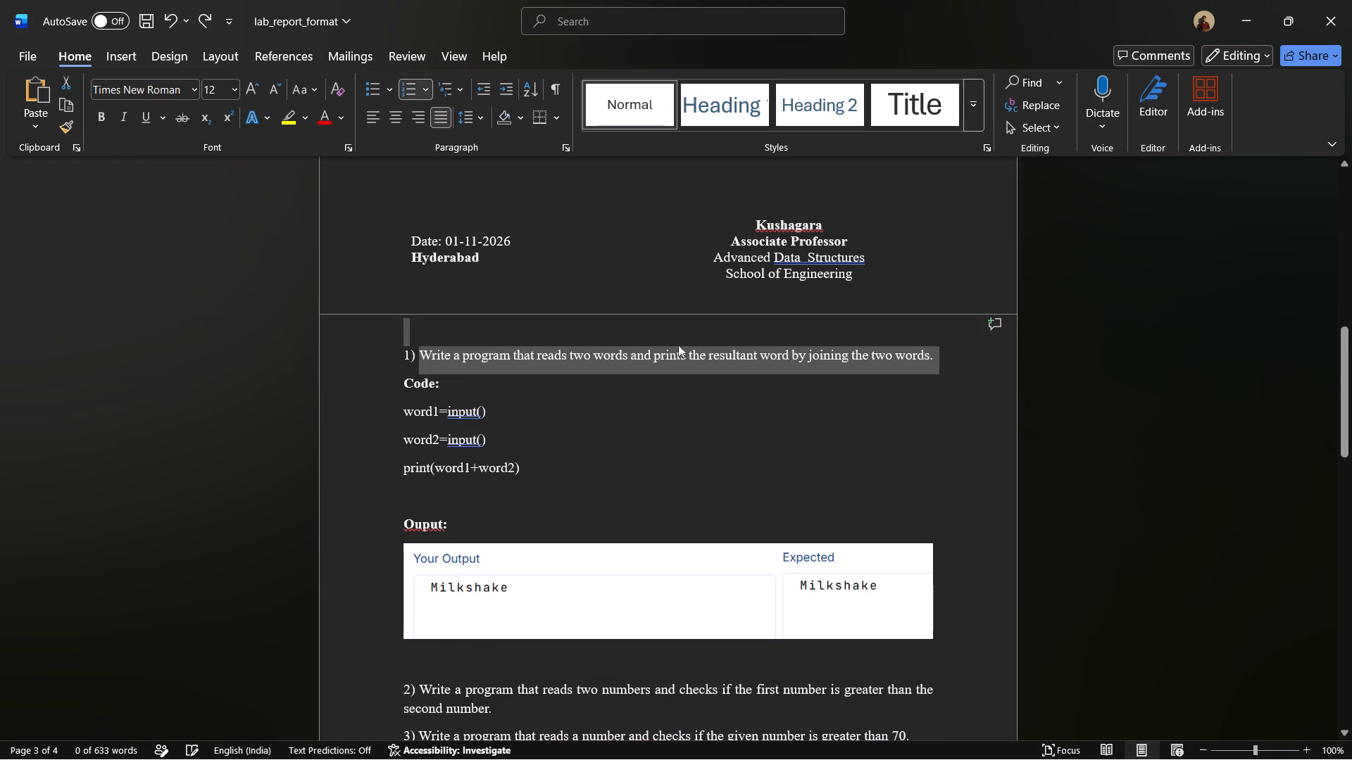
Replace question 1's sample text with the copied title "Most Frequent Element" and put the Code: heading back on its own line.
left_click(945, 359)
left_click_drag(945, 359, 532, 334)
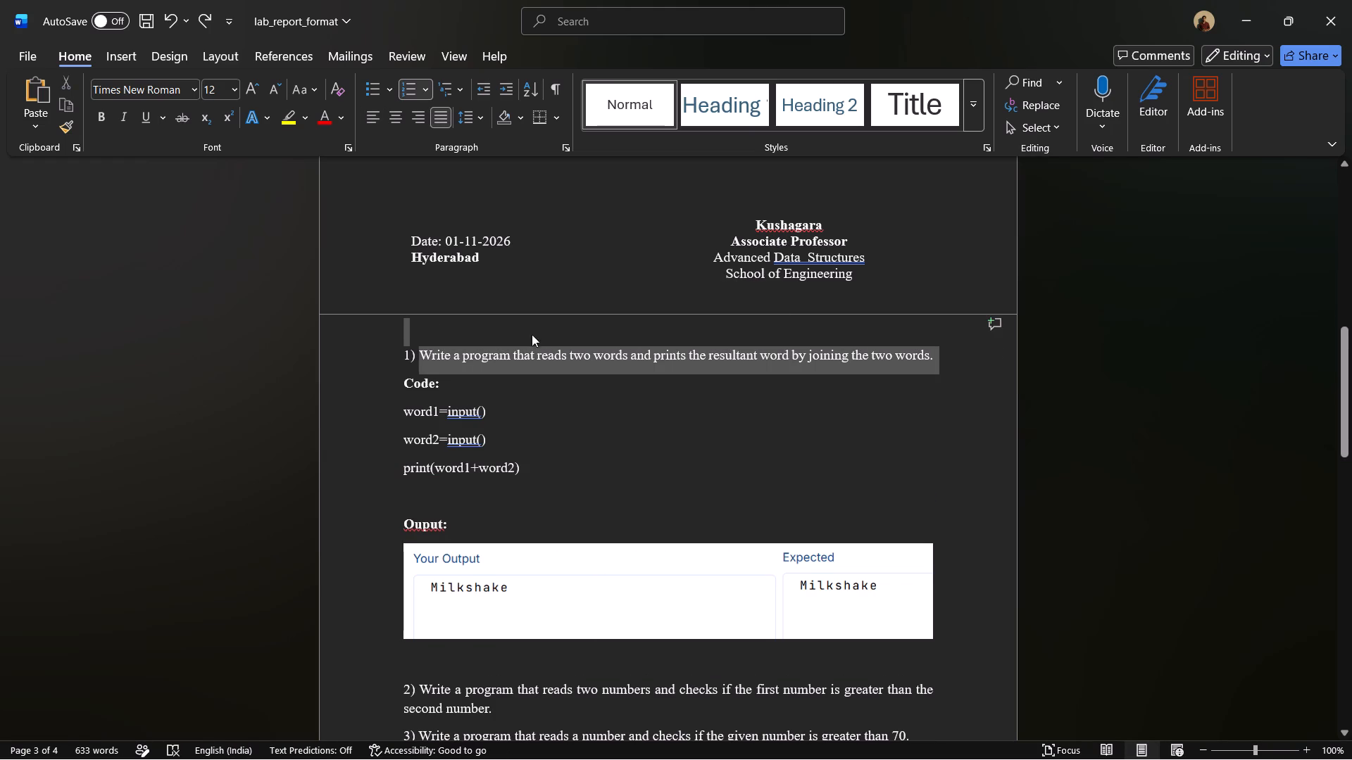
left_click_drag(532, 334, 605, 348)
key("BackSpace")
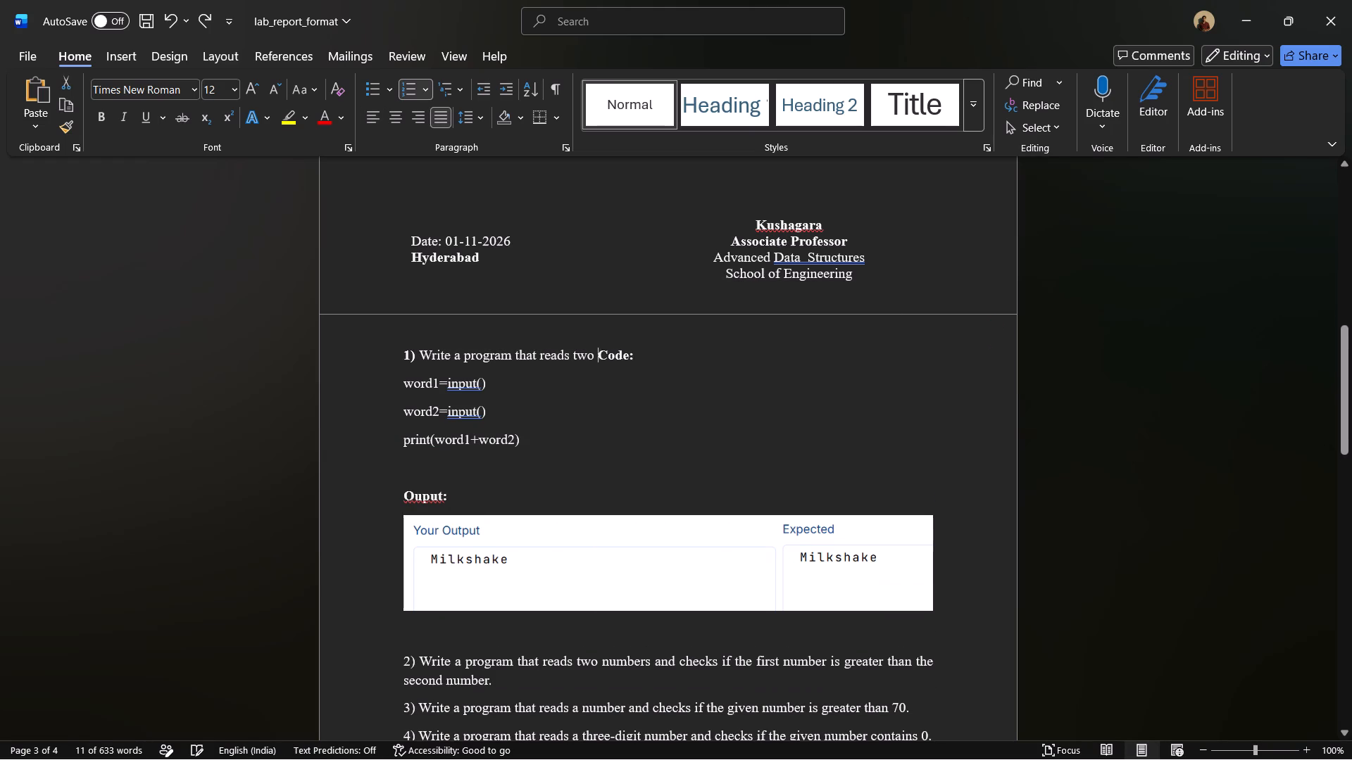
key("BackSpace")
key("BackSpace")
key("BackSpace")
key("BackSpace")
key("BackSpace")
key("BackSpace")
key("BackSpace")
key("BackSpace")
key("BackSpace")
key("BackSpace")
key("BackSpace")
key("BackSpace")
key("BackSpace")
key("BackSpace")
key("BackSpace")
key("BackSpace")
key("BackSpace")
key("BackSpace")
key("BackSpace")
key("BackSpace")
key("BackSpace")
key("BackSpace")
key("BackSpace")
key("BackSpace")
key("BackSpace")
key("BackSpace")
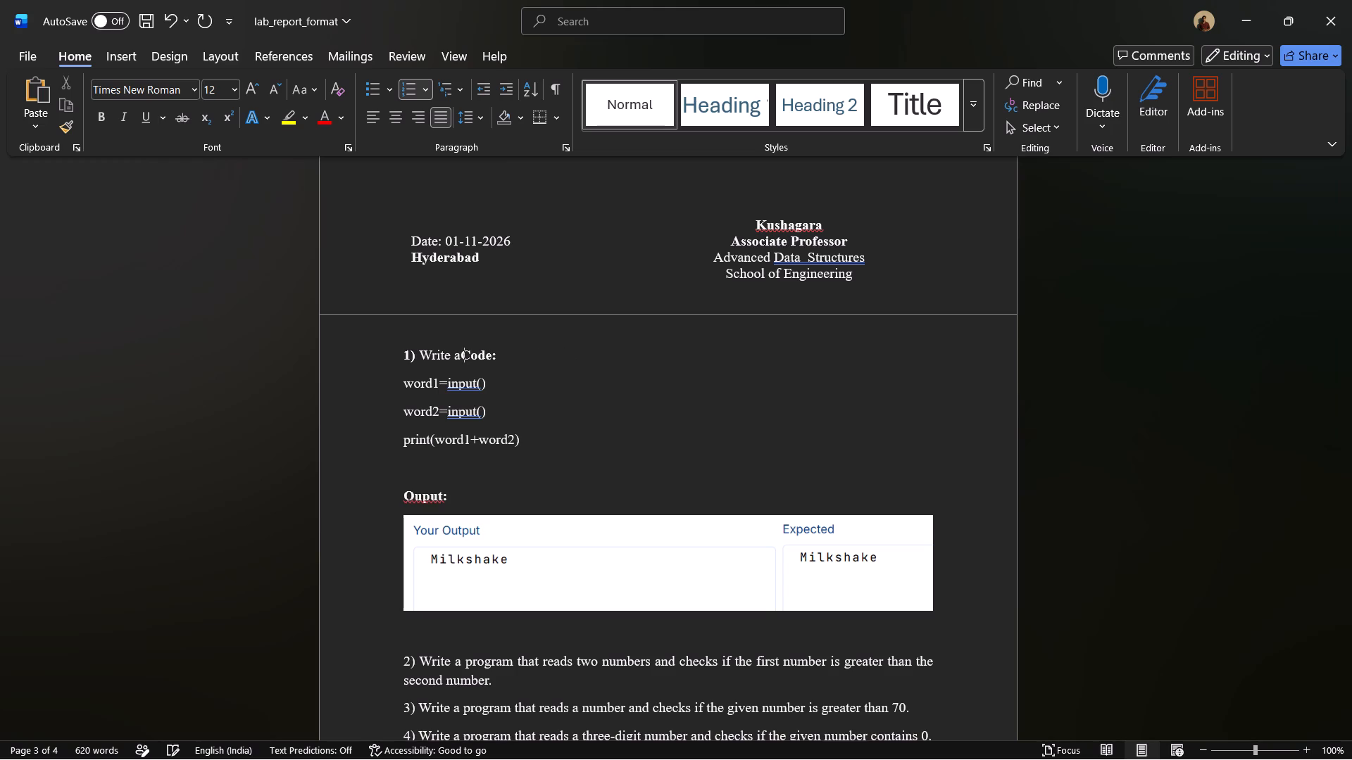
key("BackSpace")
key("BackSpace")
key("BackSpace")
key("BackSpace")
key("BackSpace")
key("ctrl+v")
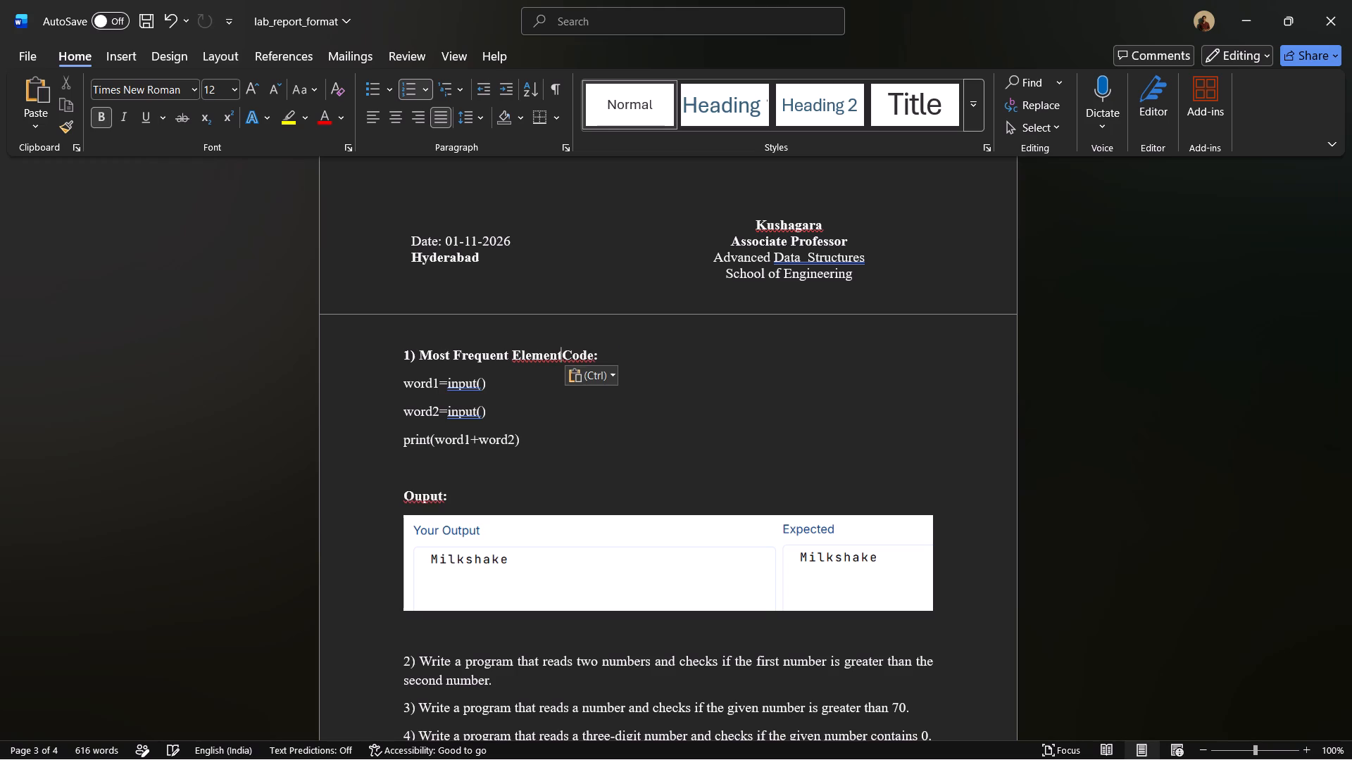
key("Return")
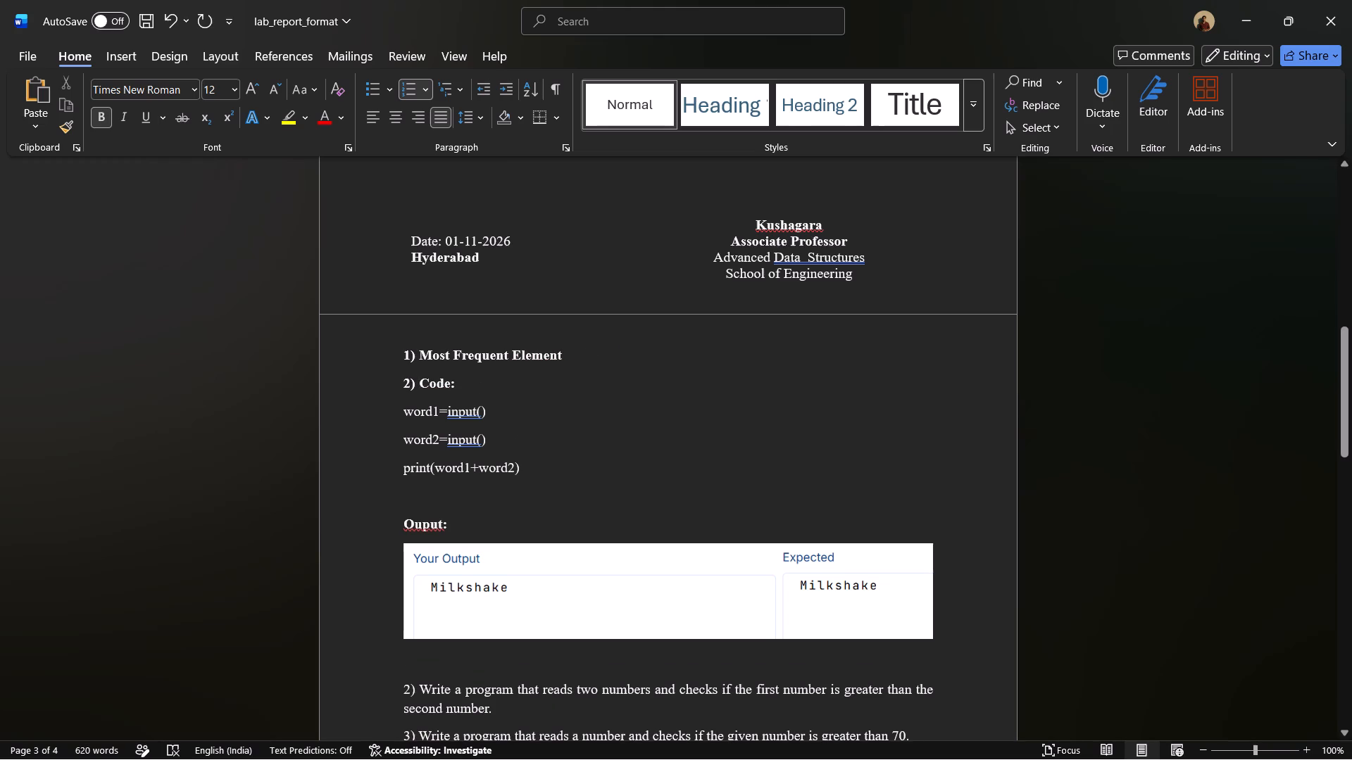
Delete the three sample code lines under the Code: heading of question 1.
left_click_drag(534, 469, 406, 423)
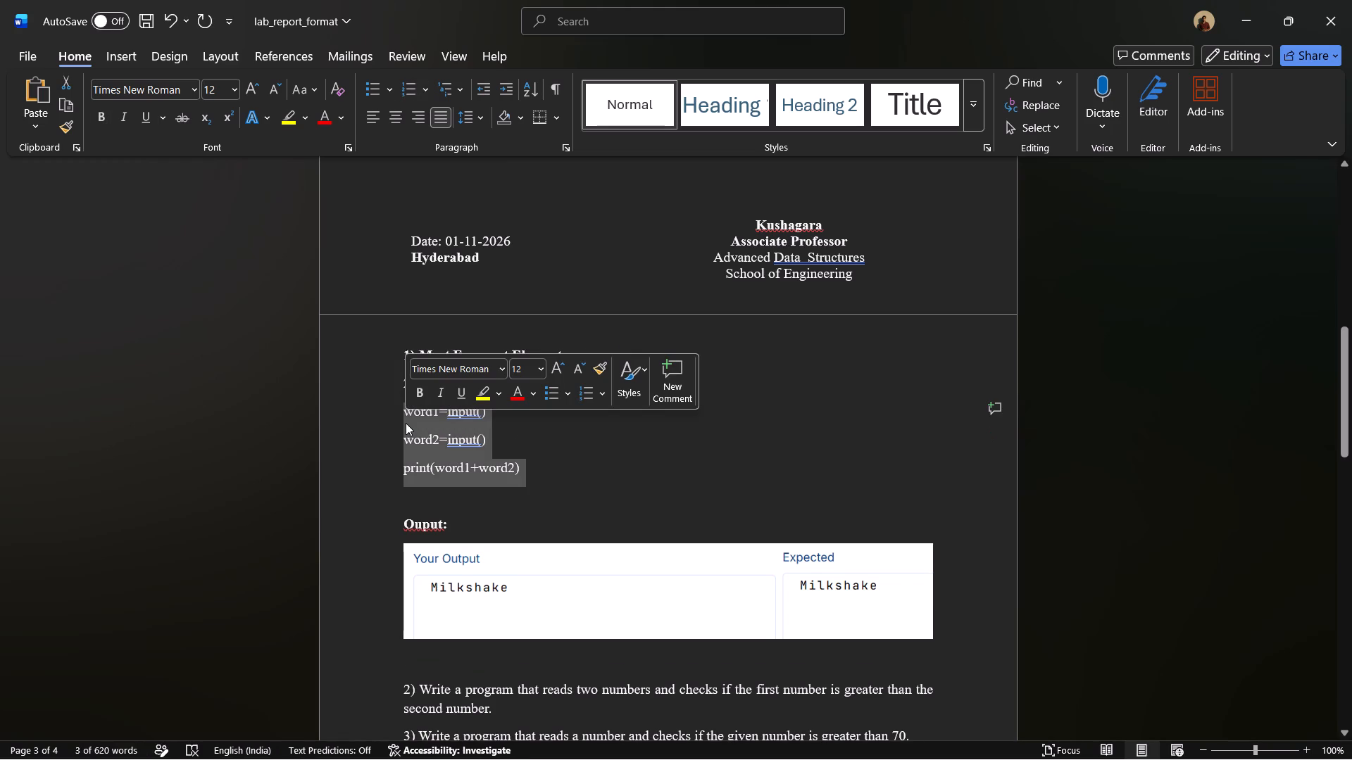
key("BackSpace")
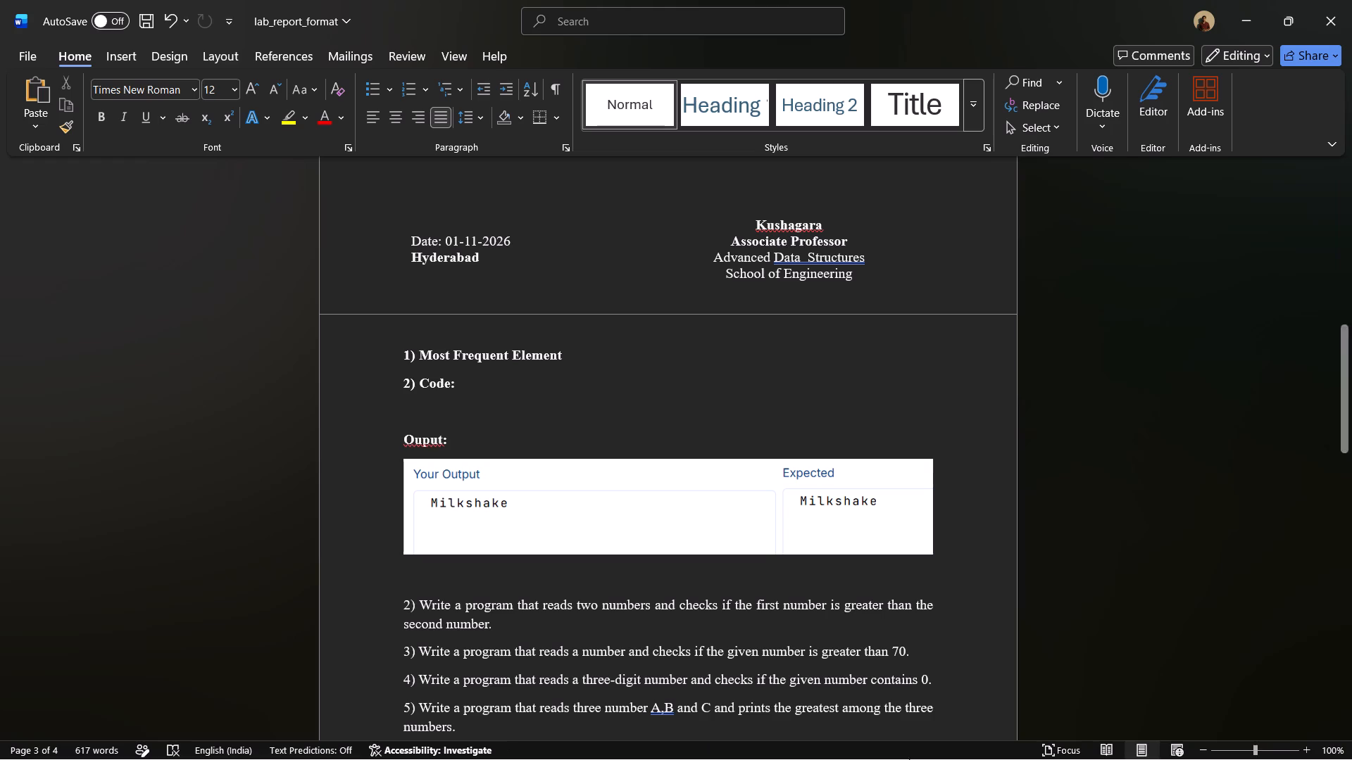
Switch to Chrome and open the Most Frequent Element question from the Coding Practice list.
left_click(918, 742)
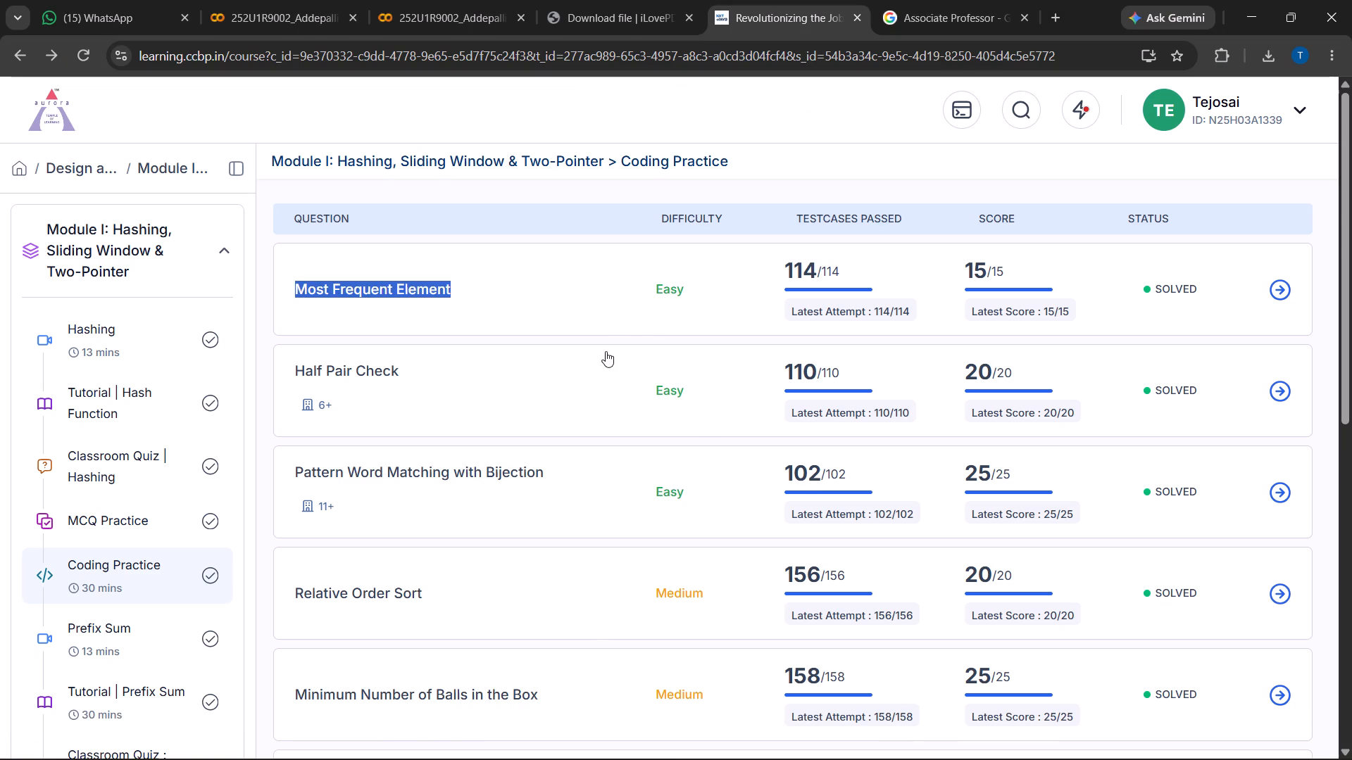
left_click(646, 316)
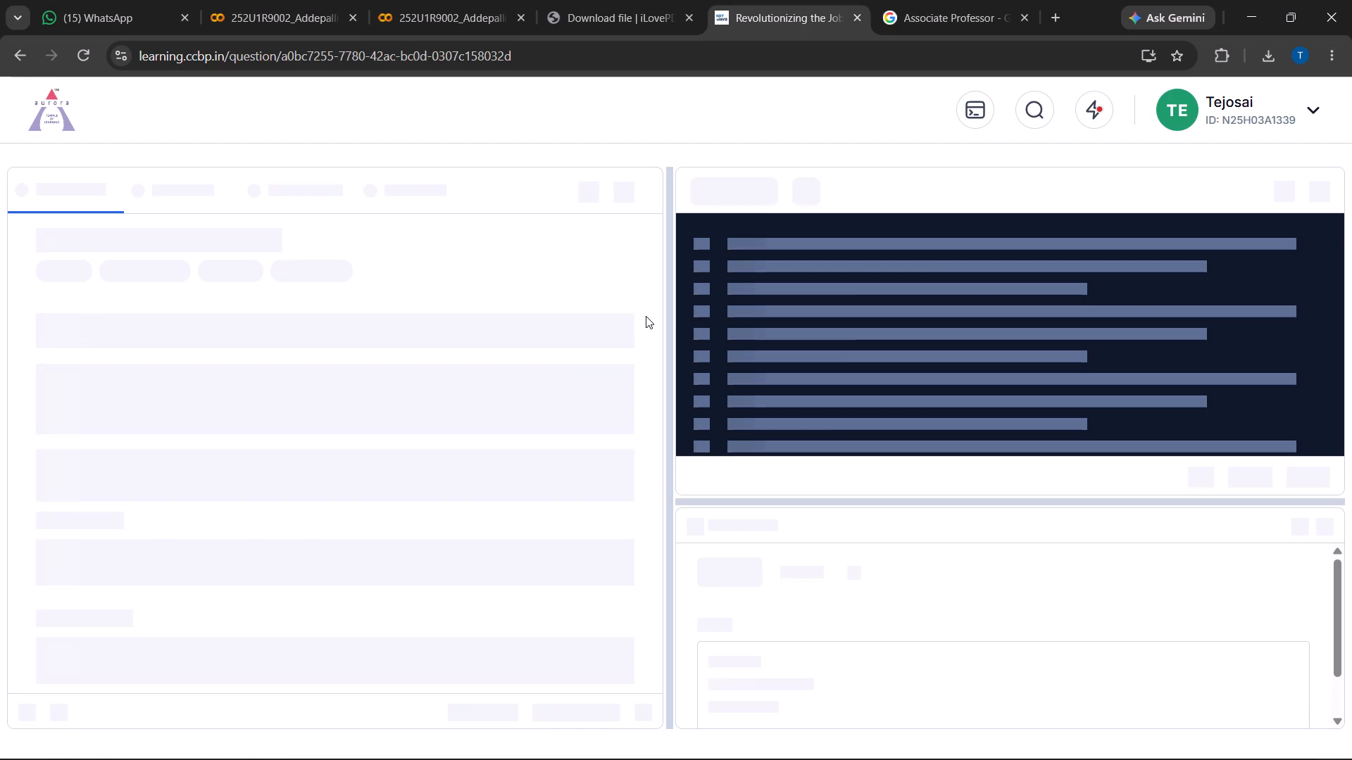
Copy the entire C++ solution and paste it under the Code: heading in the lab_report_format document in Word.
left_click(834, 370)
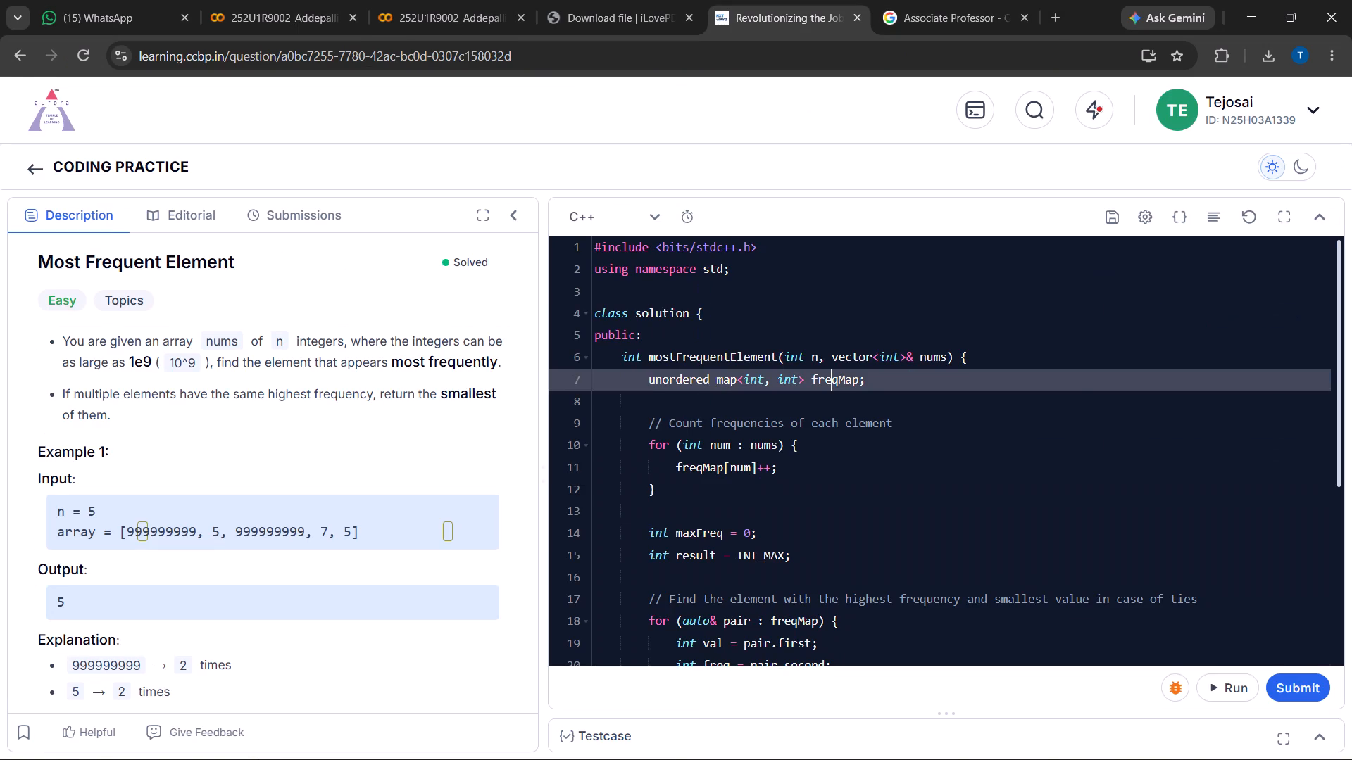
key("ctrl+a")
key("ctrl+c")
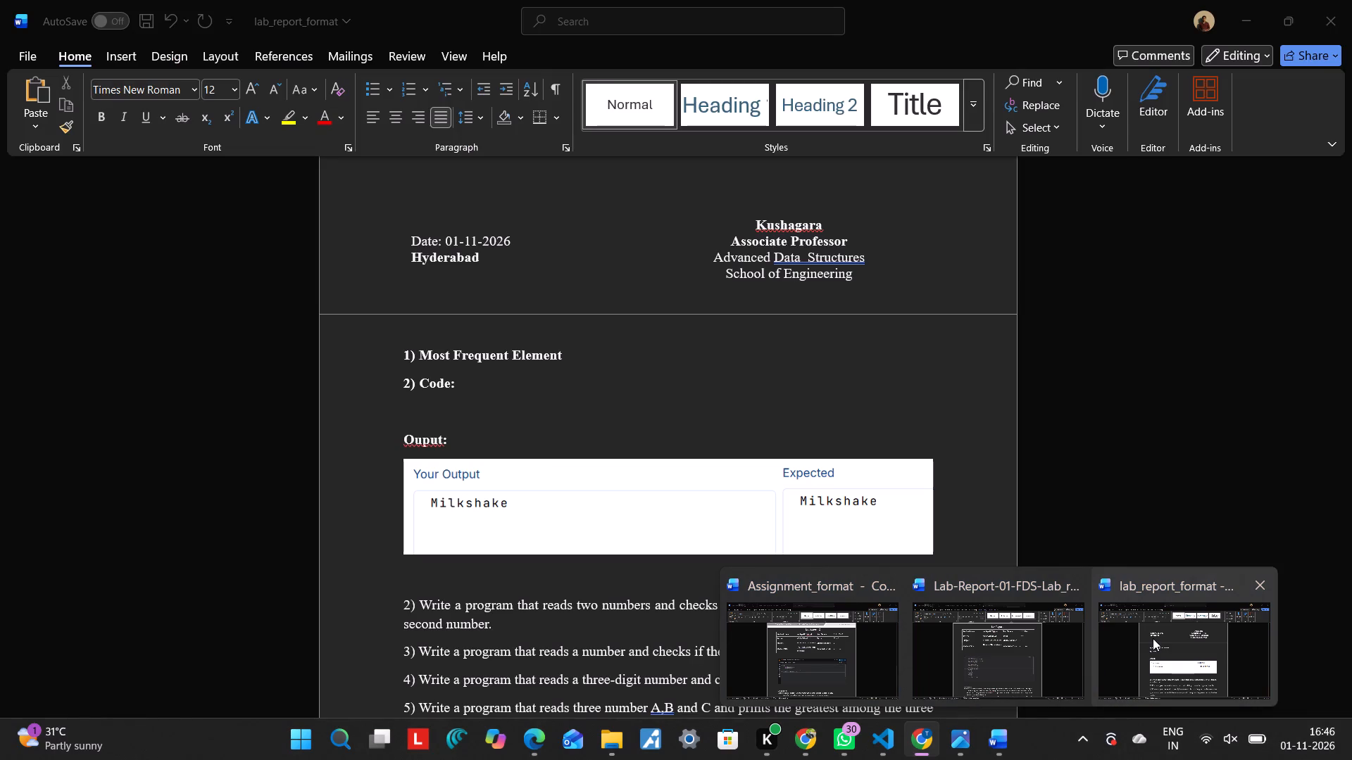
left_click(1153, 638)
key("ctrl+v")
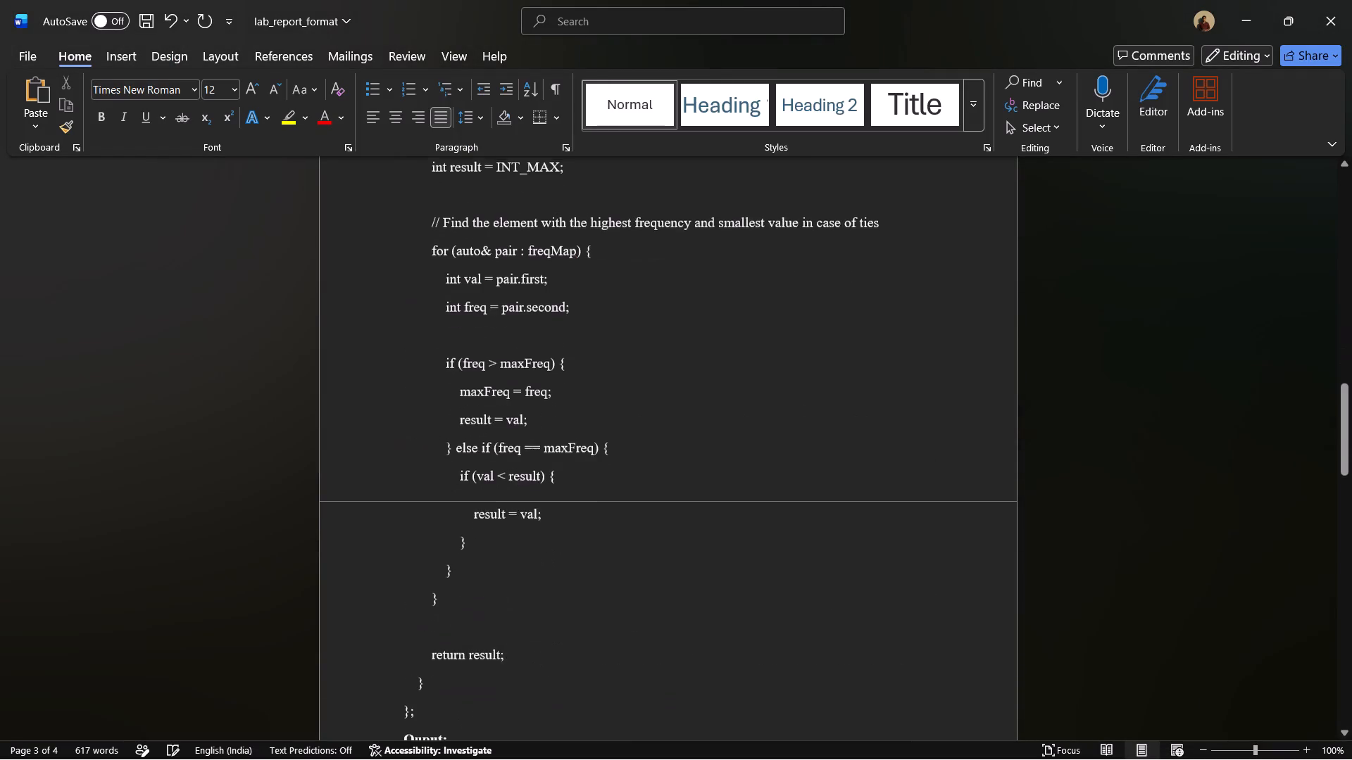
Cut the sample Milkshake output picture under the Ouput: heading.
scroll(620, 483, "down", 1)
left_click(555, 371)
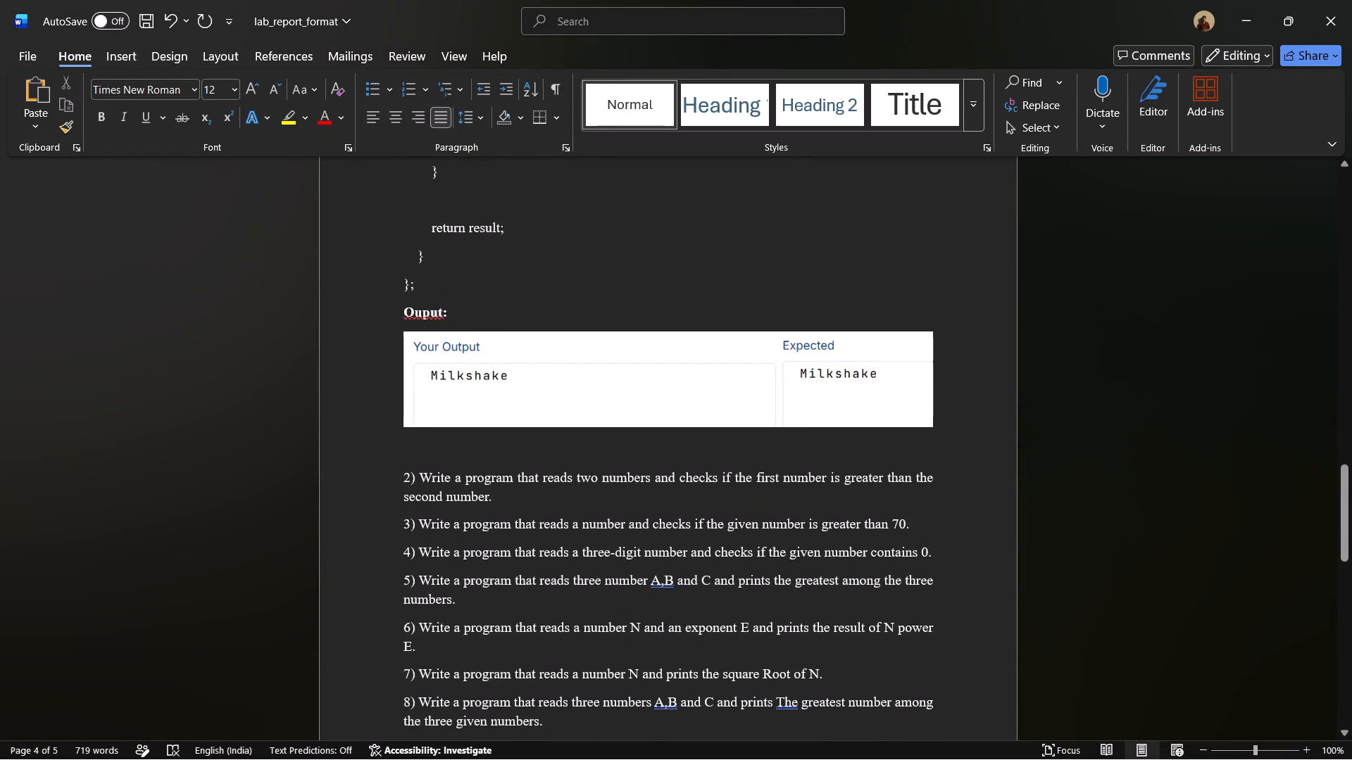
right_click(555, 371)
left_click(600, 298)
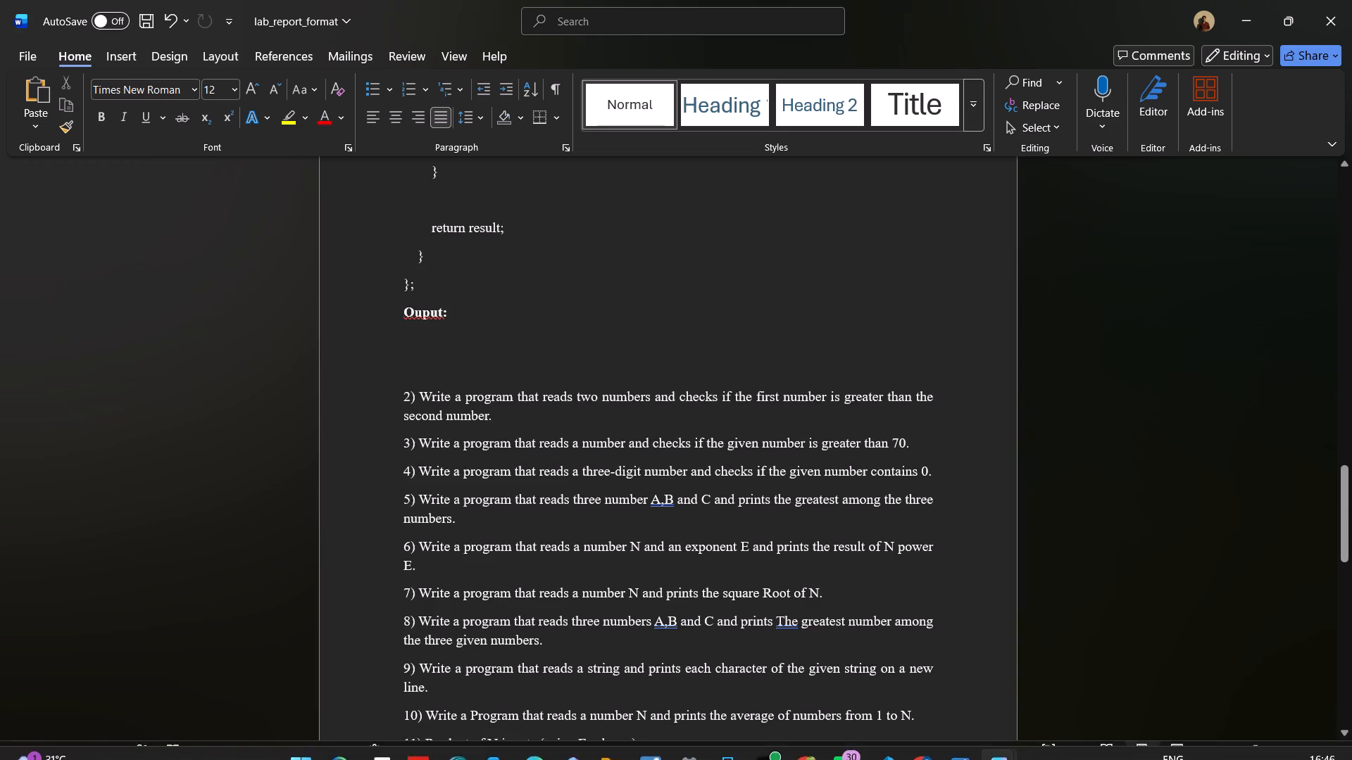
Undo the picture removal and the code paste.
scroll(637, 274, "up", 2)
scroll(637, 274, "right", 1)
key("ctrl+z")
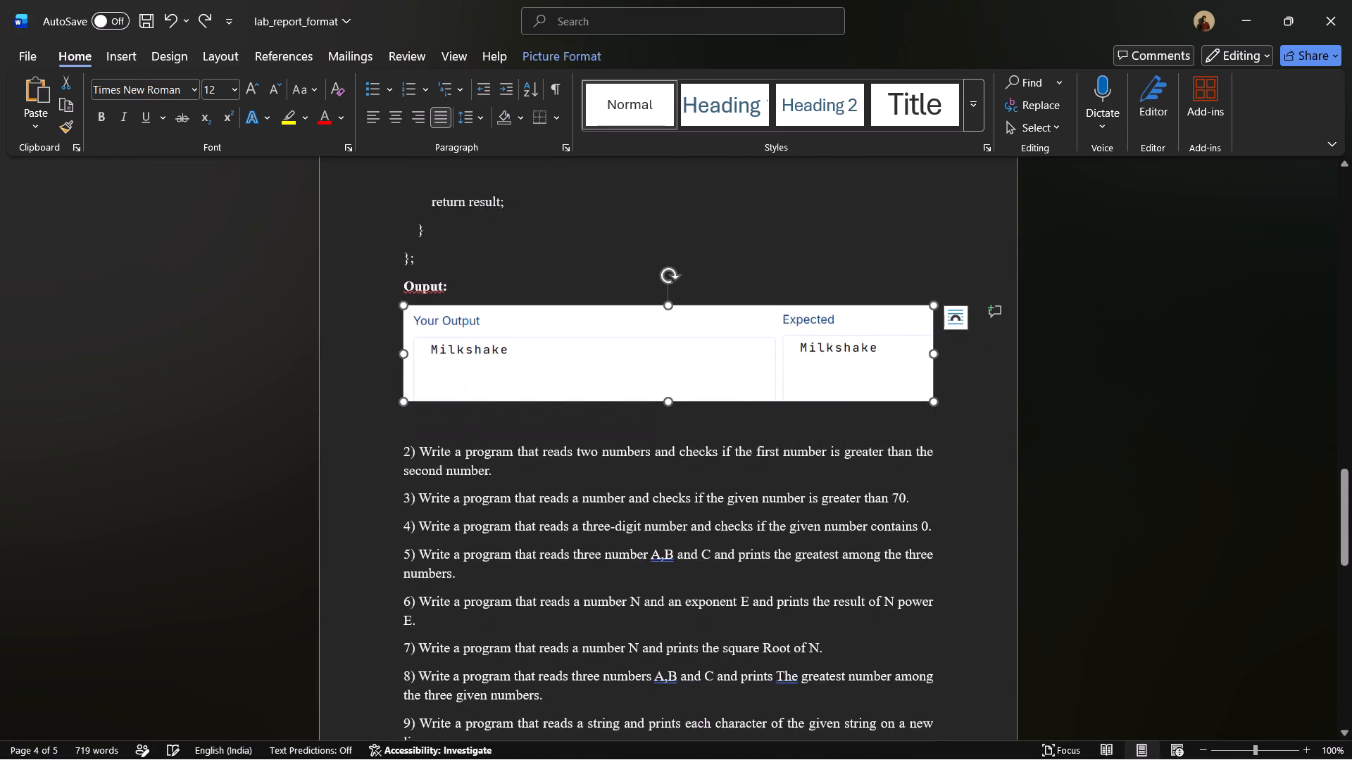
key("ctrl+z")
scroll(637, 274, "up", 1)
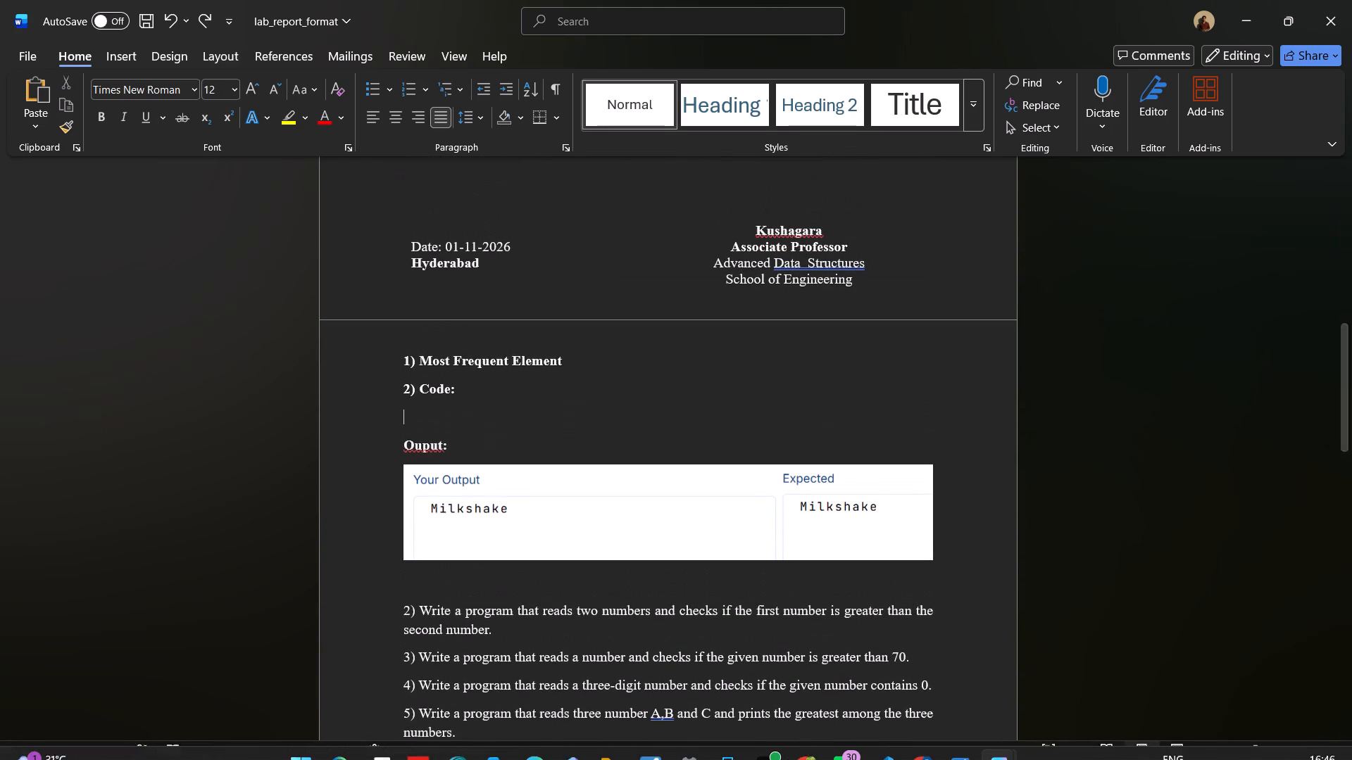
Copy the complete C++ solution of Most Frequent Element again in Chrome and paste it under Code: in Word's lab_report_format document.
left_click(918, 737)
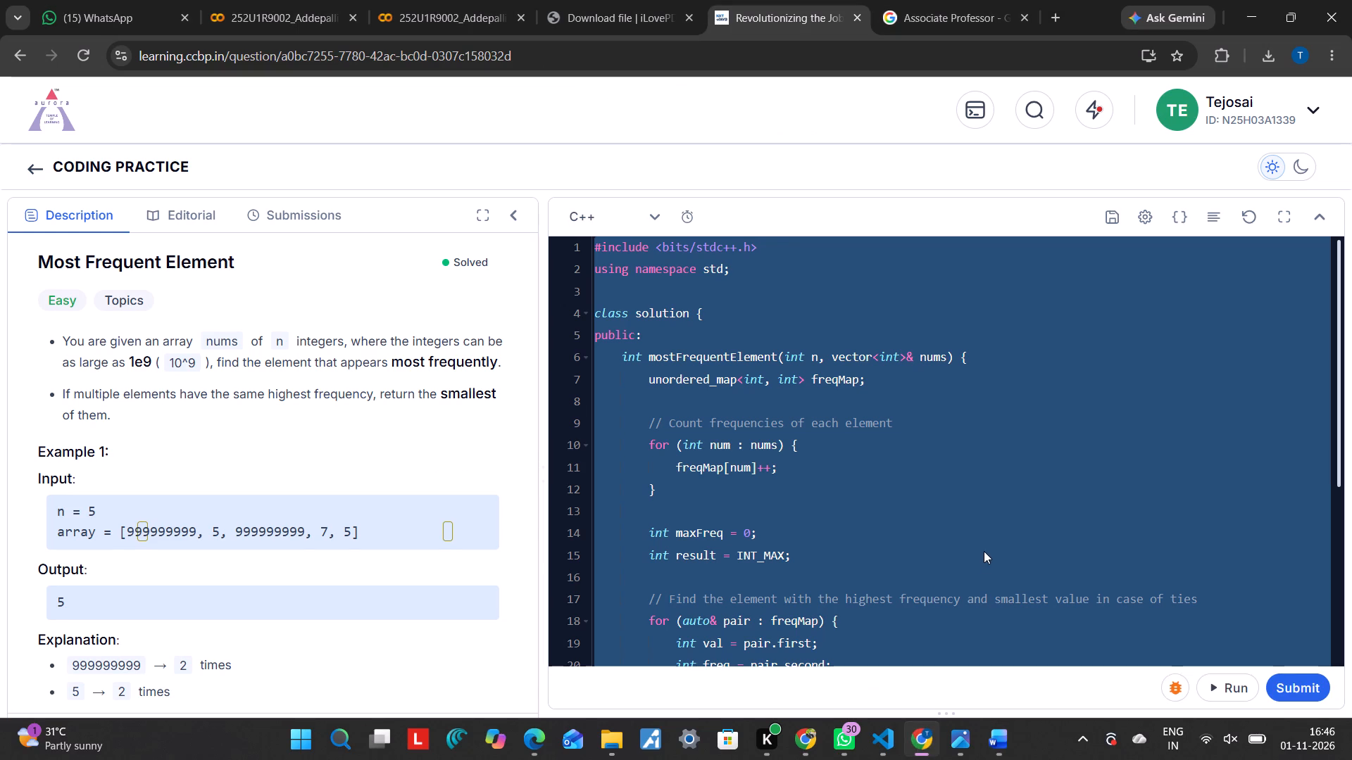
left_click(984, 550)
left_click(1277, 221)
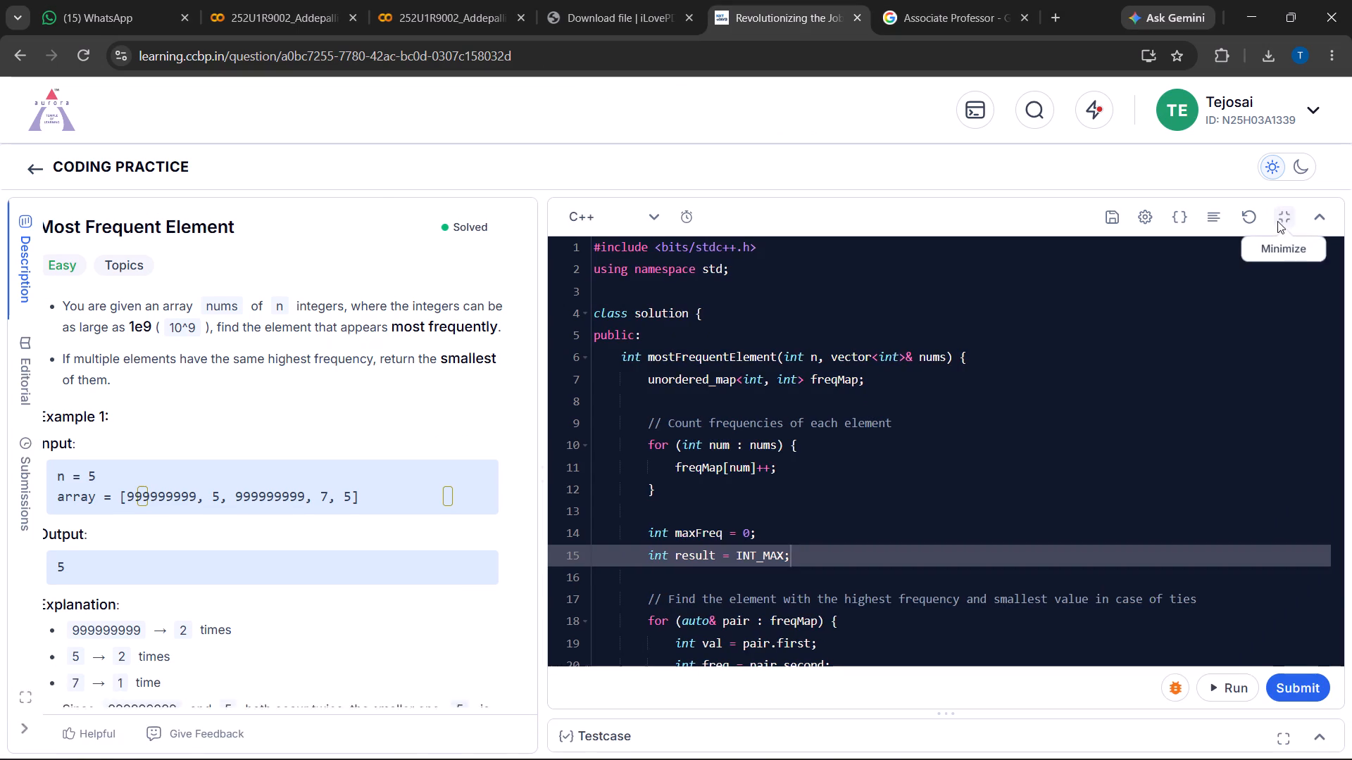
scroll(915, 350, "down", 2)
scroll(915, 350, "up", 1)
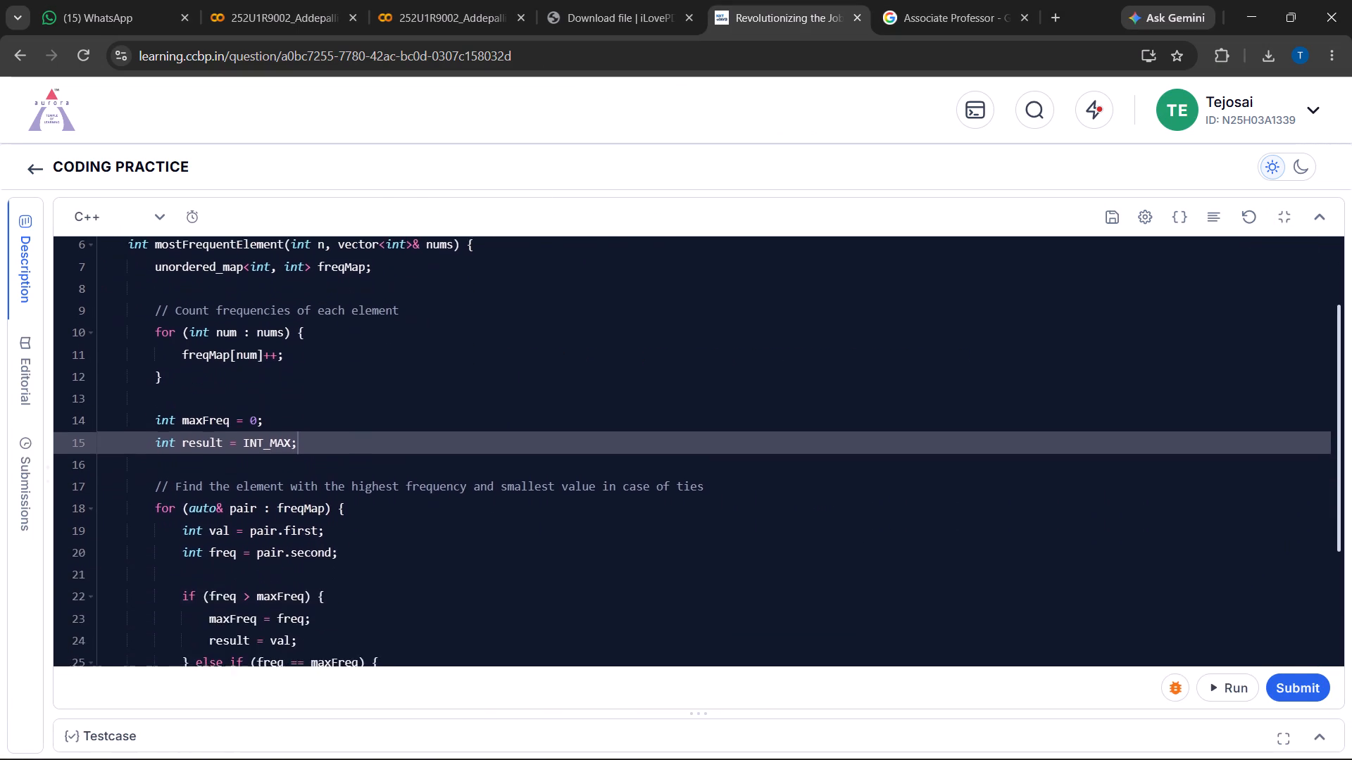
scroll(915, 350, "up", 4)
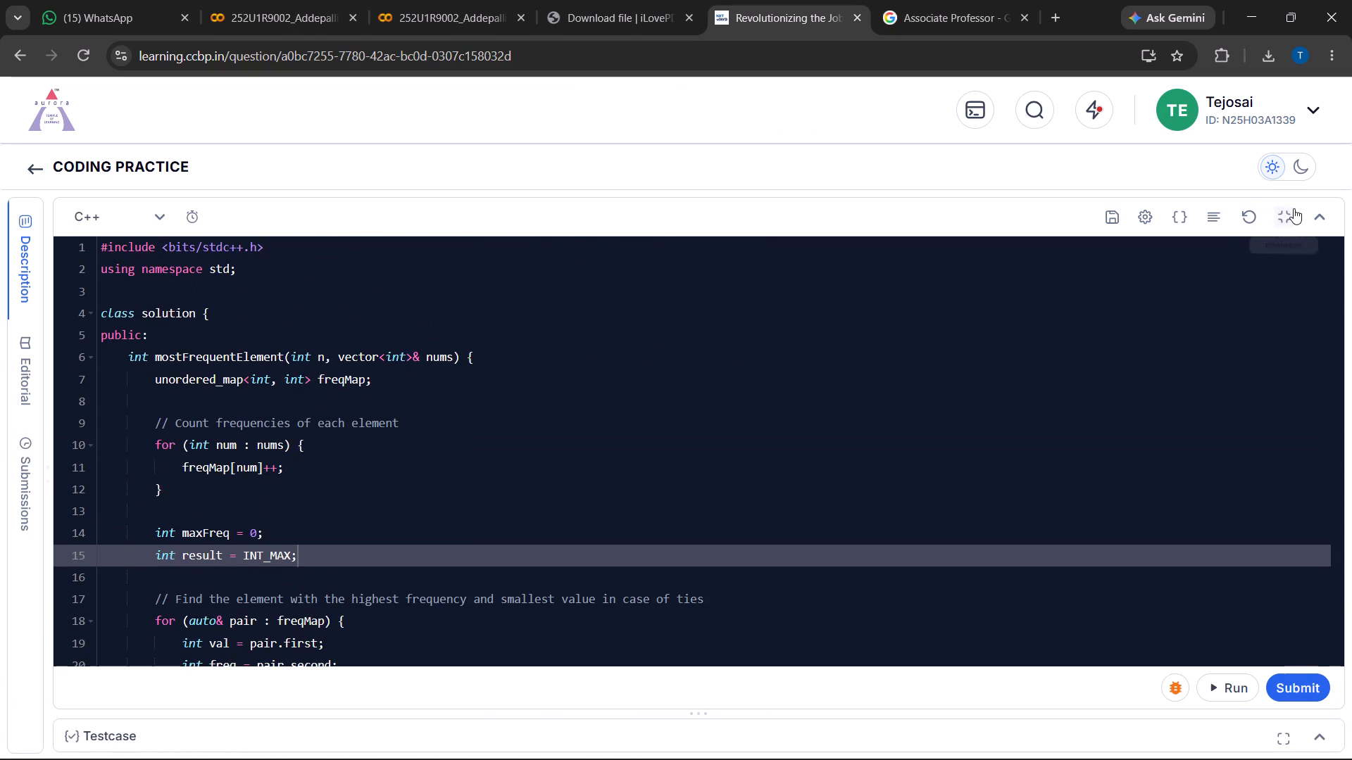
left_click(1294, 208)
left_click(876, 407)
key("ctrl+a")
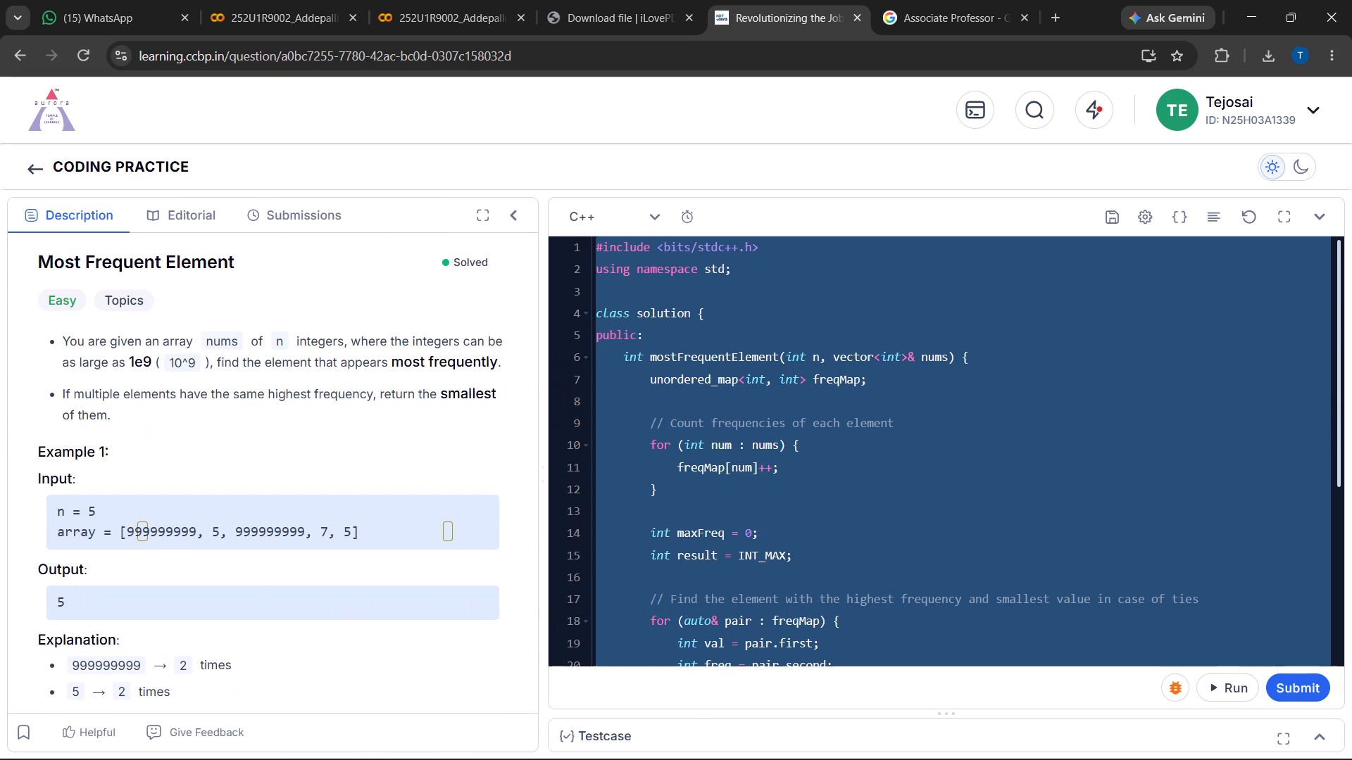
key("ctrl+c")
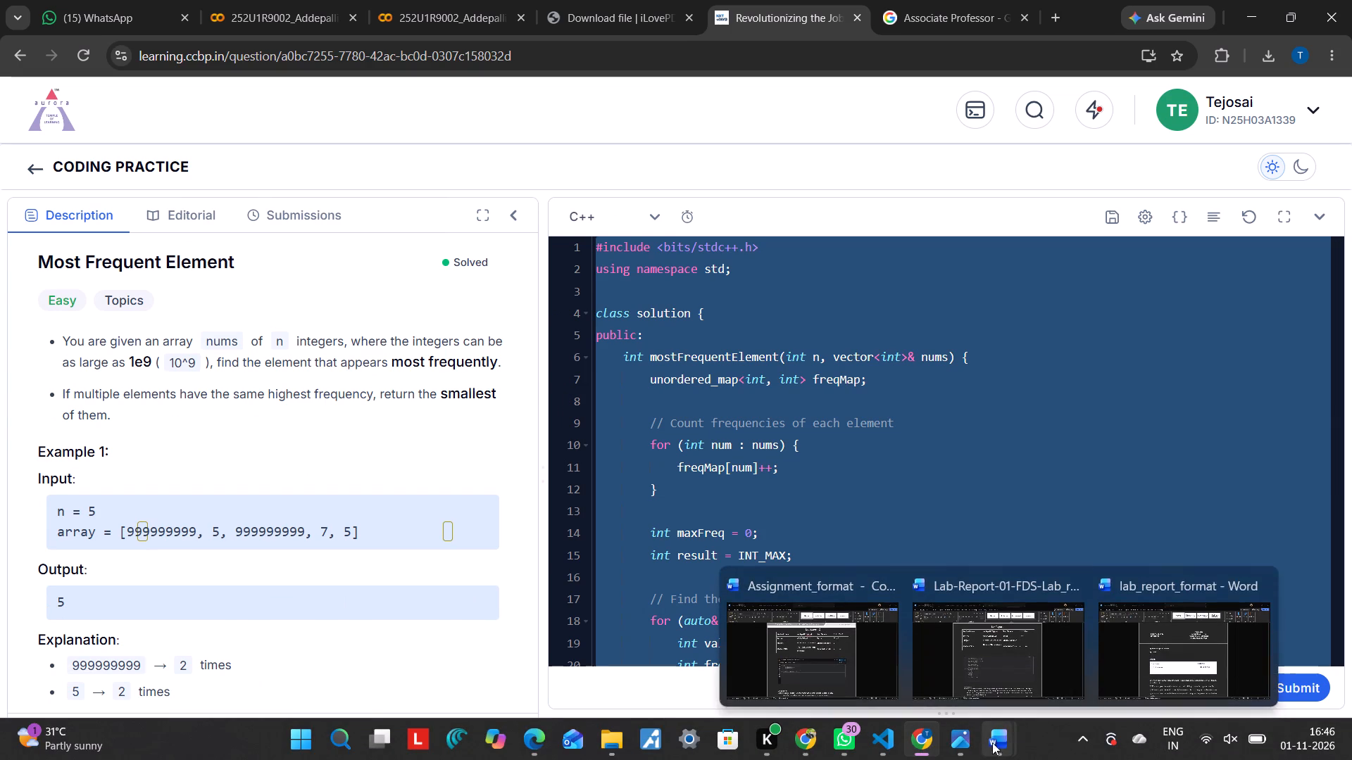
left_click(1136, 657)
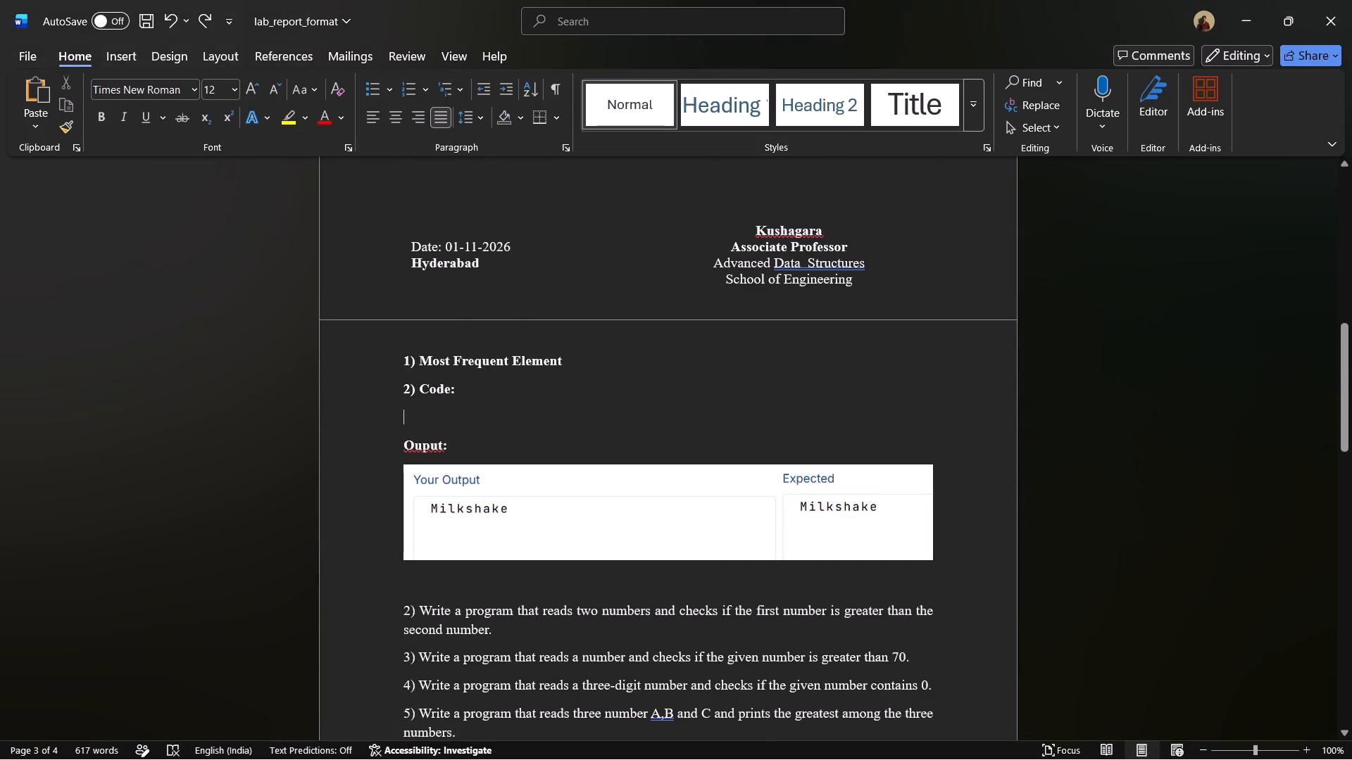
key("ctrl+v")
Cut the sample Milkshake output picture under question 1's Ouput: heading.
scroll(627, 536, "down", 1)
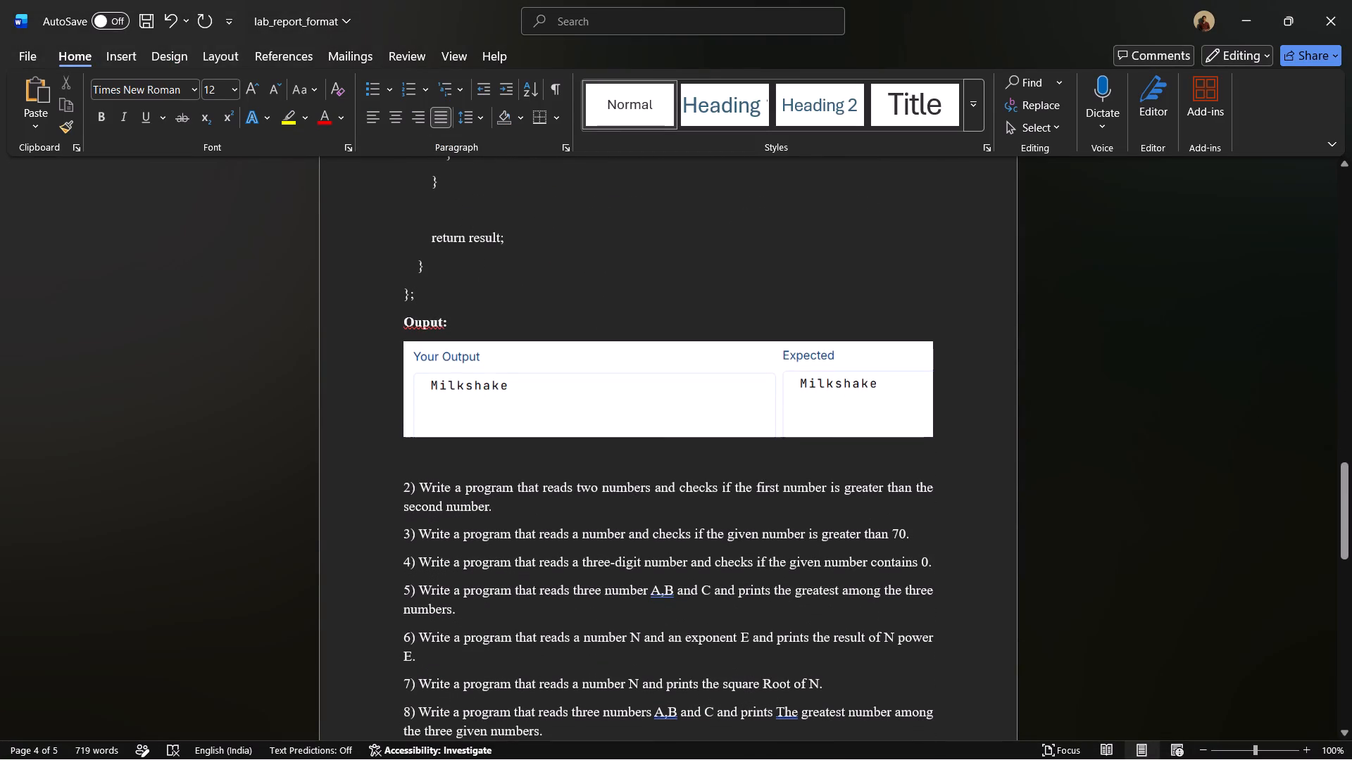
right_click(637, 358)
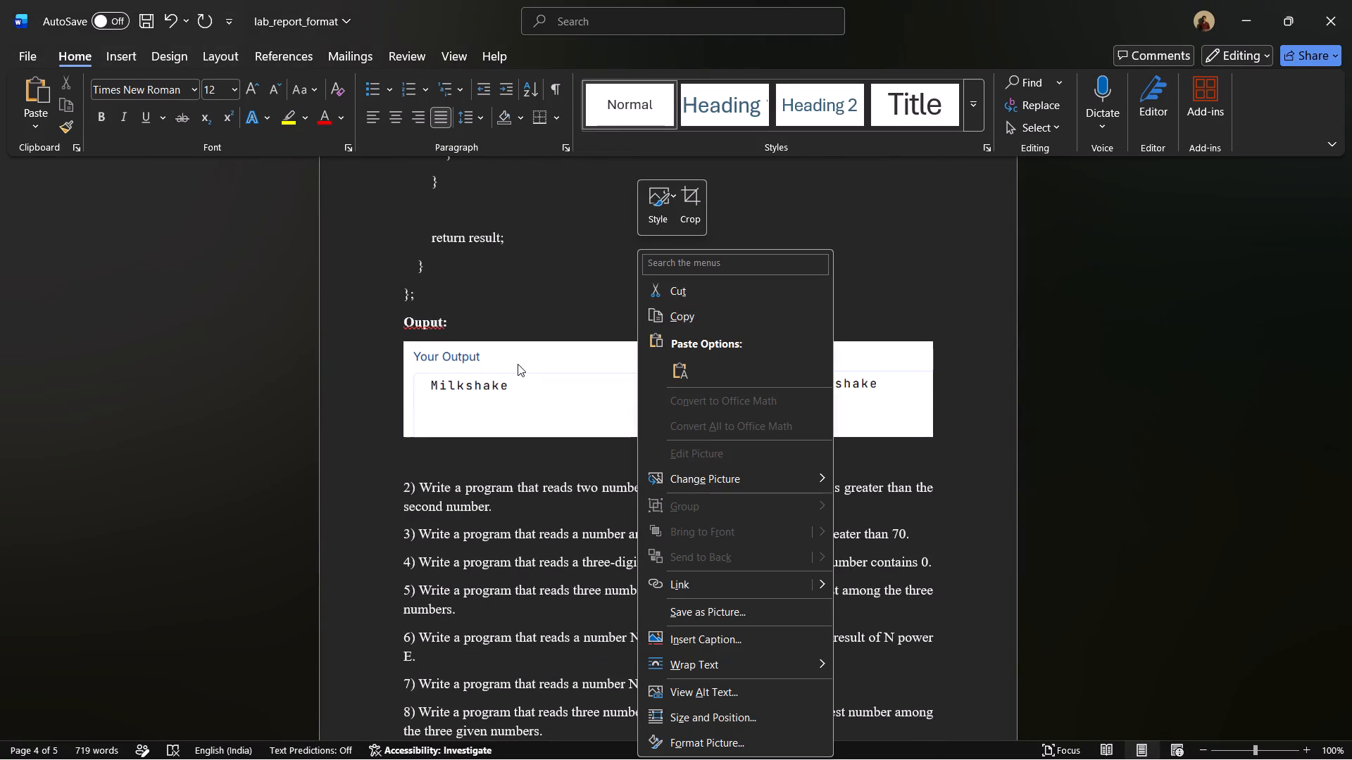
left_click(518, 364)
right_click(518, 364)
left_click(572, 291)
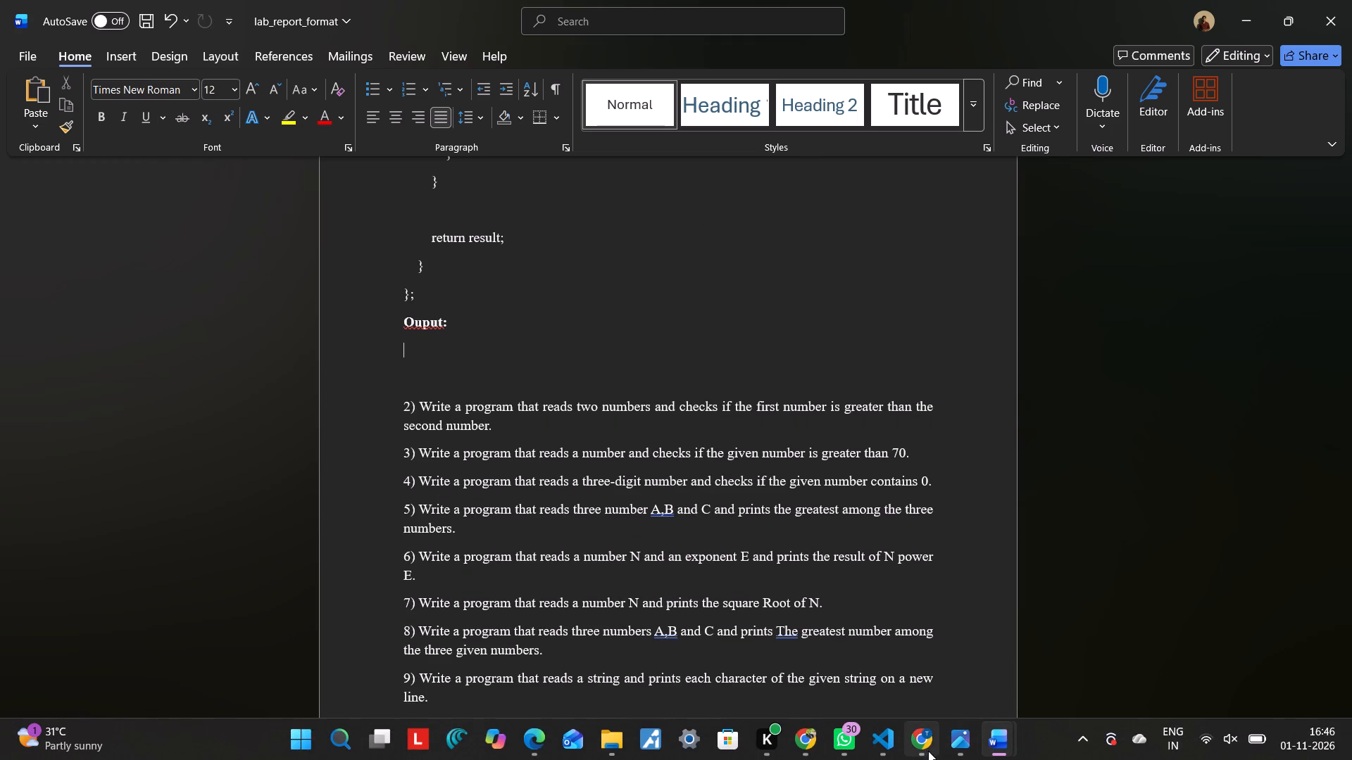
Switch to Chrome, run the Most Frequent Element solution and bring the Case 1 output and expected result into view.
left_click(928, 751)
scroll(1001, 597, "down", 3)
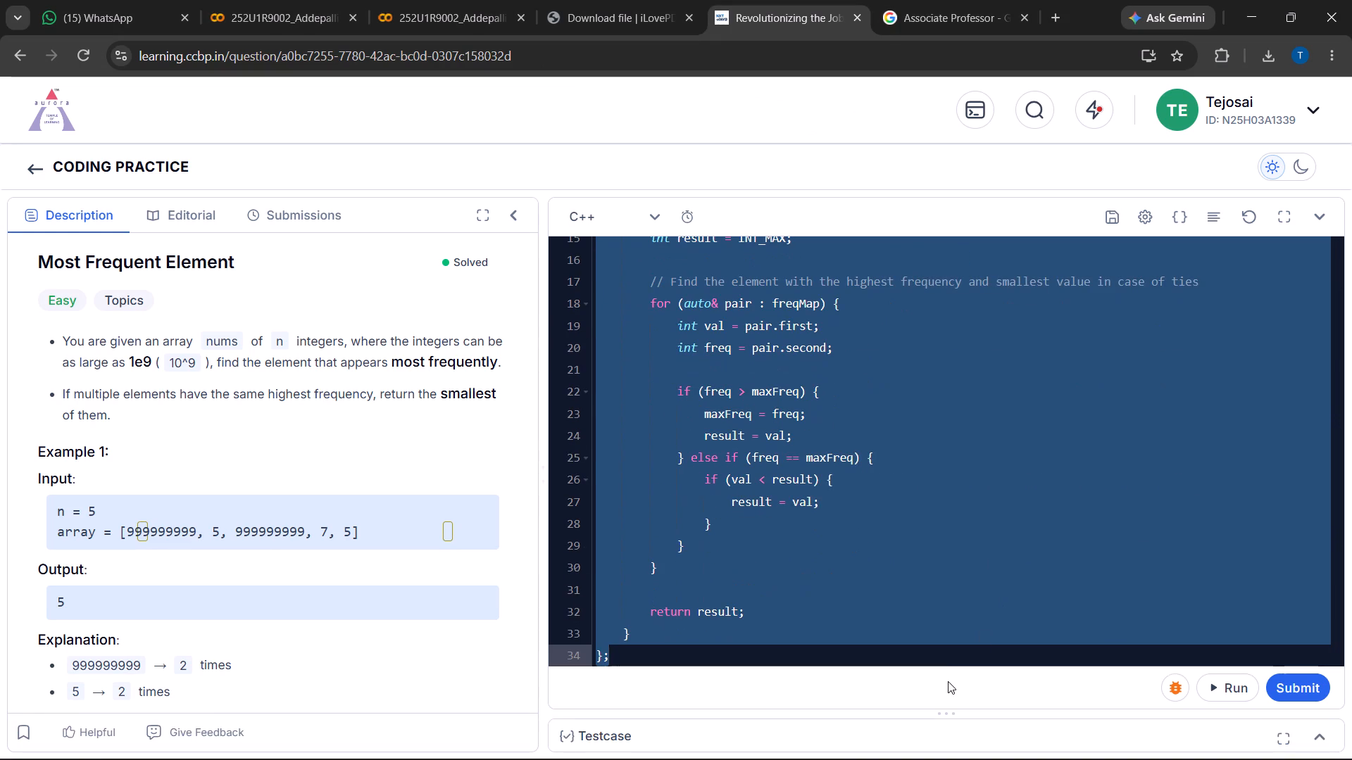
scroll(948, 681, "down", 3)
left_click(1210, 699)
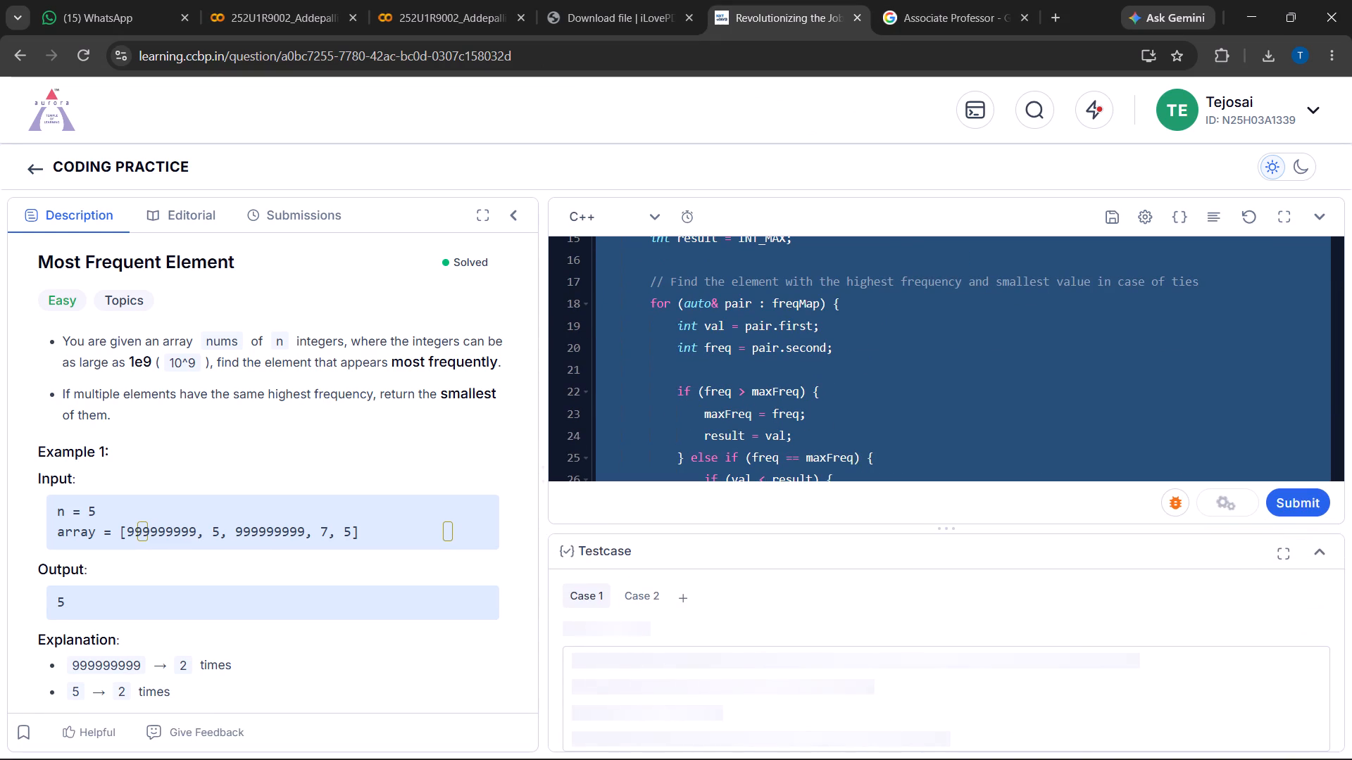
scroll(582, 548, "down", 1)
scroll(722, 652, "down", 1)
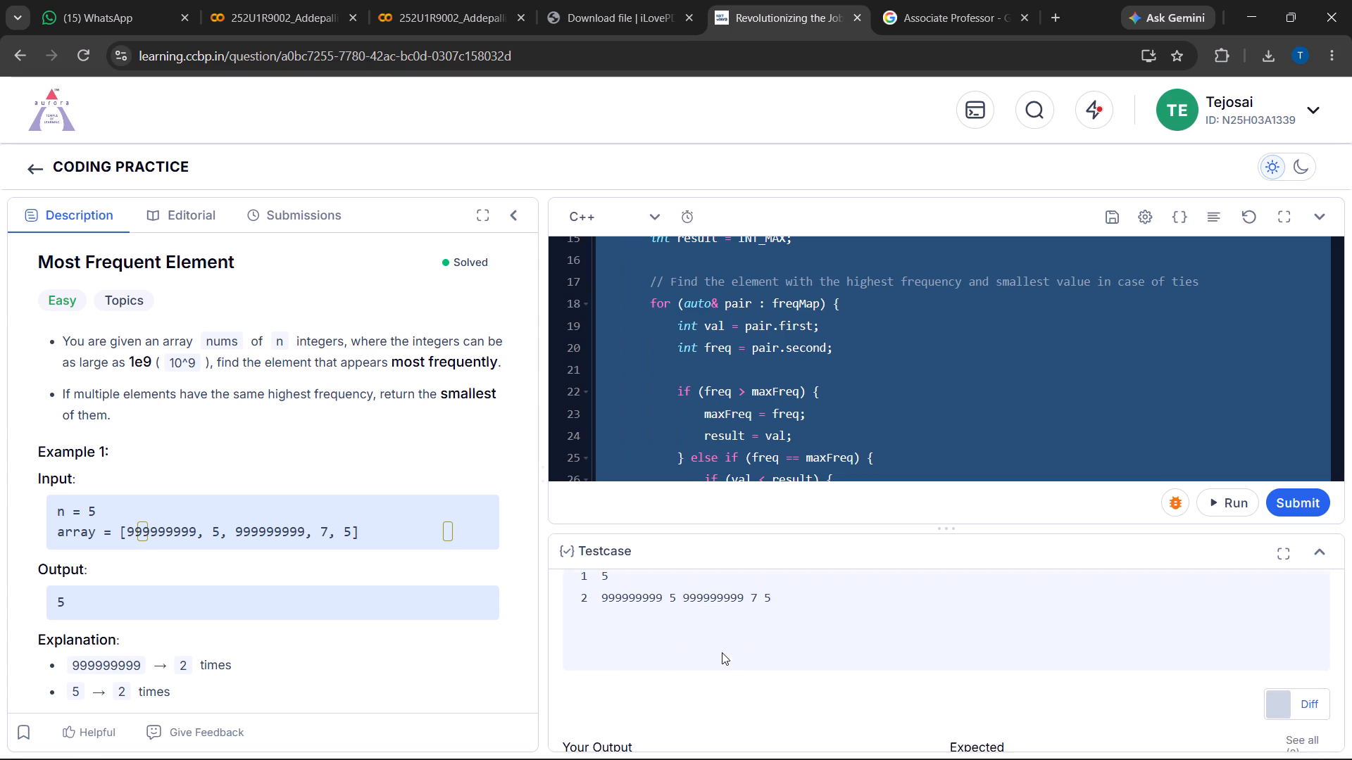
scroll(722, 652, "down", 3)
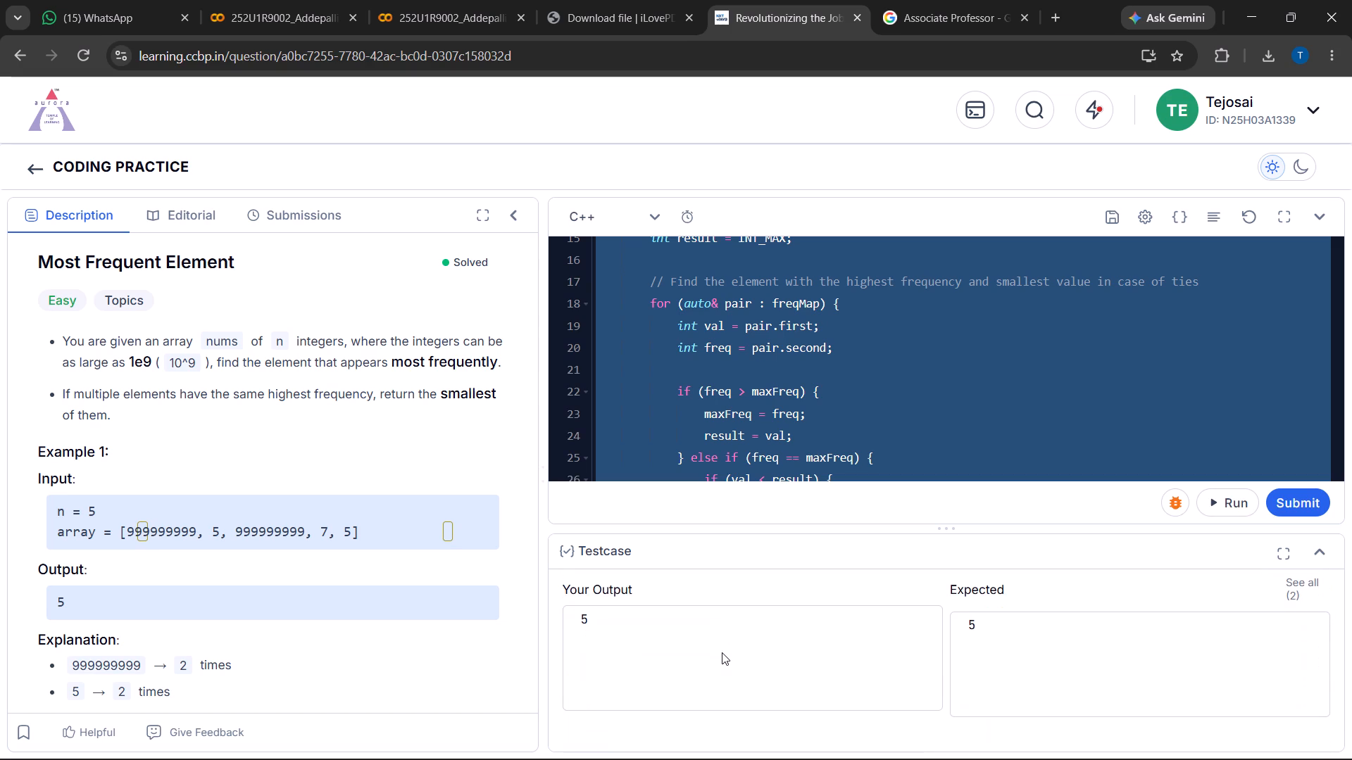
Capture a screenshot of the Testcase output area and paste it under Ouput: in Word's lab_report_format document.
key("shift+super+s")
scroll(655, 606, "down", 1)
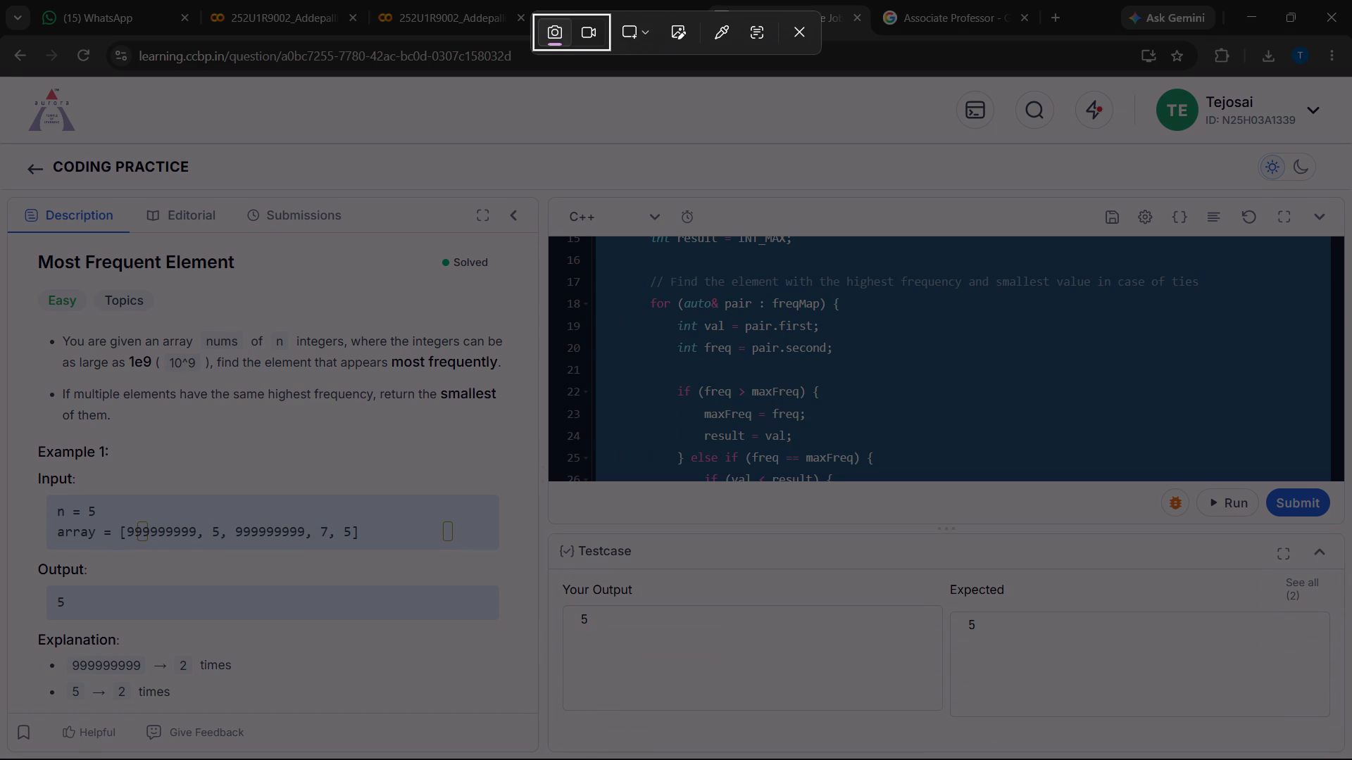
left_click_drag(535, 524, 1346, 752)
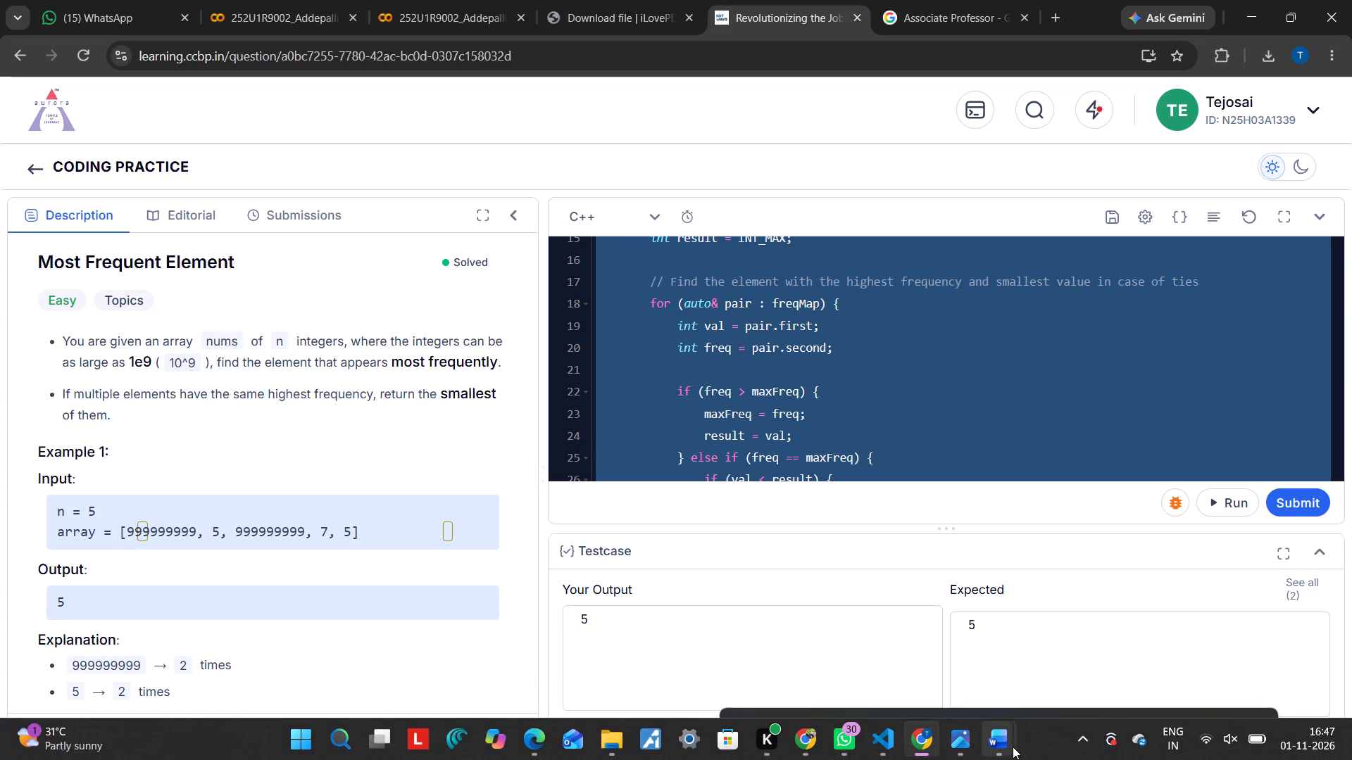
left_click(1183, 640)
key("ctrl+v")
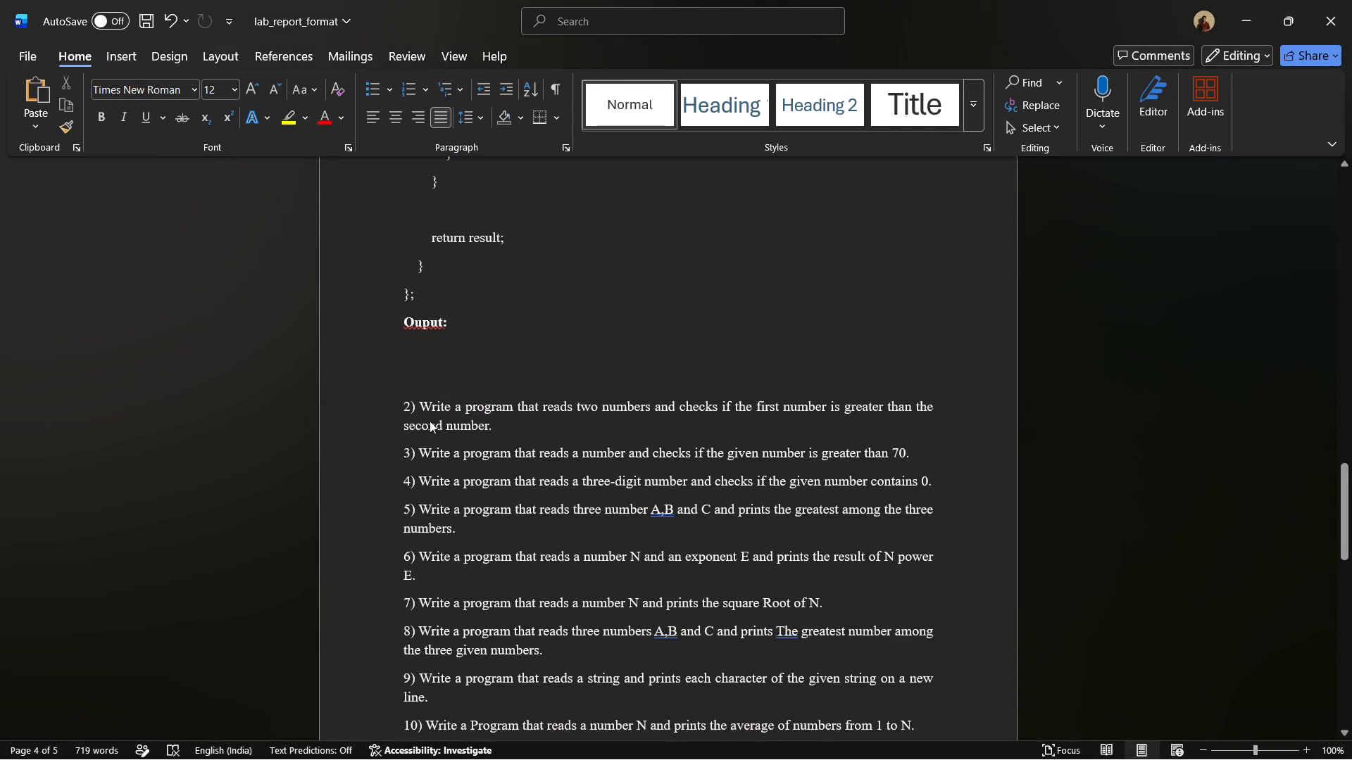
Delete the sample text of question 2 in the lab report, keeping only the number "2)".
left_click_drag(506, 562, 505, 562)
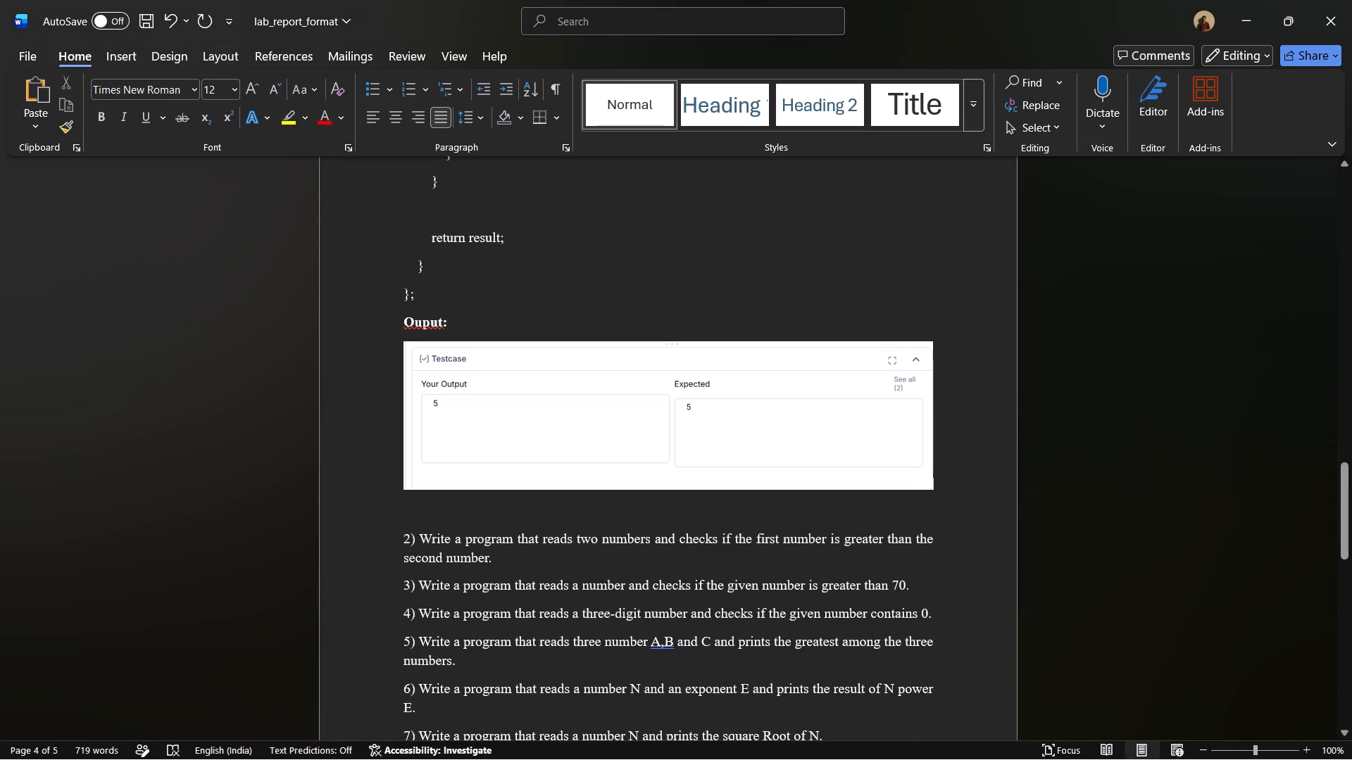
left_click_drag(505, 562, 442, 544)
key("BackSpace")
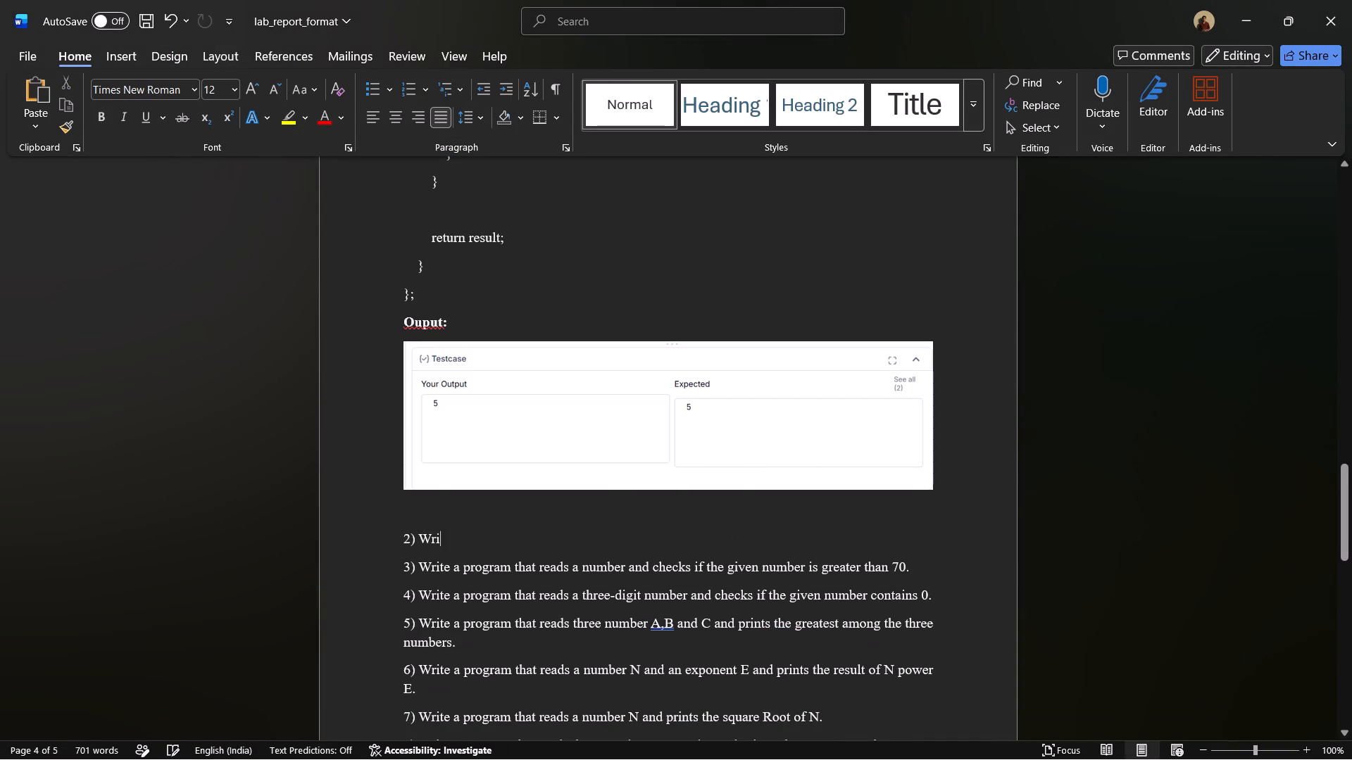
key("BackSpace")
key("BackSpace")
key("BackSpace")
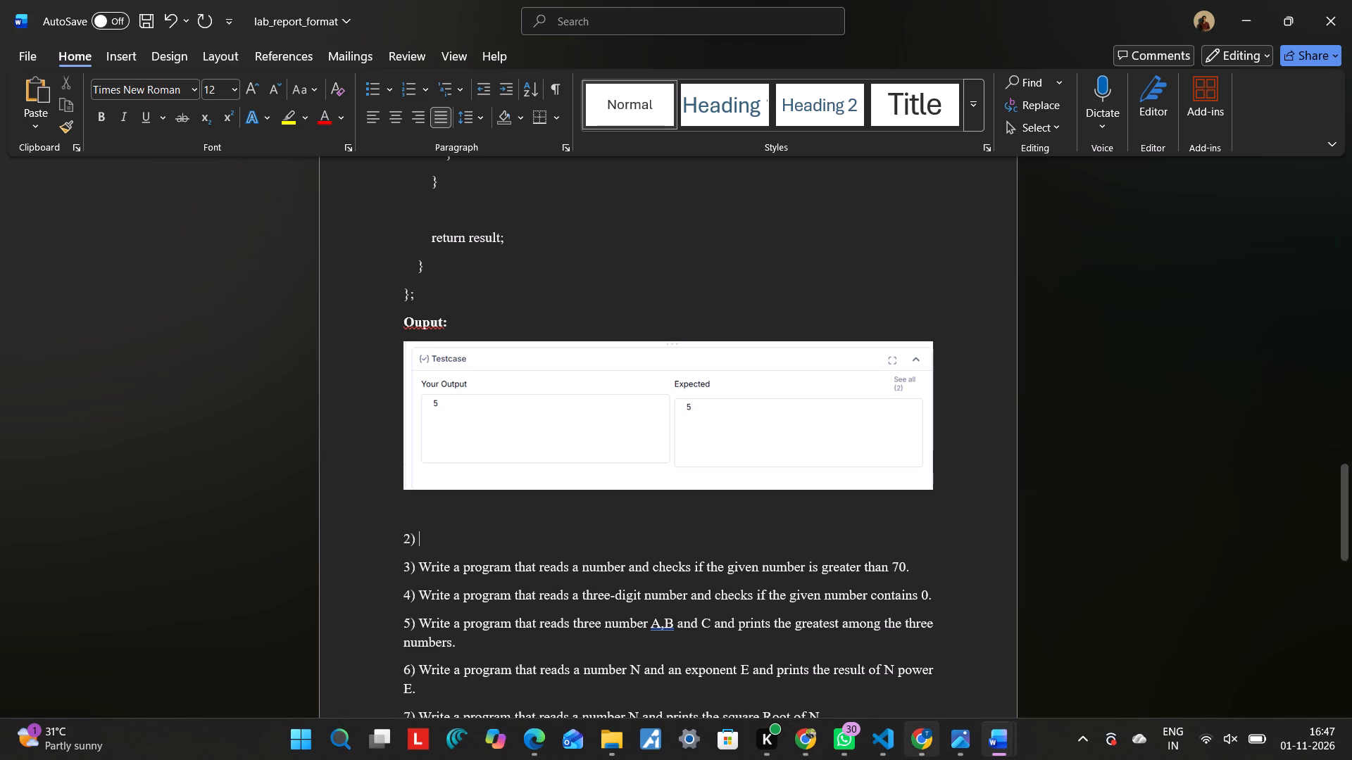
Copy the title Half Pair Check from the Coding Practice list in Chrome and paste it after "2)" in Word's lab_report_format document.
left_click(908, 758)
left_click_drag(29, 179, 31, 169)
left_click(31, 169)
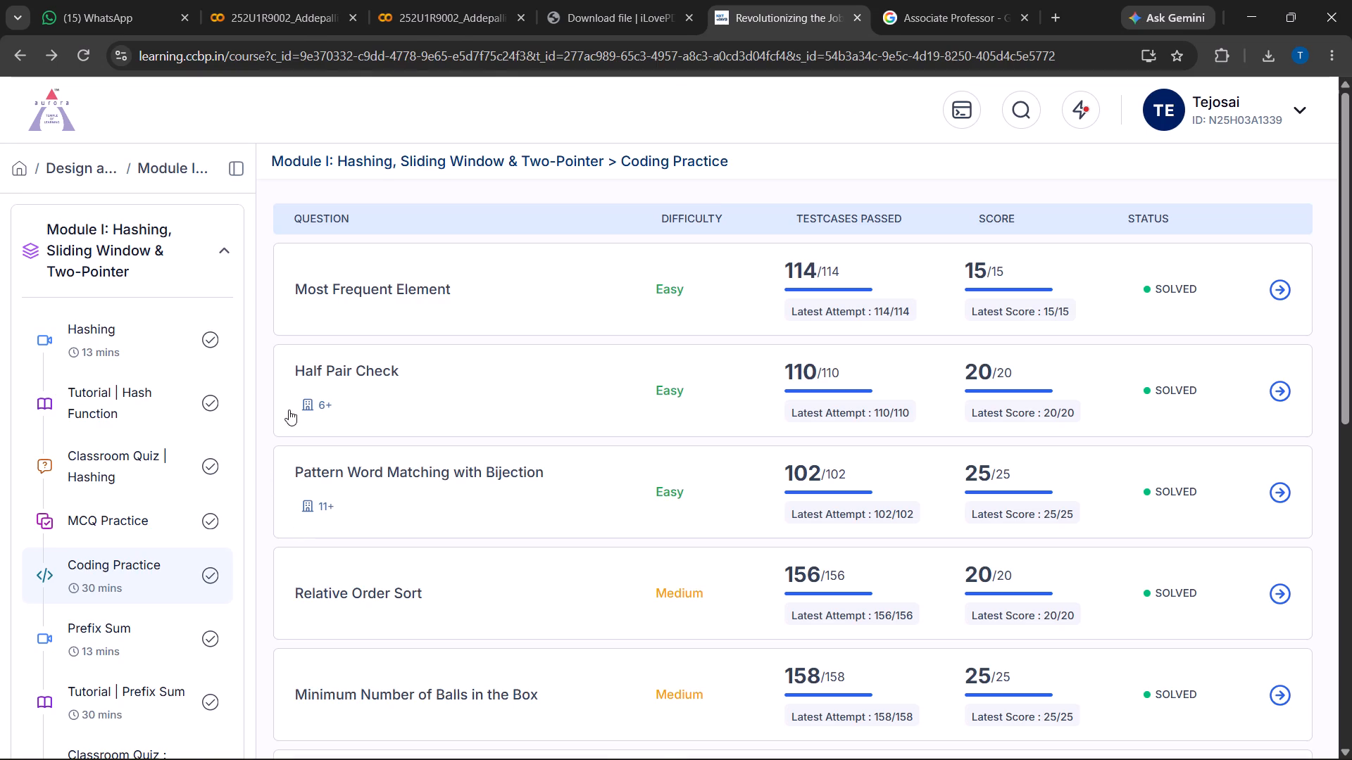
left_click_drag(272, 433, 302, 369)
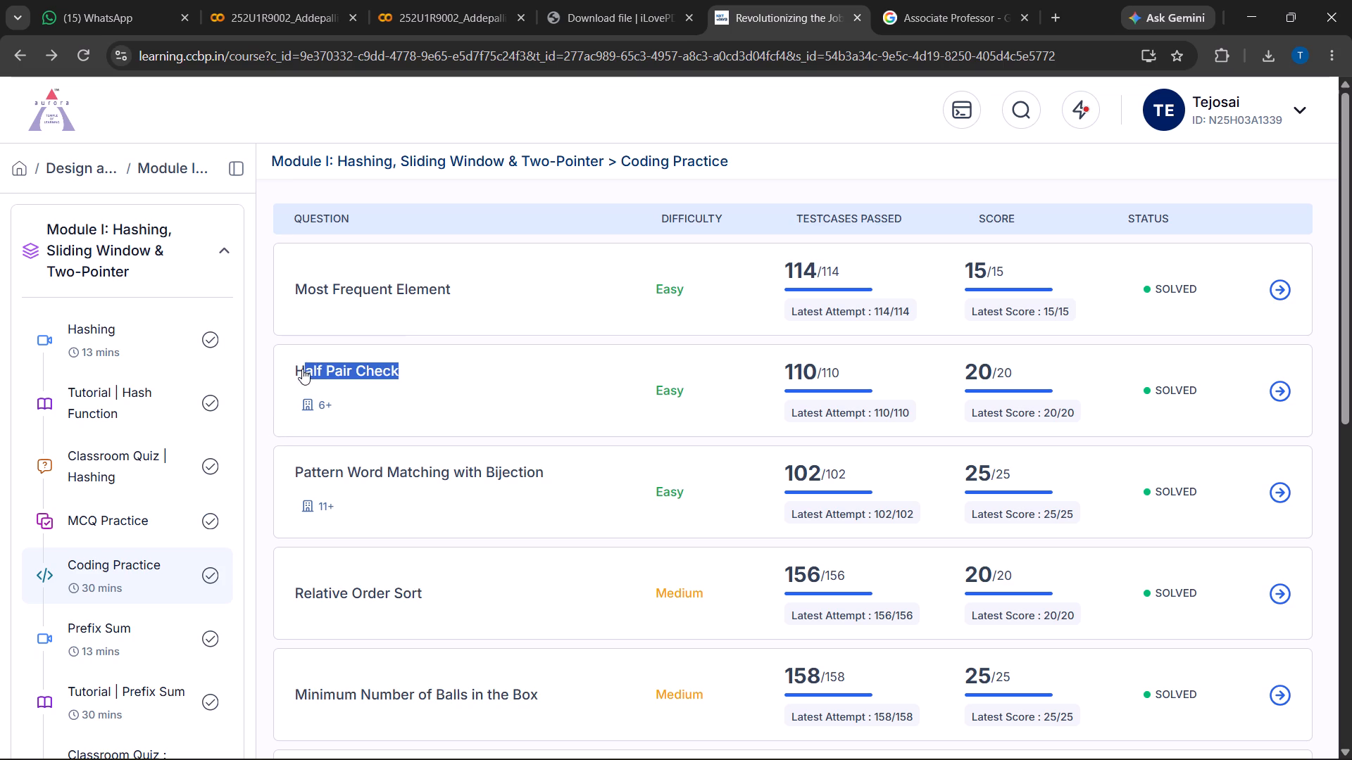
left_click_drag(302, 369, 296, 368)
key("ctrl+c")
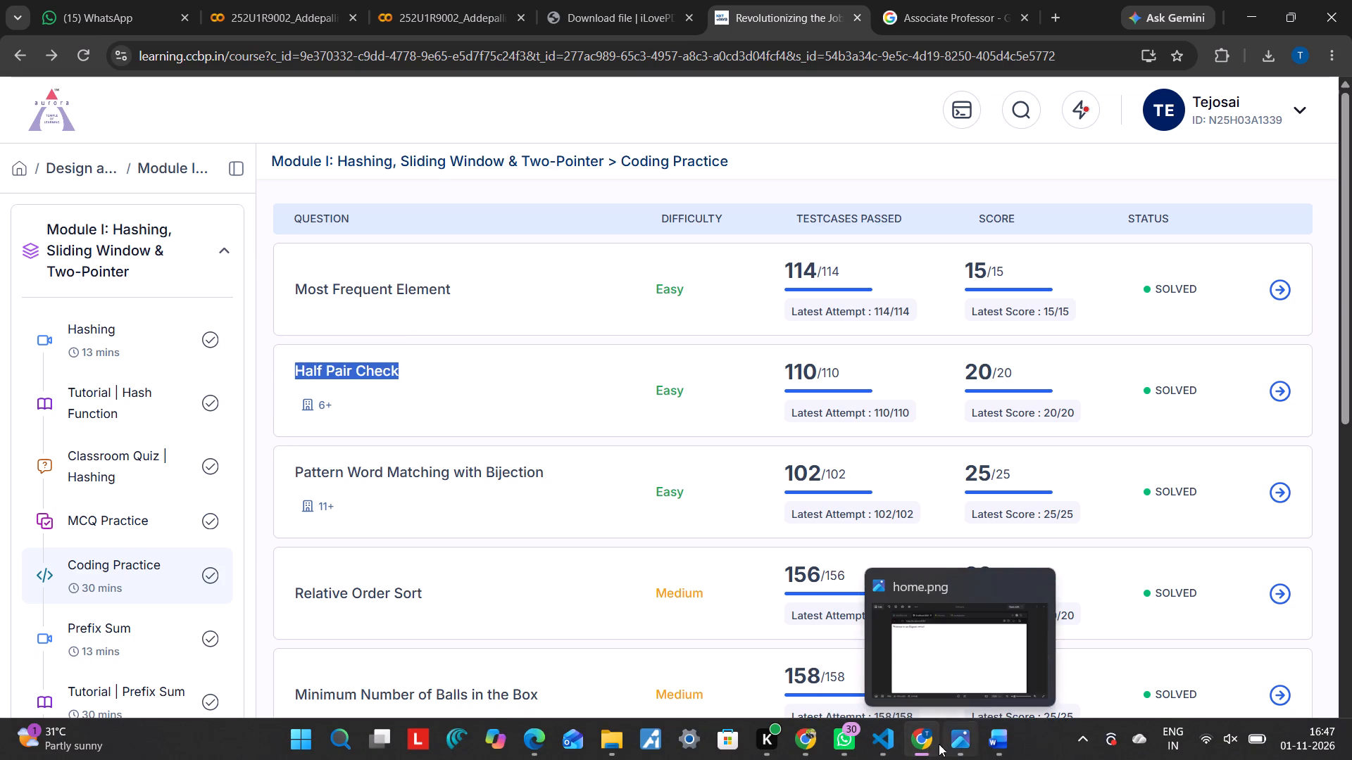
left_click(928, 746)
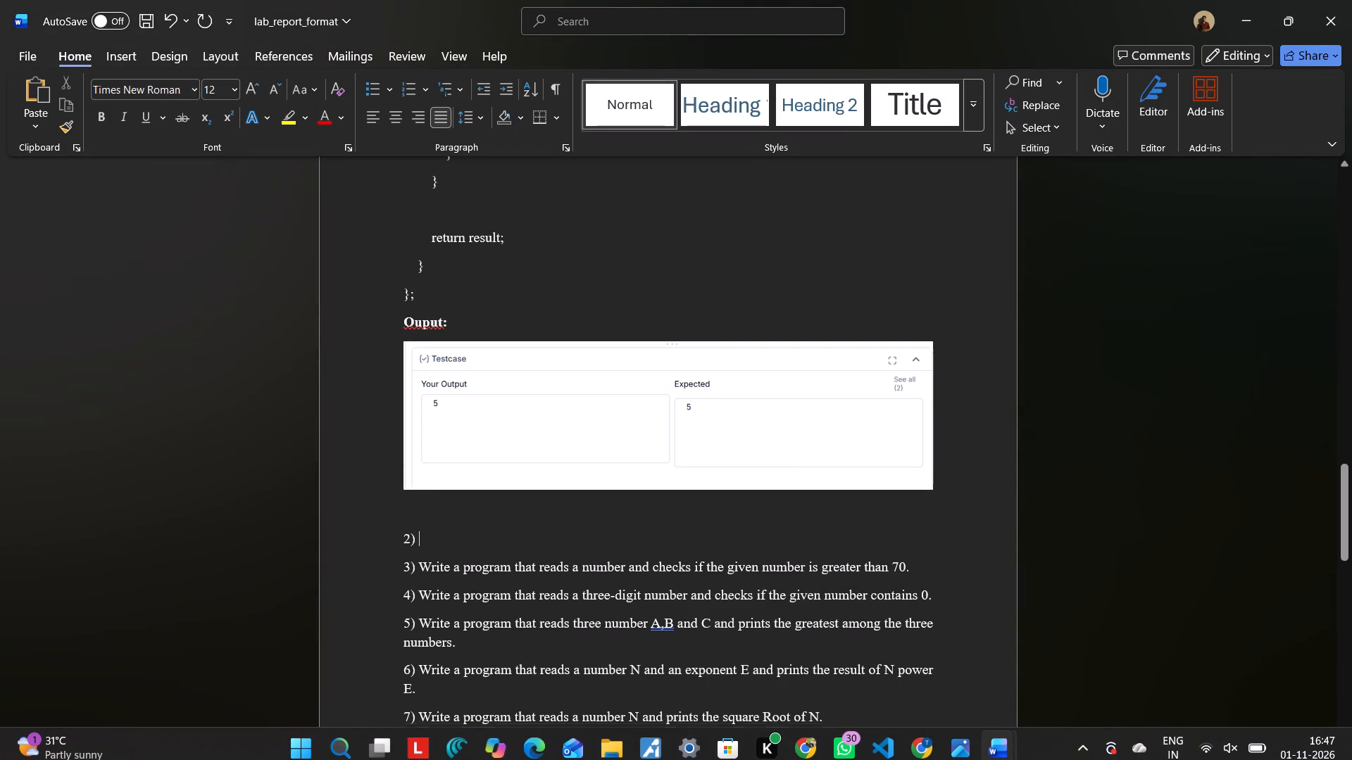
key("ctrl+v")
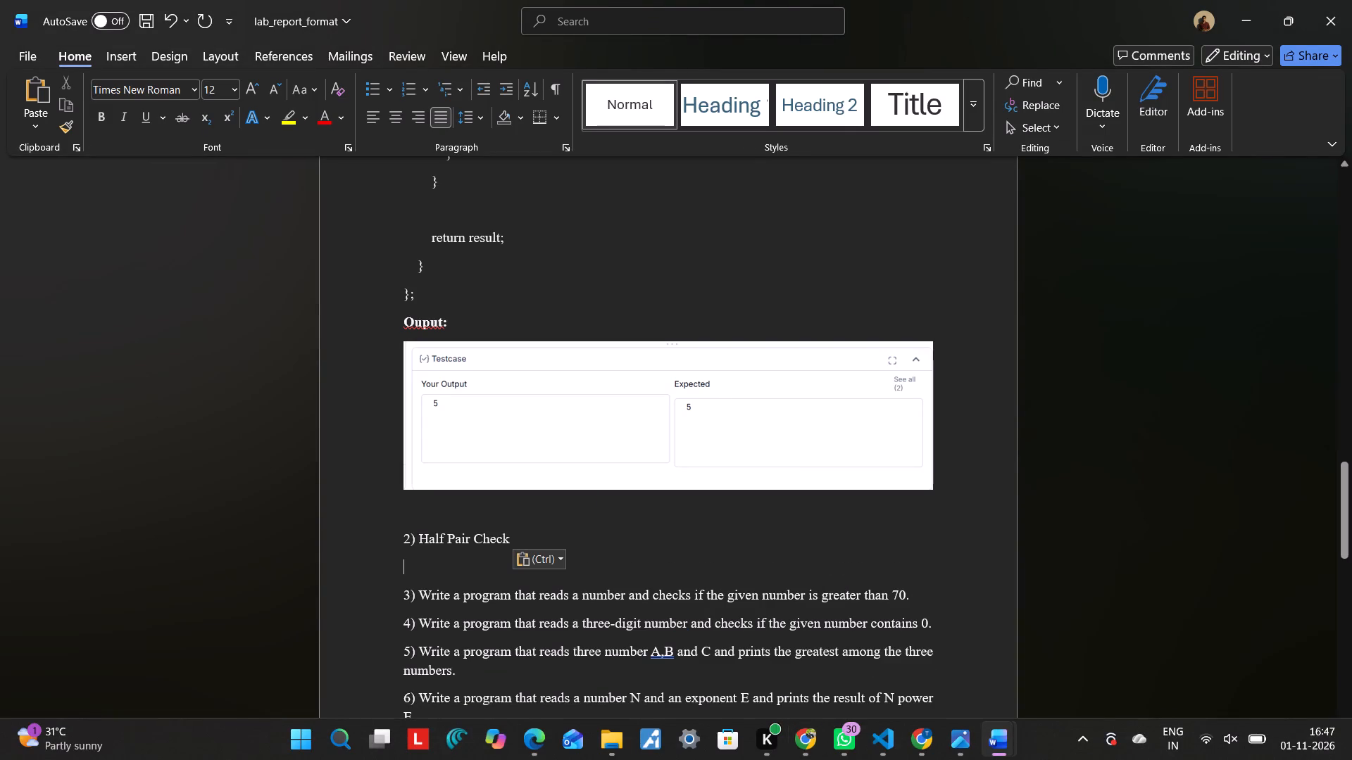
Add a "Code:" line under the Half Pair Check title, followed by an empty line.
scroll(546, 481, "up", 2)
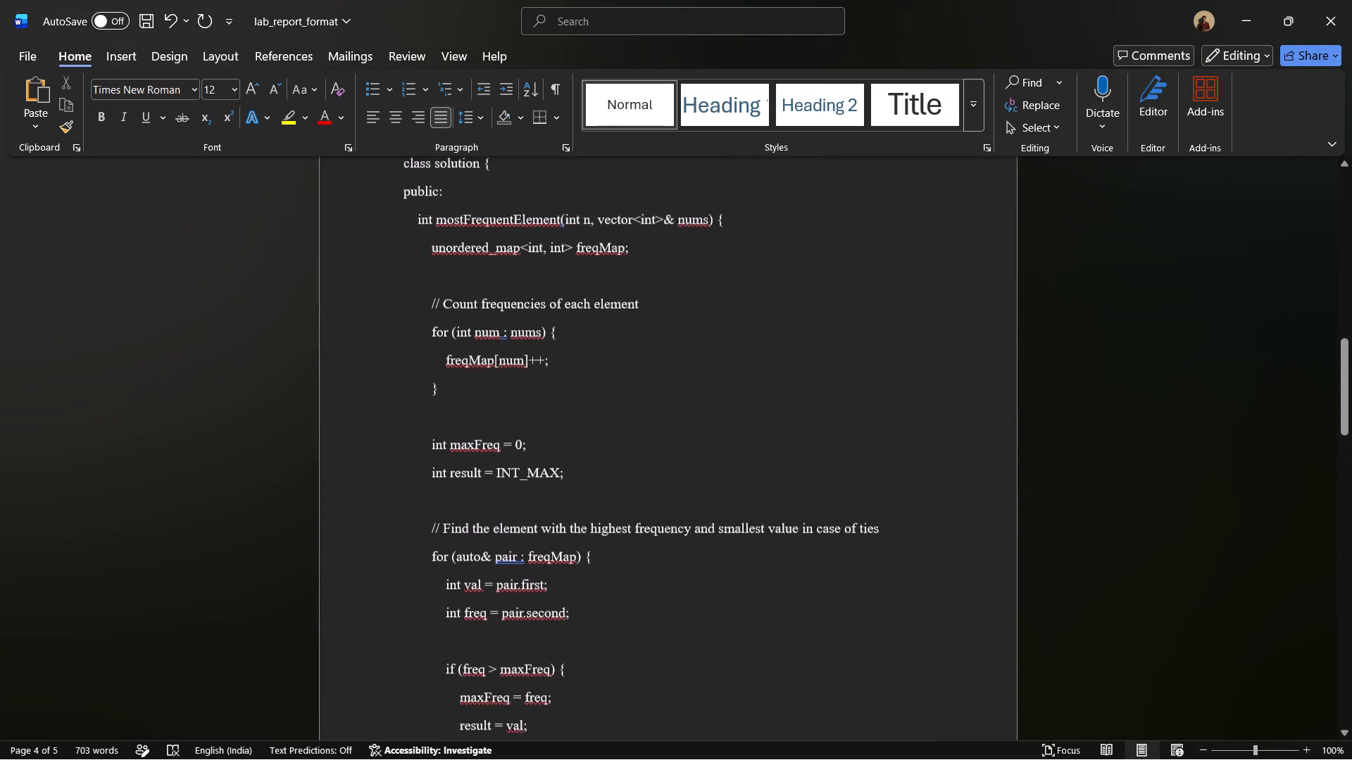
scroll(546, 481, "up", 2)
scroll(546, 481, "down", 4)
scroll(546, 481, "up", 1)
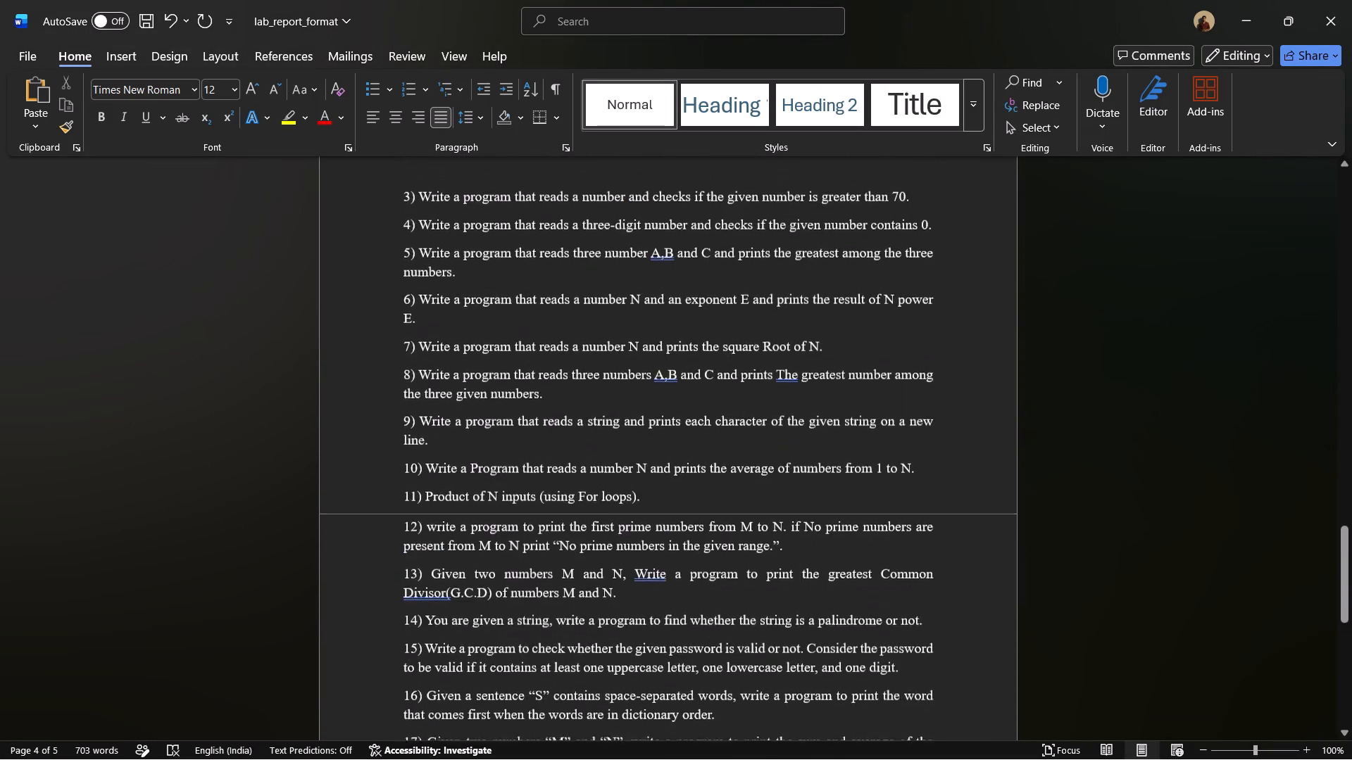
scroll(546, 481, "up", 1)
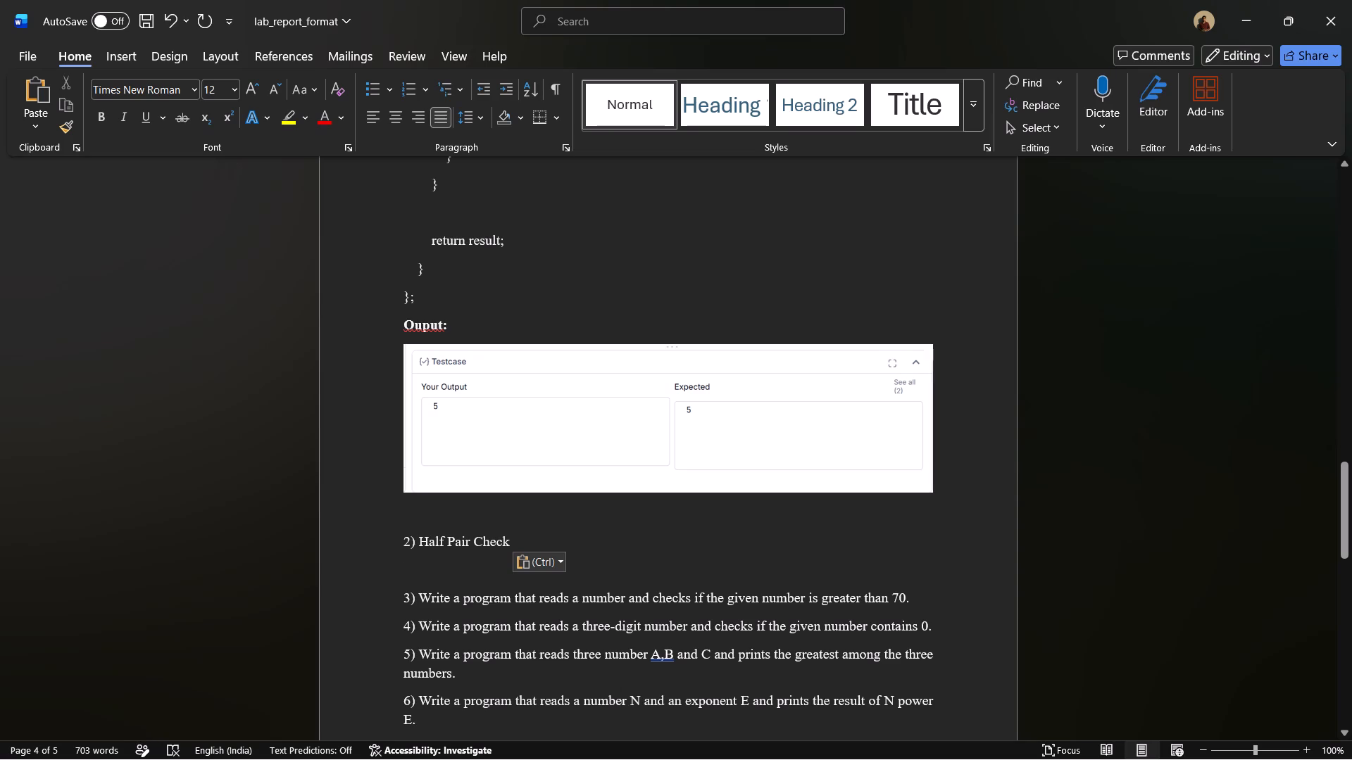
key("shift+c")
type("ode")
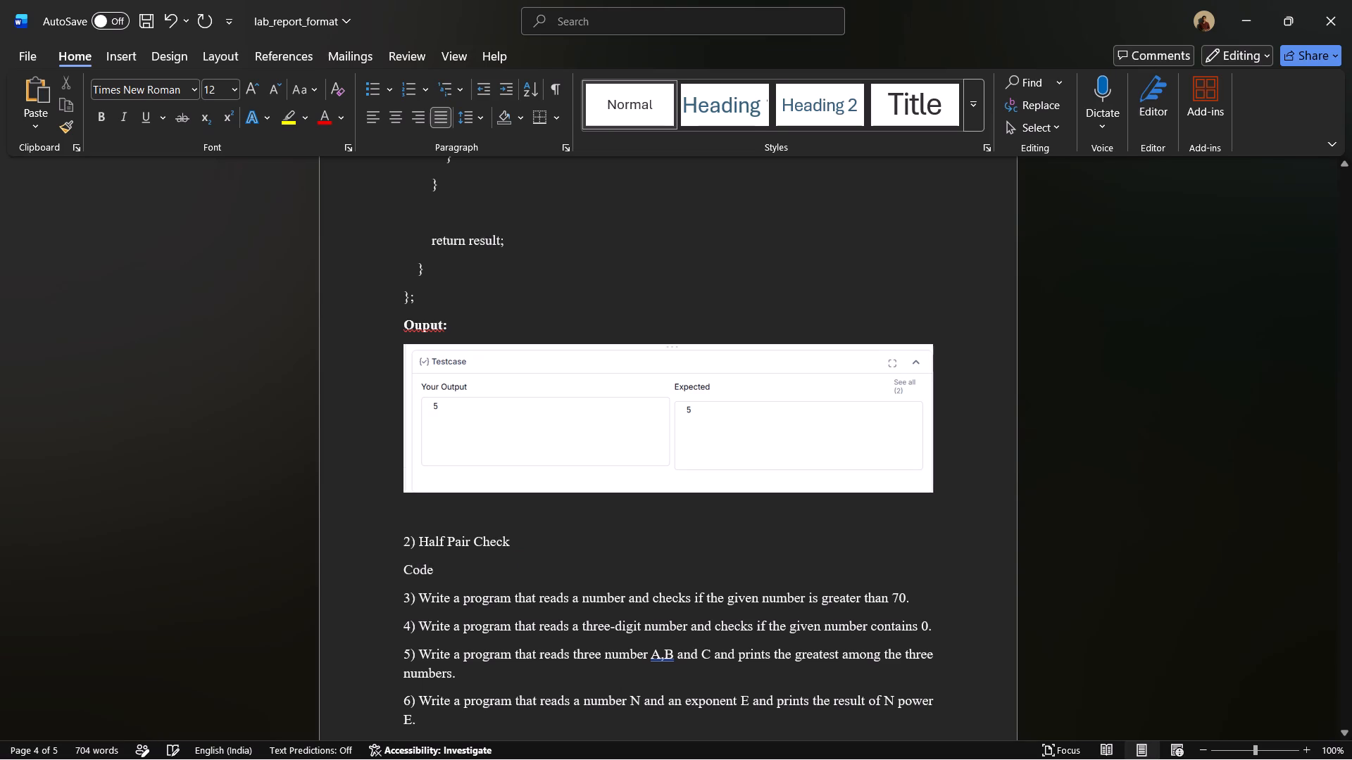
key("shift+colon")
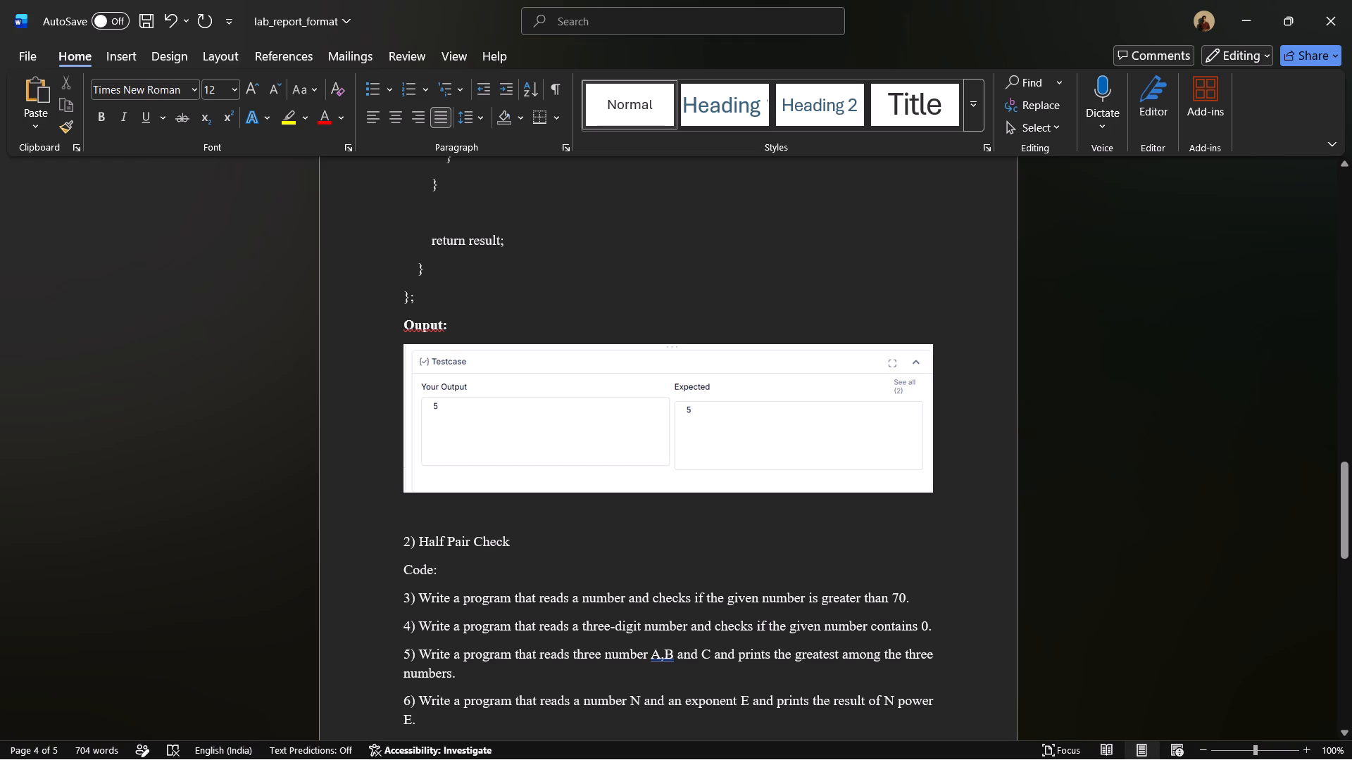
key("Return")
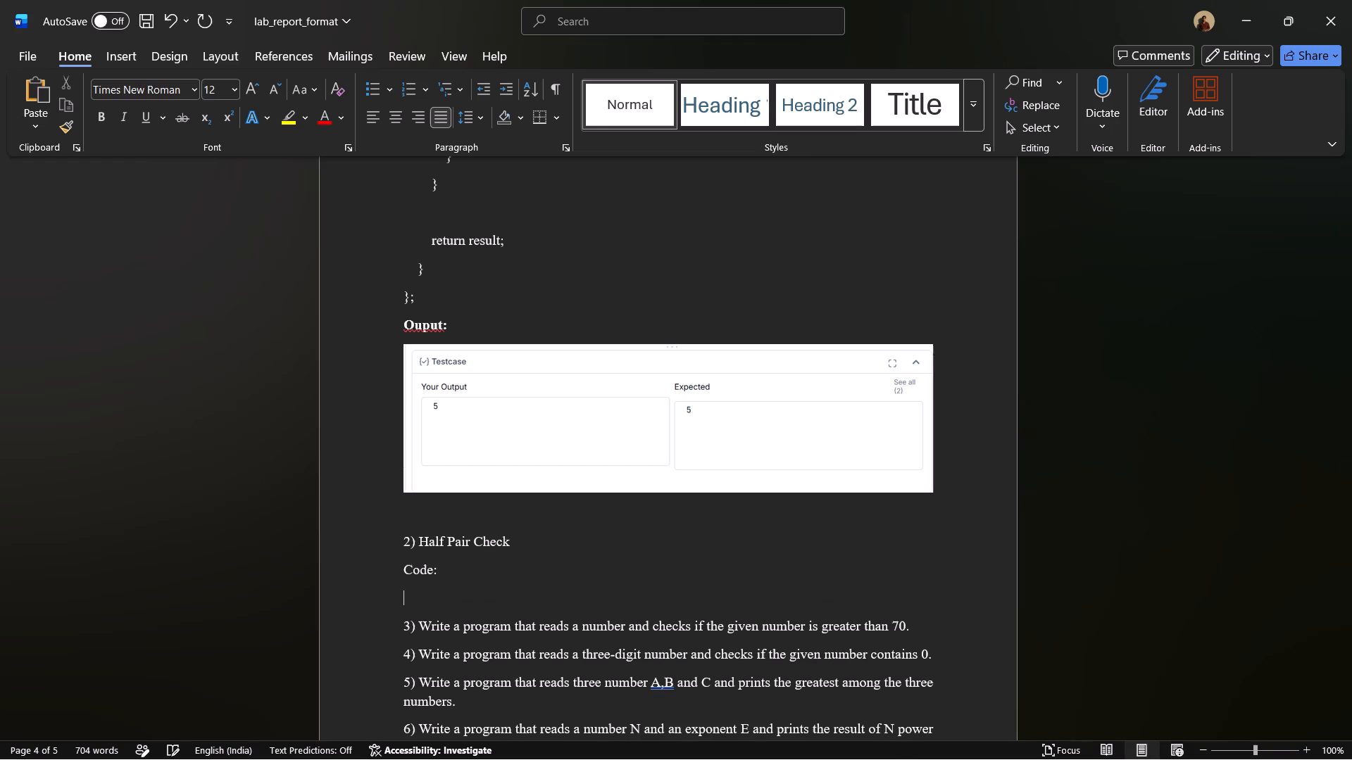
Open Half Pair Check in Chrome, copy its complete C++ solution and paste it under Code: in Word's lab_report_format document.
left_click(916, 743)
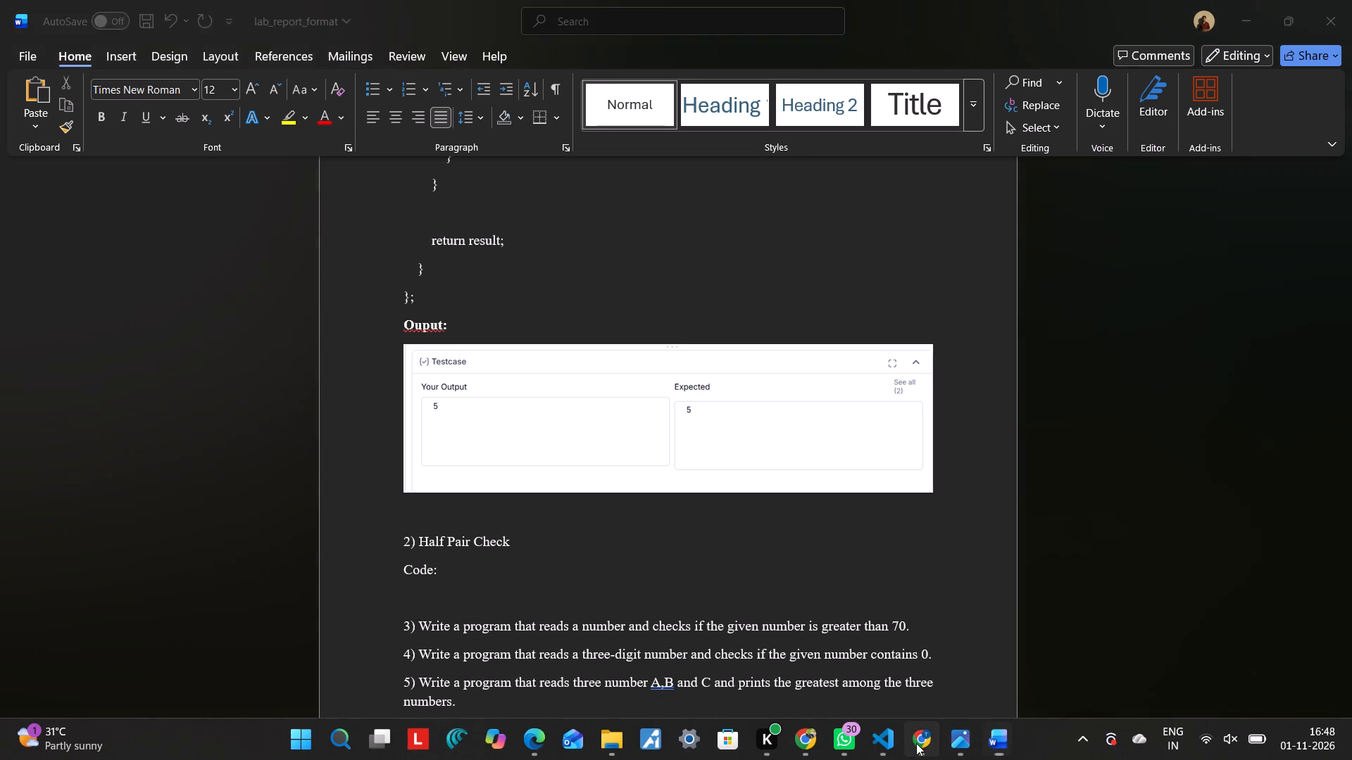
left_click(477, 396)
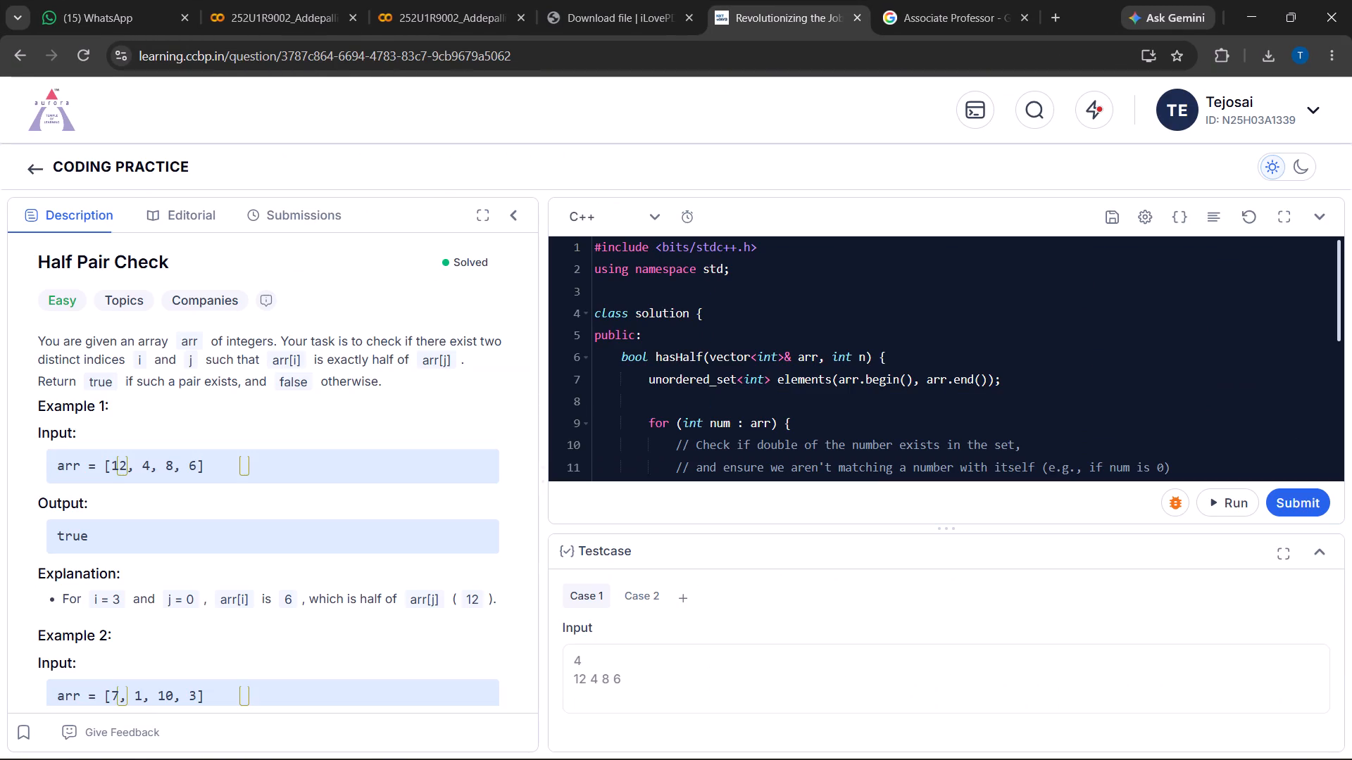
left_click(952, 377)
key("ctrl+a")
key("ctrl+c")
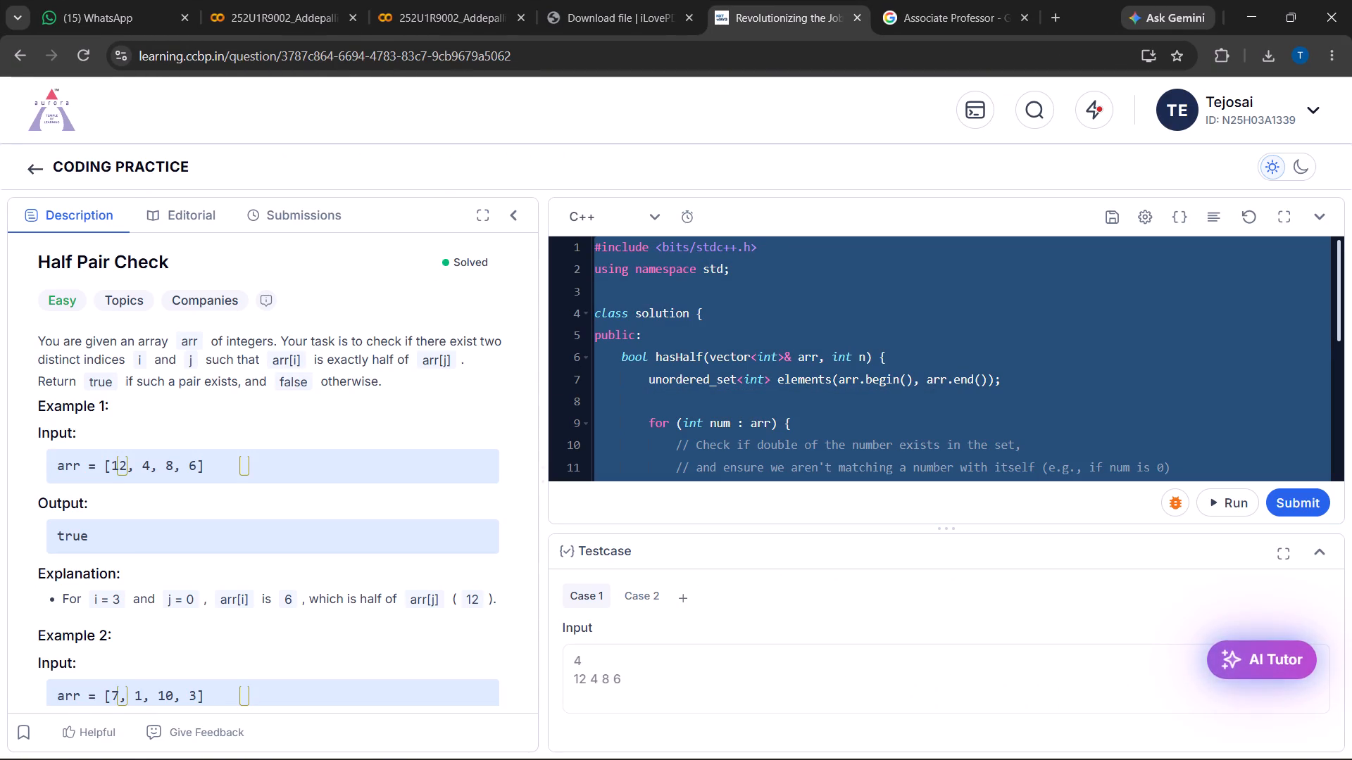
left_click(922, 741)
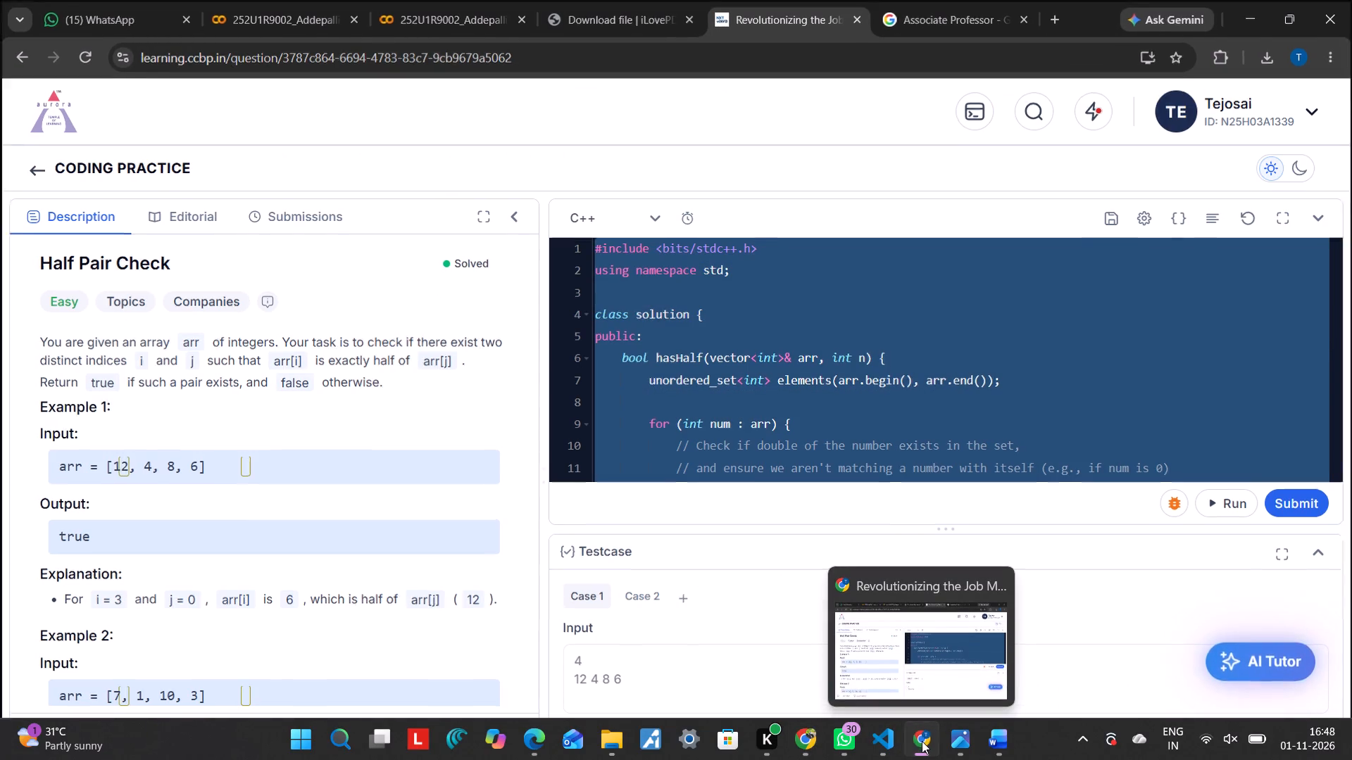
key("ctrl+v")
Add an "Output :" line below the pasted Half Pair Check code, followed by an empty line.
scroll(468, 571, "down", 2)
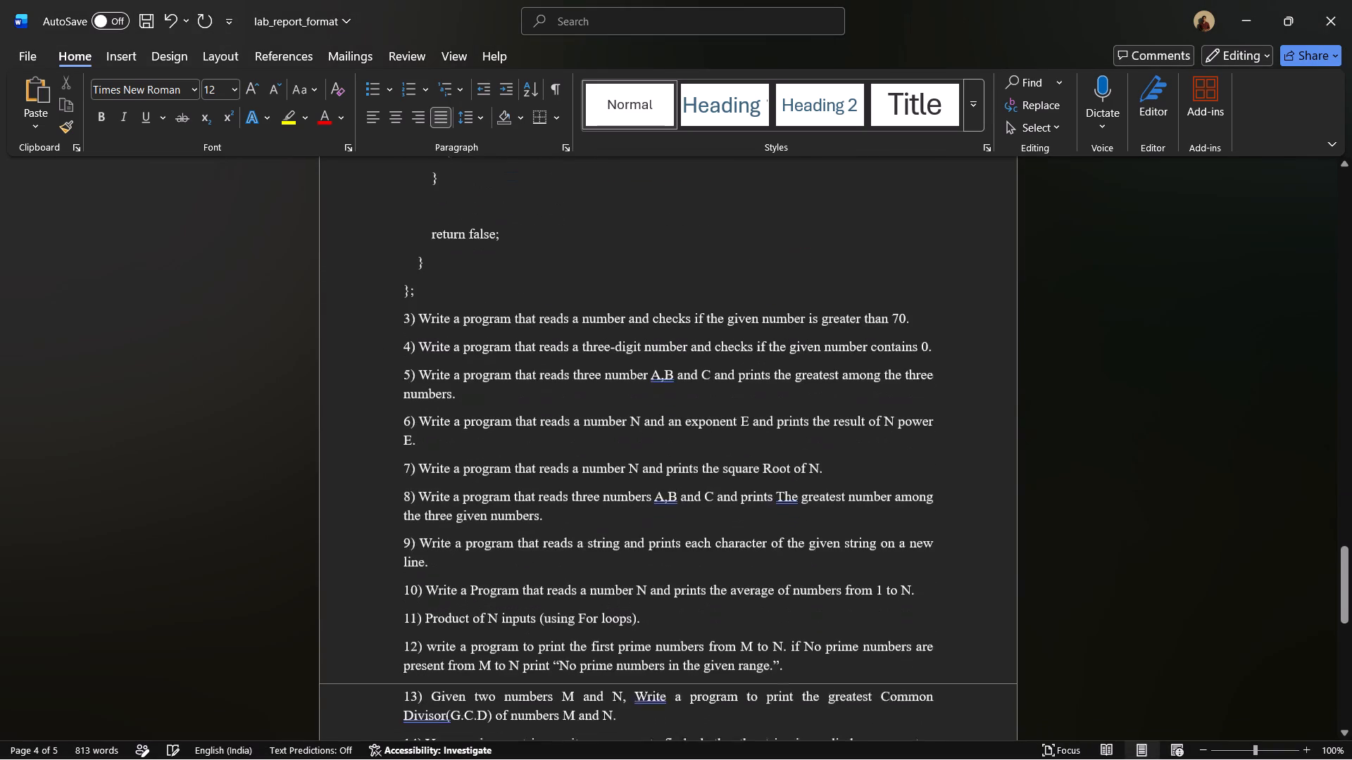
key("Return")
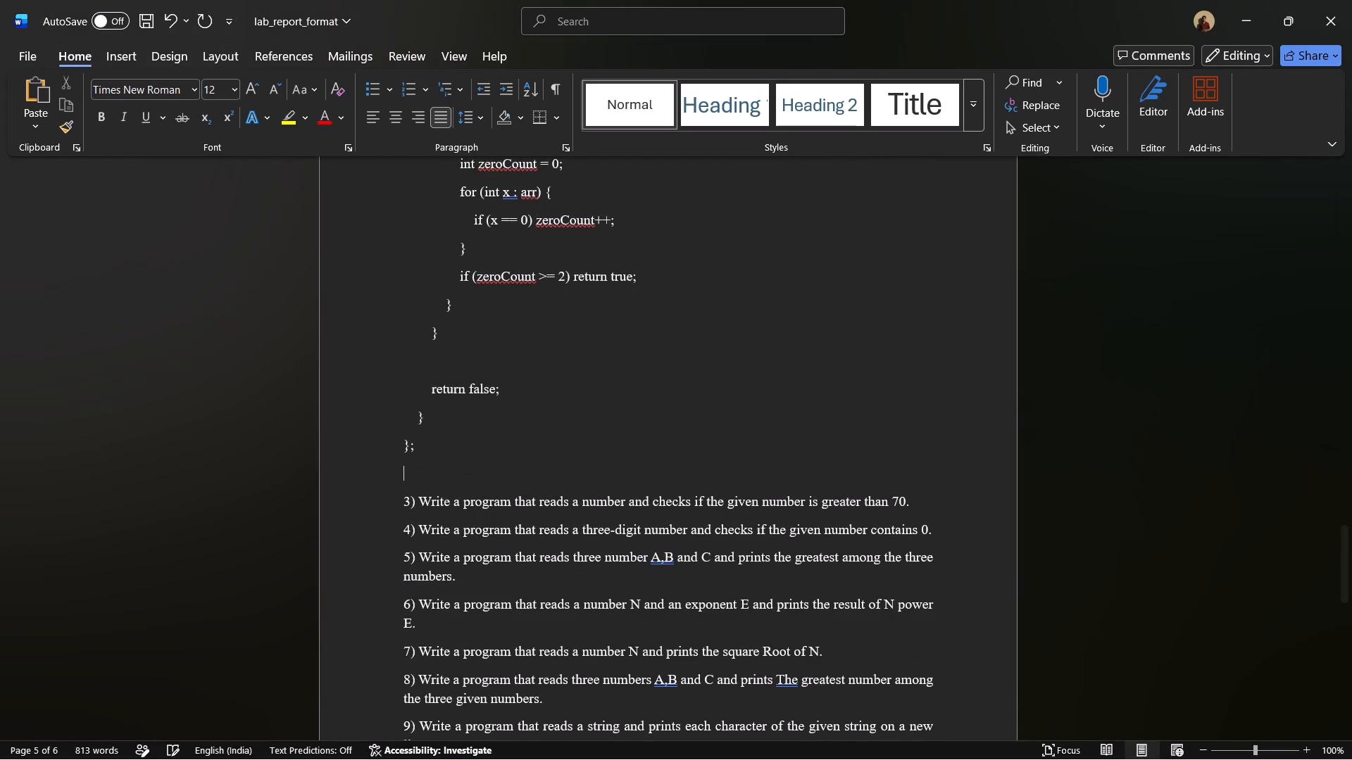
type("OutPUT")
key("BackSpace")
key("BackSpace")
key("BackSpace")
type("put :")
key("Return")
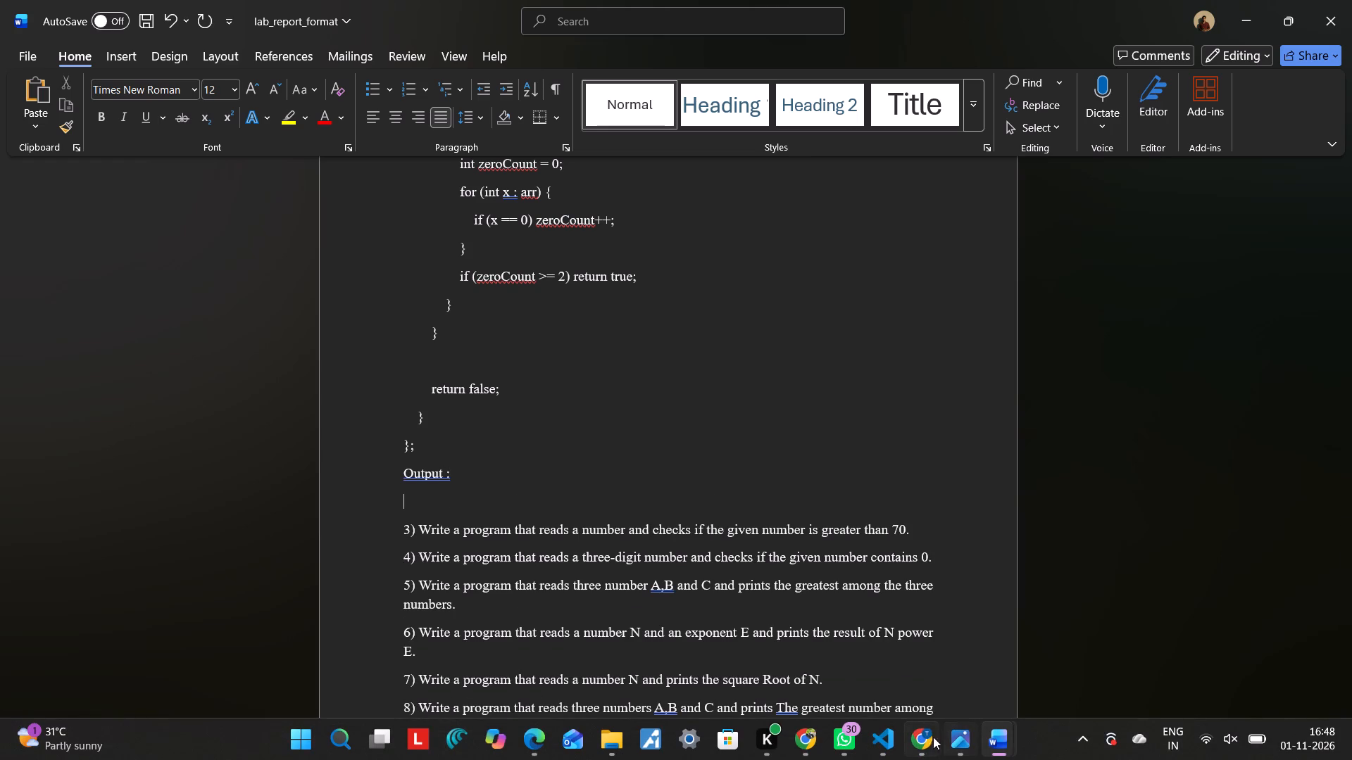
Switch to Chrome, run the Half Pair Check solution and bring the Case 1 output and expected result into view.
left_click(927, 740)
scroll(794, 626, "down", 2)
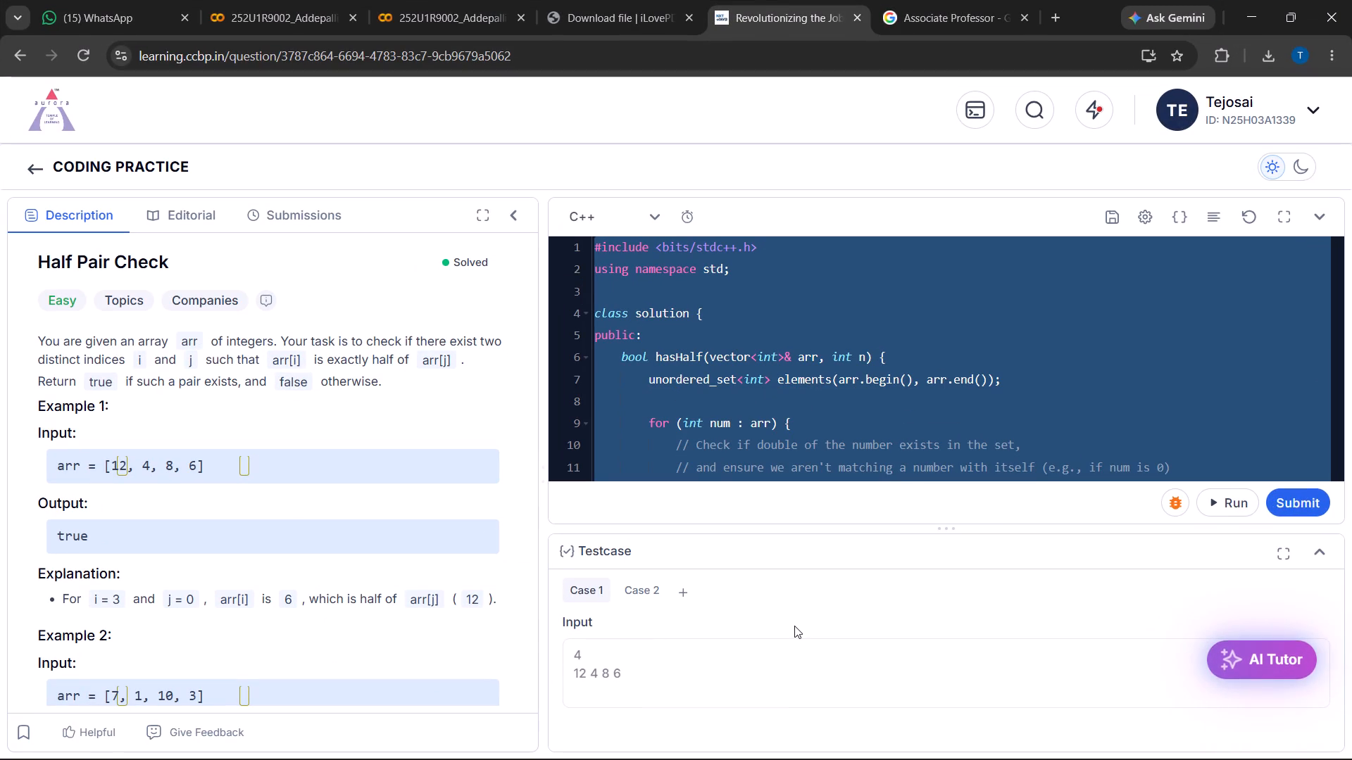
scroll(986, 663, "up", 2)
scroll(986, 663, "down", 1)
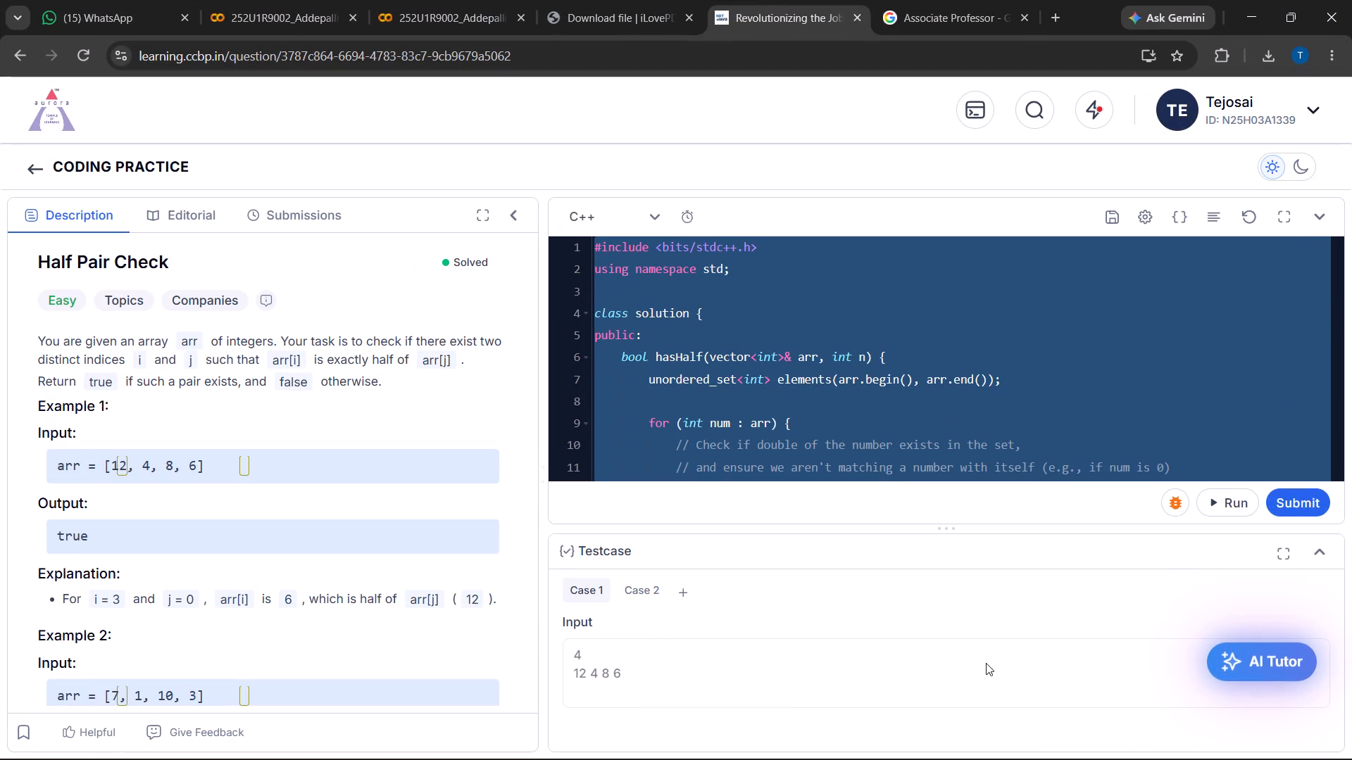
left_click(1226, 511)
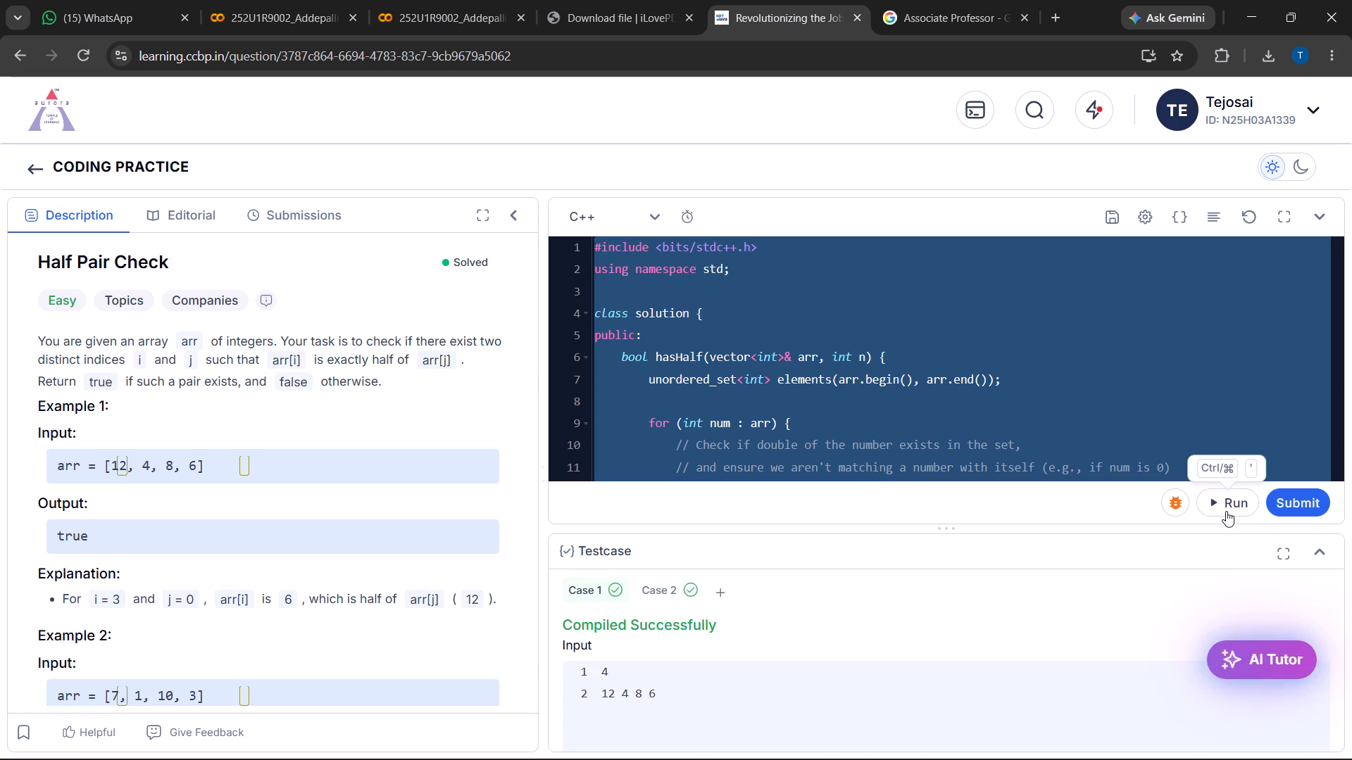
scroll(1103, 595, "down", 5)
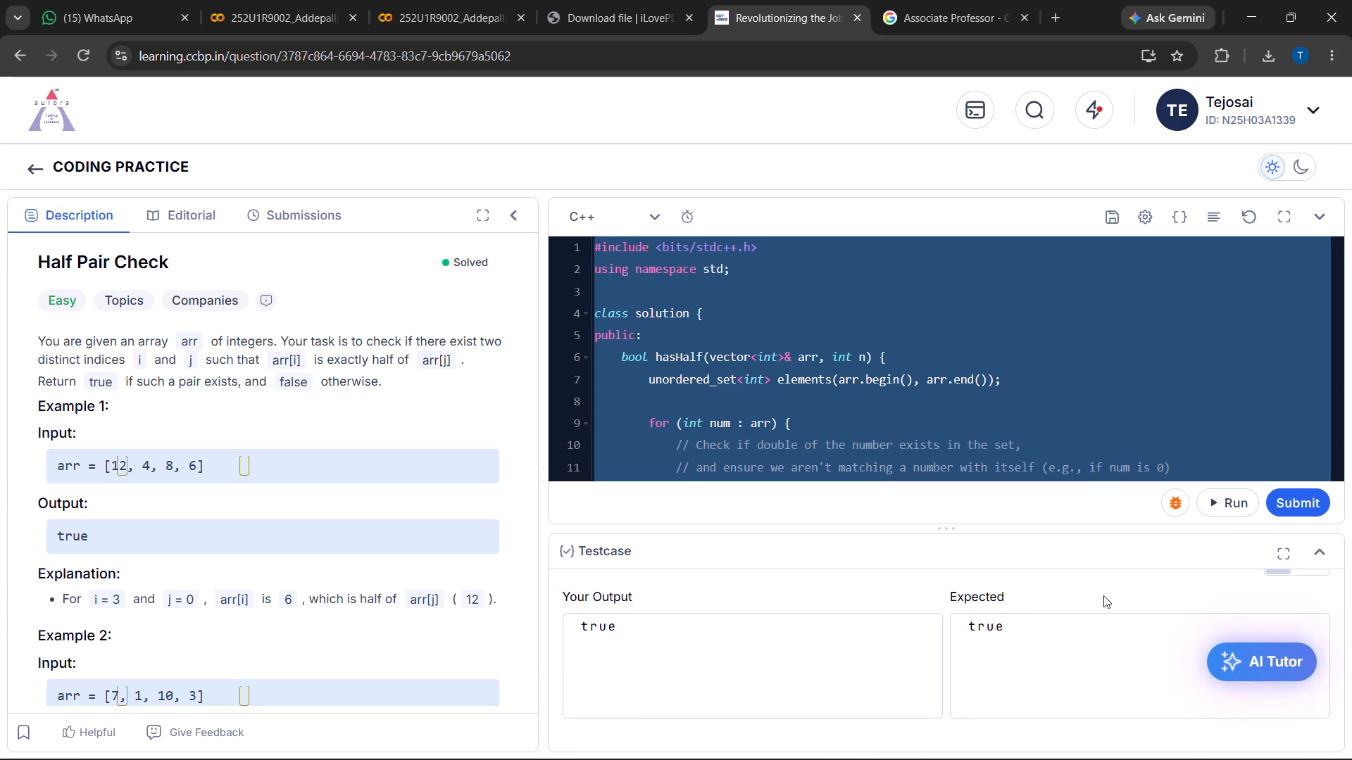
Capture a screenshot of the Testcase output area and paste it under Output : in Word's lab_report_format document.
key("shift+super+s")
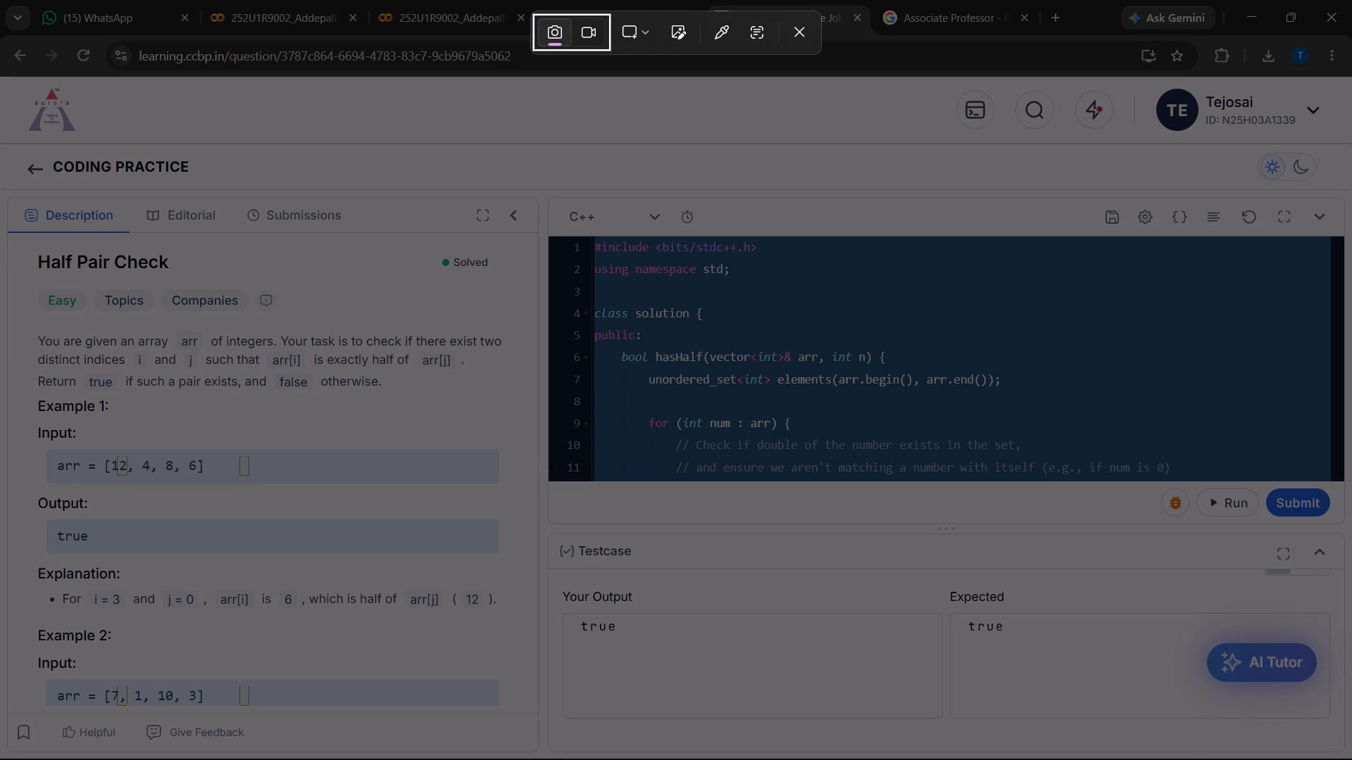
left_click_drag(535, 527, 1347, 755)
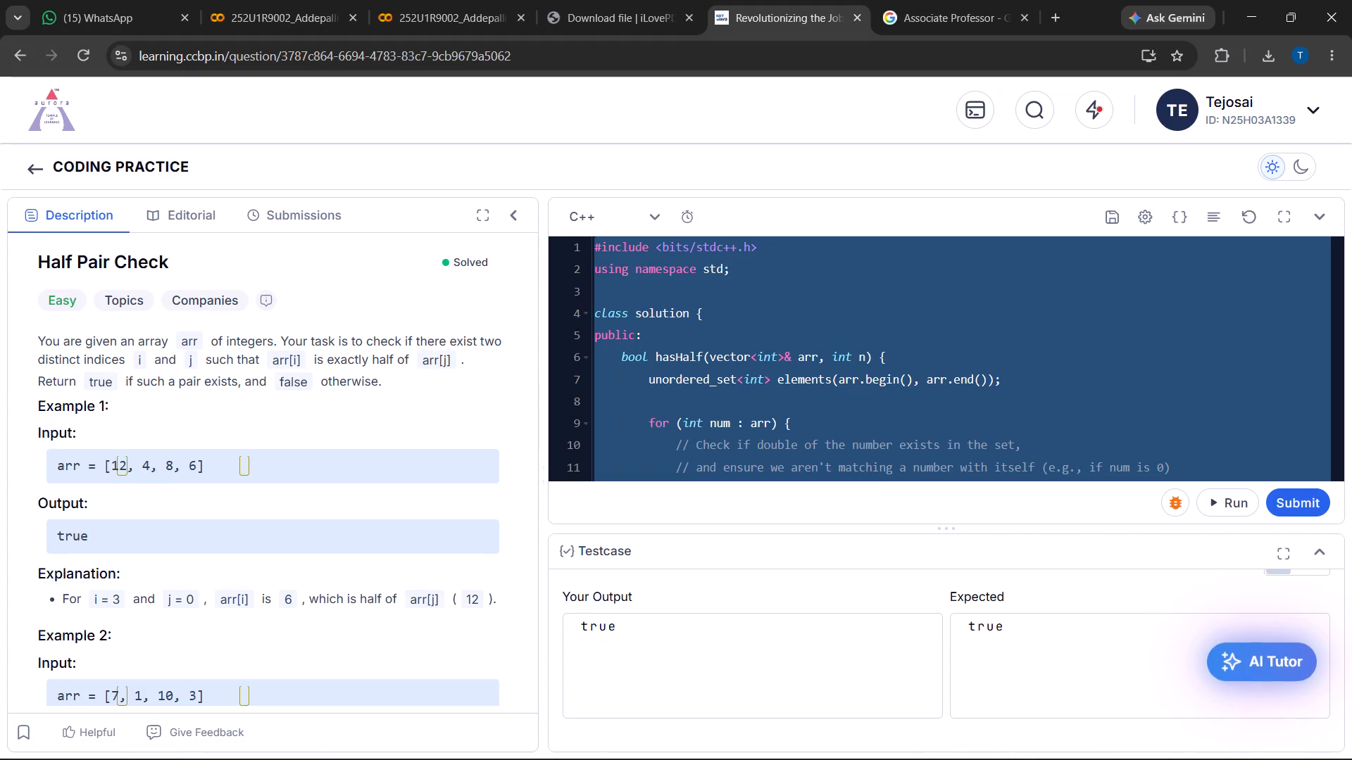
left_click(919, 754)
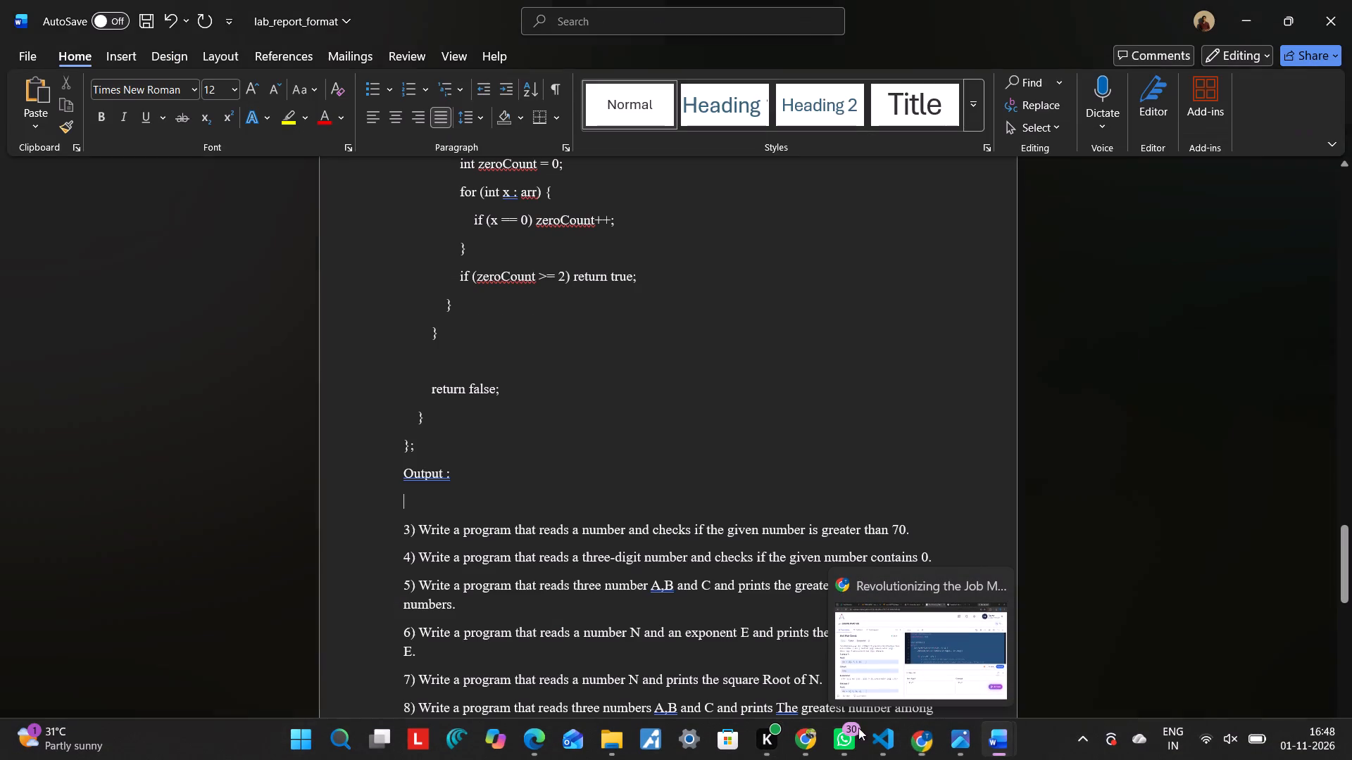
key("ctrl+v")
Delete the sample text of question 3, keeping only the number "3)".
scroll(520, 593, "down", 1)
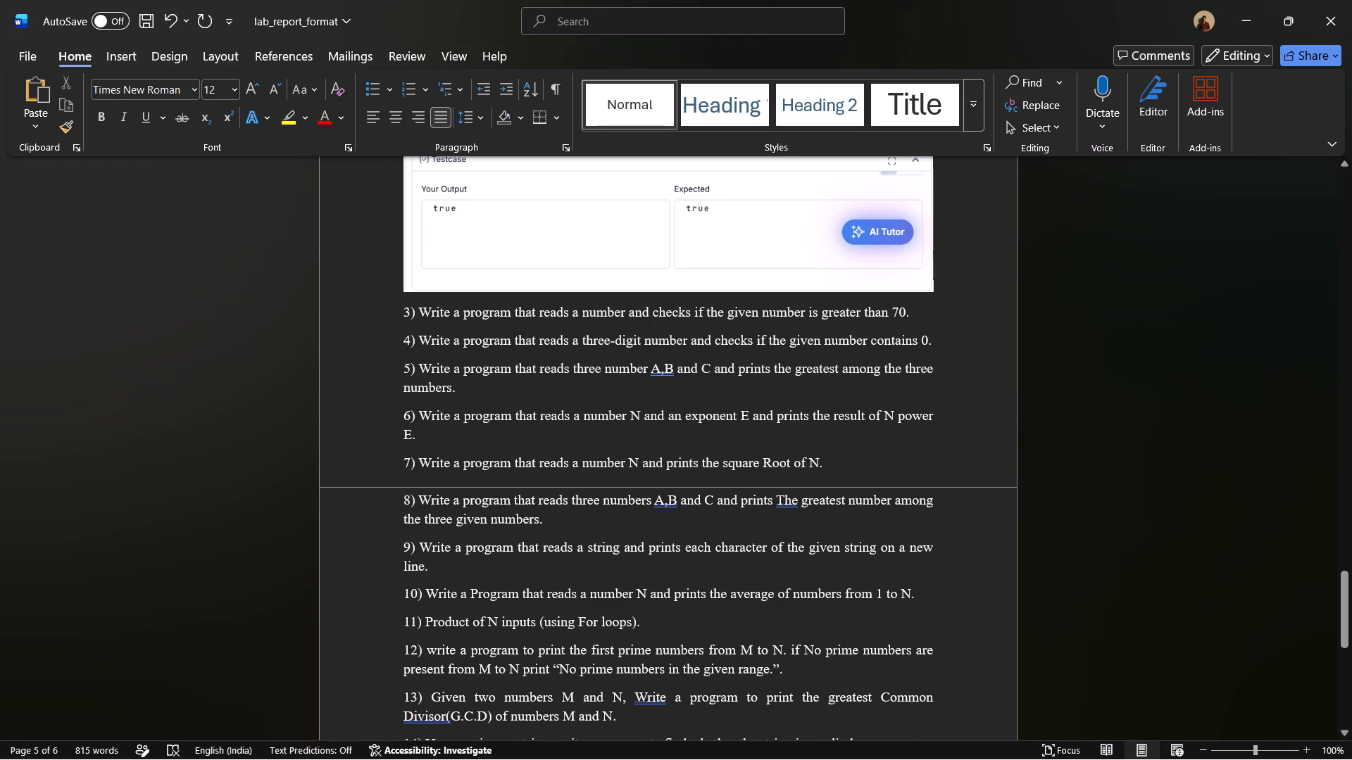
left_click_drag(914, 308, 482, 312)
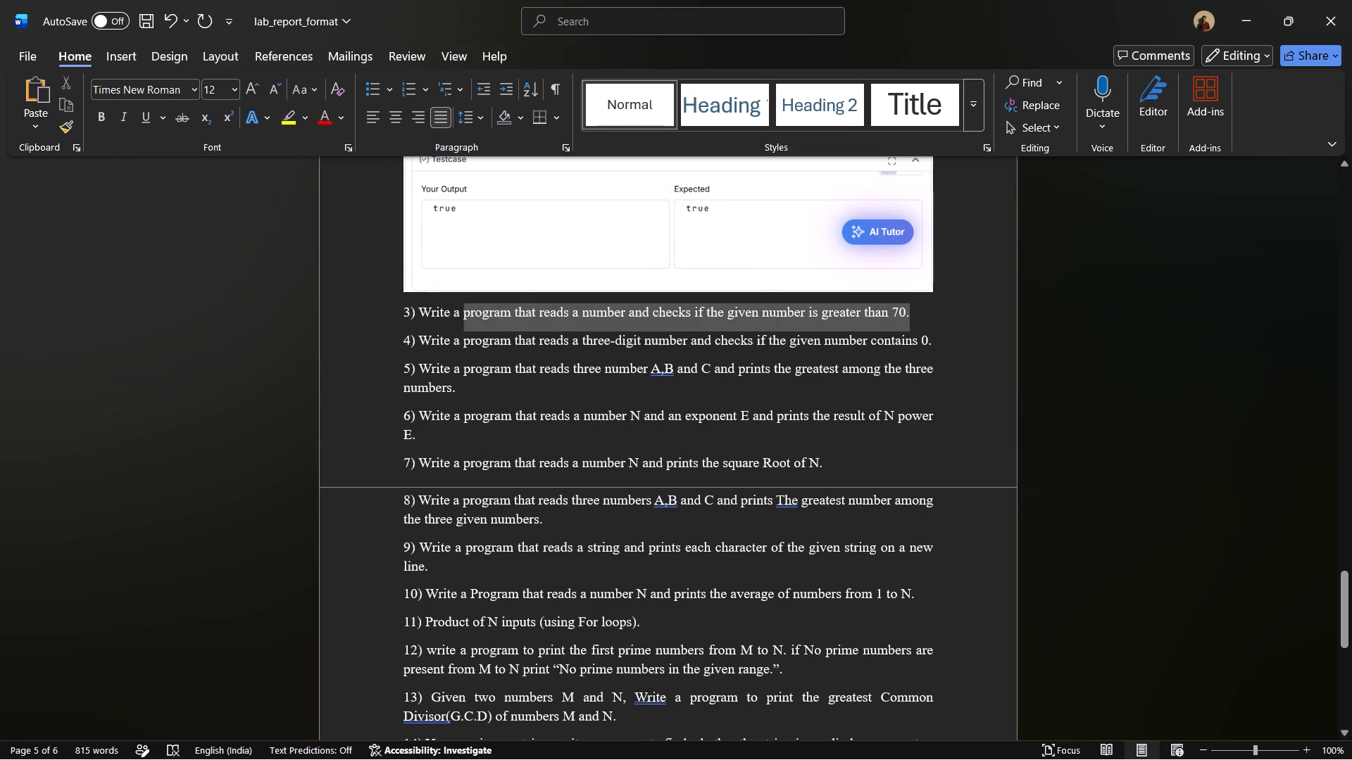
left_click_drag(482, 312, 472, 308)
key("BackSpace")
key("BackSpace")
key("BackSpace")
key("BackSpace")
key("BackSpace")
key("BackSpace")
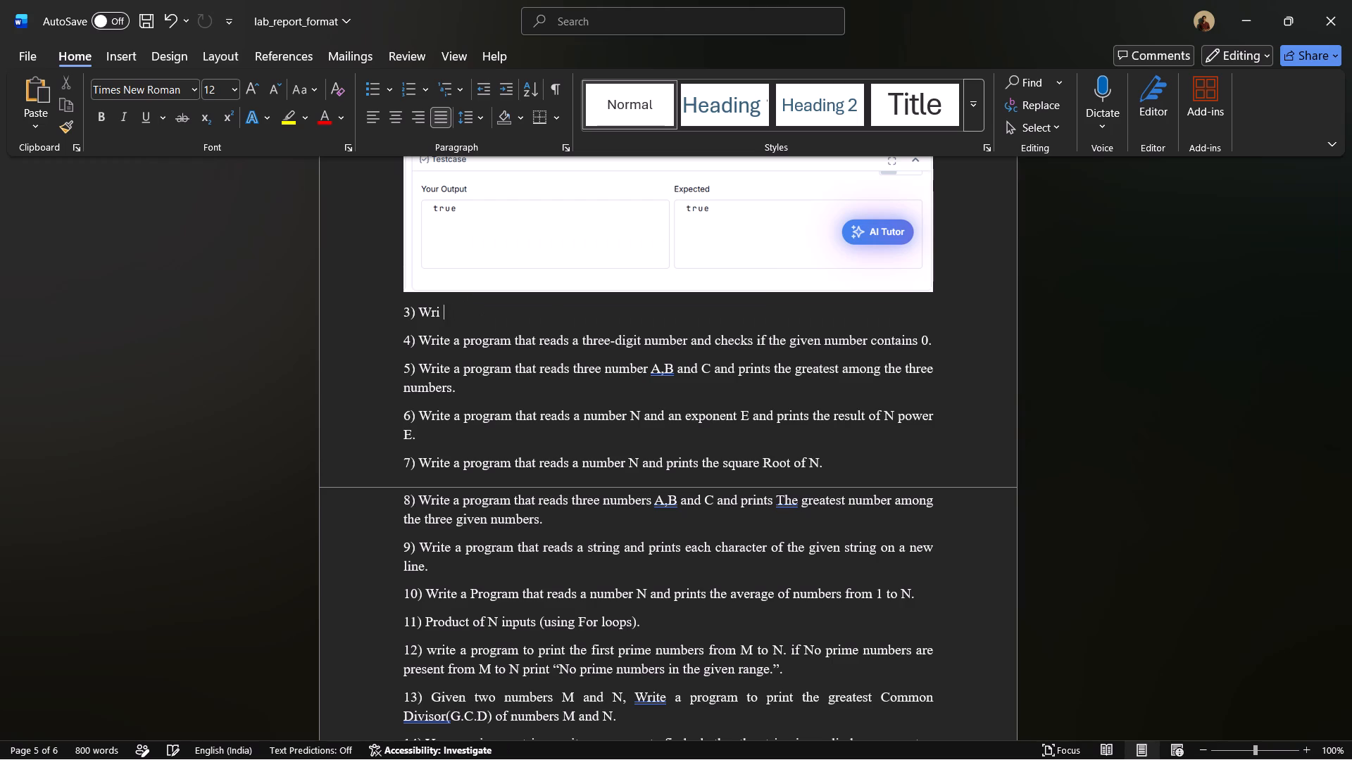
key("BackSpace")
key("BackSpace")
key("BackSpace")
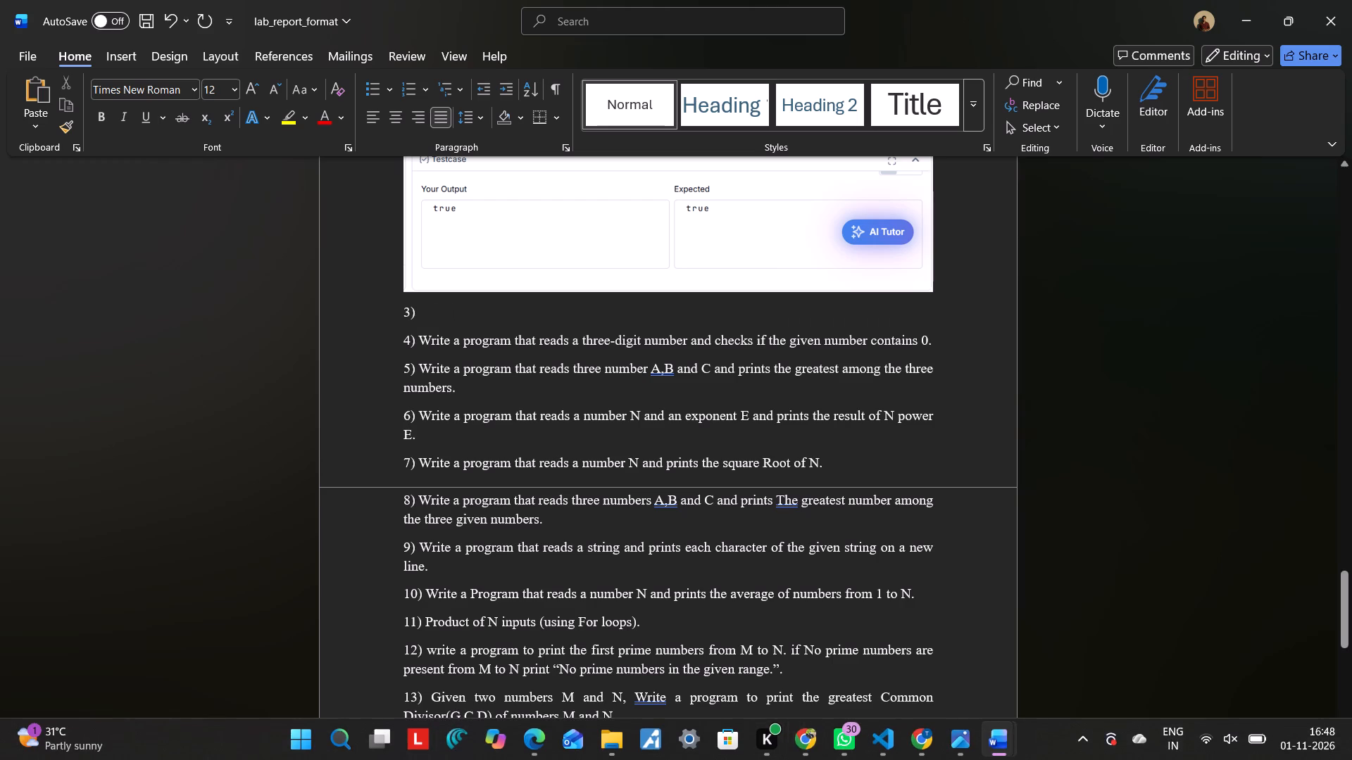
Copy the title "Pattern Word Matching with Bijection" from Chrome's Coding Practice list and paste it after "3)" in Word's lab_report_format document.
left_click(928, 750)
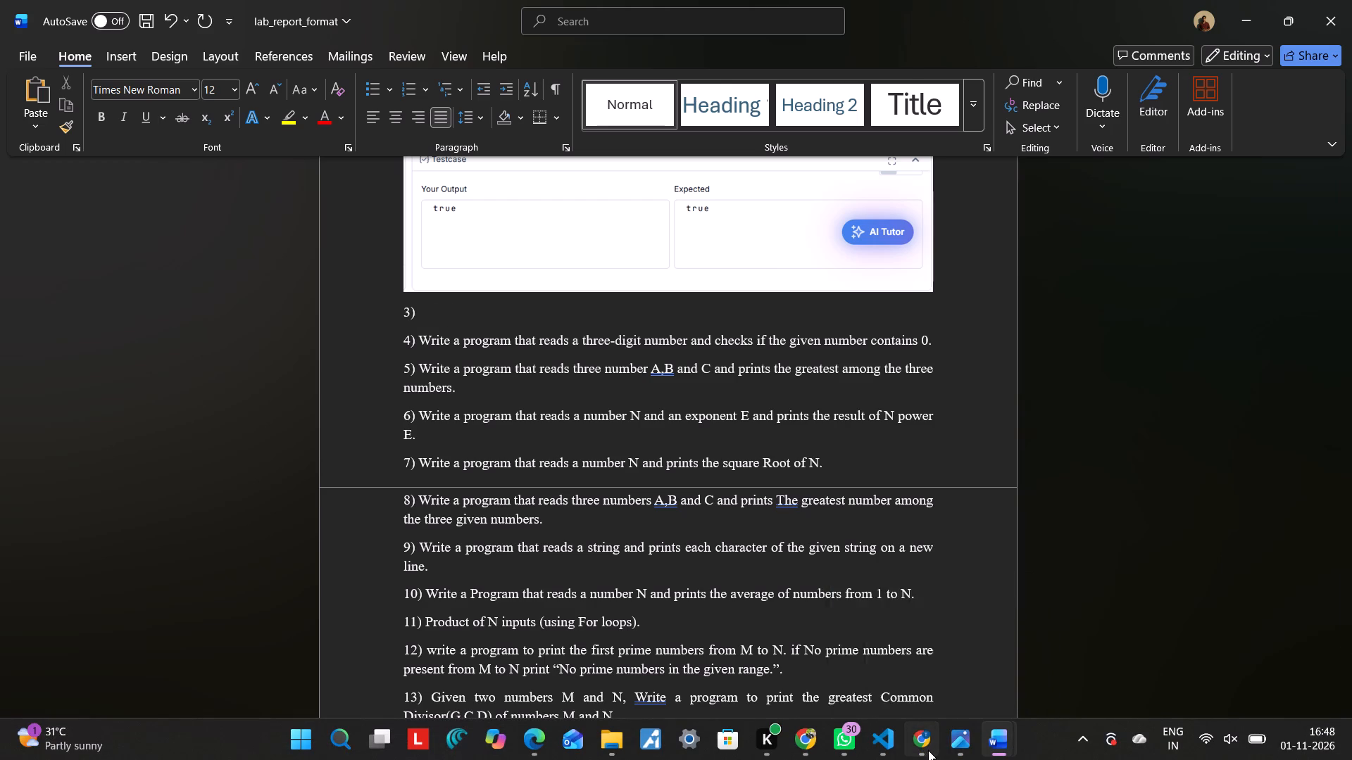
left_click(27, 169)
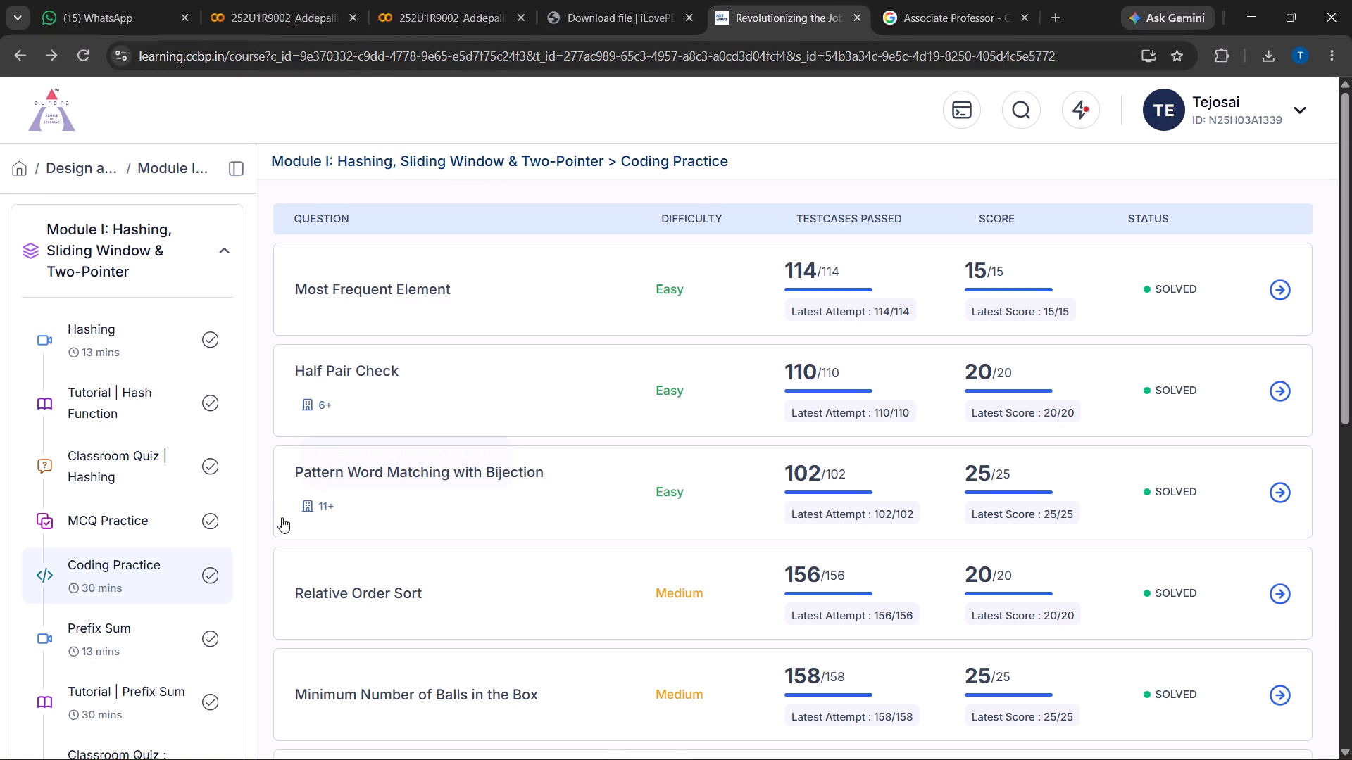
left_click_drag(268, 528, 289, 473)
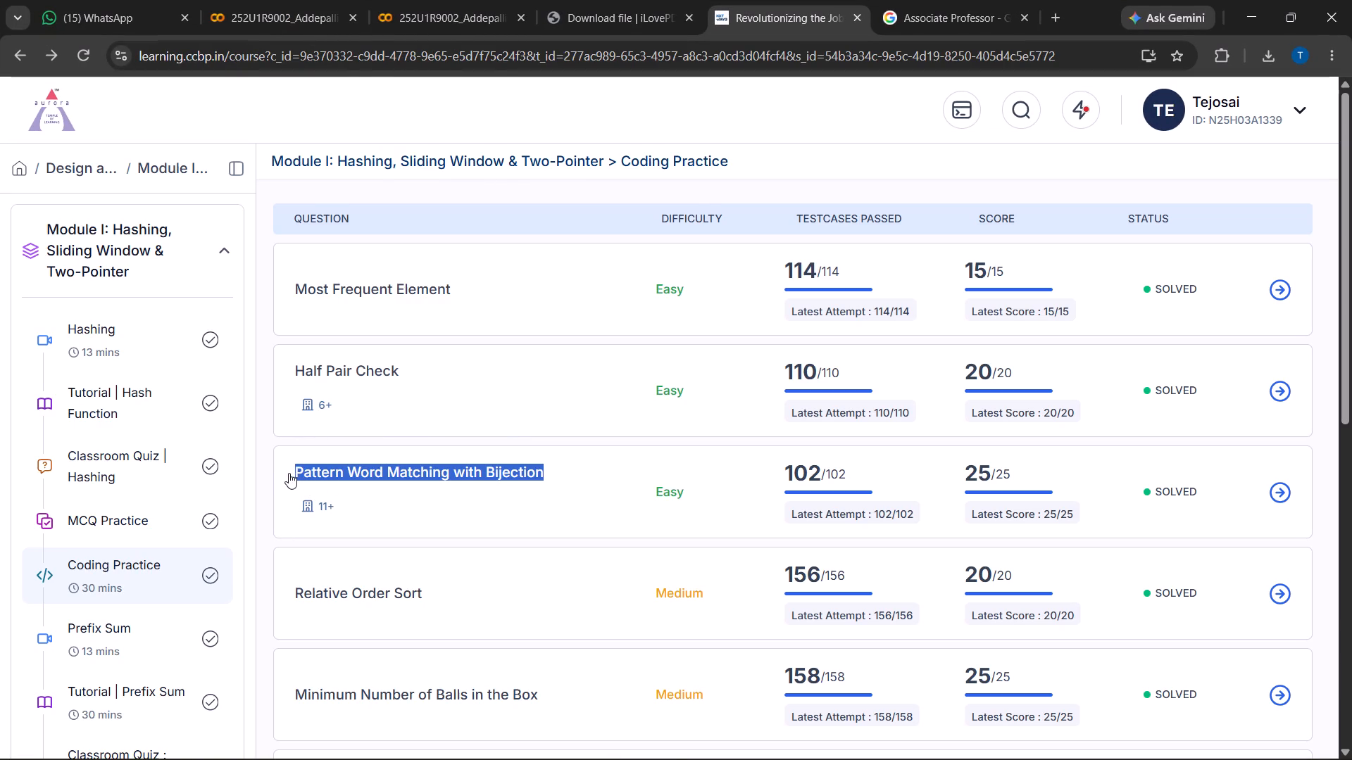
left_click_drag(289, 473, 291, 473)
key("ctrl+c")
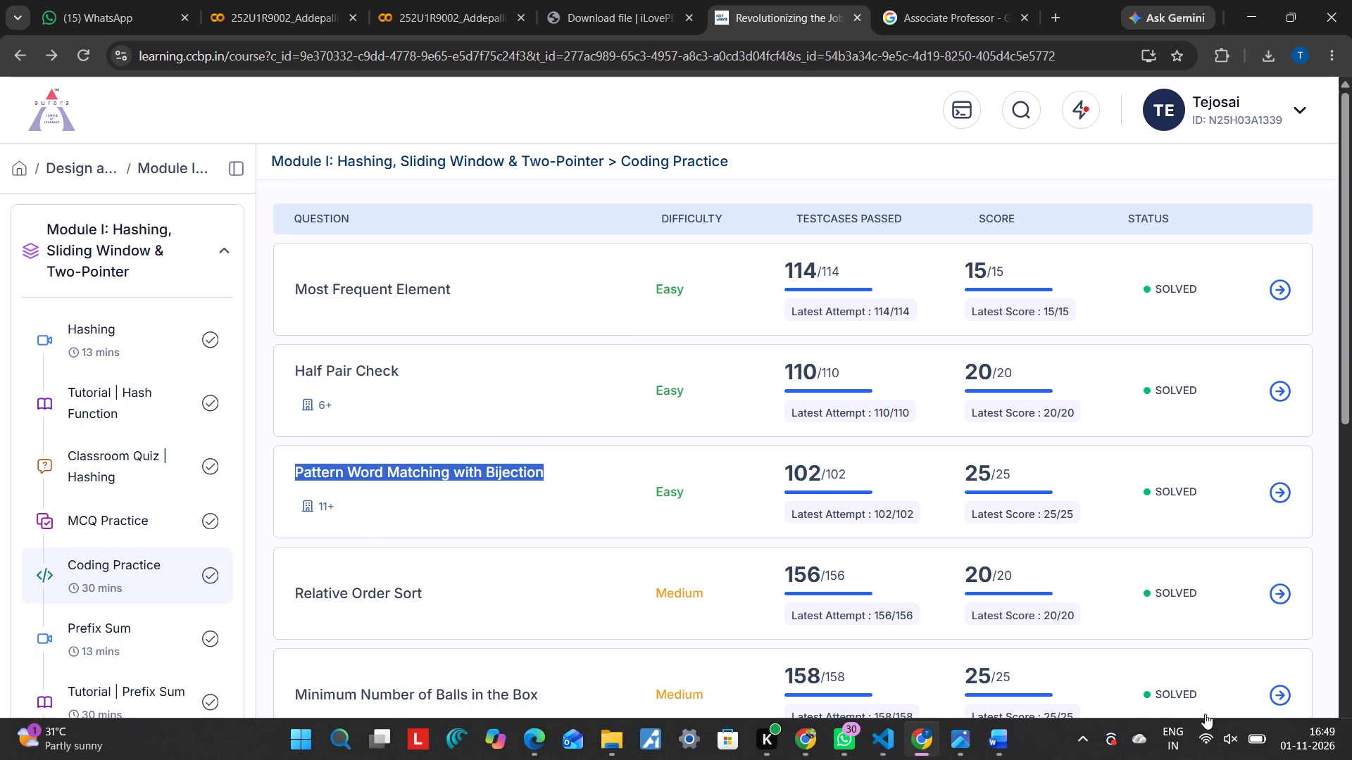
left_click(925, 739)
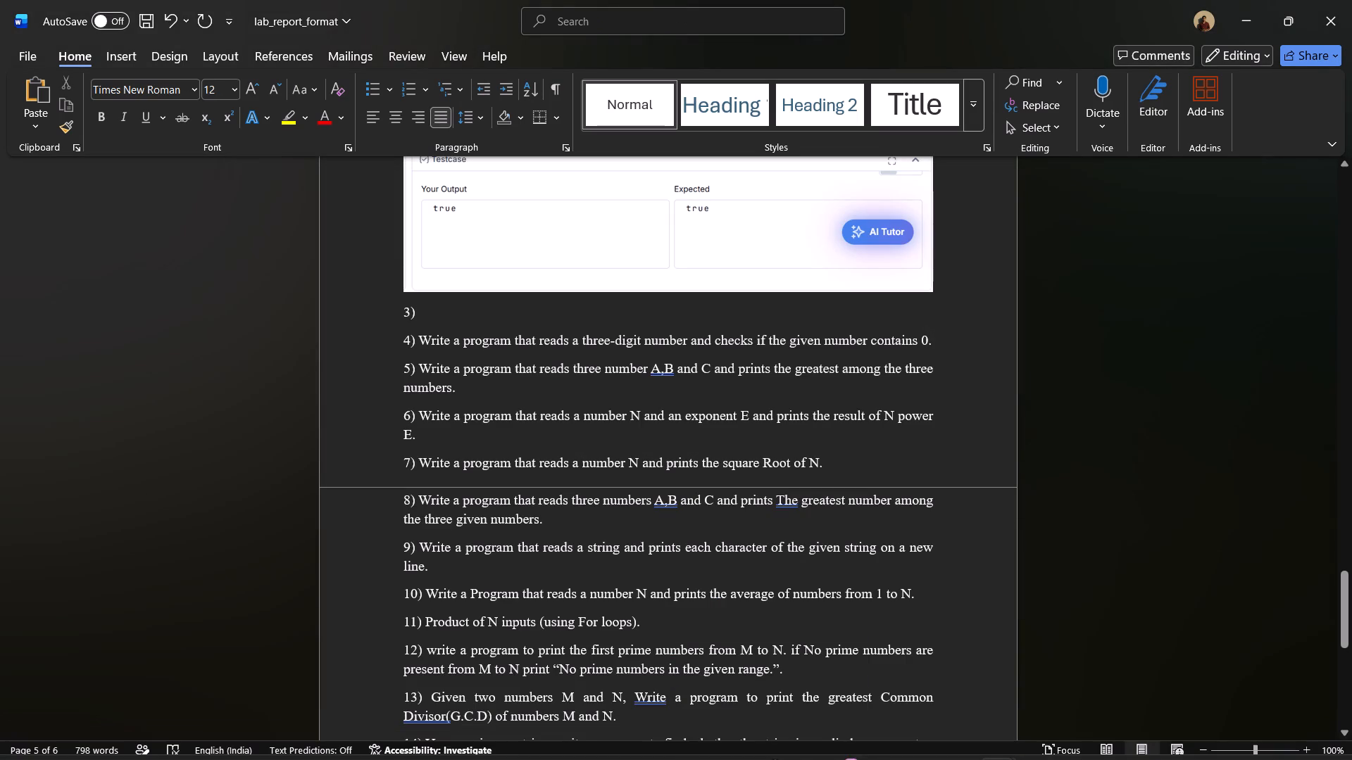
key("ctrl+v")
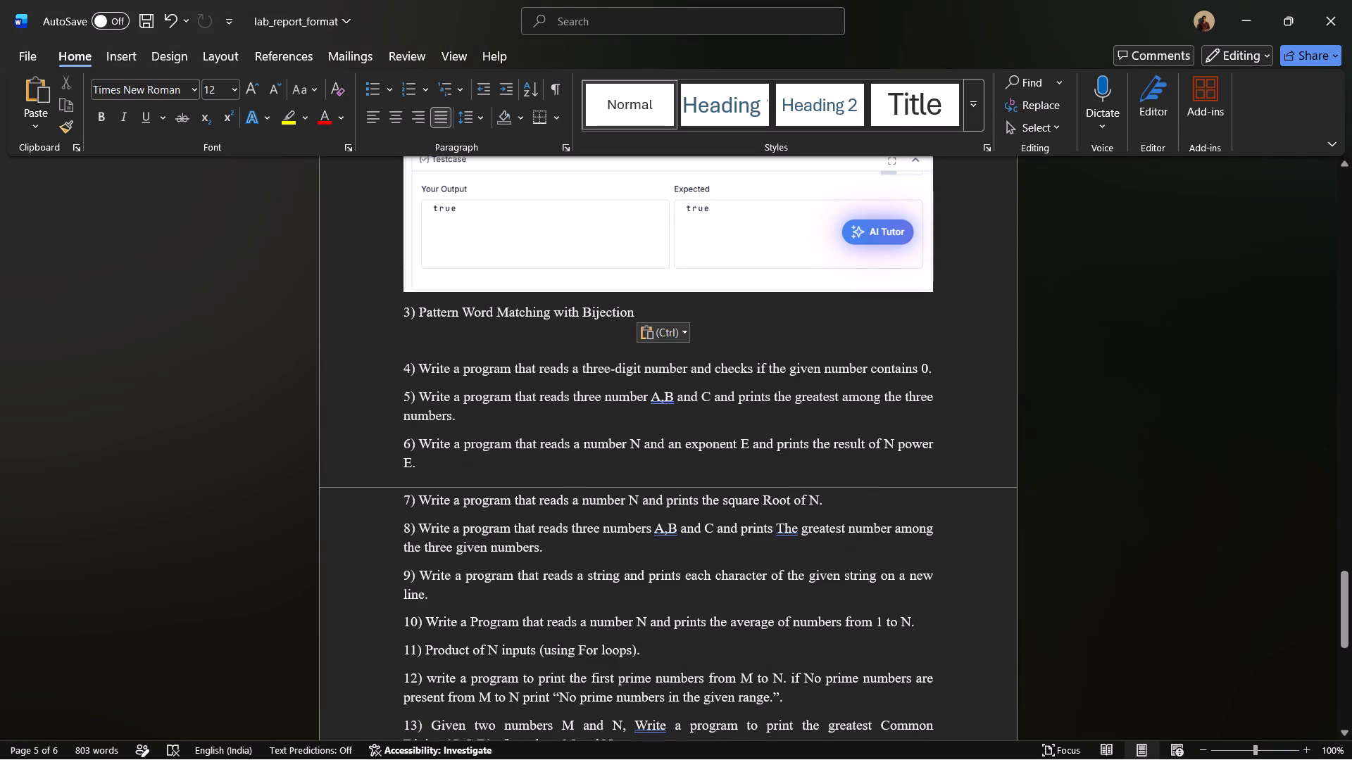
Add a "Code :" line below the Pattern Word Matching with Bijection title, followed by an empty line.
type("Code")
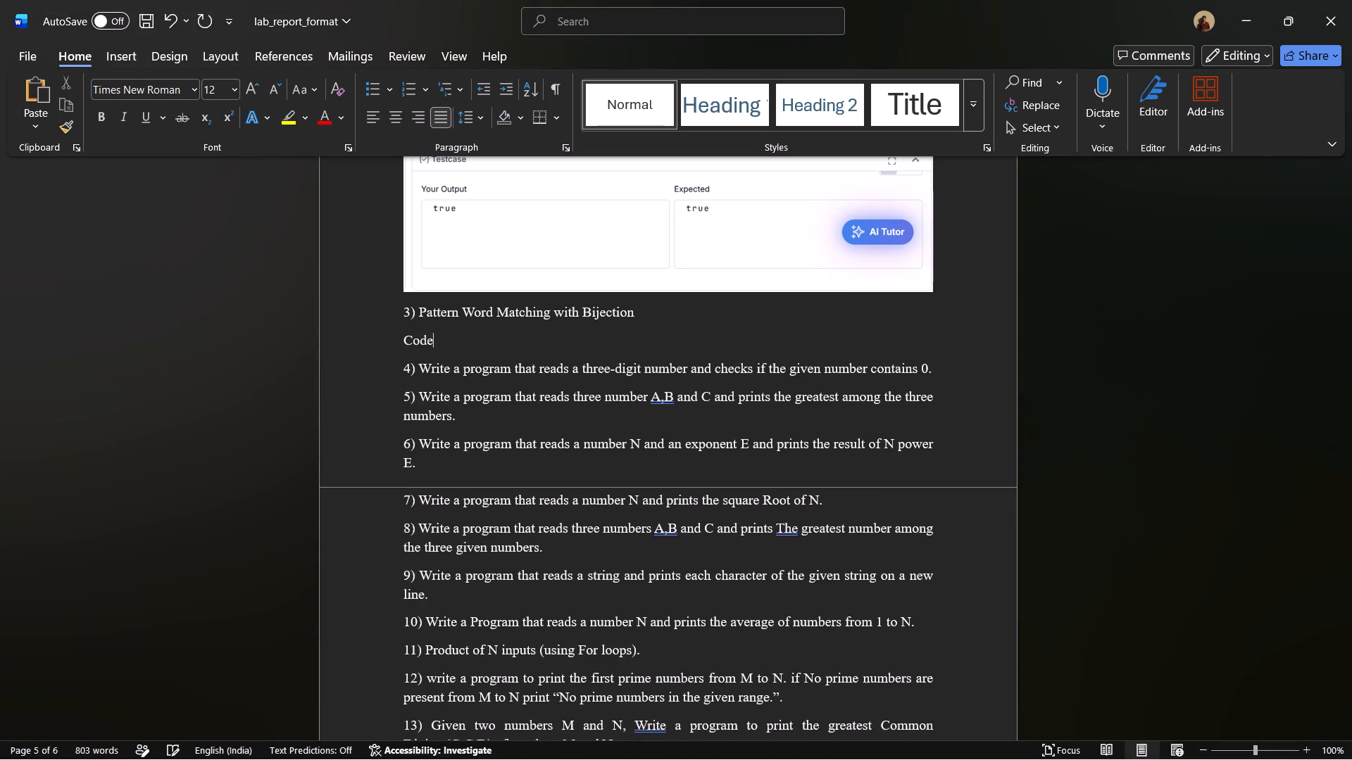
key("space")
key("shift+colon")
key("Return")
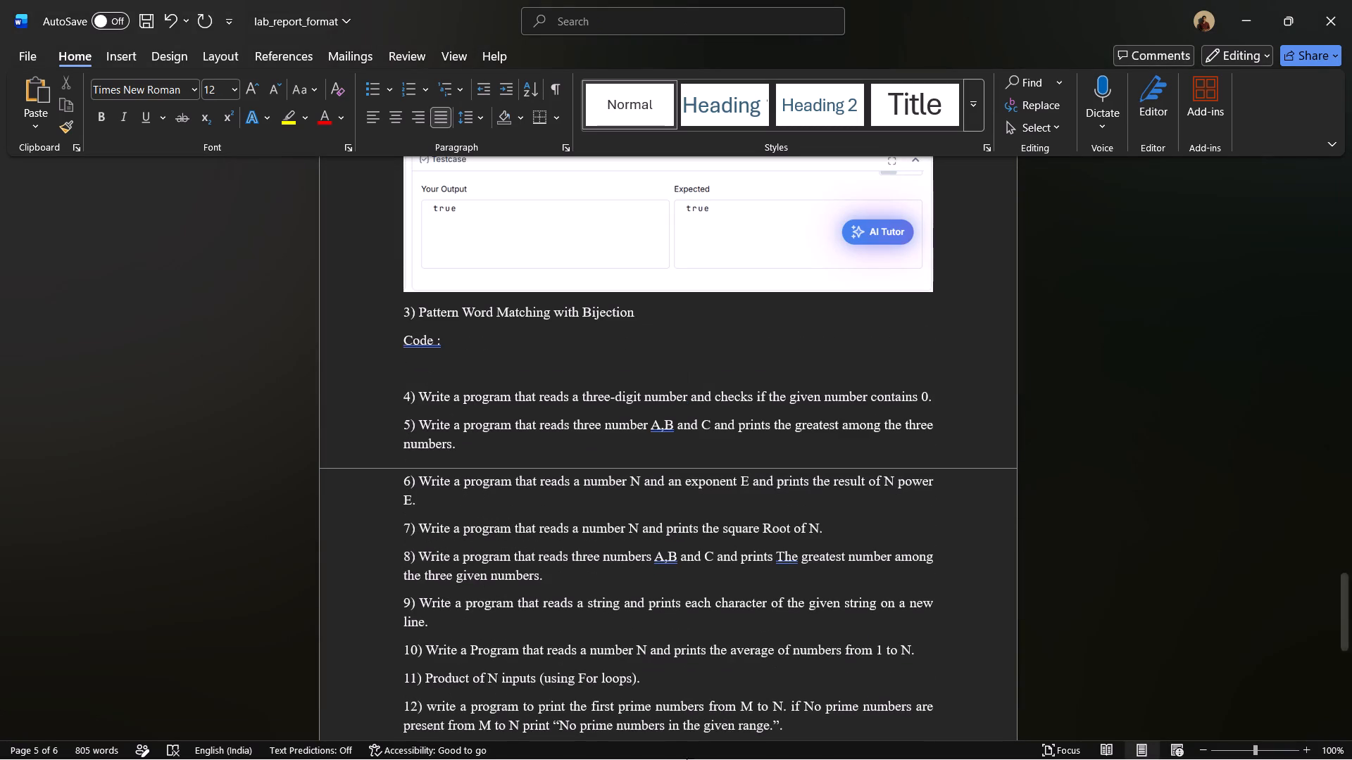
Open Pattern Word Matching with Bijection in Chrome, copy its entire C++ solution and paste it under Code : in the Word report.
left_click(927, 743)
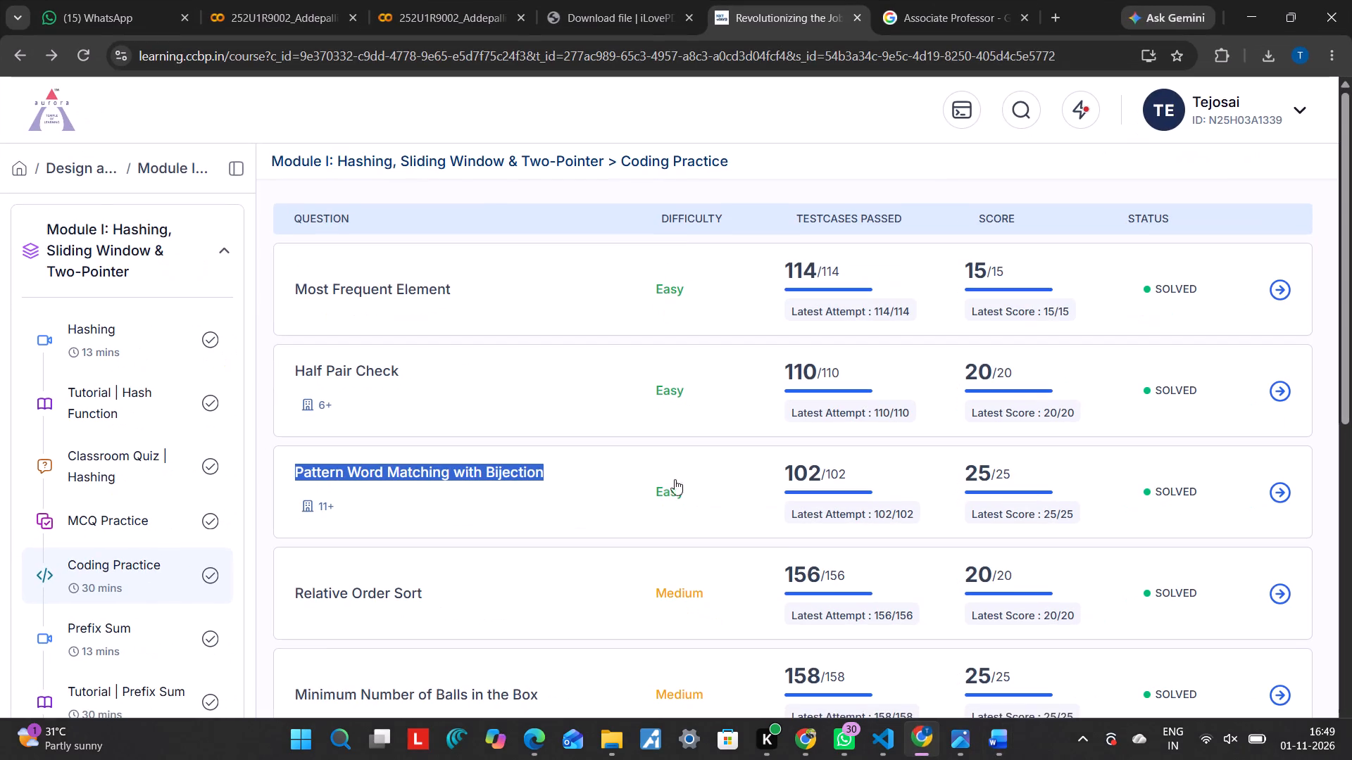
left_click(563, 476)
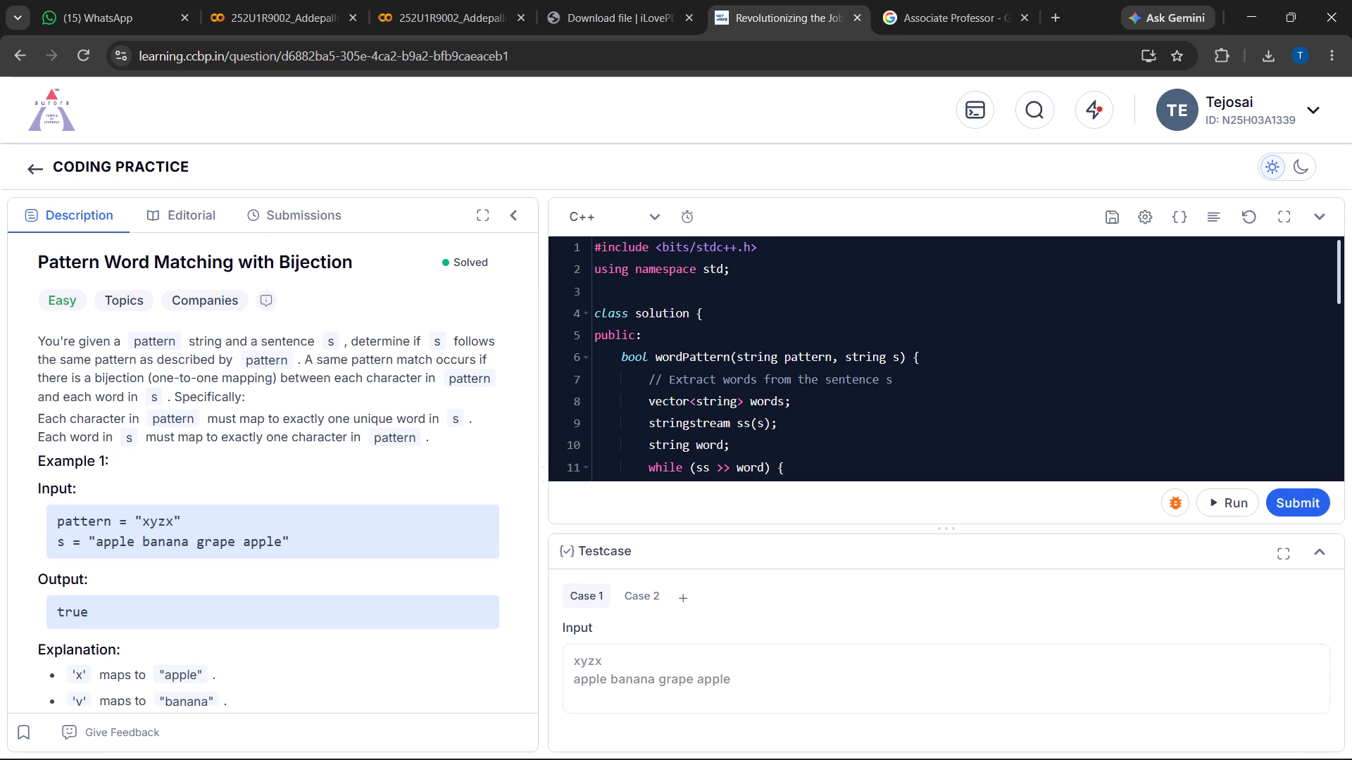
left_click(944, 398)
key("ctrl+a")
key("ctrl+c")
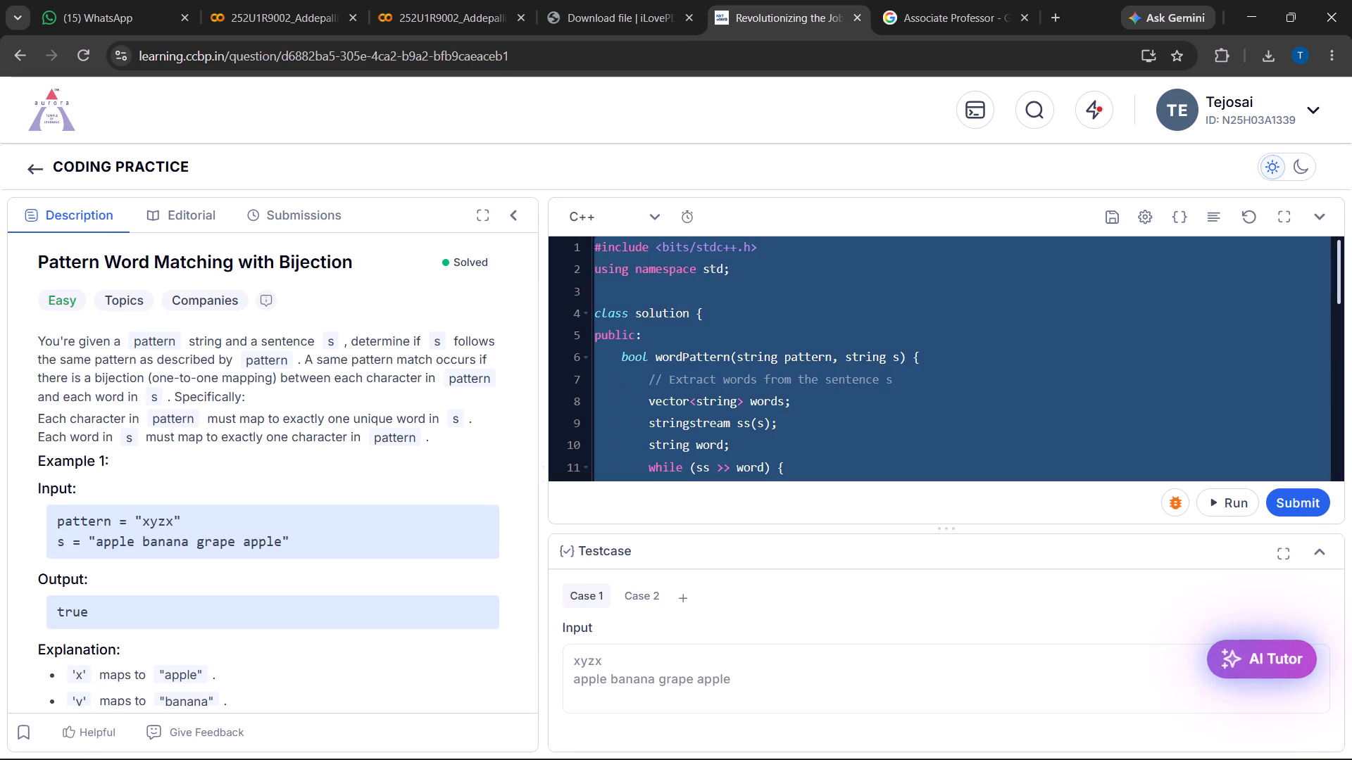
left_click(931, 754)
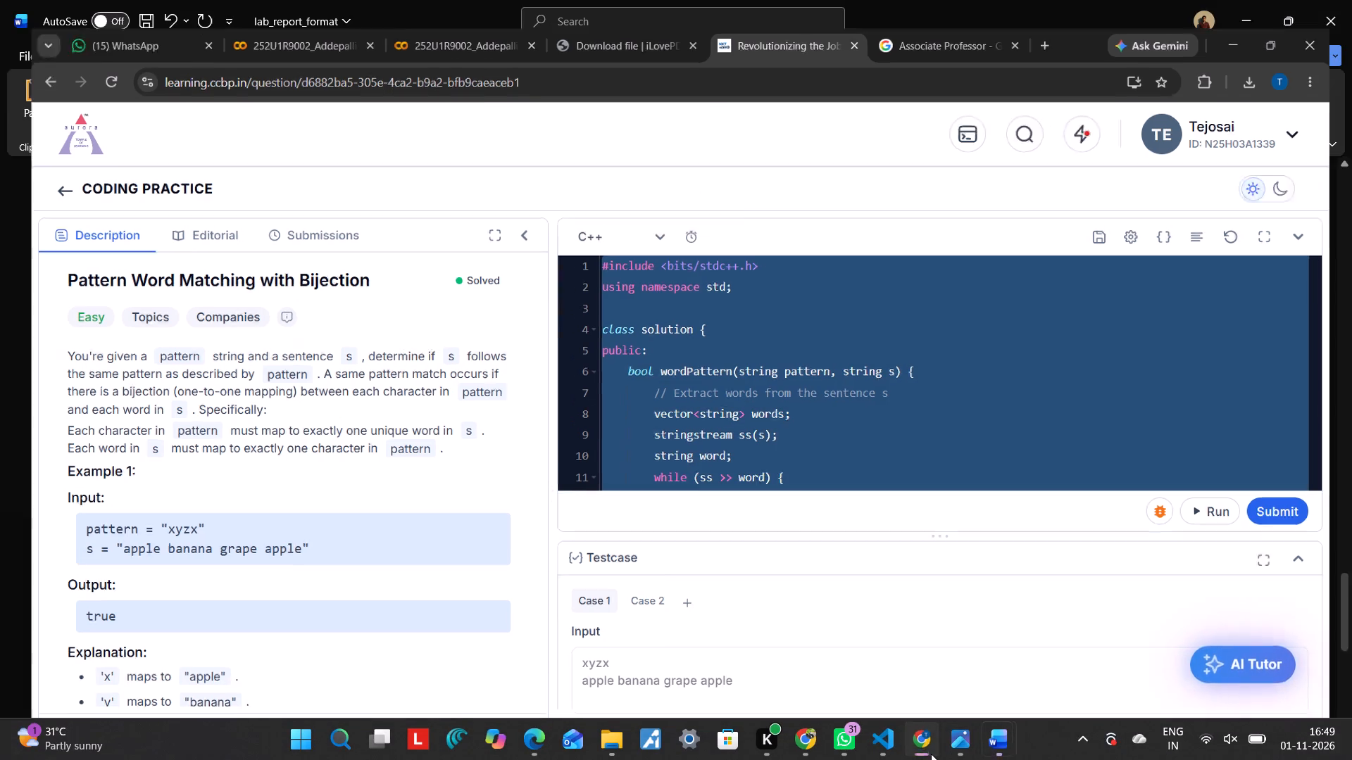
key("ctrl+v")
Add an "OUTPUT:" line below the pasted Pattern Word Matching with Bijection code, followed by an empty line.
scroll(526, 460, "down", 1)
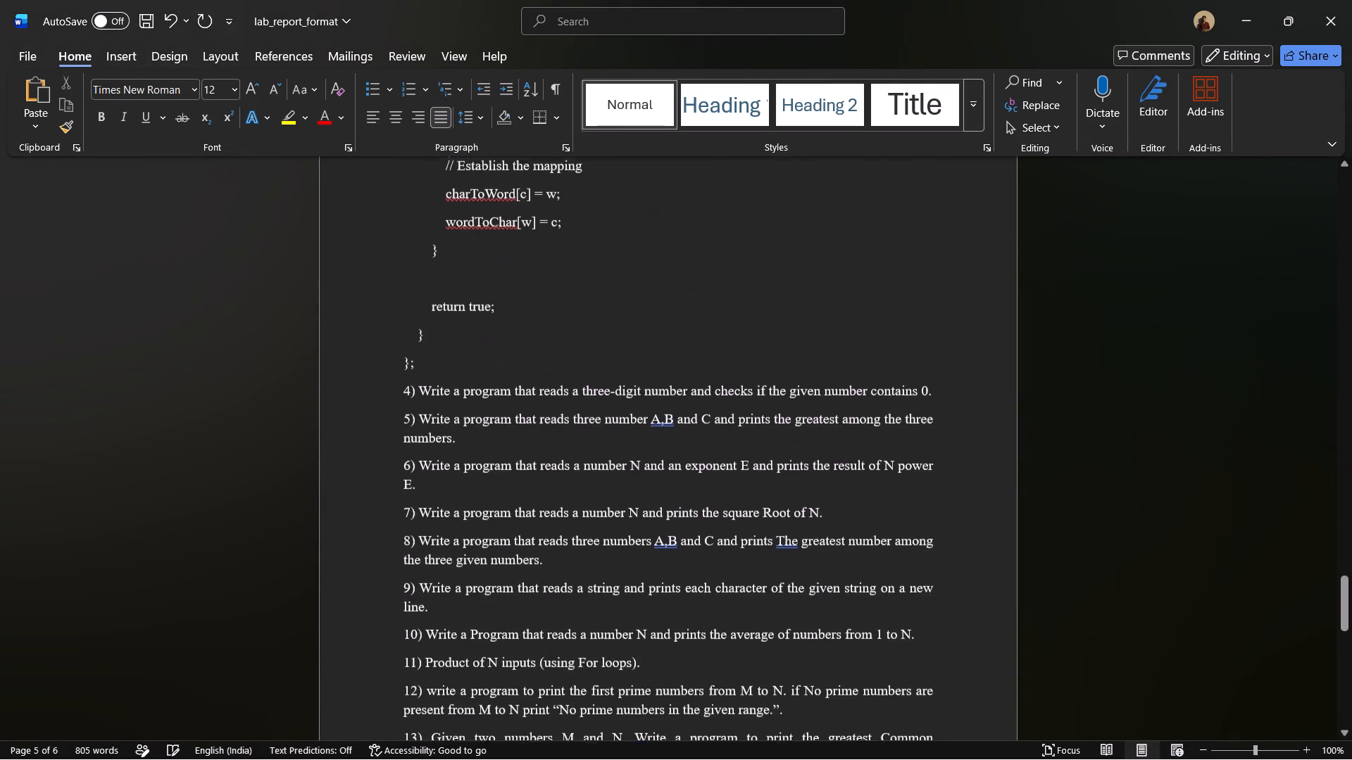
scroll(526, 460, "down", 1)
key("Return")
type("OU")
key("BackSpace")
type("UT")
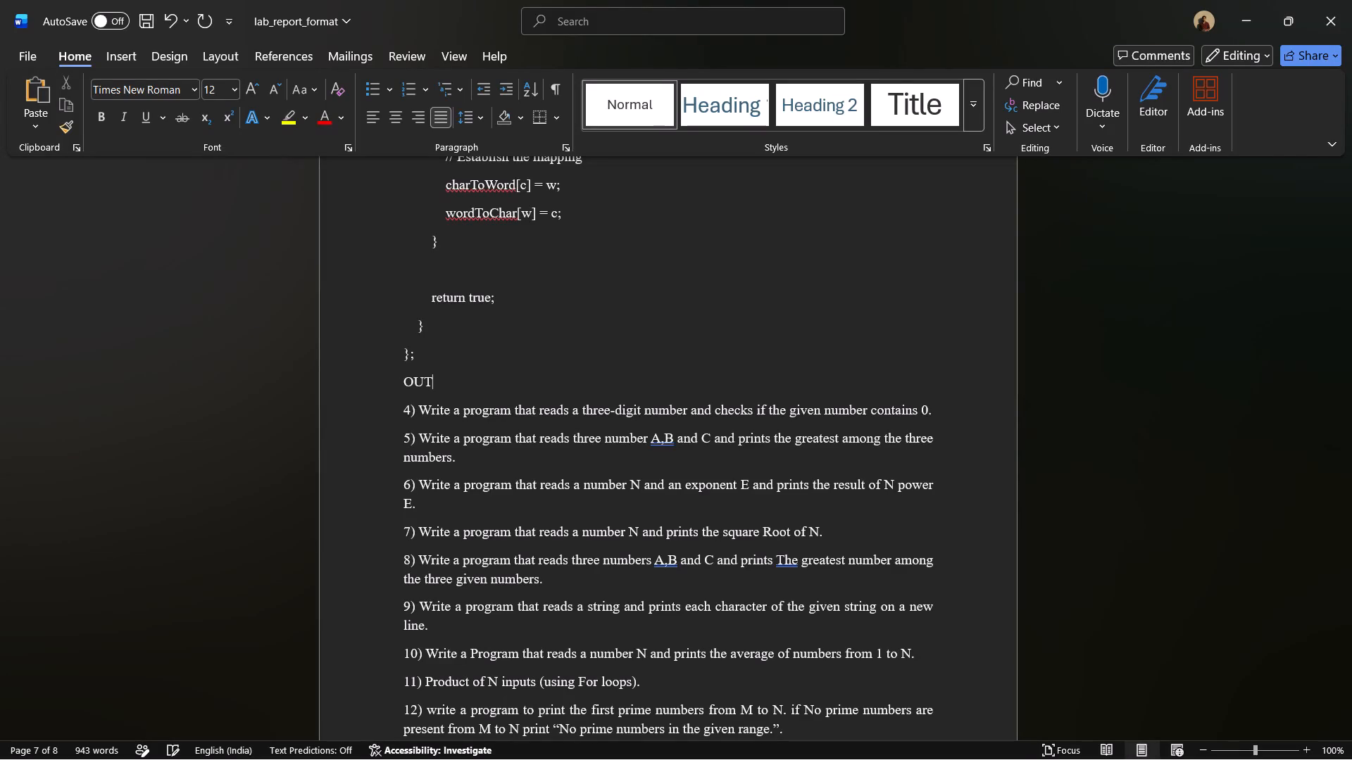
type("PUT")
key("shift+colon")
key("Return")
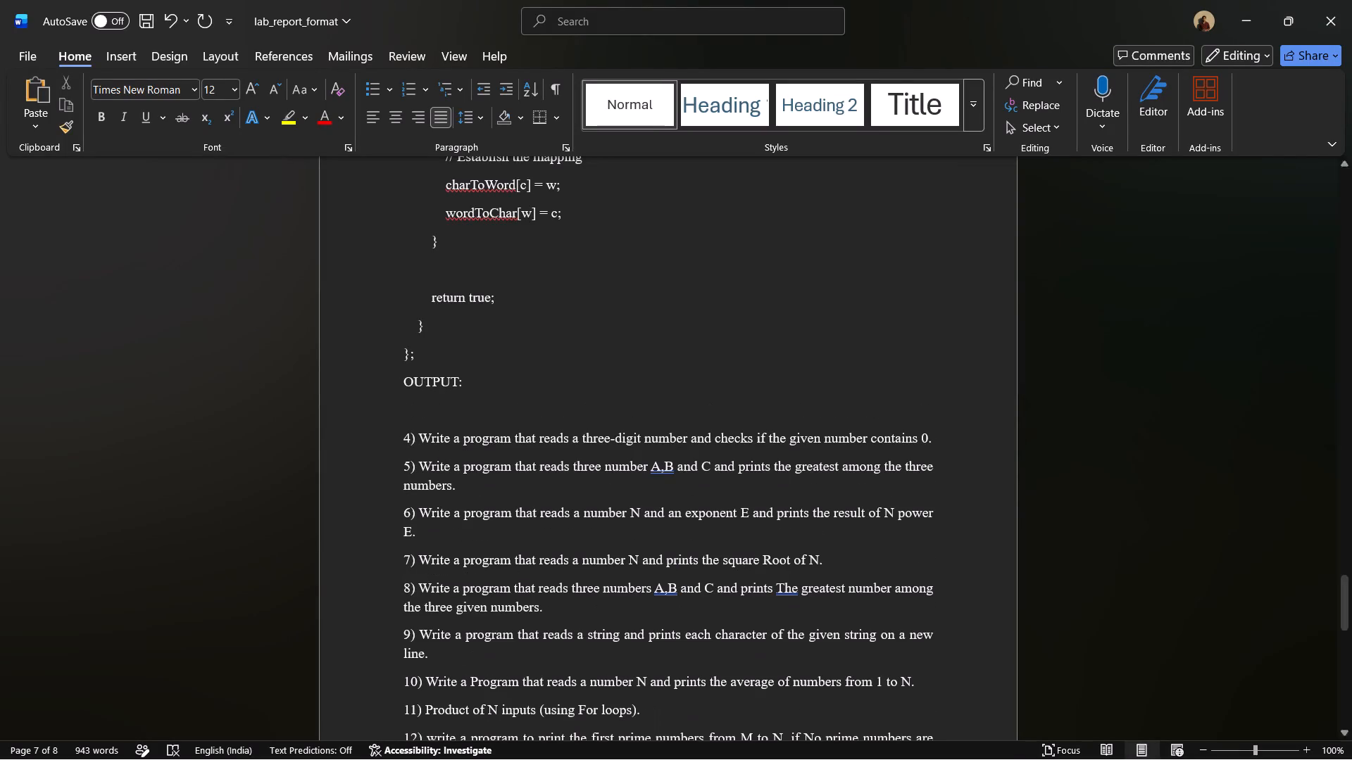
Switch to Chrome, run the Pattern Word Matching with Bijection solution and bring the Case 1 output and expected result into view.
left_click(917, 739)
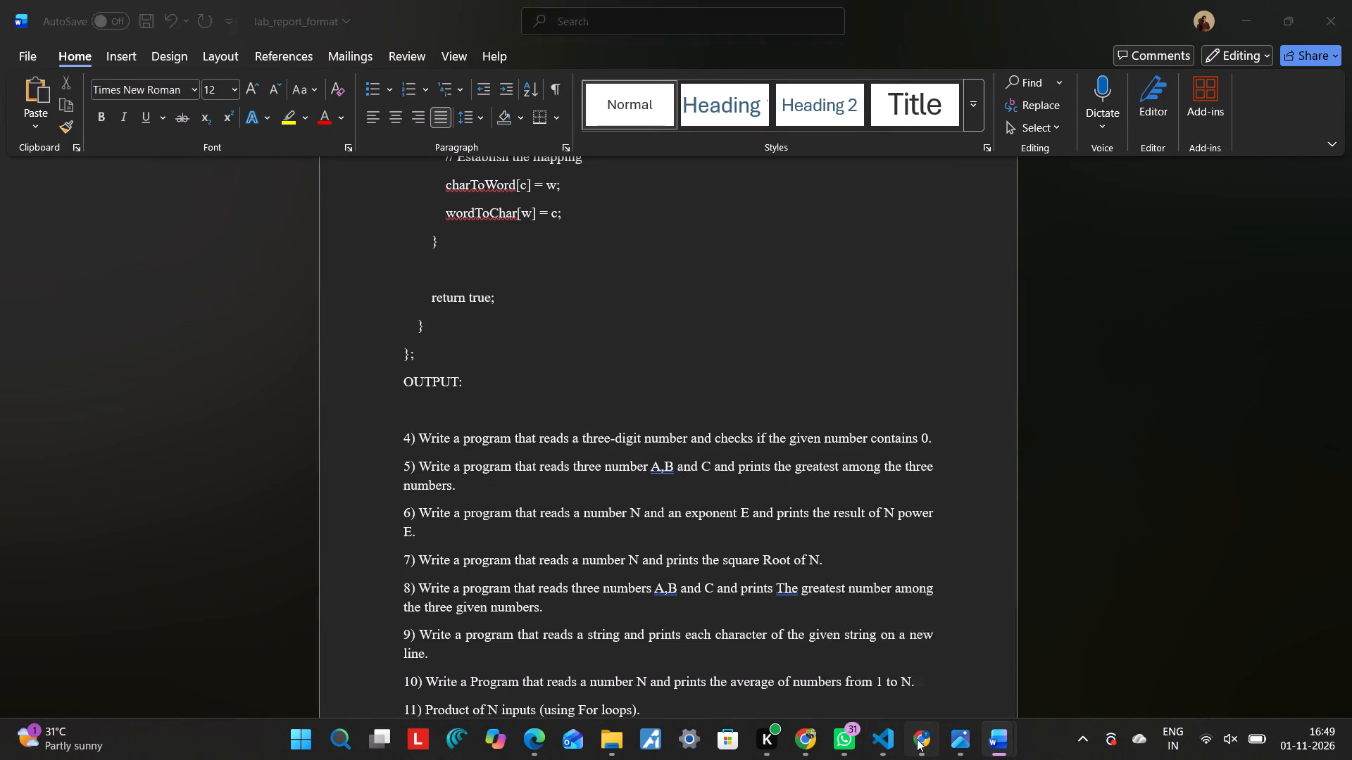
scroll(804, 429, "down", 3)
left_click(1222, 500)
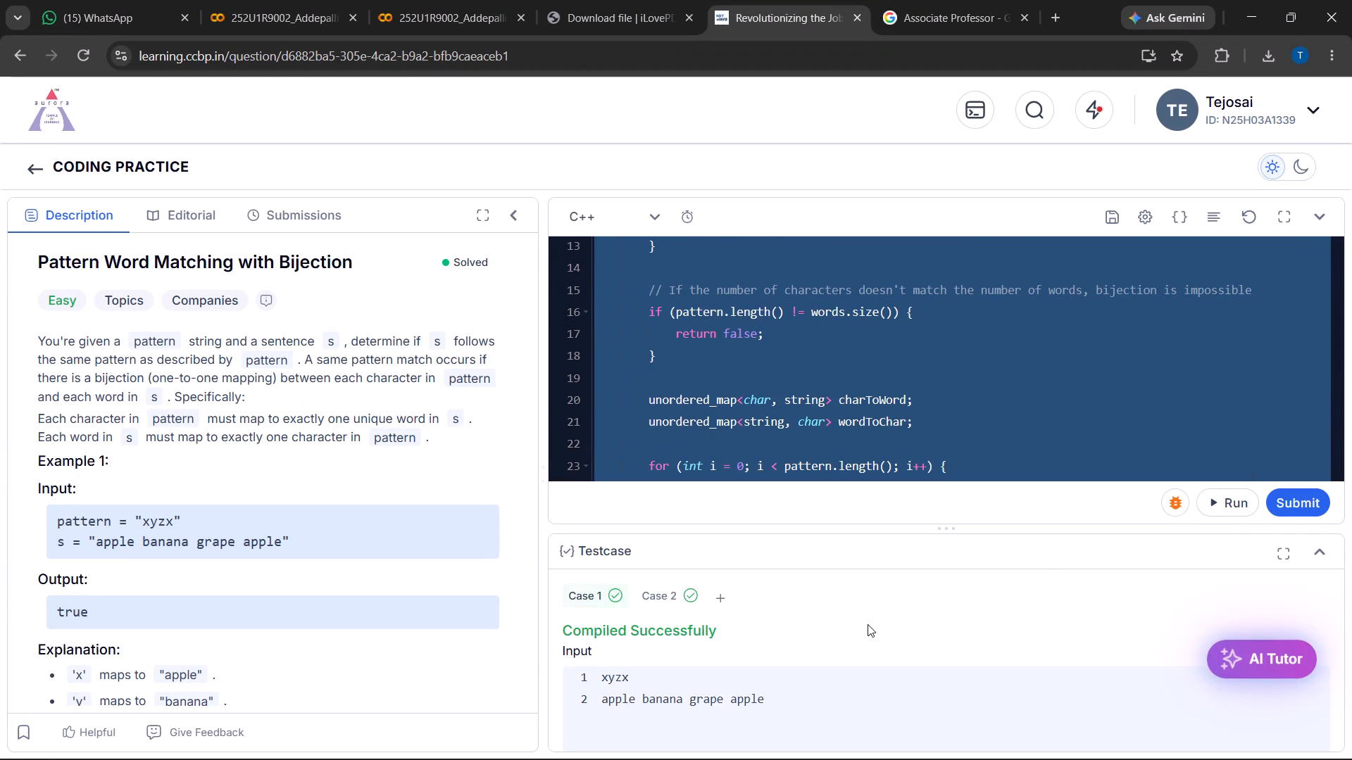
scroll(868, 624, "down", 3)
Capture a screenshot of the Testcase output area and paste it under OUTPUT: in Word's lab_report_format document.
key("shift+super+s")
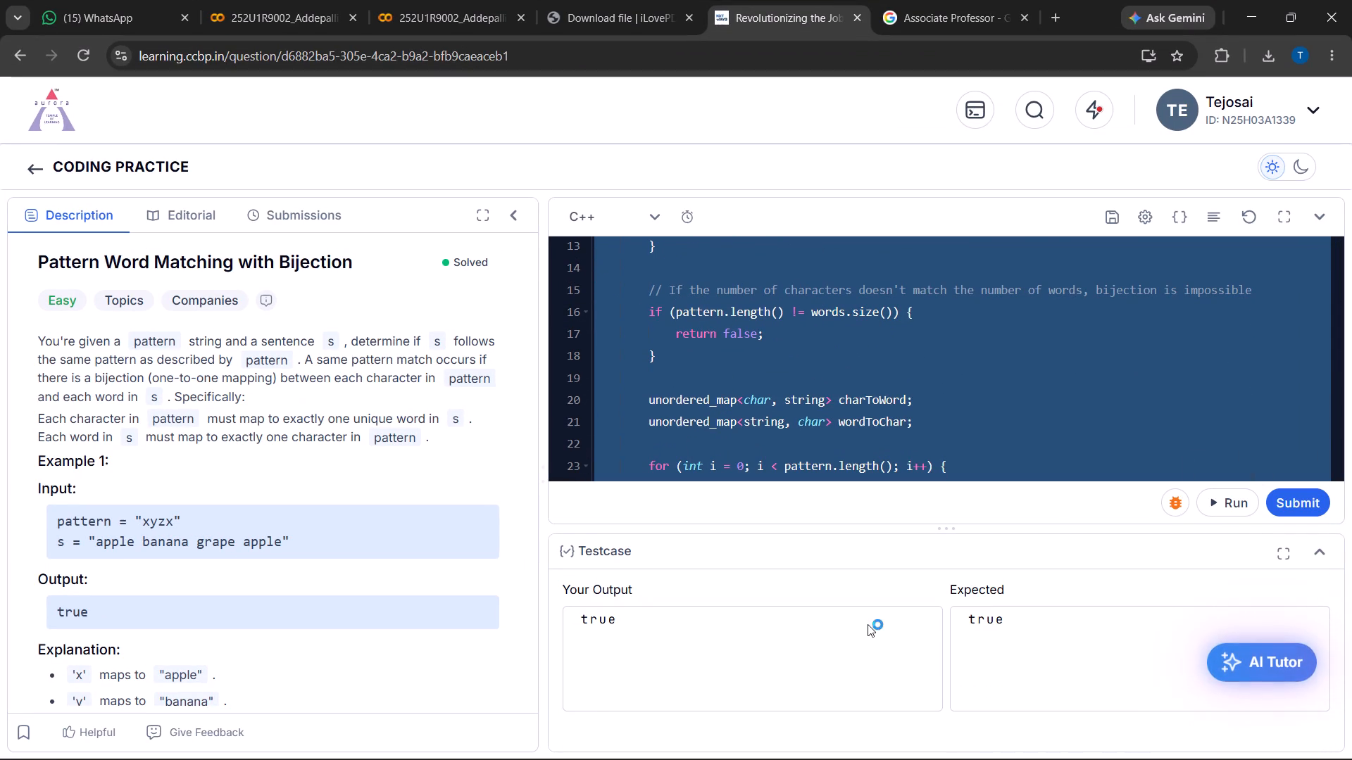
left_click_drag(532, 522, 1351, 759)
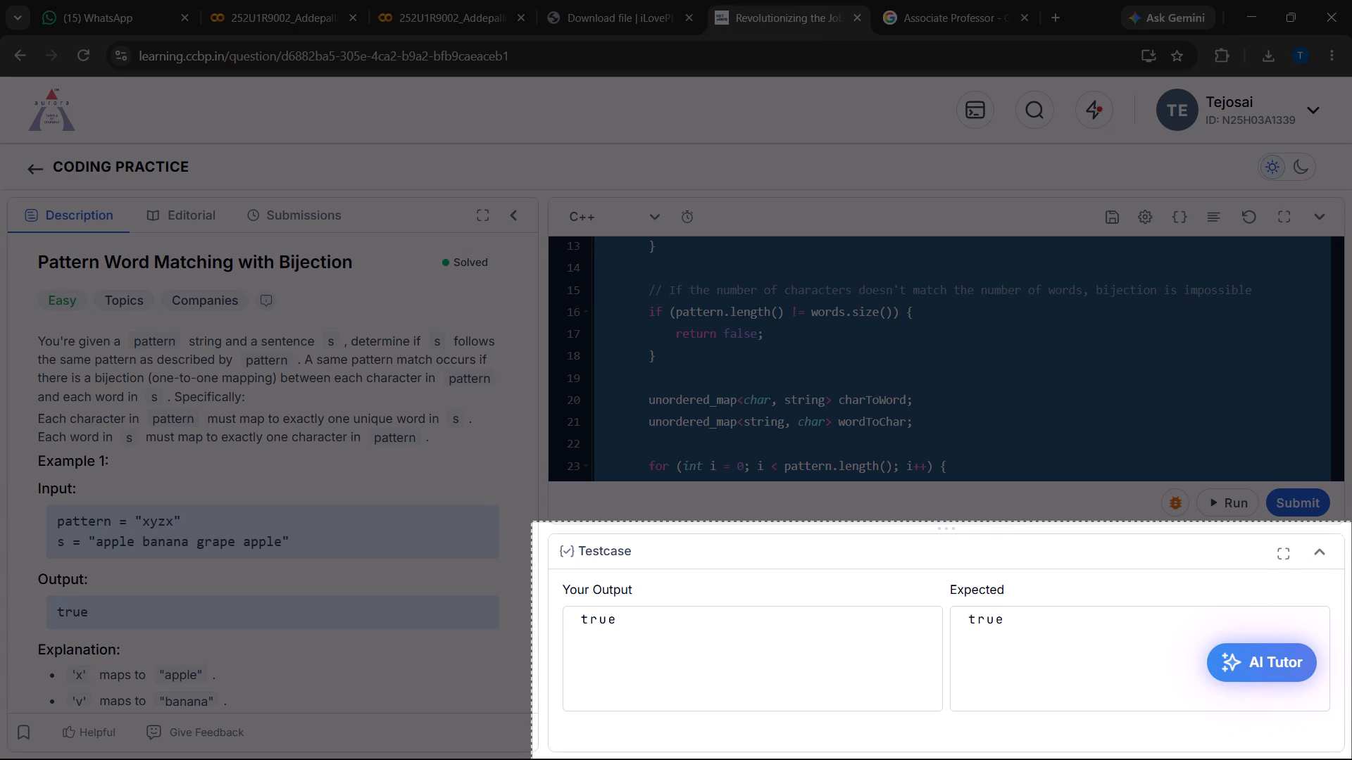
left_click_drag(1351, 759, 1348, 757)
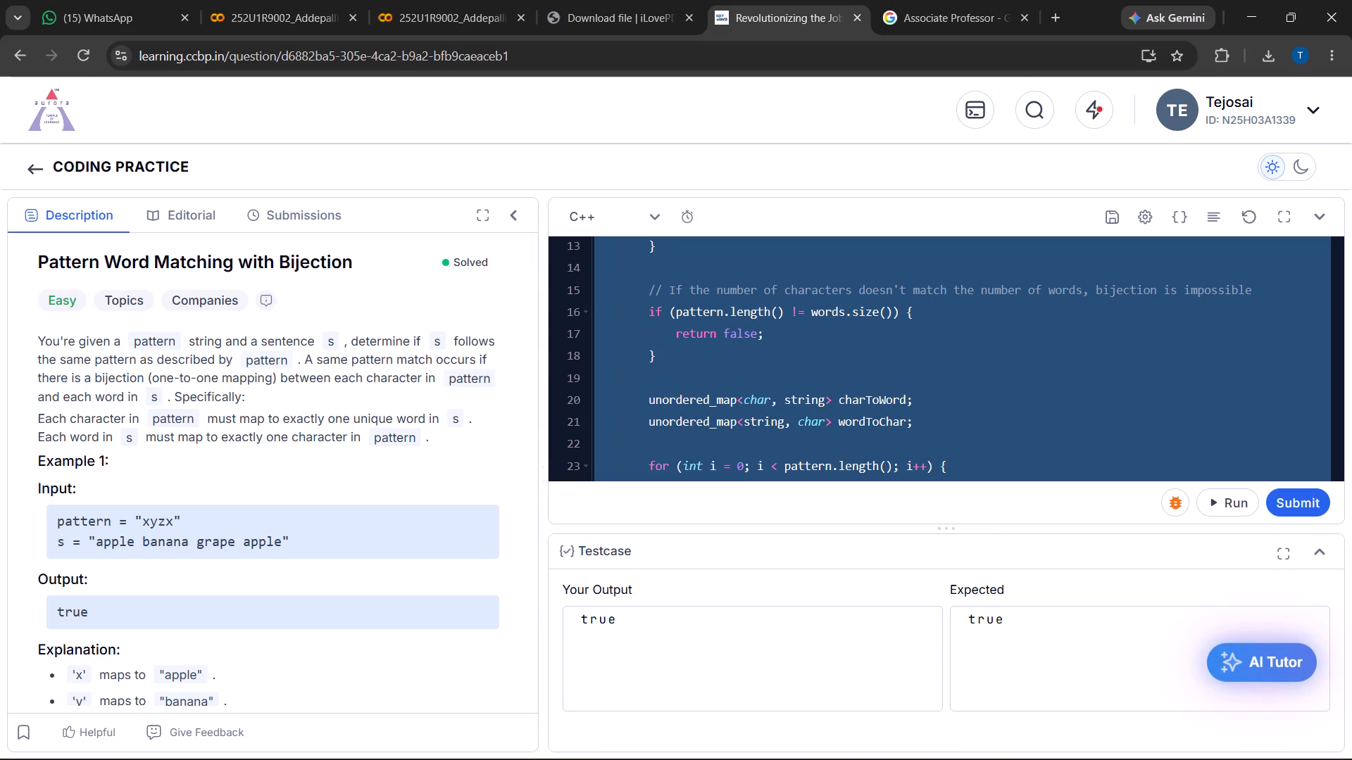
left_click(932, 728)
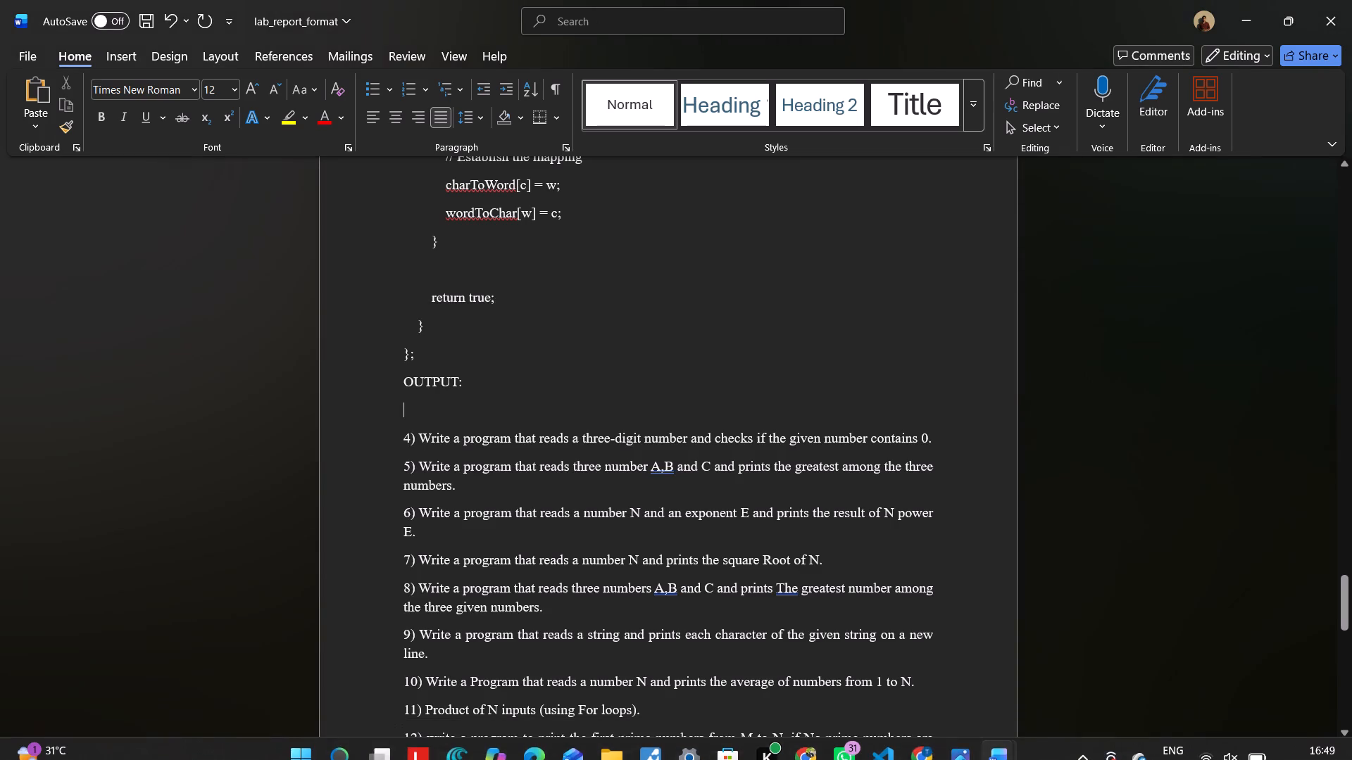
key("ctrl+v")
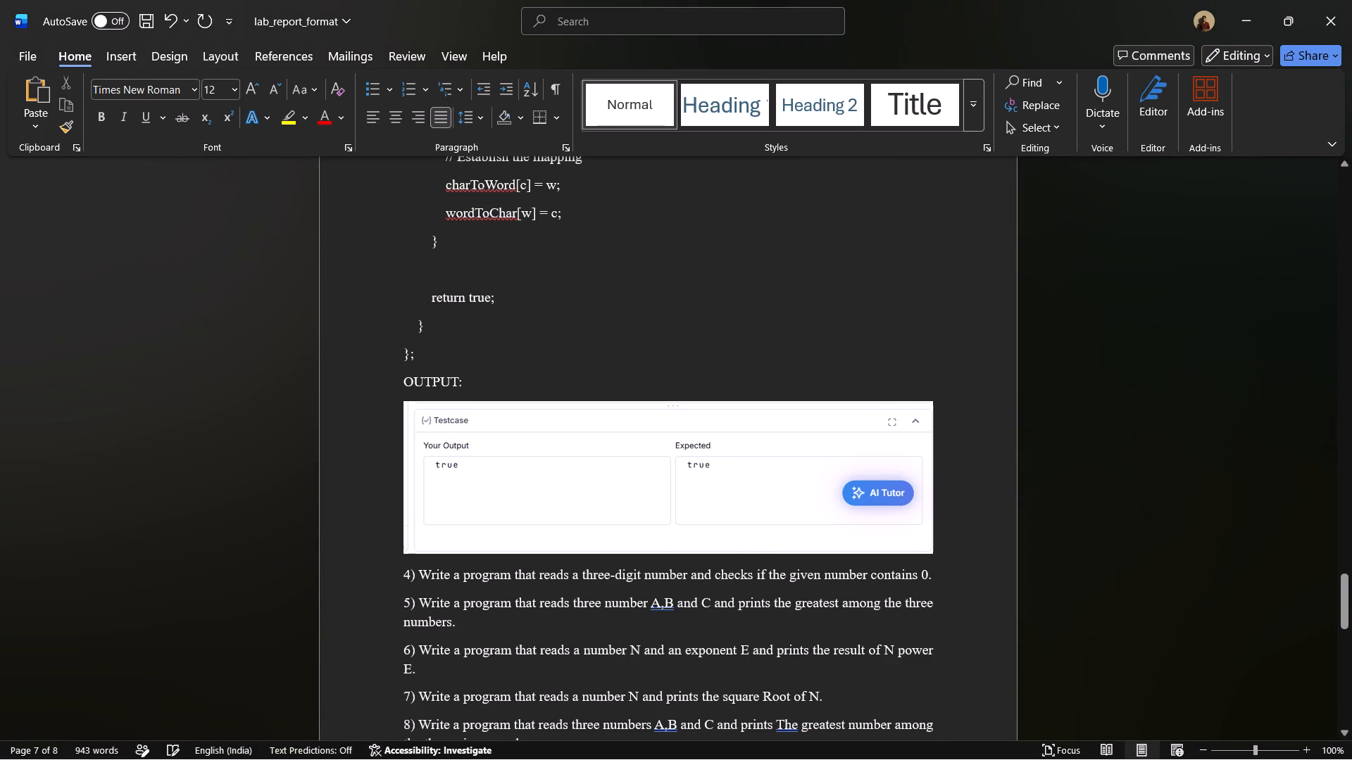
Delete the sample text of question 4, keeping only the number "4)".
scroll(561, 477, "down", 1)
left_click_drag(939, 315, 458, 314)
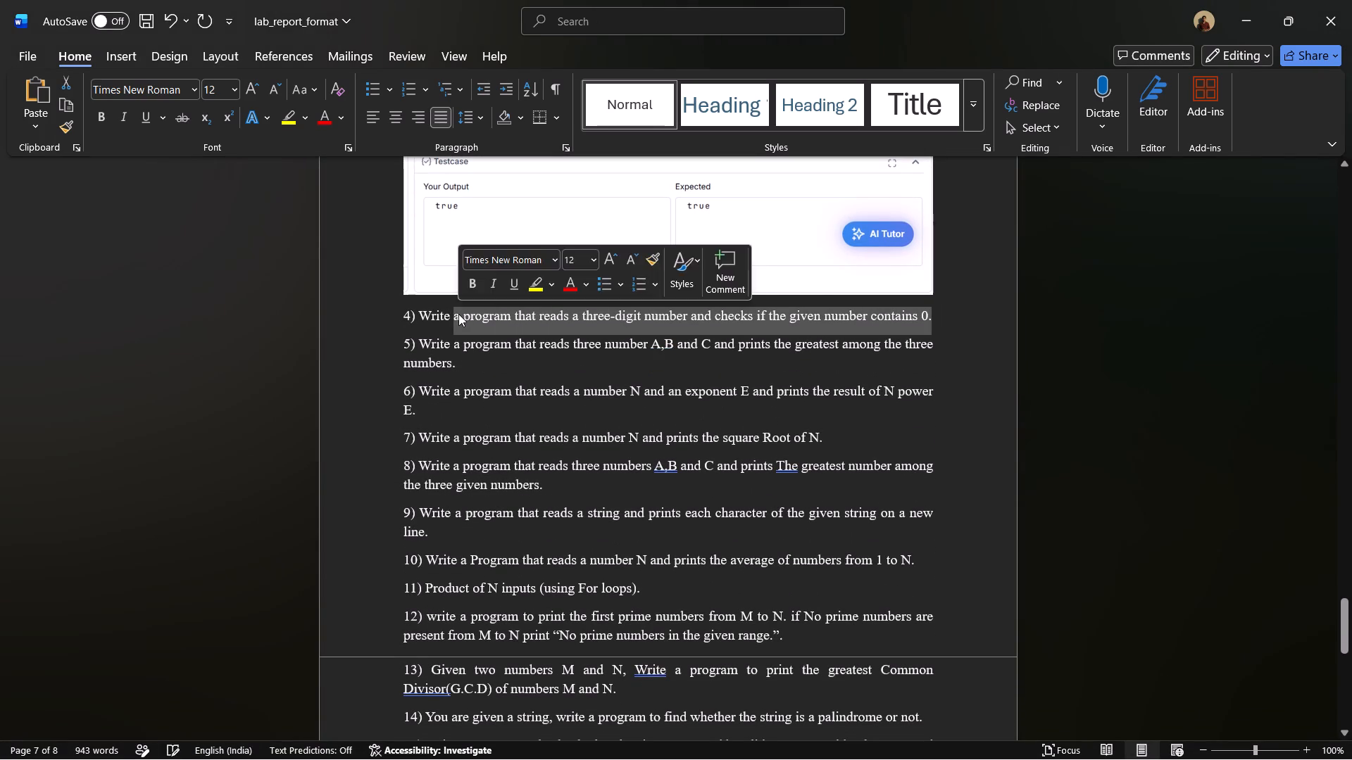
key("BackSpace")
key("BackSpace")
key("BackSpace")
key("BackSpace")
key("BackSpace")
key("BackSpace")
key("BackSpace")
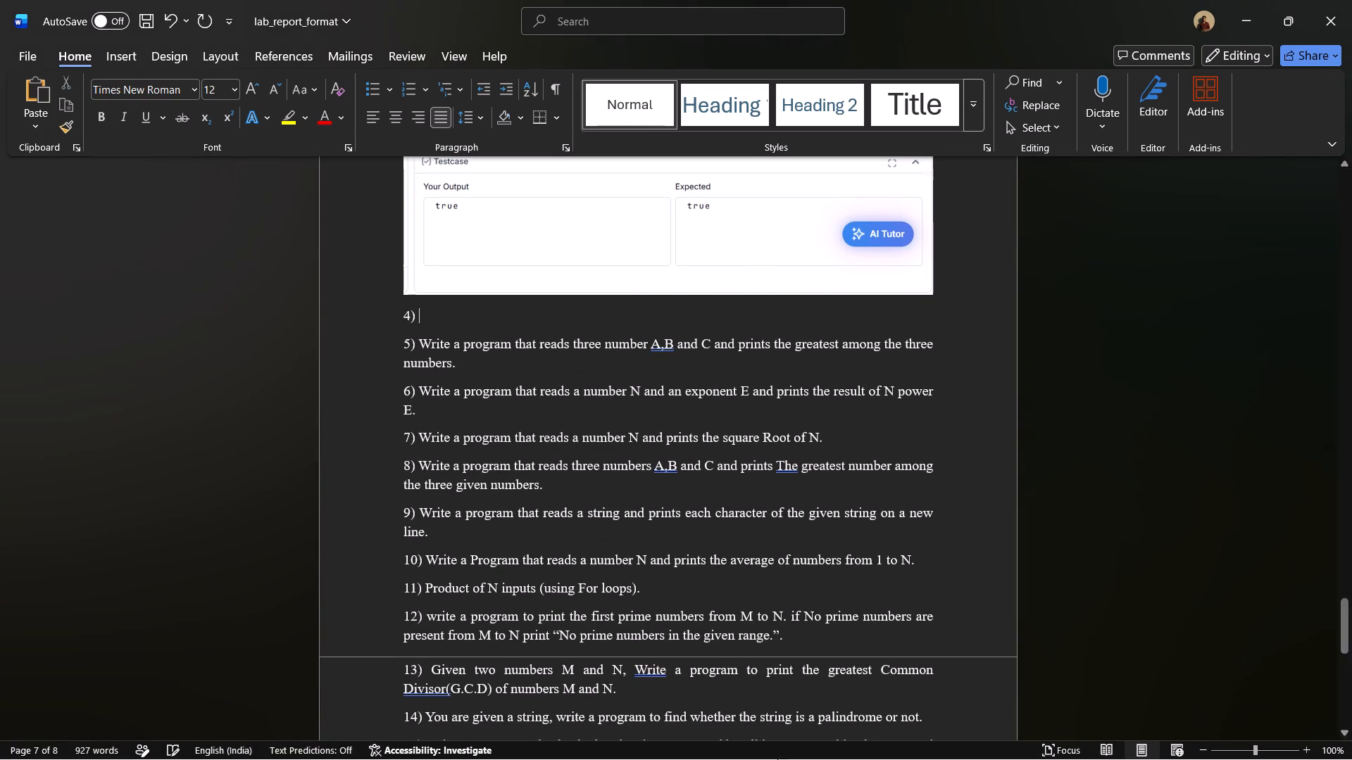
Copy the title "Relative Order Sort" from Chrome's Coding Practice list and paste it after "4)" in the Word report.
left_click(932, 745)
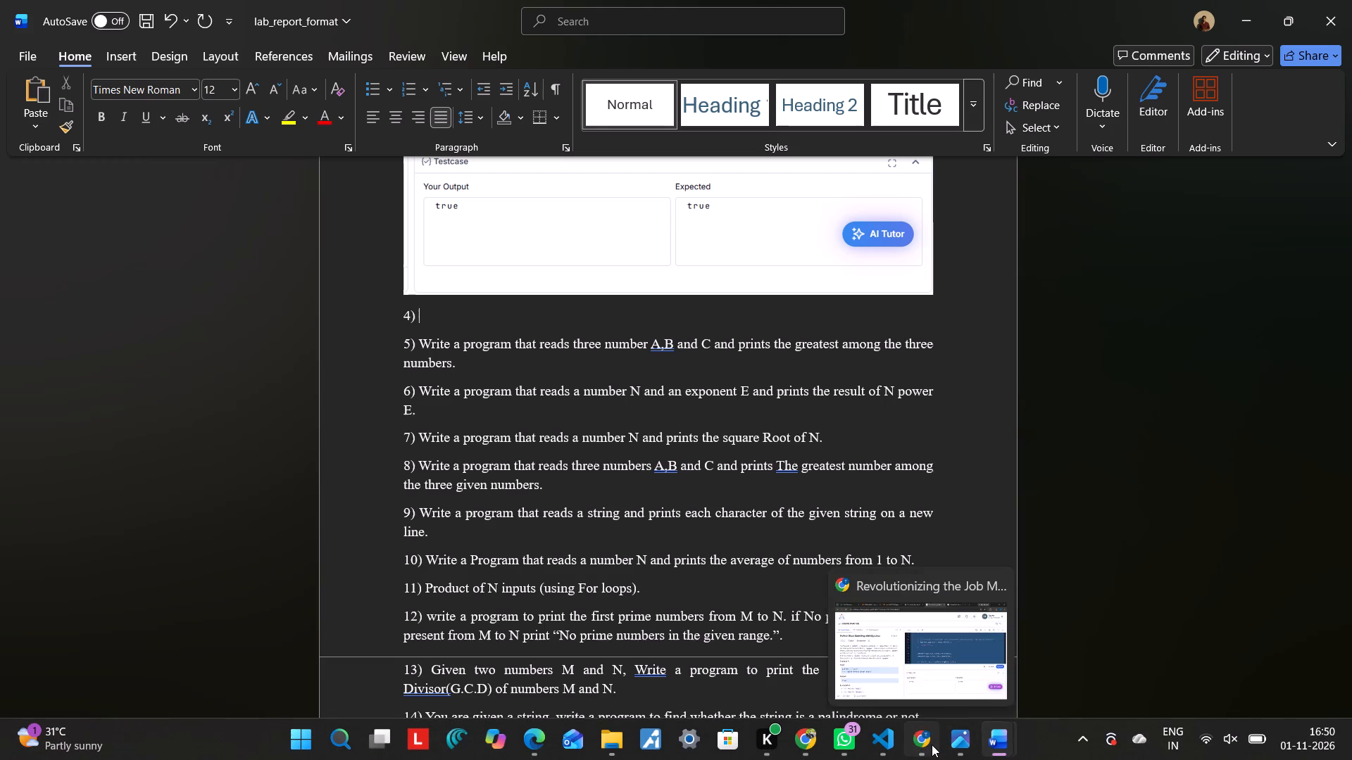
left_click(36, 170)
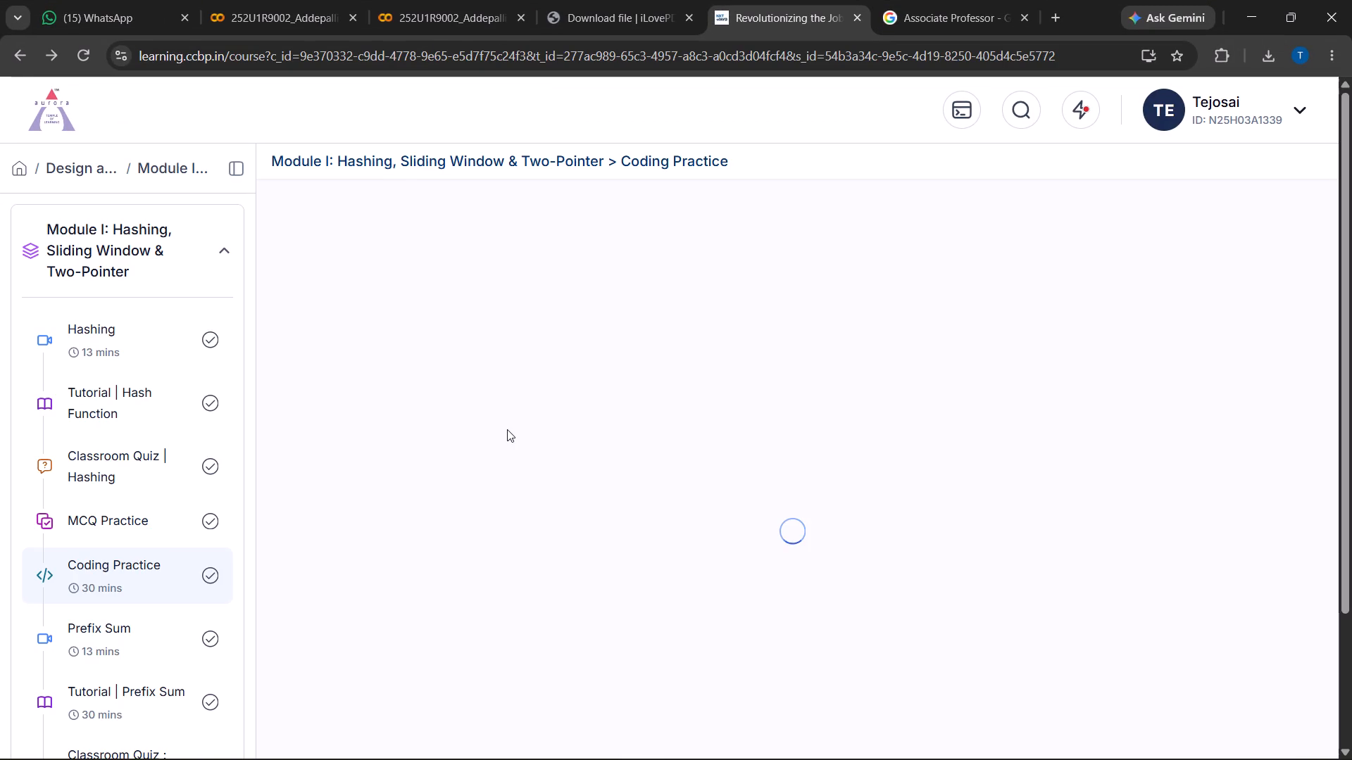
scroll(507, 429, "down", 1)
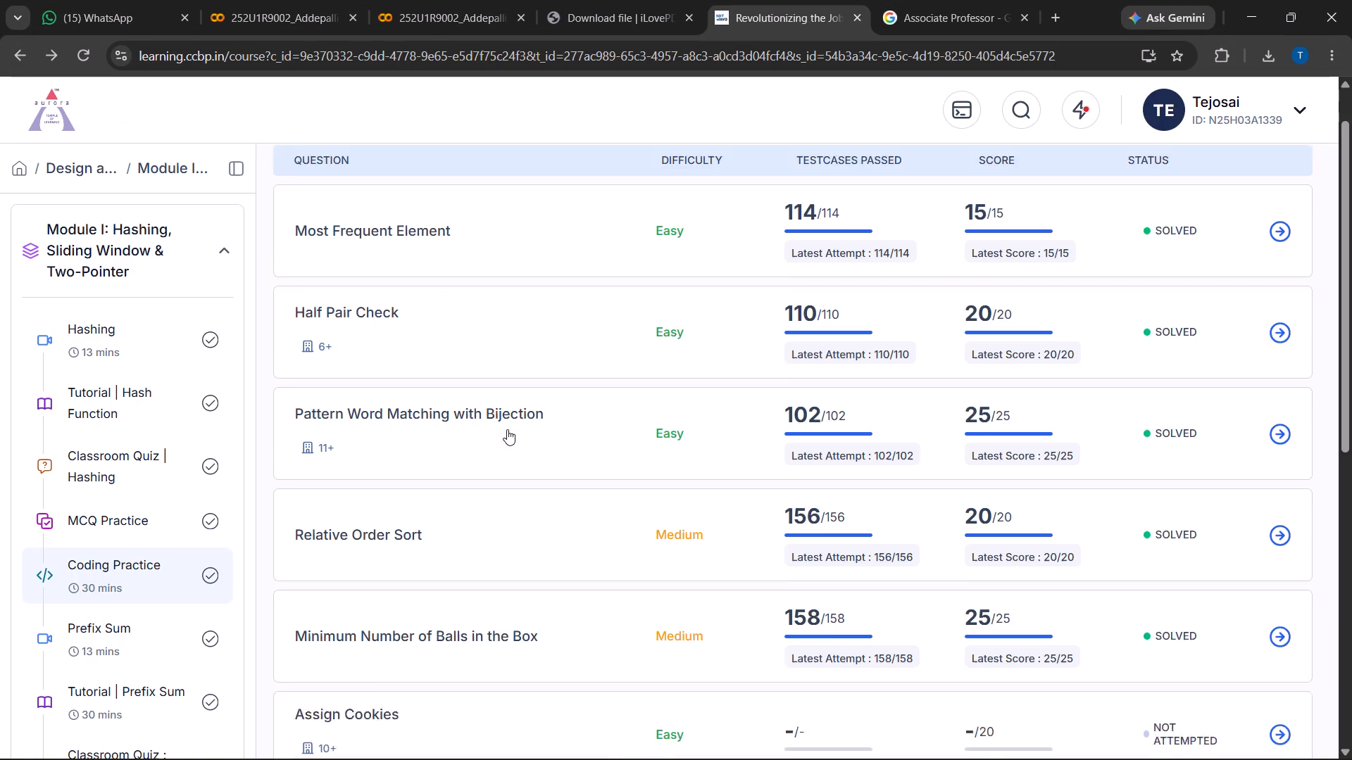
scroll(507, 429, "down", 1)
scroll(491, 430, "right", 1)
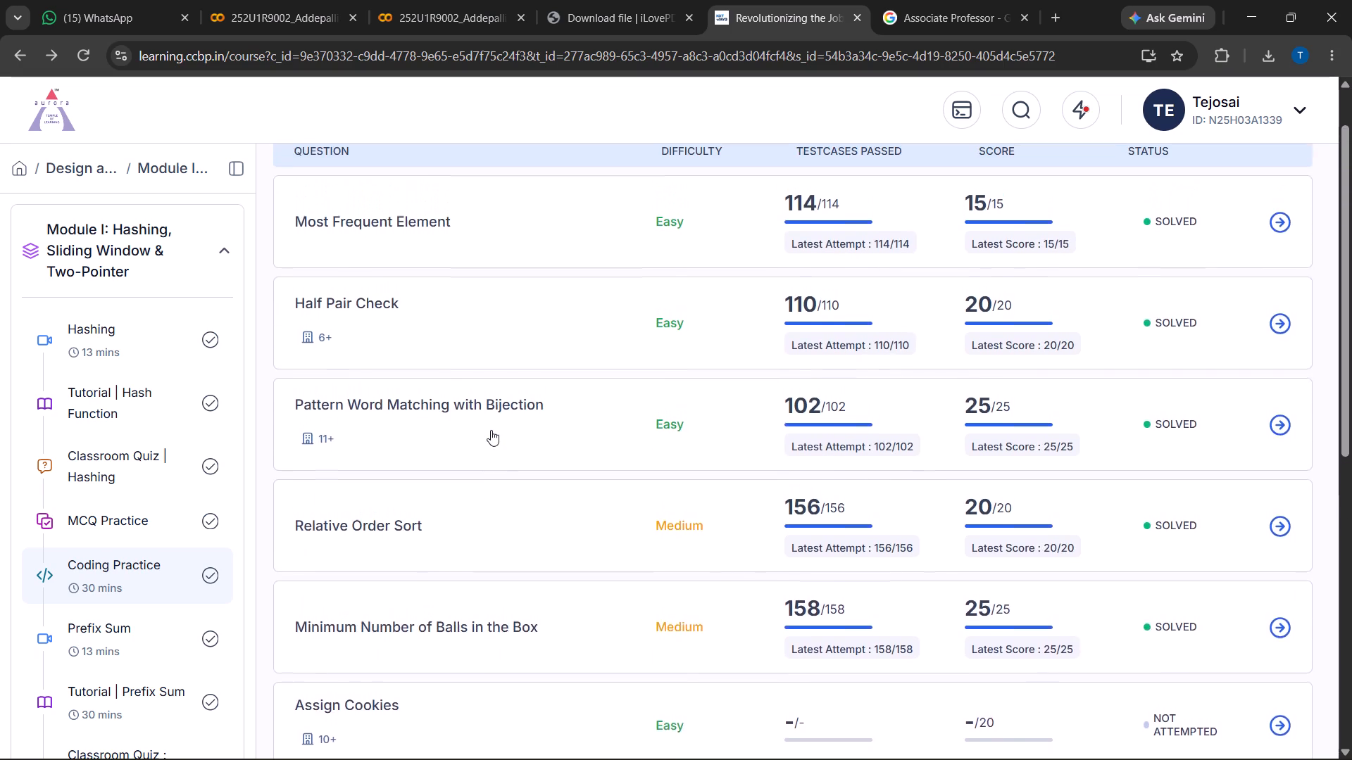
scroll(491, 430, "right", 1)
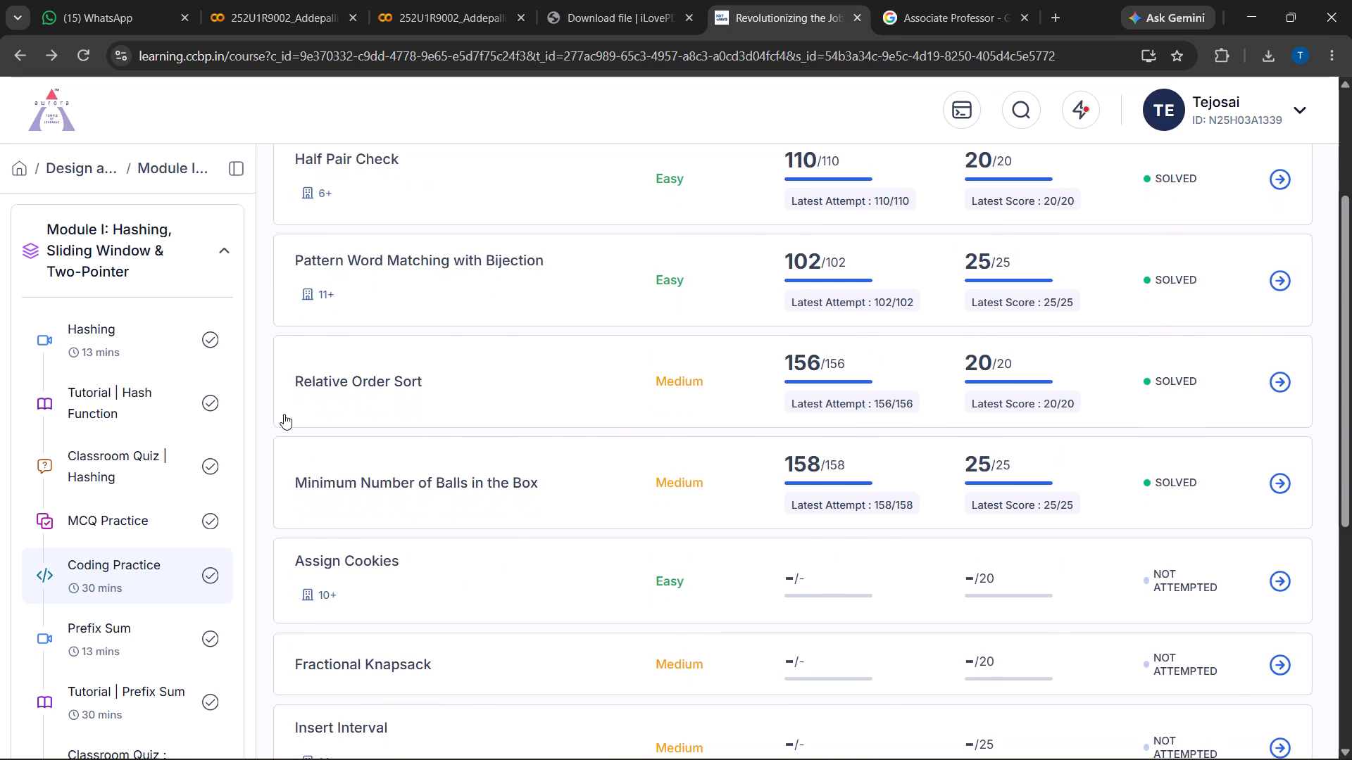
left_click_drag(264, 422, 425, 356)
key("ctrl+c")
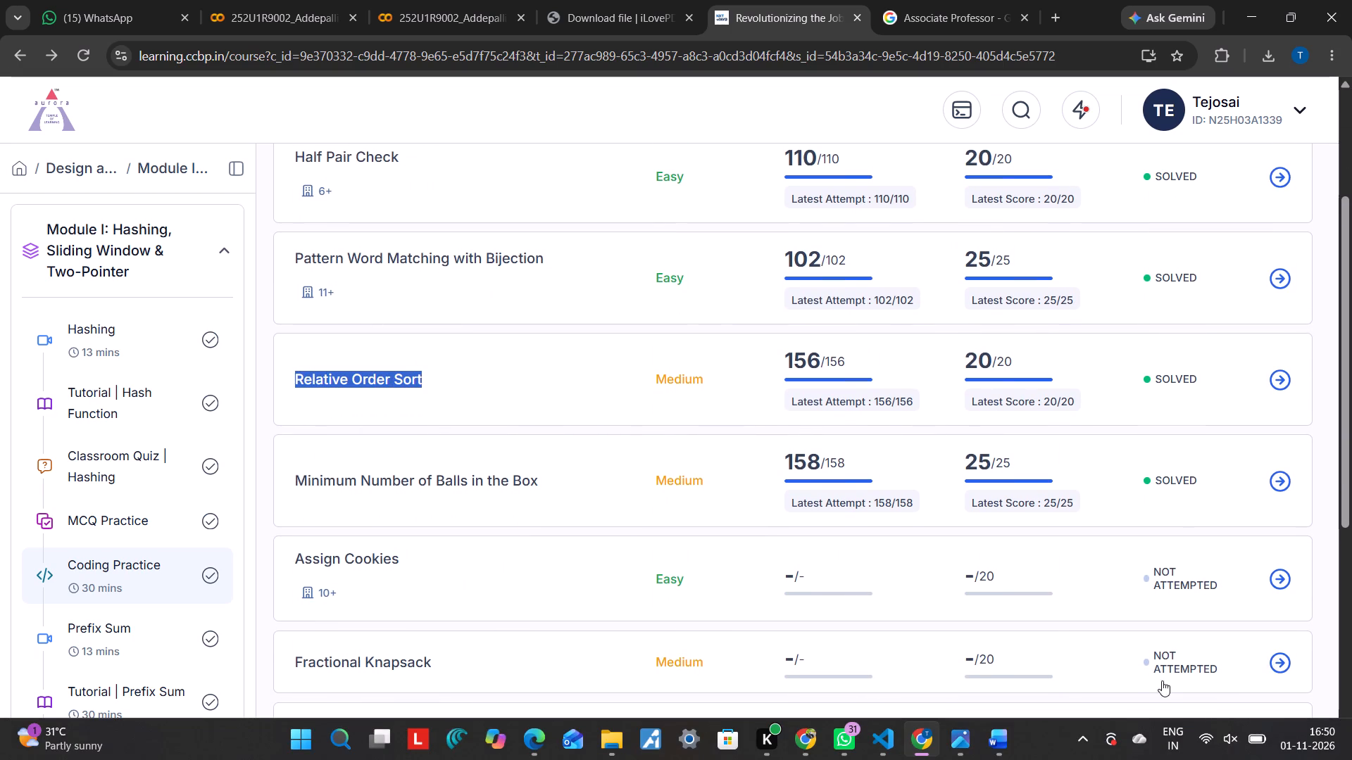
left_click(929, 736)
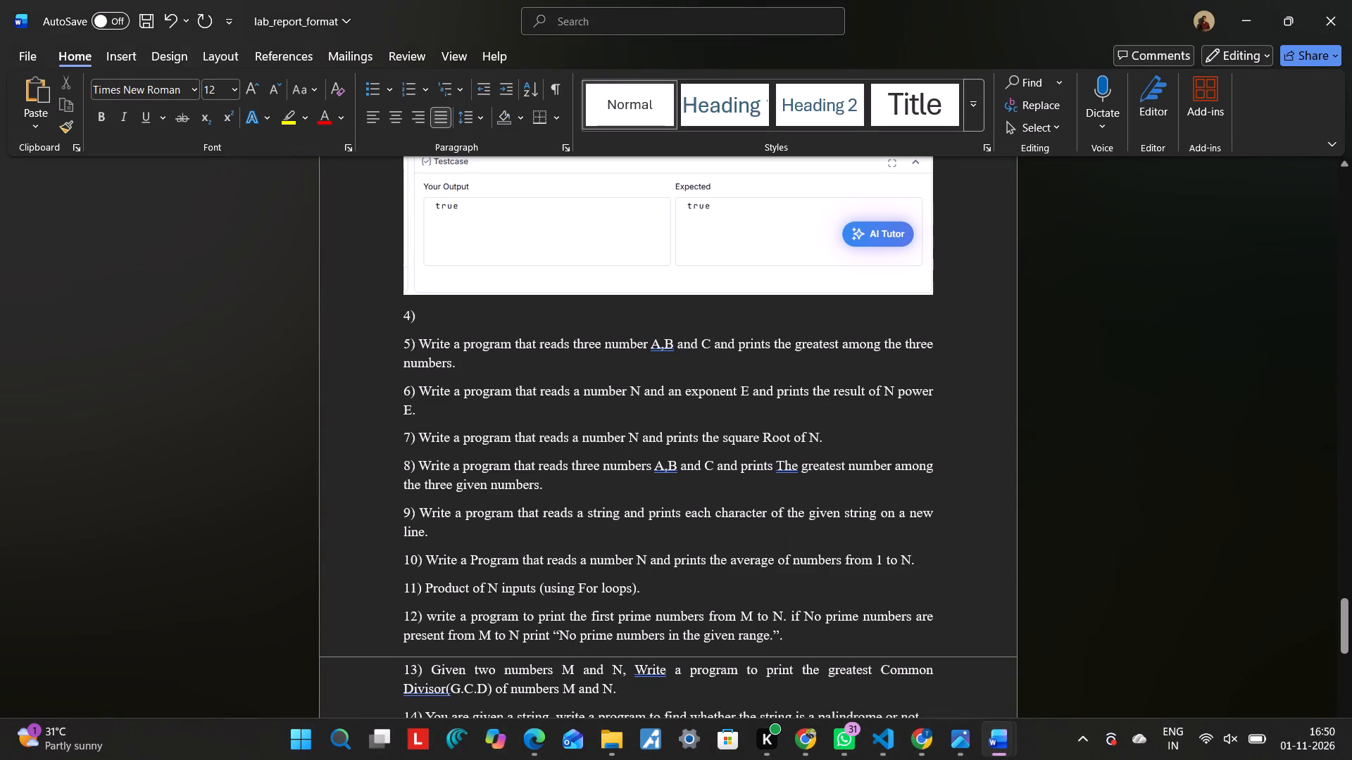
key("ctrl+v")
Start a new line below the Relative Order Sort title and remove the automatic list number from it.
key("Return")
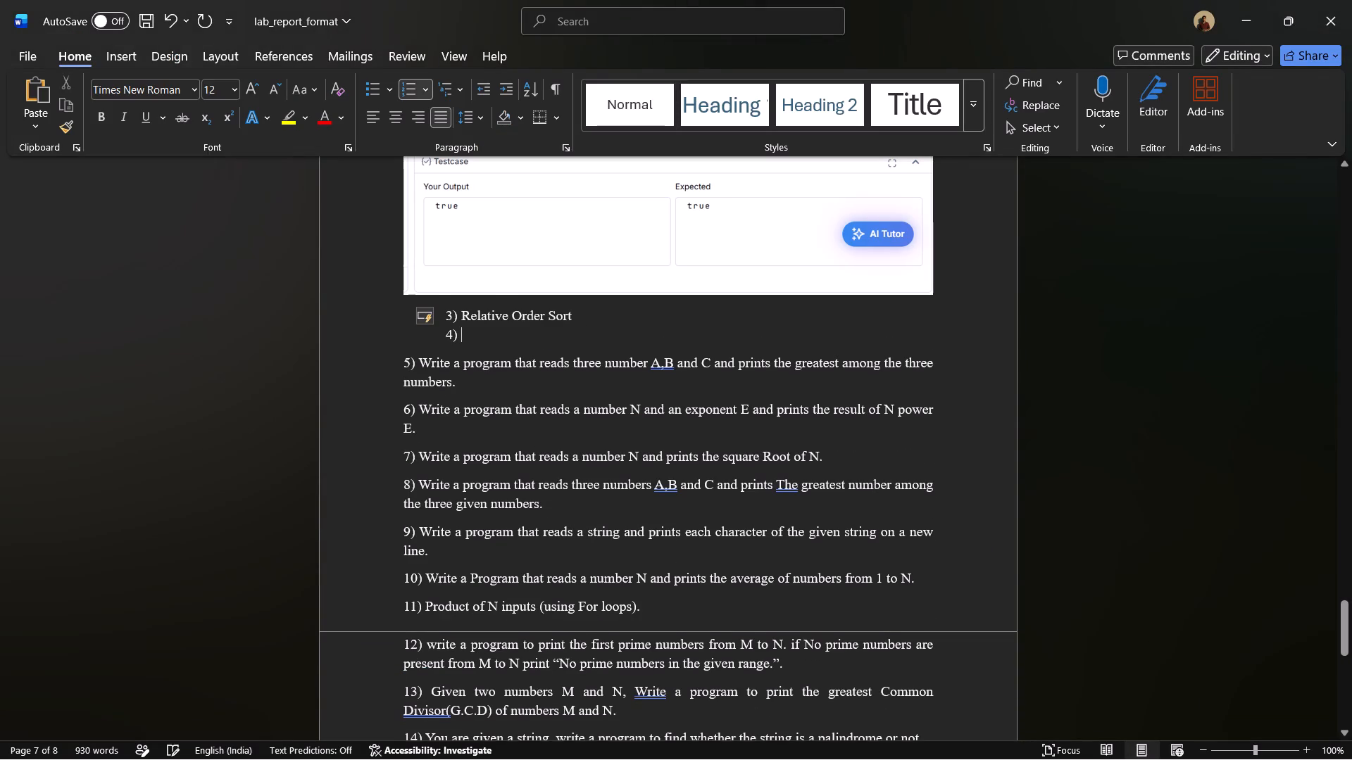
key("BackSpace")
key("BackSpace")
key("BackSpace")
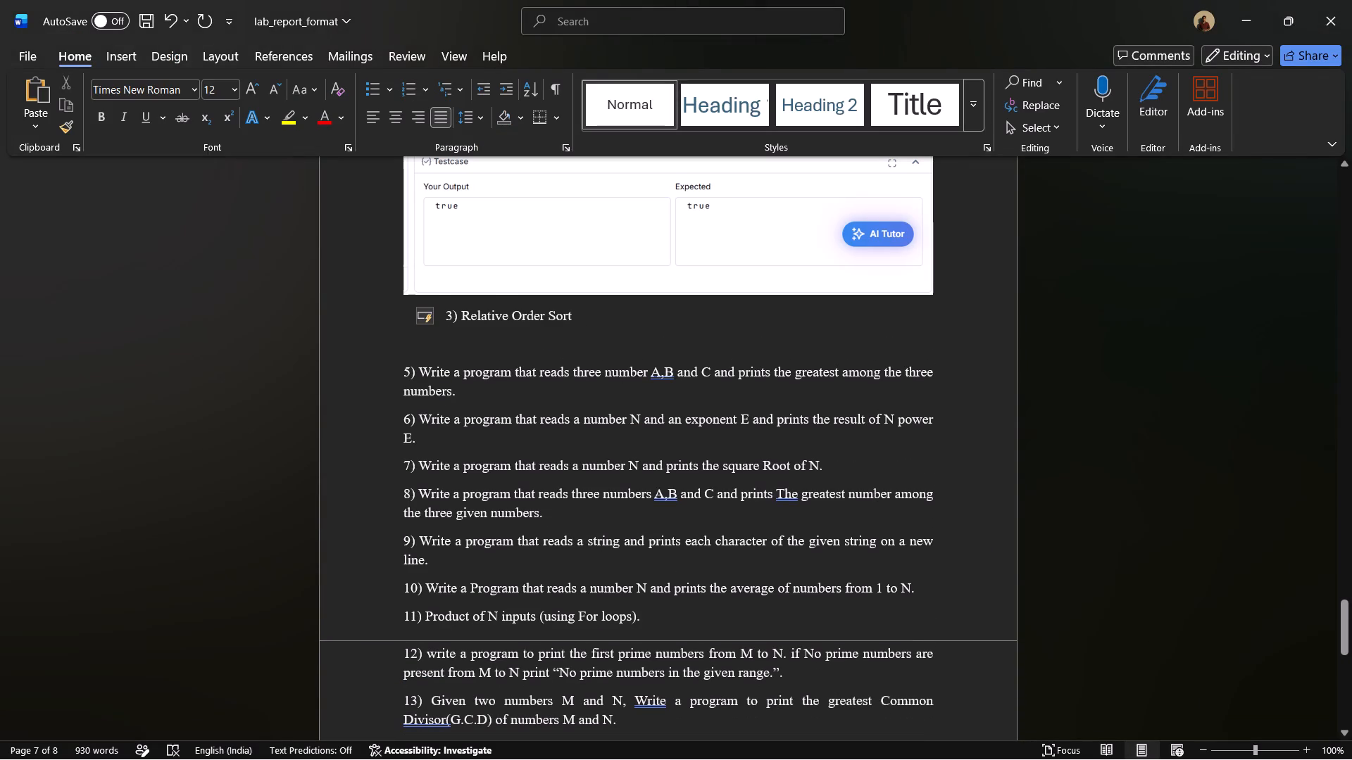
Undo the automatic list formatting of the Relative Order Sort title, restoring its plain number "4)".
left_click(443, 312)
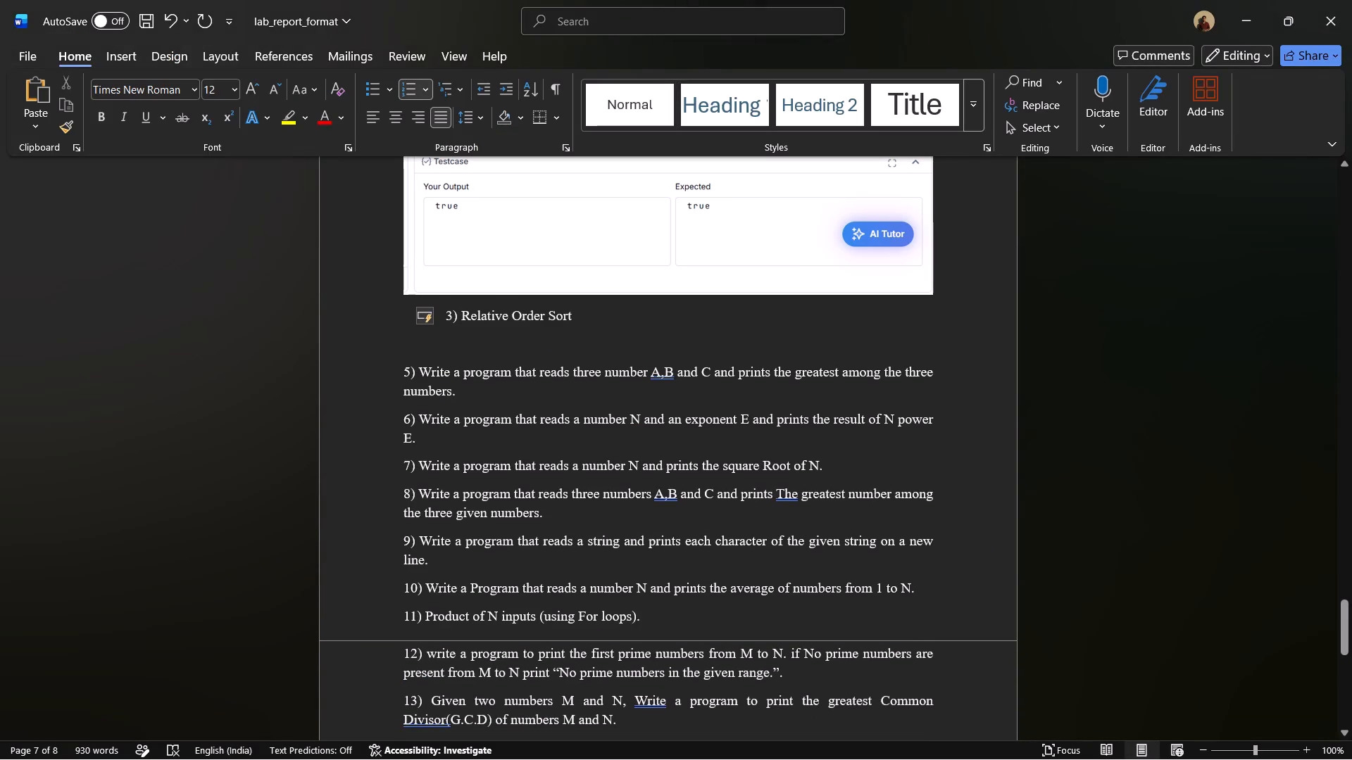
triple_click(446, 312)
key("ctrl+z")
key("ctrl+z")
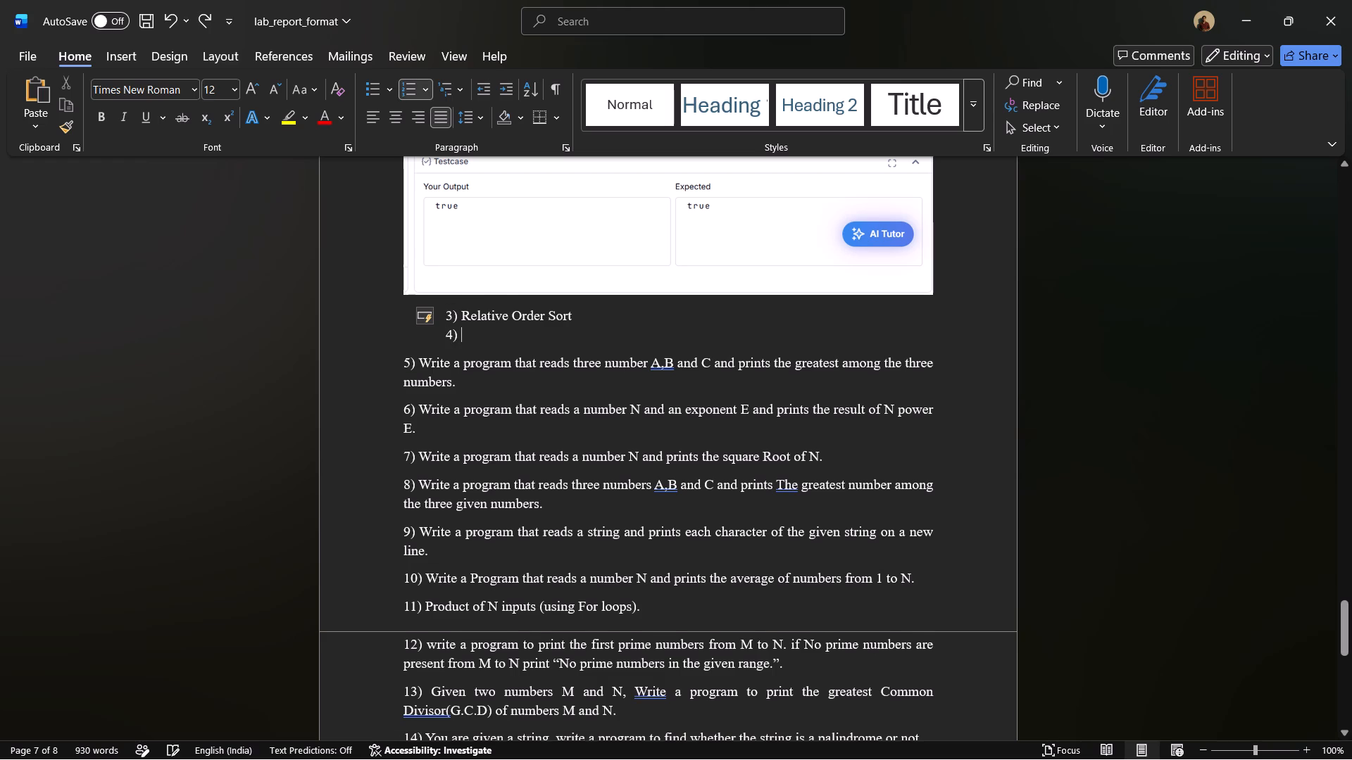
key("ctrl+z")
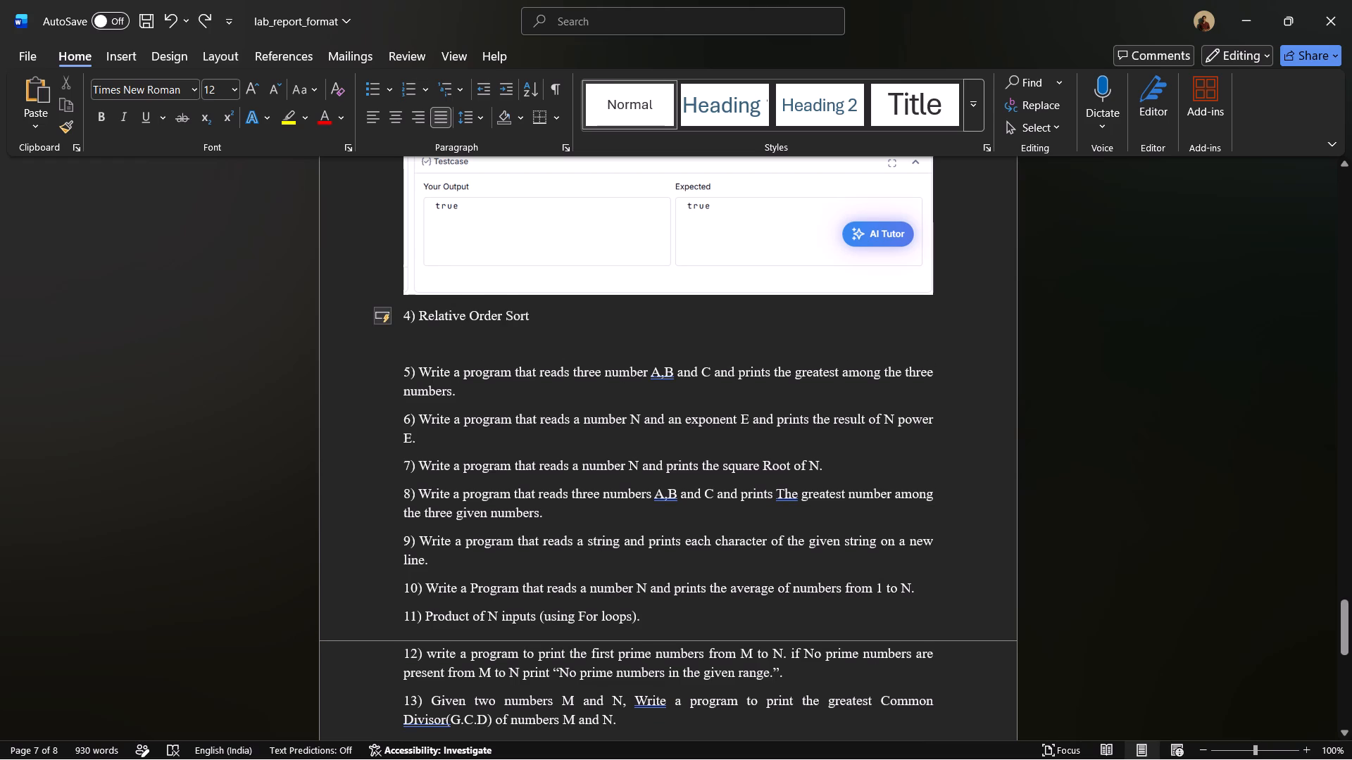
Add a line reading "Code:" below the title "4) Relative Order Sort".
left_click(552, 306)
left_click_drag(549, 312, 425, 313)
left_click(615, 323)
scroll(615, 323, "right", 1)
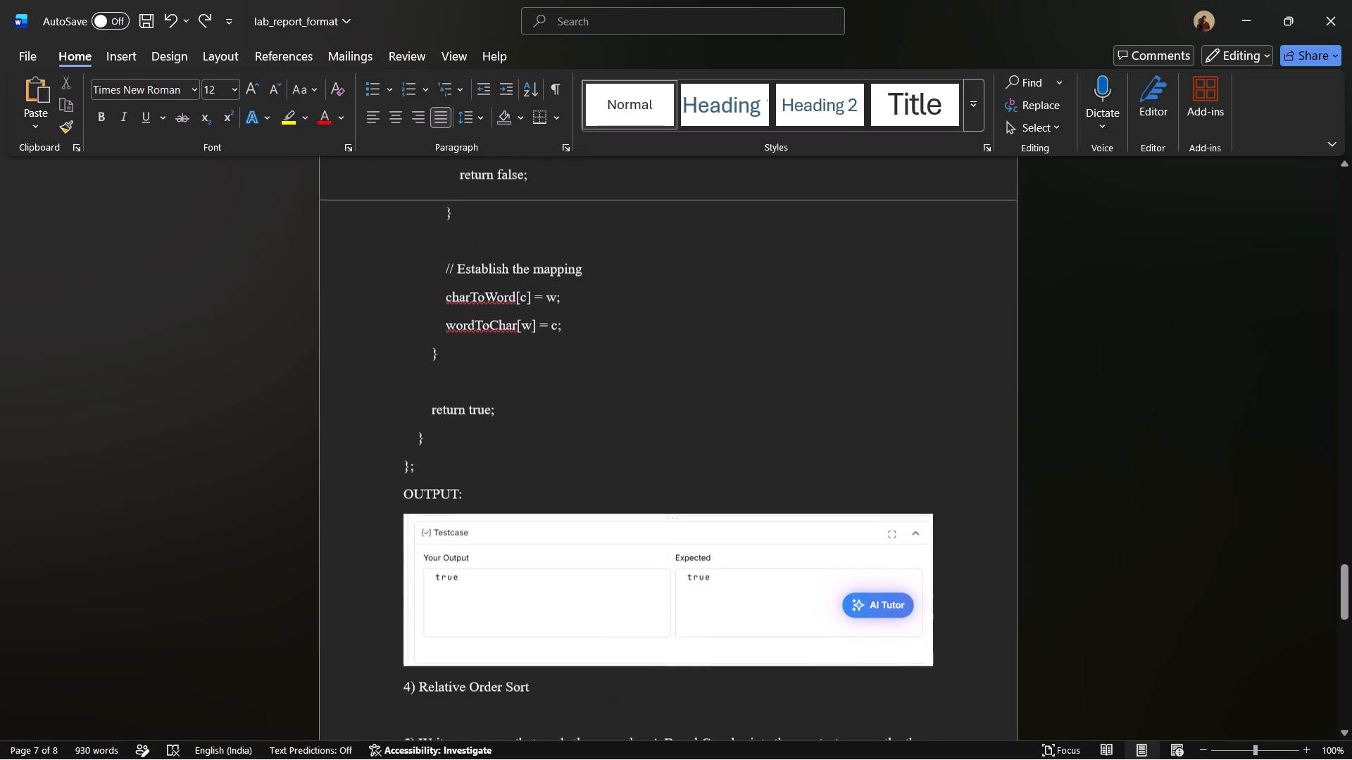
scroll(615, 323, "right", 1)
key("Return")
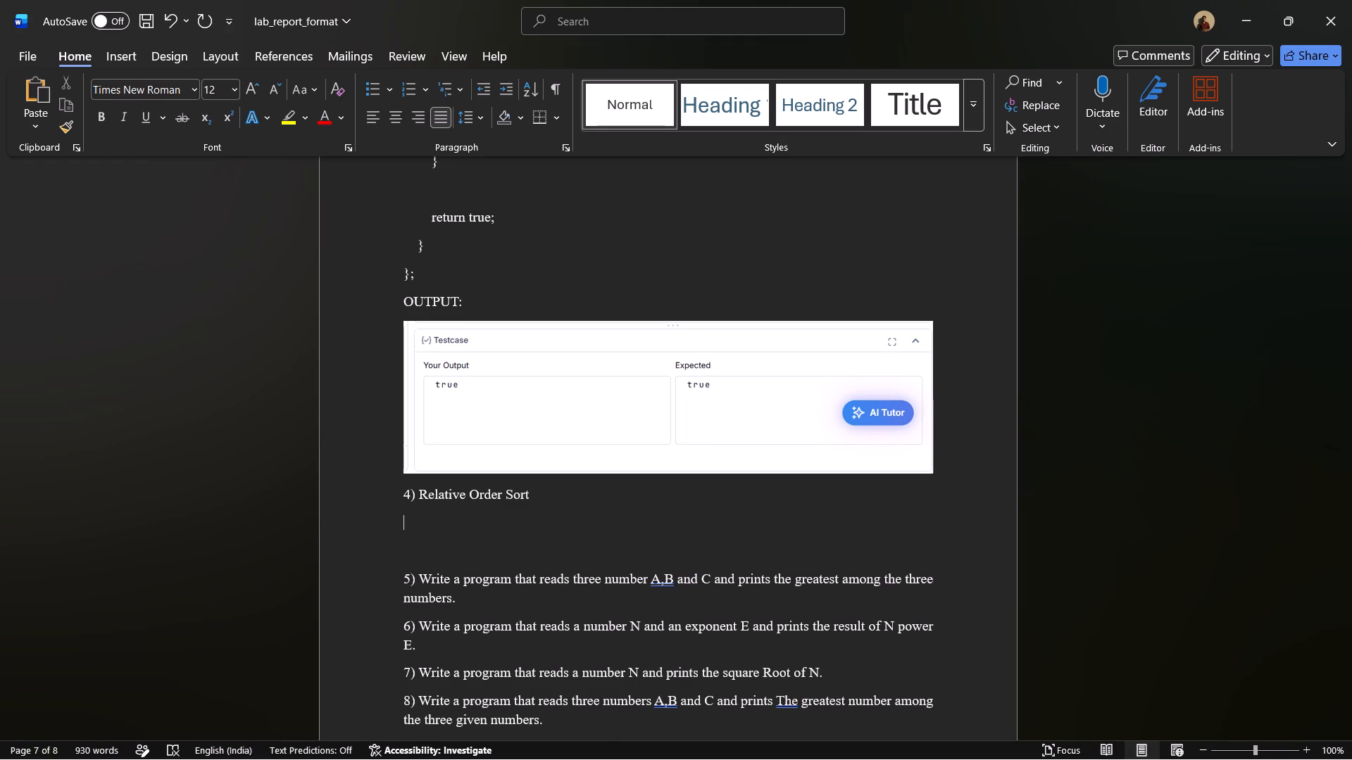
key("shift+c")
type("ode")
type(":")
key("space")
Copy the full C++ solution of Relative Order Sort from Chrome and paste it after "Code:" in the Word report.
left_click(928, 747)
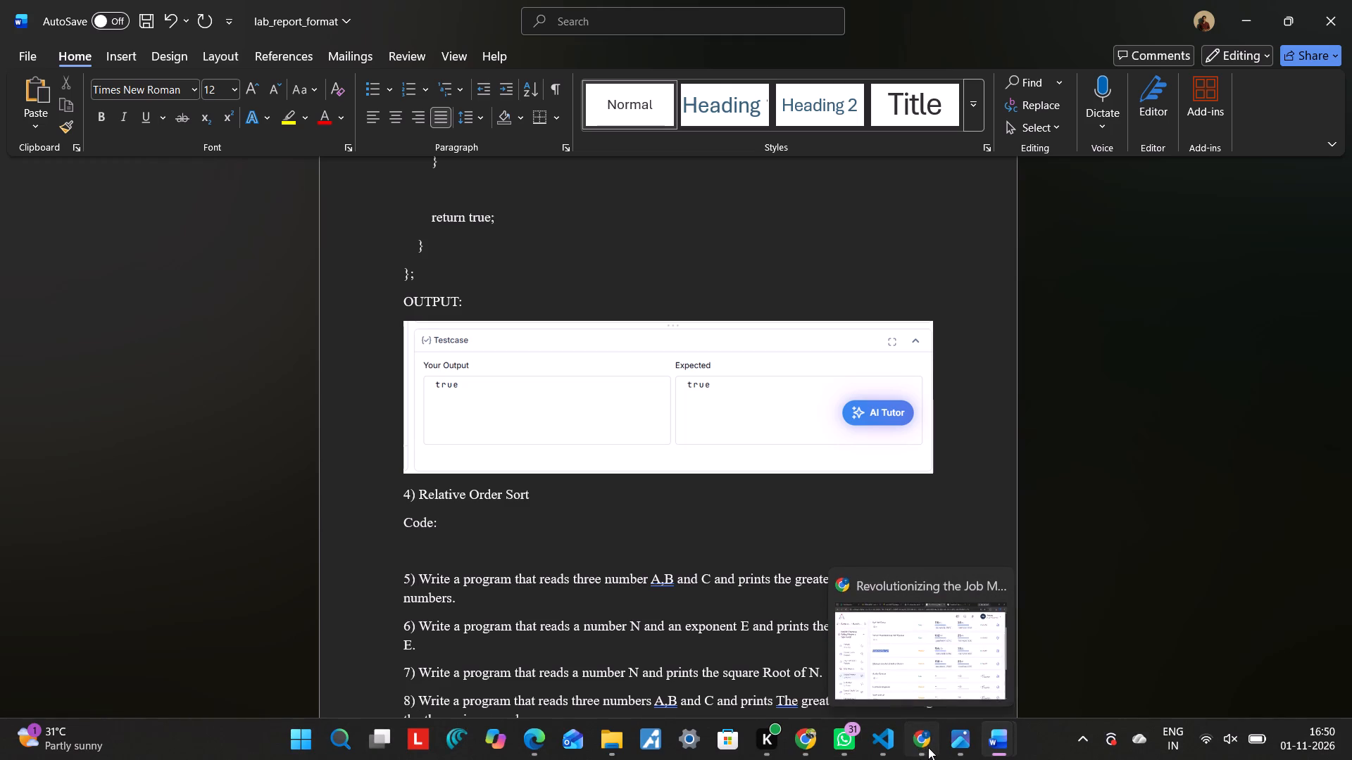
left_click(534, 370)
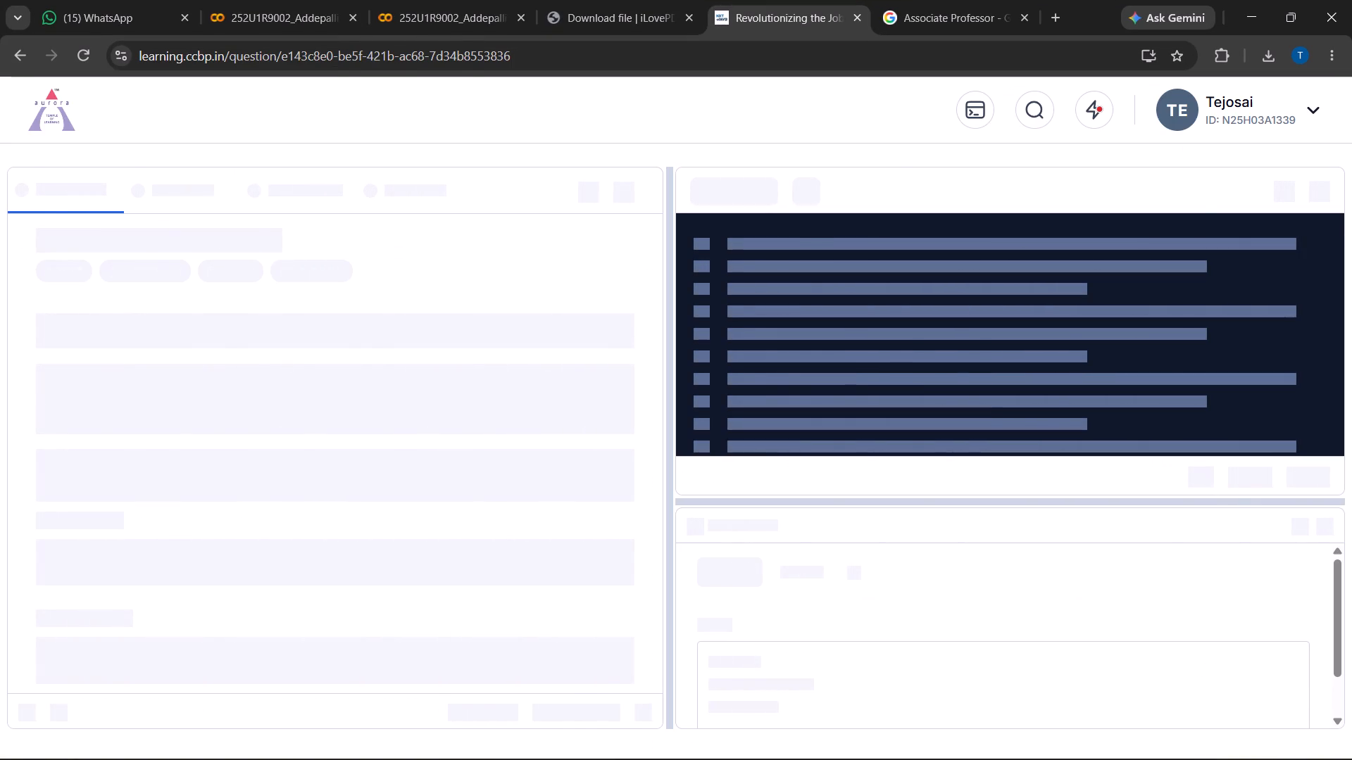
left_click(856, 370)
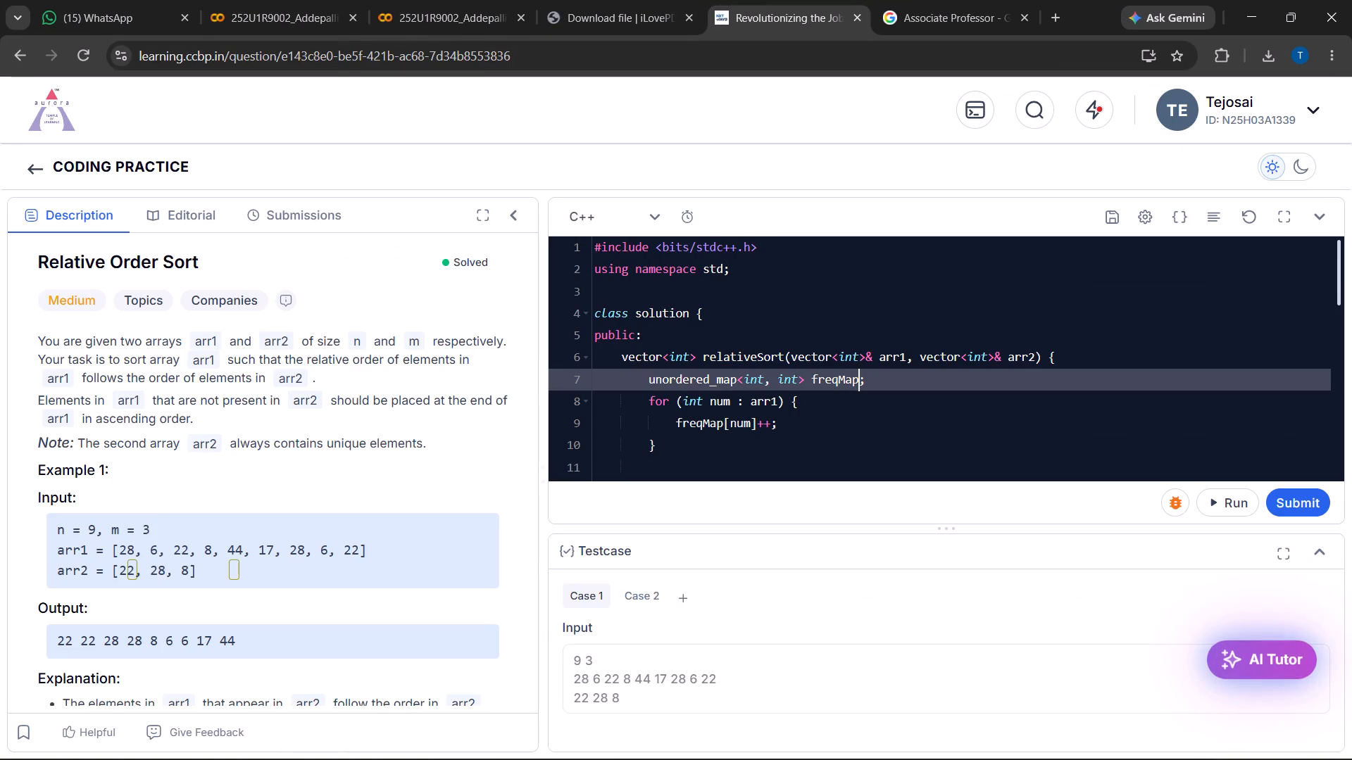
key("ctrl+a")
key("ctrl+c")
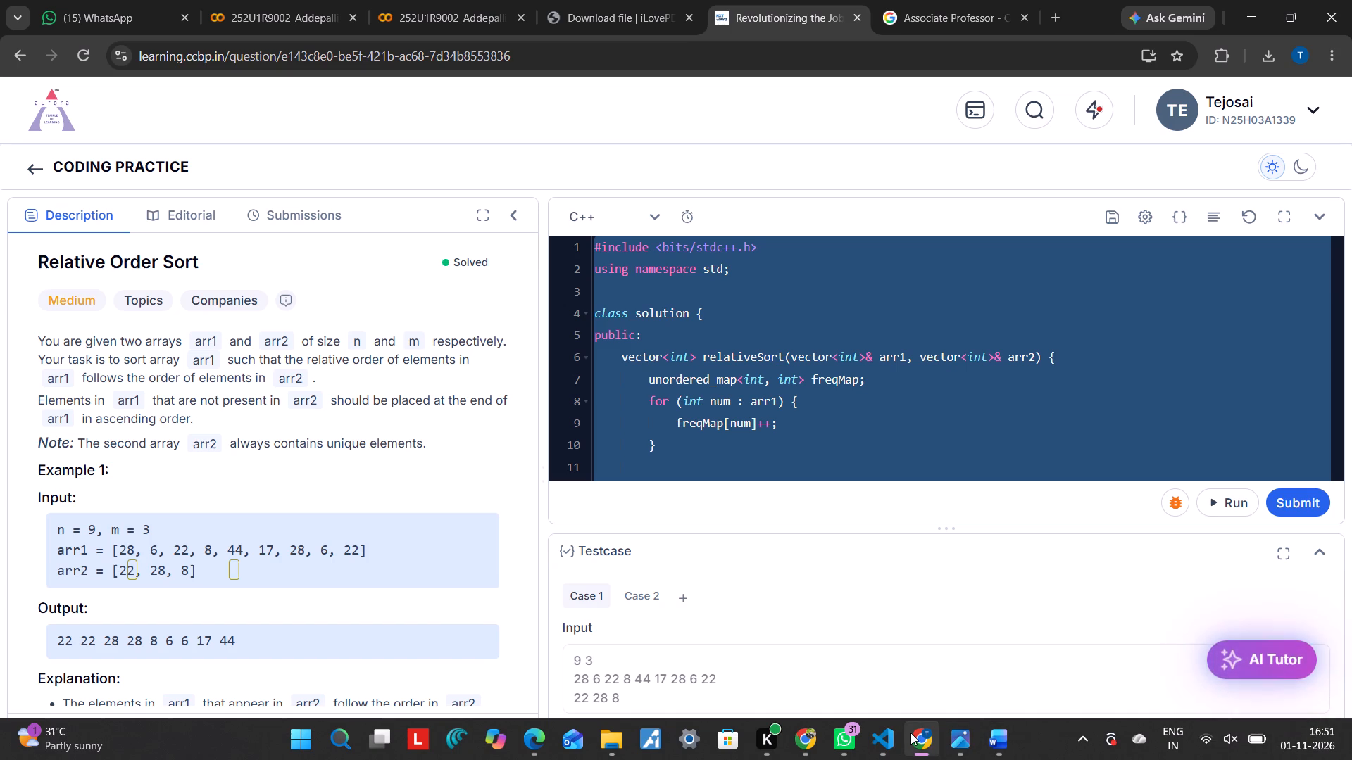
left_click(910, 733)
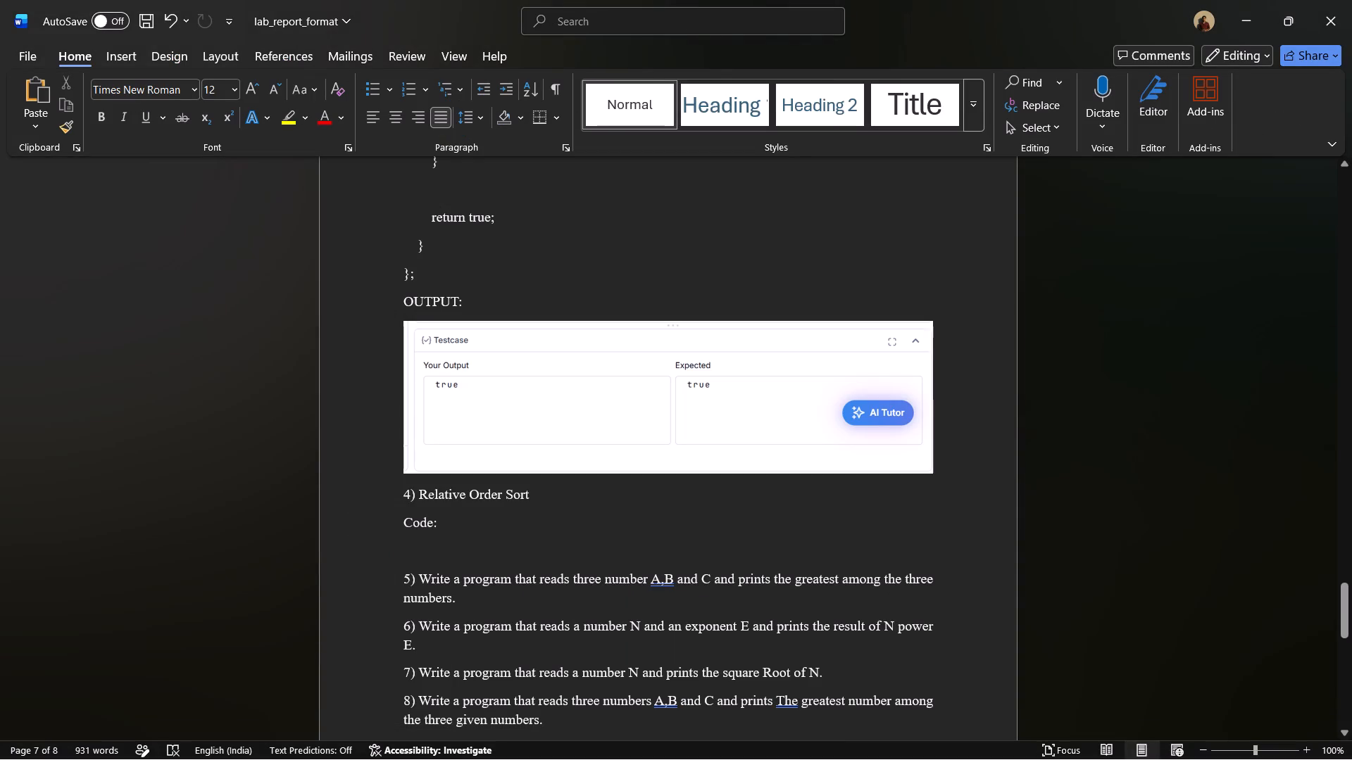
key("ctrl+v")
Add a line reading "Output:" below the pasted Relative Order Sort code, followed by a new empty line.
scroll(571, 521, "down", 1)
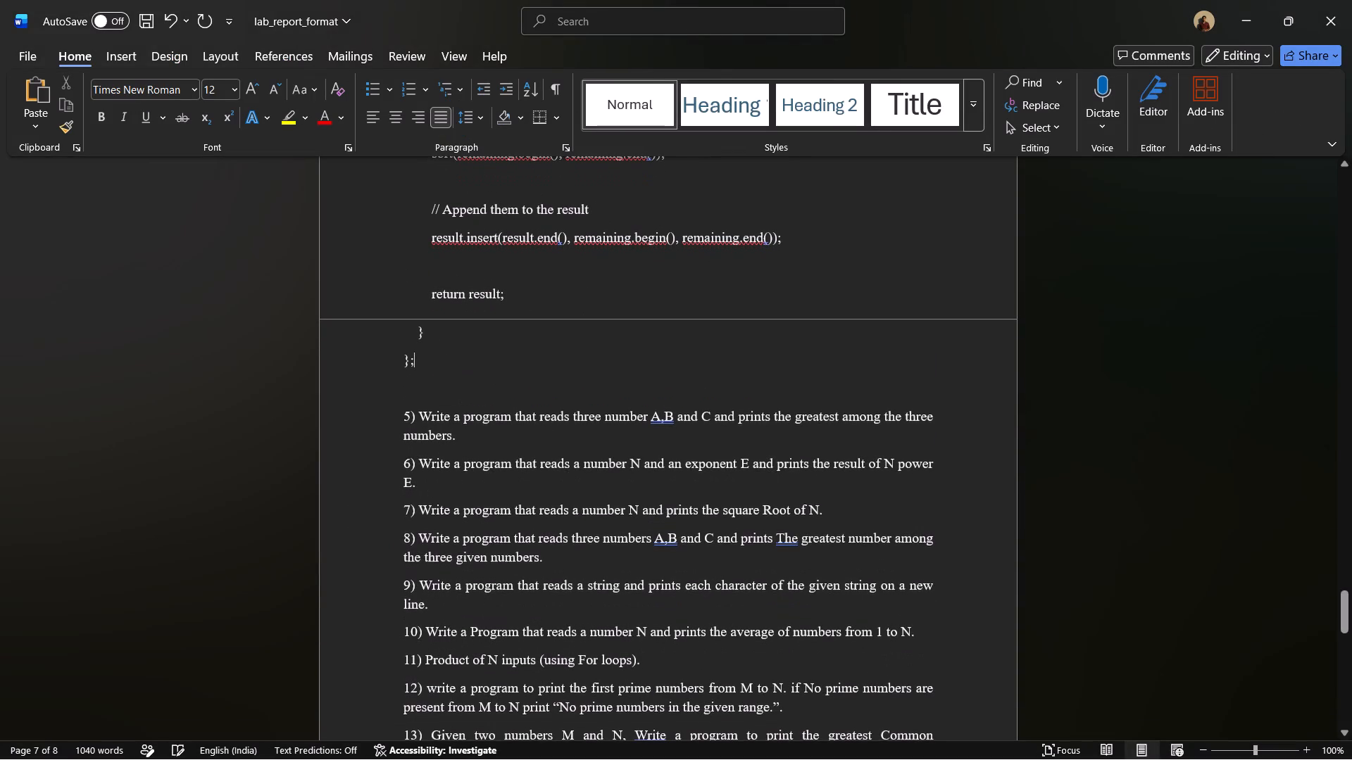
key("Return")
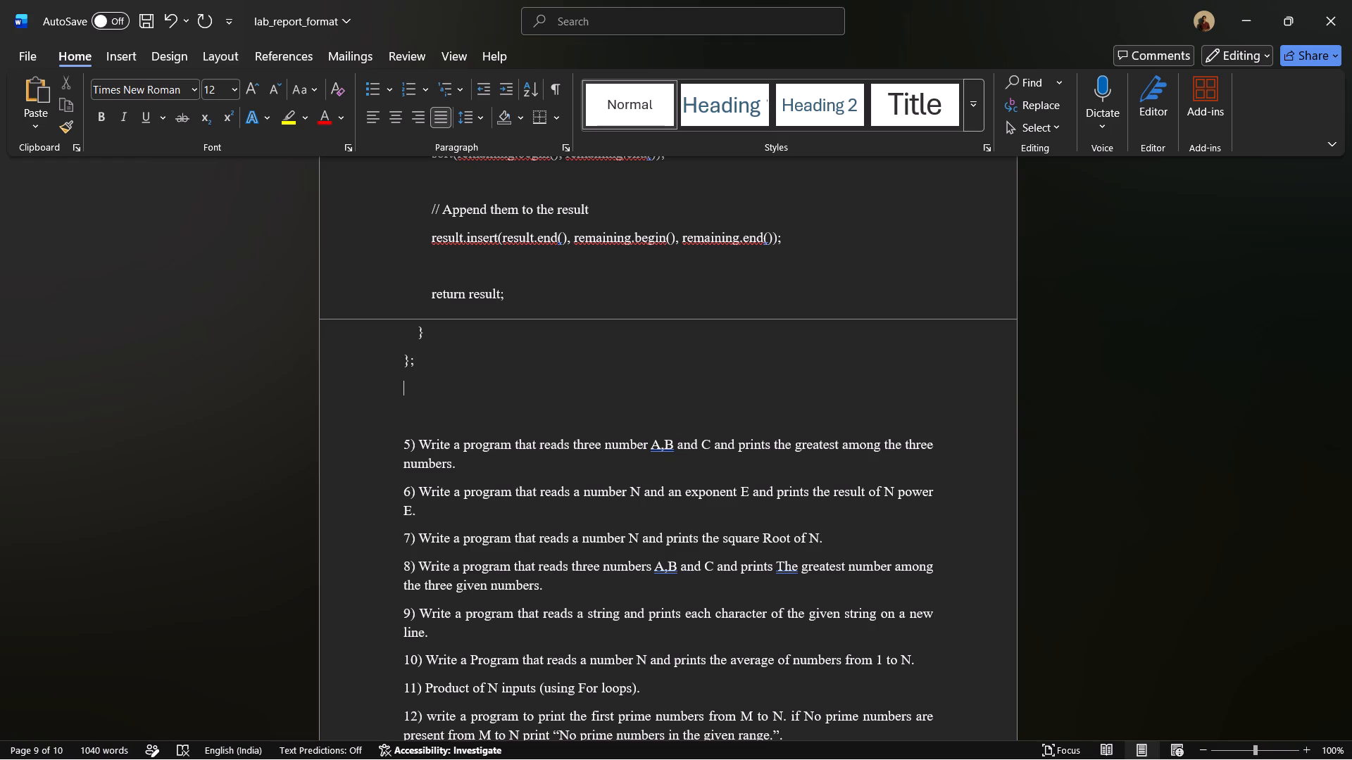
type("Output")
key("shift+colon")
key("Return")
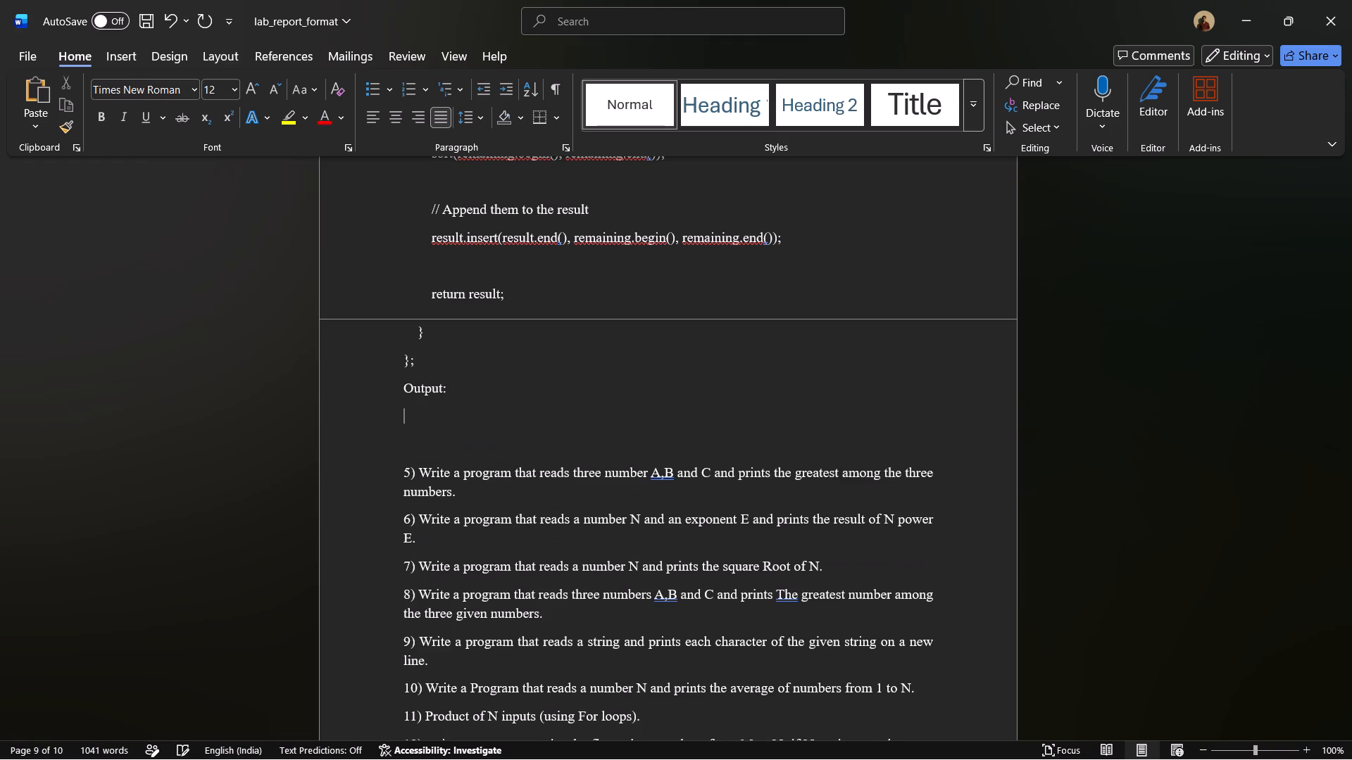
Run the Relative Order Sort solution in Chrome and bring its Your Output and Expected results into view.
left_click(923, 747)
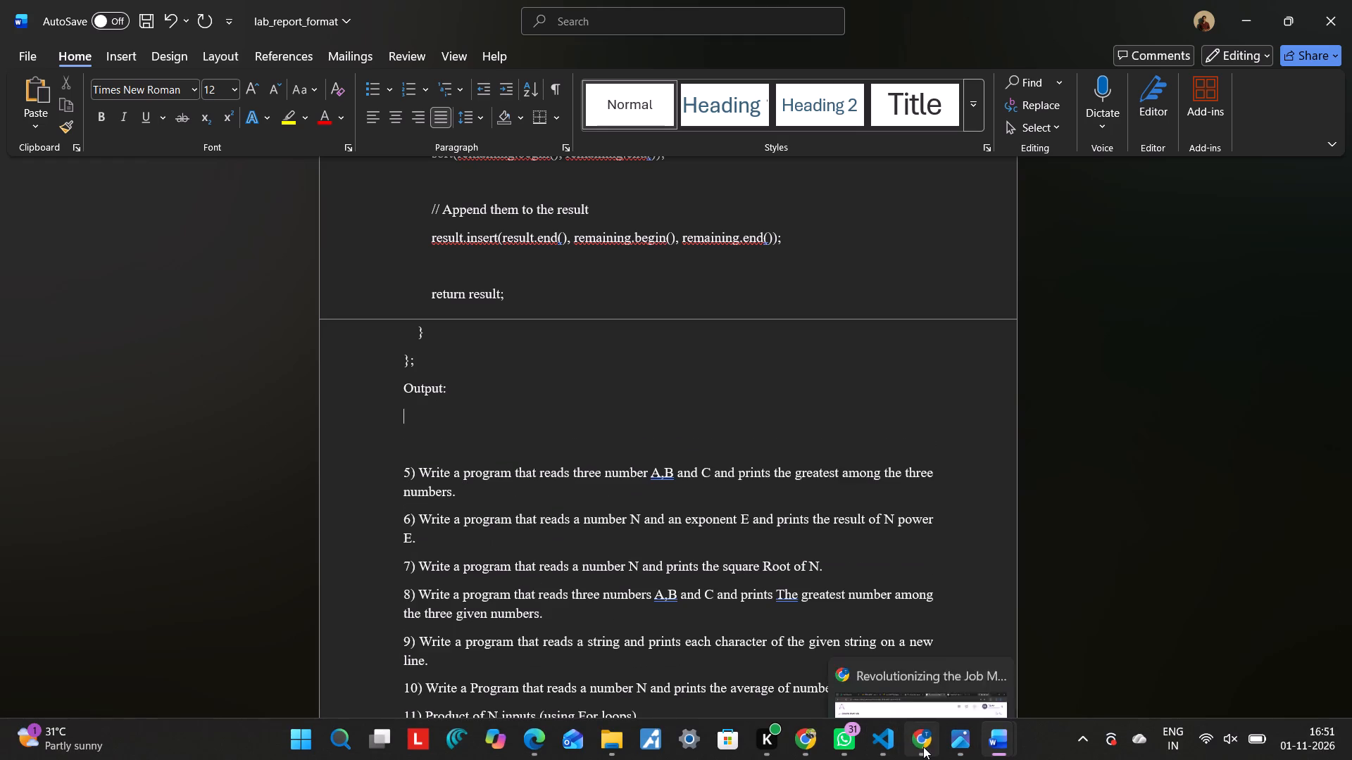
left_click(923, 747)
left_click(923, 747)
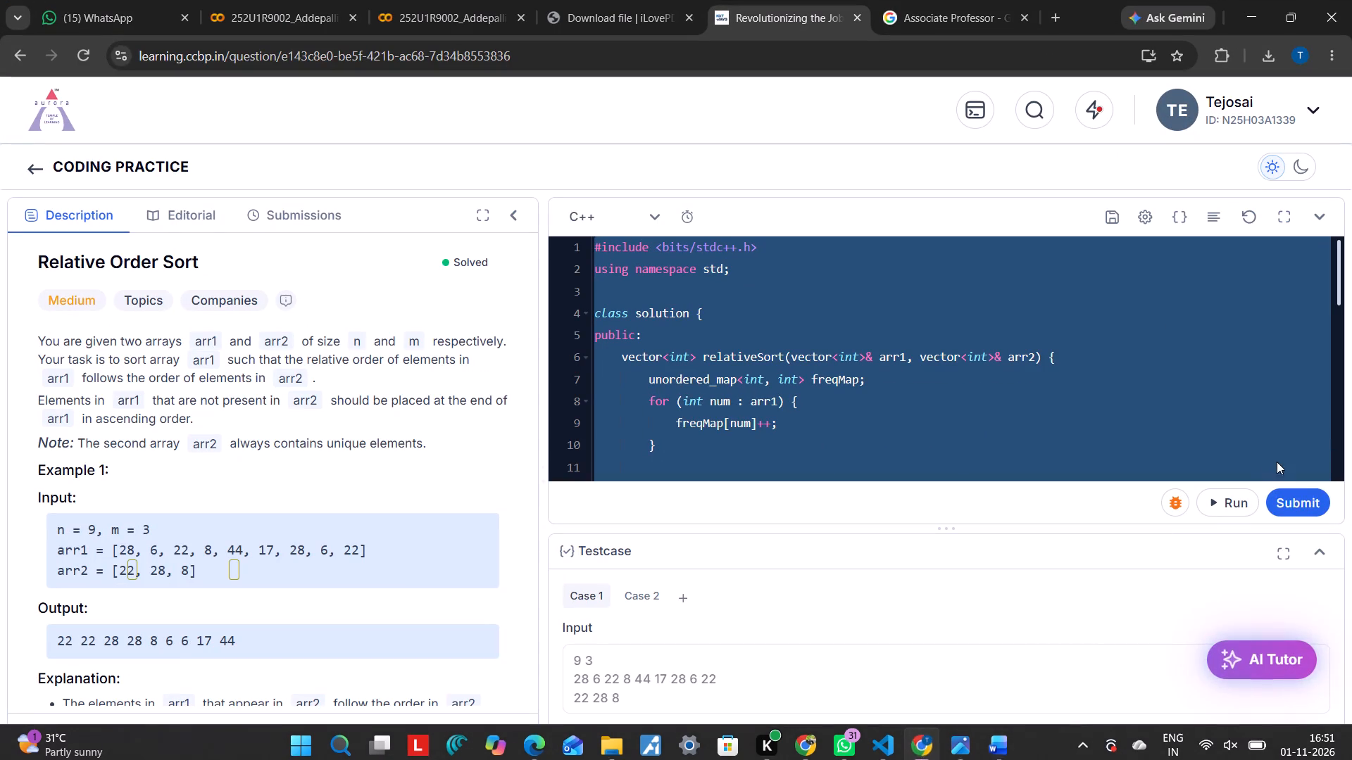
left_click(1231, 511)
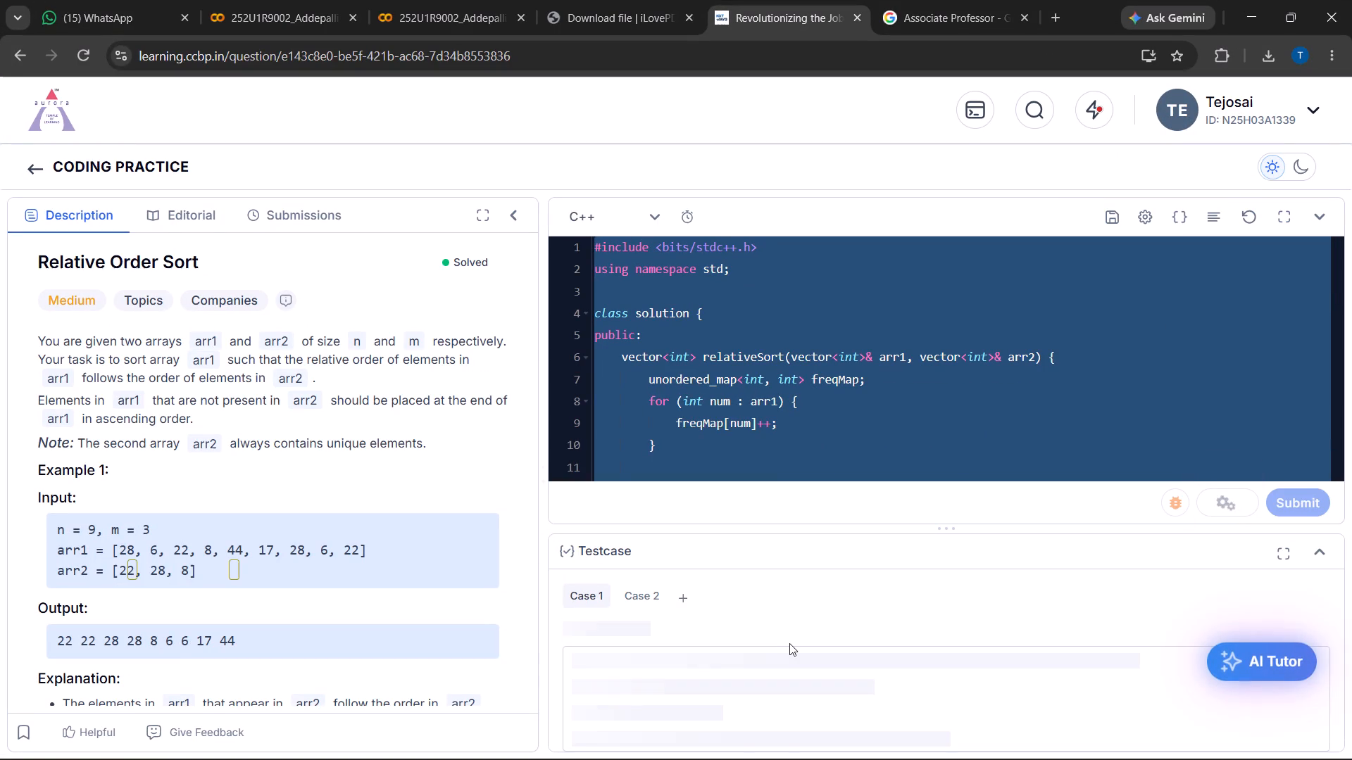
scroll(789, 643, "down", 1)
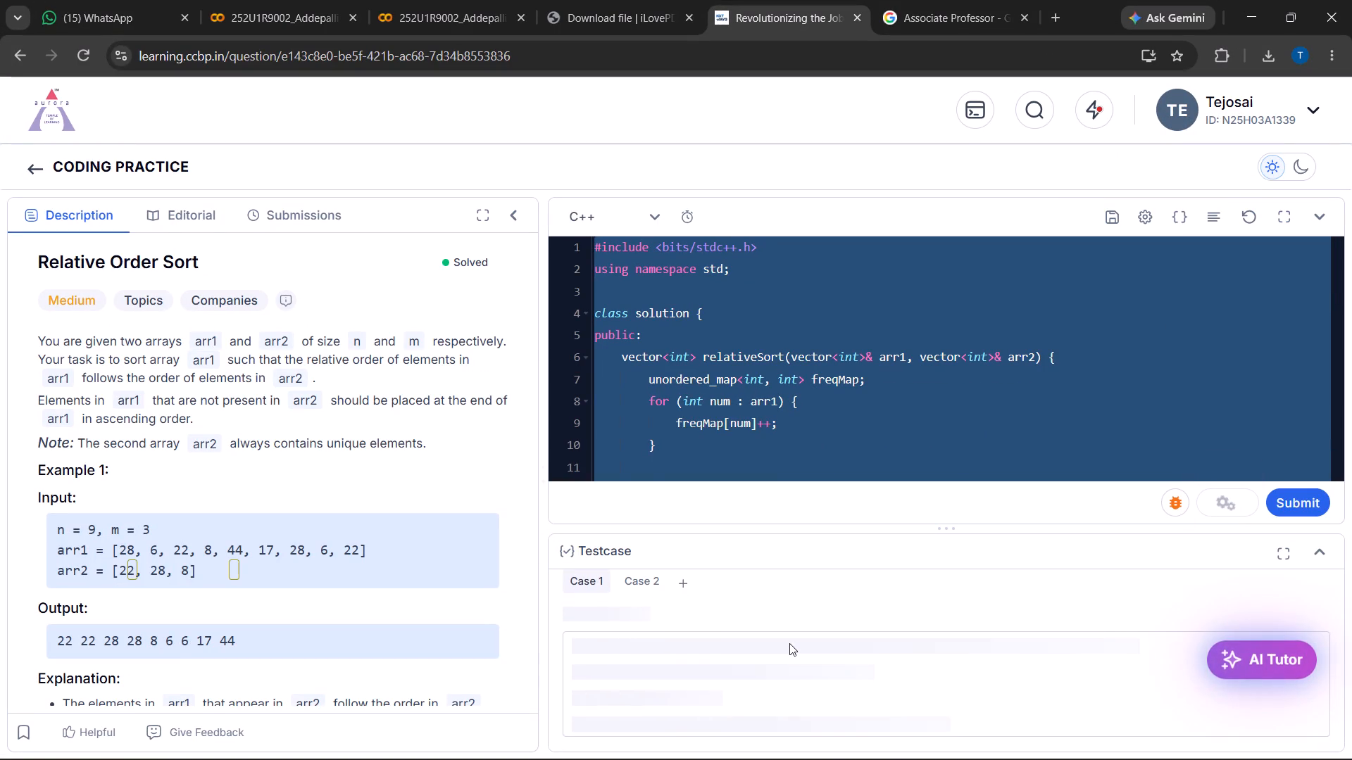
scroll(789, 643, "down", 1)
scroll(789, 643, "up", 2)
scroll(789, 643, "down", 1)
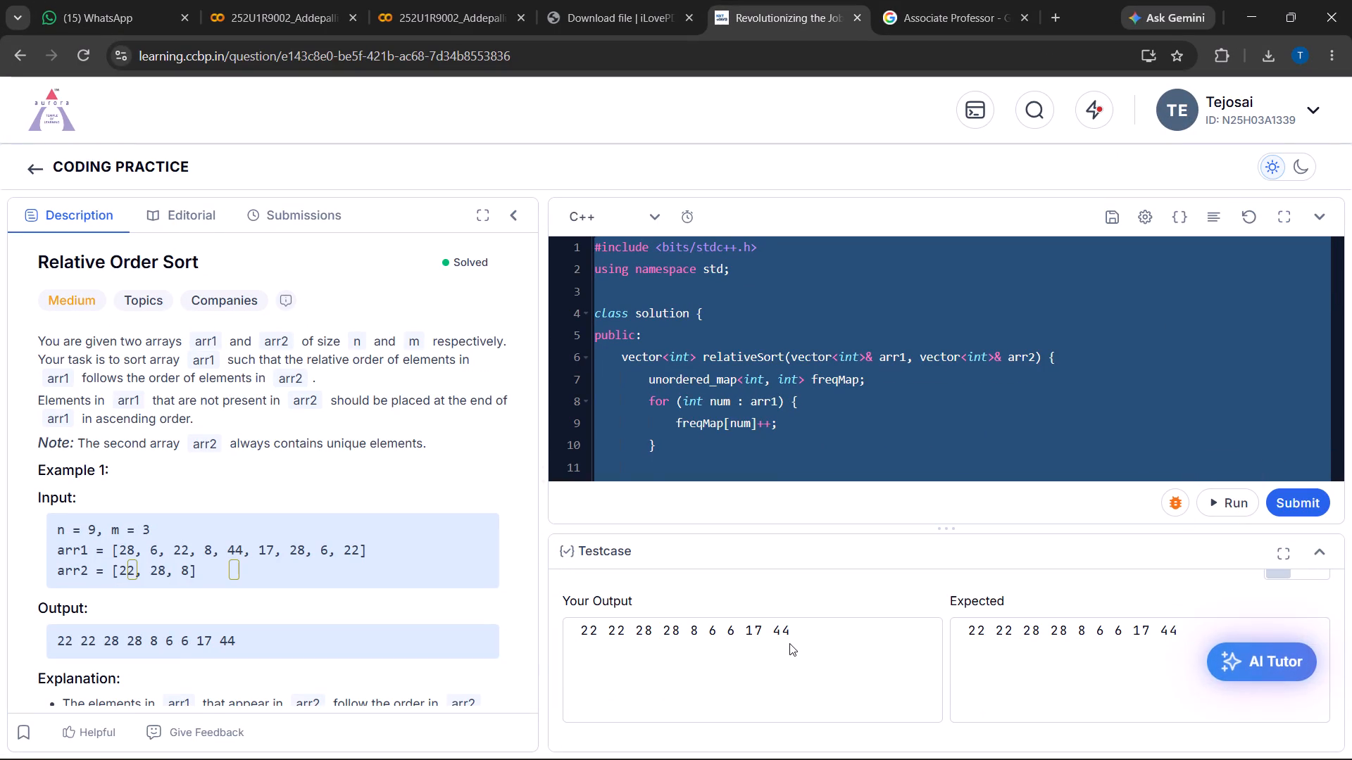
scroll(789, 643, "down", 1)
Capture a screenshot of the Testcase output area and paste it under "Output:" in the Word report.
key("shift+super+s")
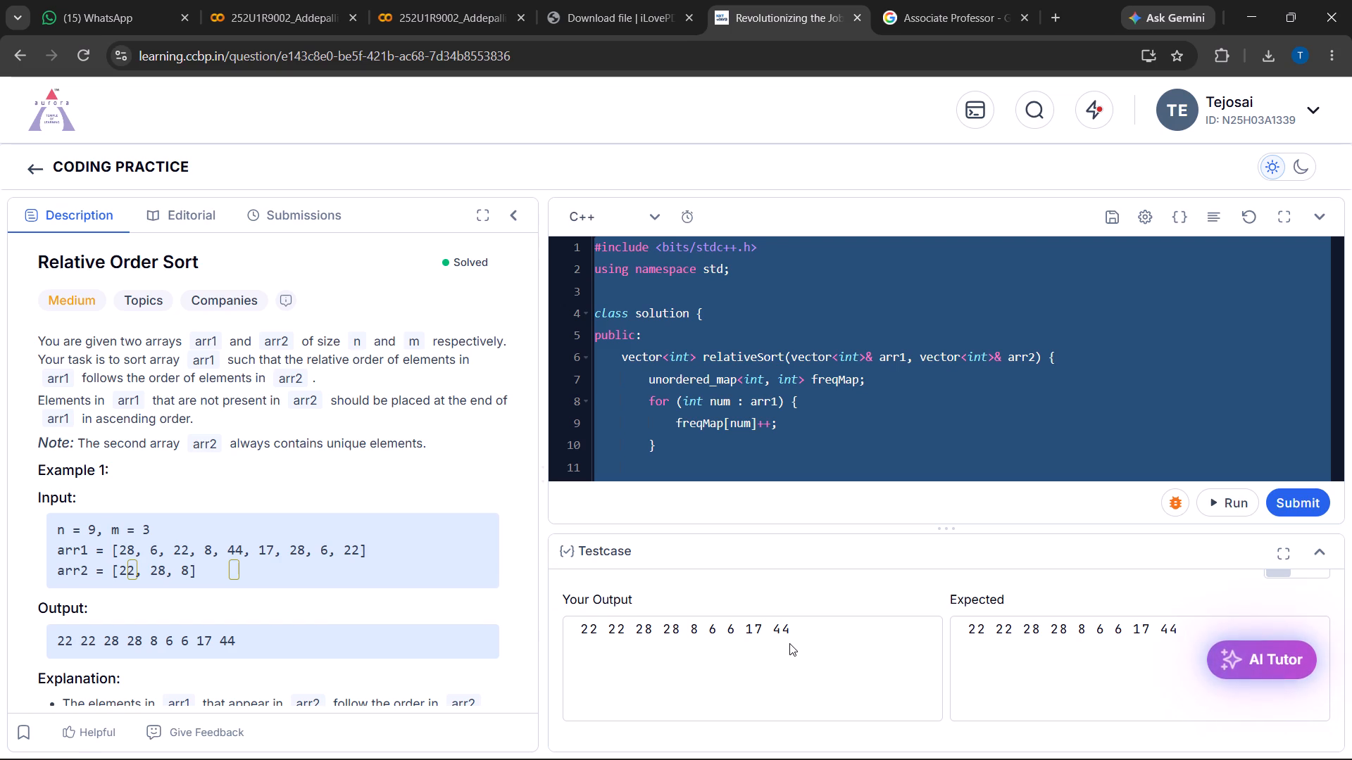
left_click_drag(535, 520, 1191, 671)
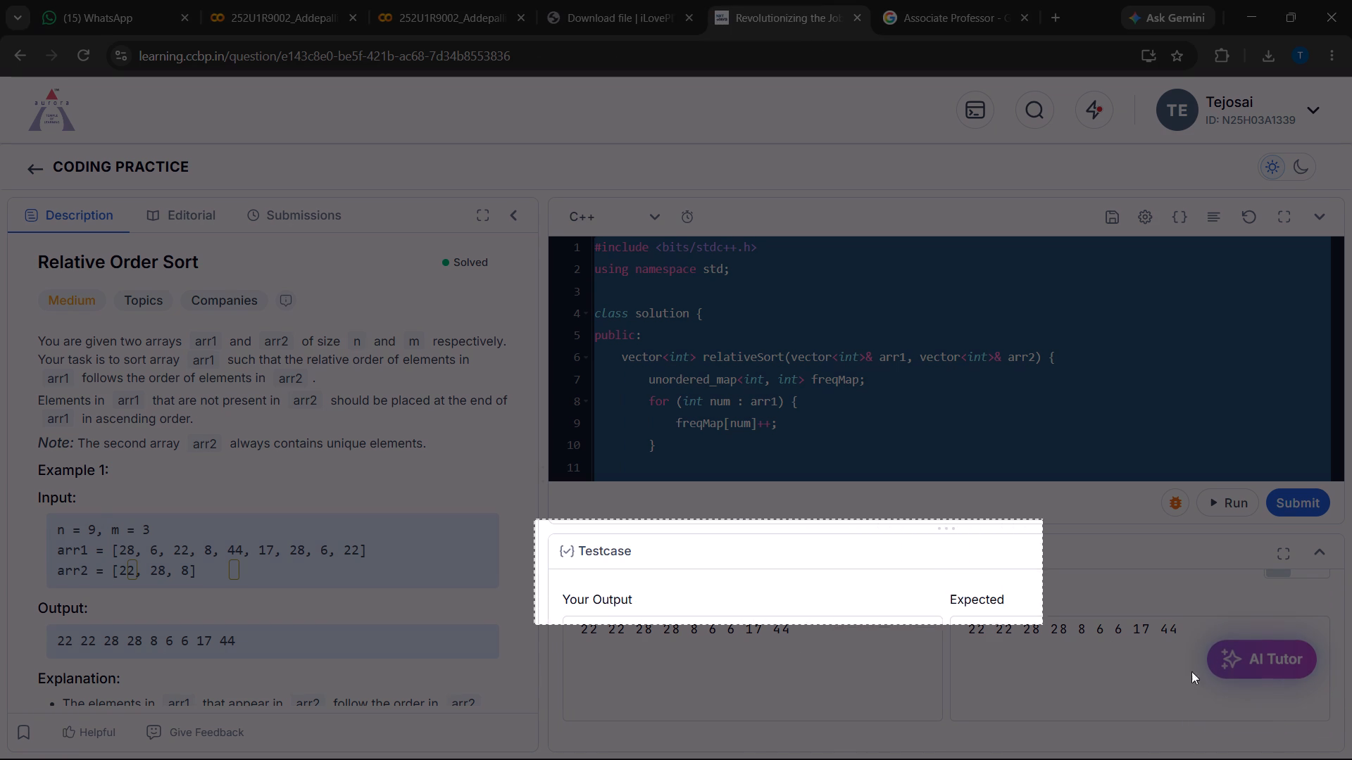
left_click_drag(1191, 671, 1334, 752)
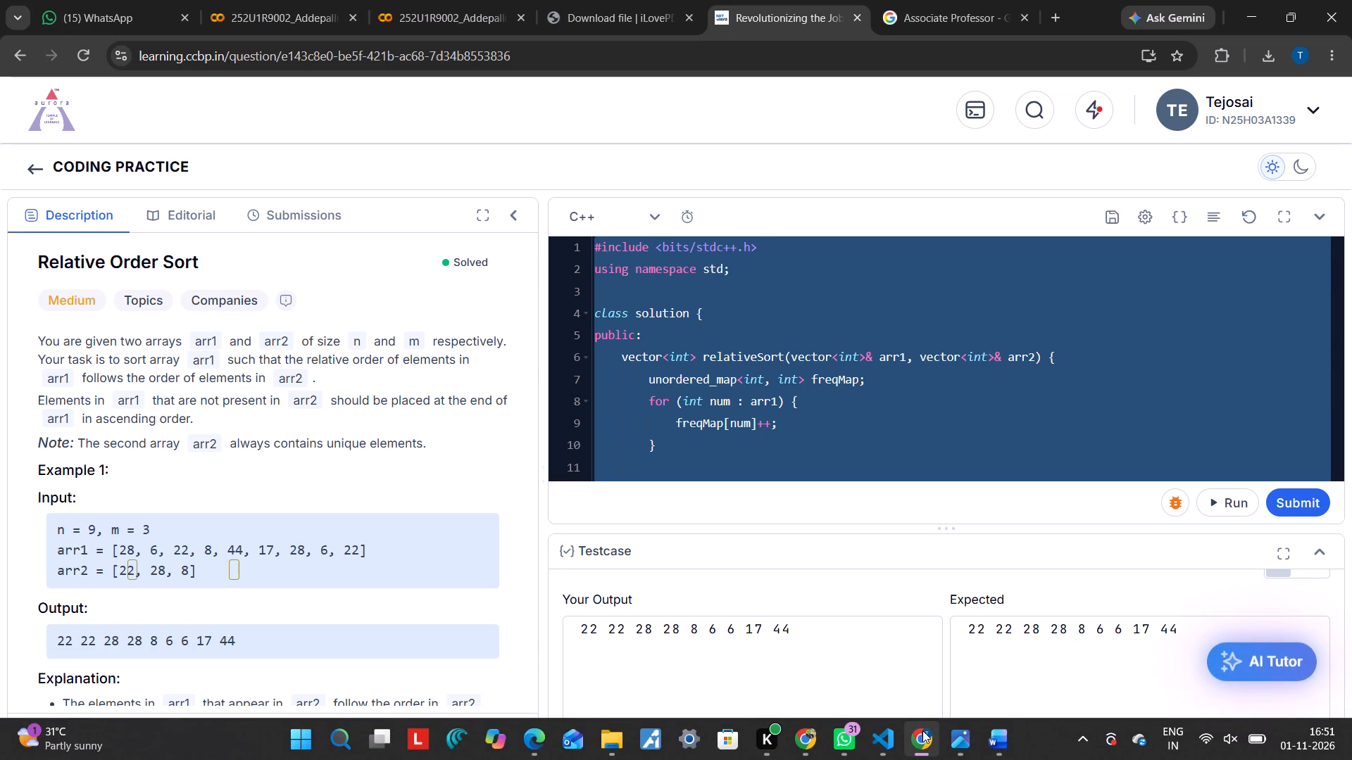
left_click(922, 730)
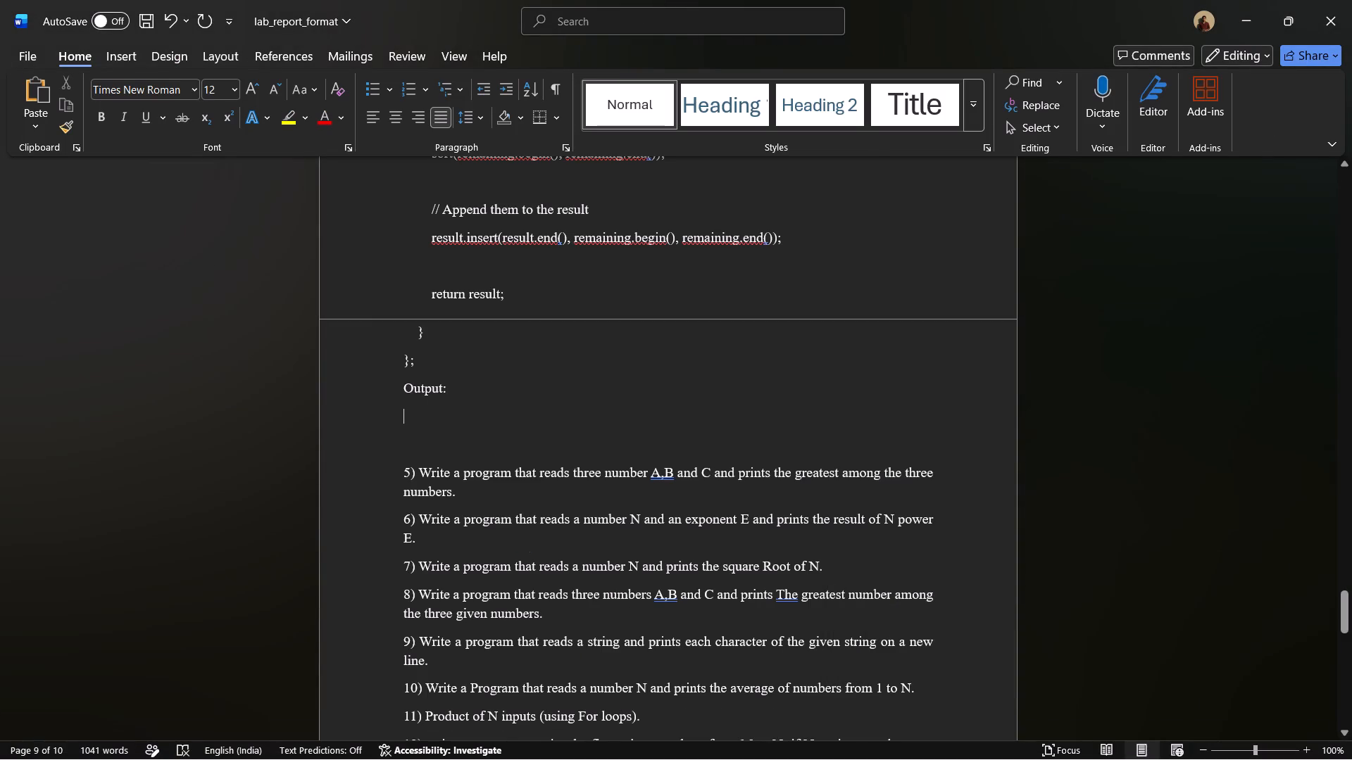
key("ctrl+v")
Delete the sample text of question 5, keeping only the number "5)".
scroll(525, 548, "down", 1)
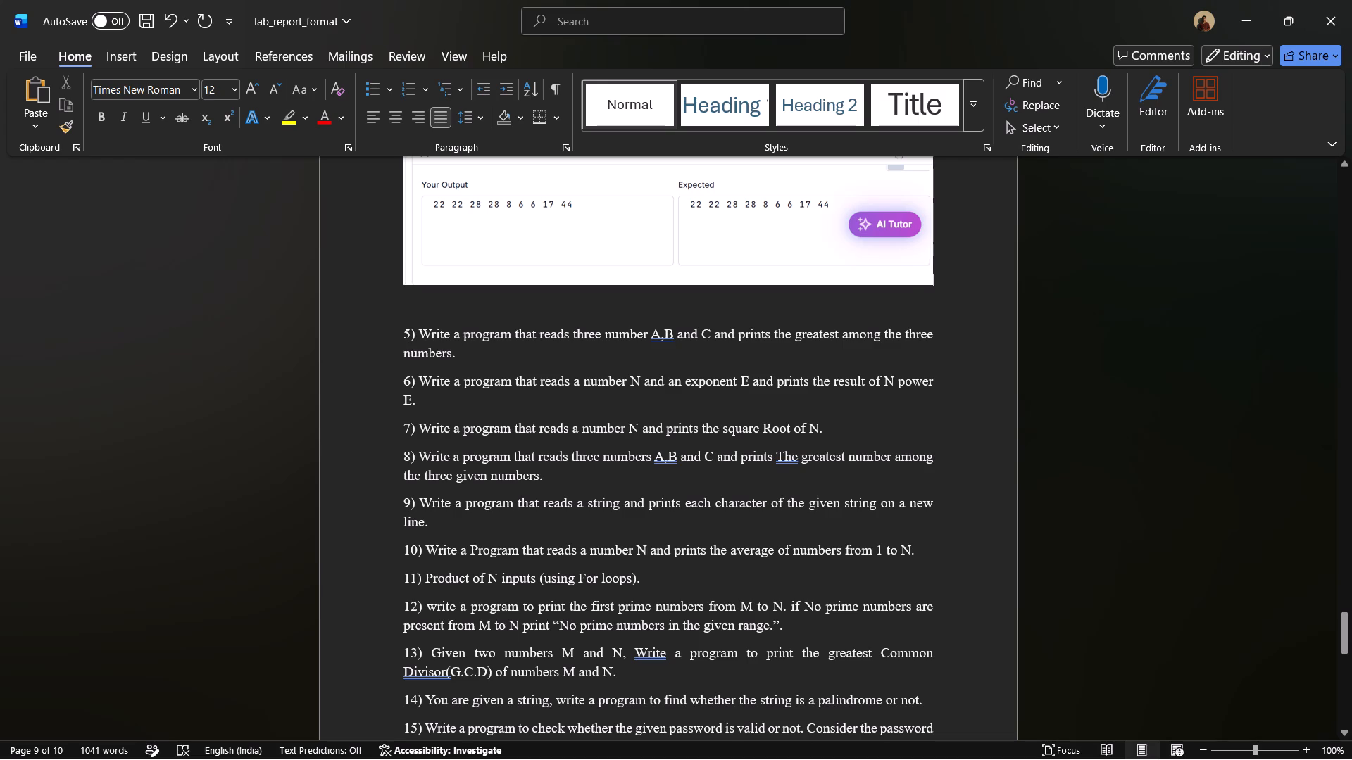
left_click_drag(463, 355, 453, 338)
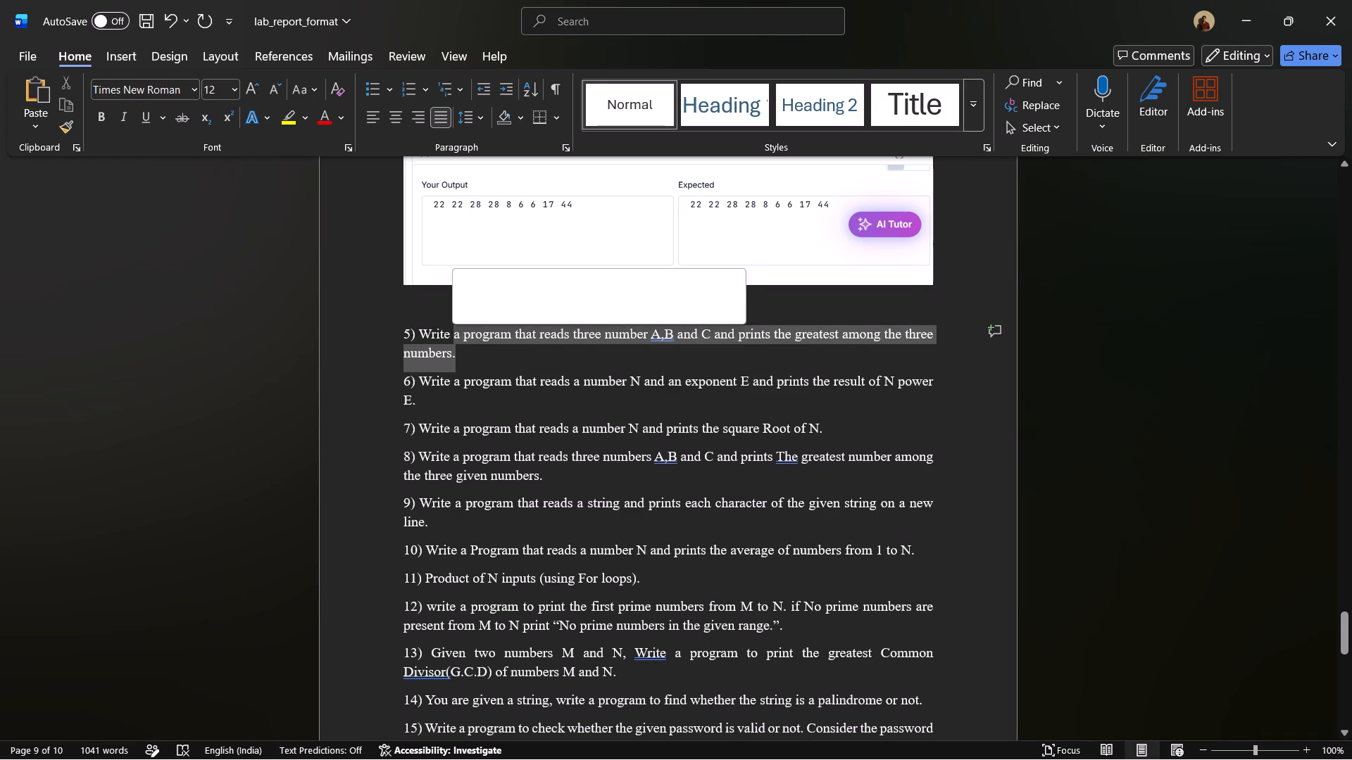
key("BackSpace")
key("BackSpace")
key("BackSpace")
key("BackSpace")
key("BackSpace")
key("BackSpace")
key("BackSpace")
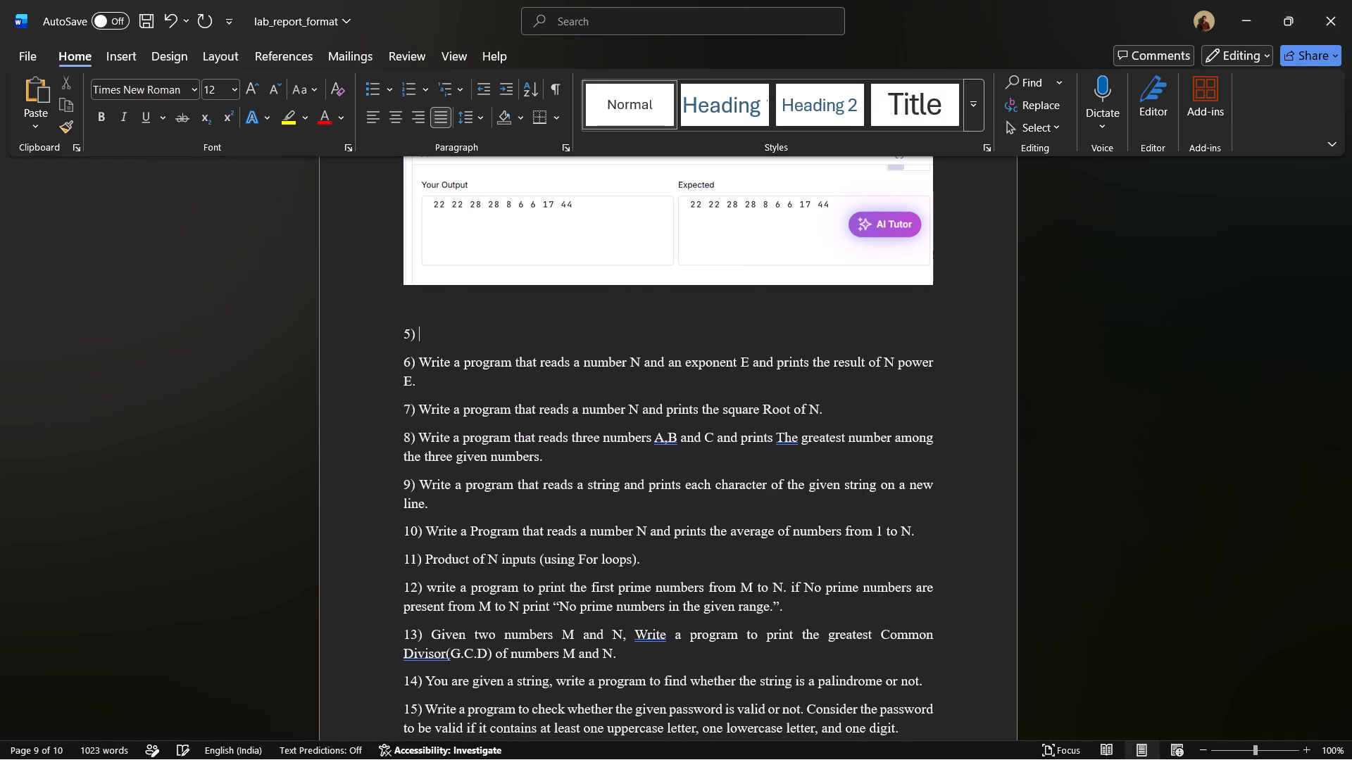
Copy the title "Minimum Number of Balls in the Box" from the coding practice list in Chrome and paste it after "5)" in the Word report.
left_click(920, 733)
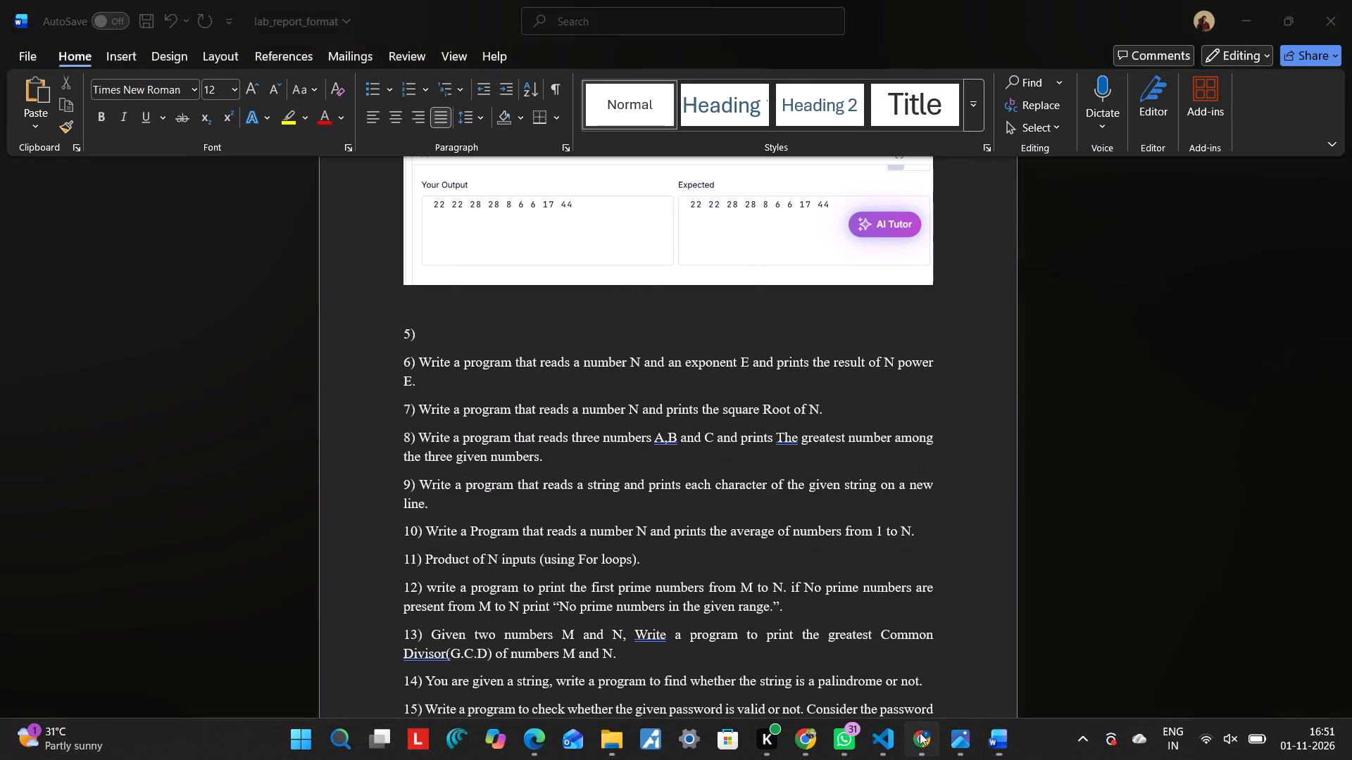
left_click_drag(28, 180, 36, 175)
left_click(36, 175)
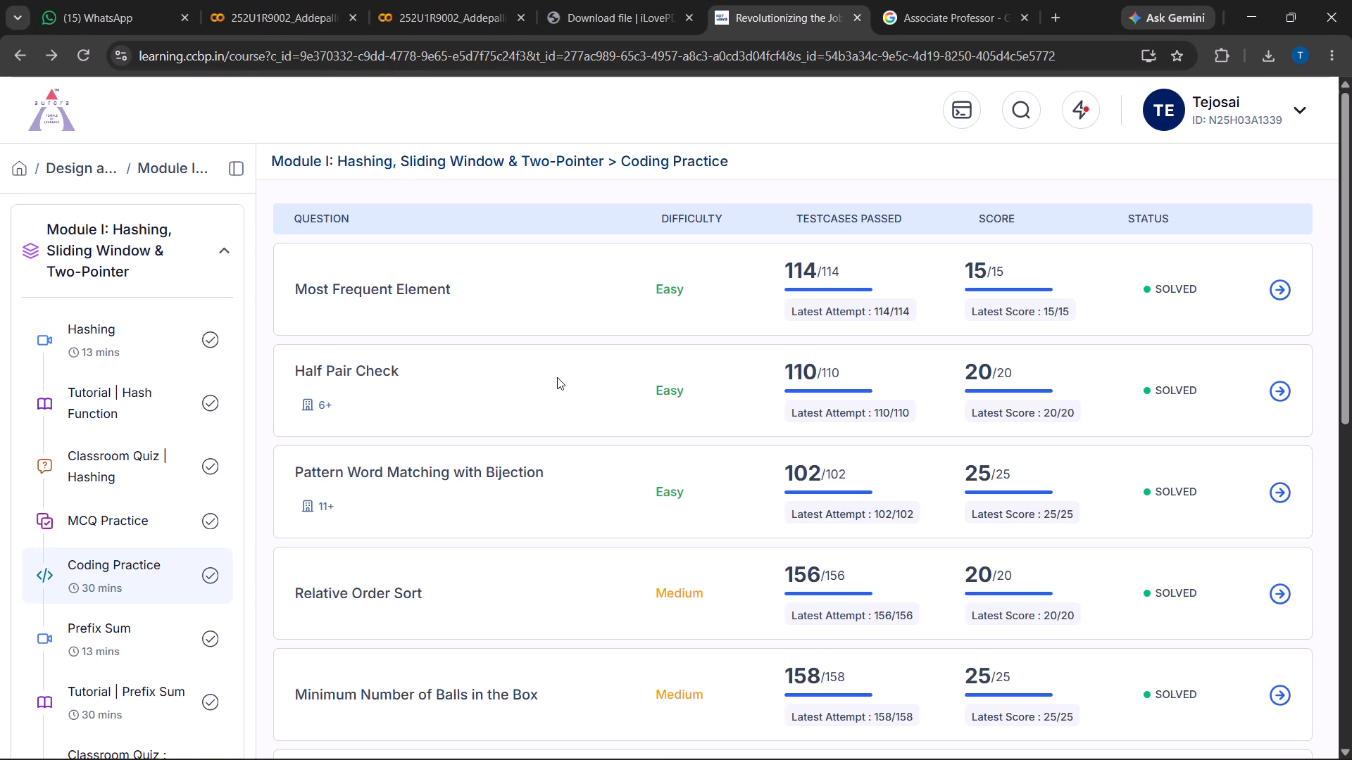
scroll(557, 377, "down", 1)
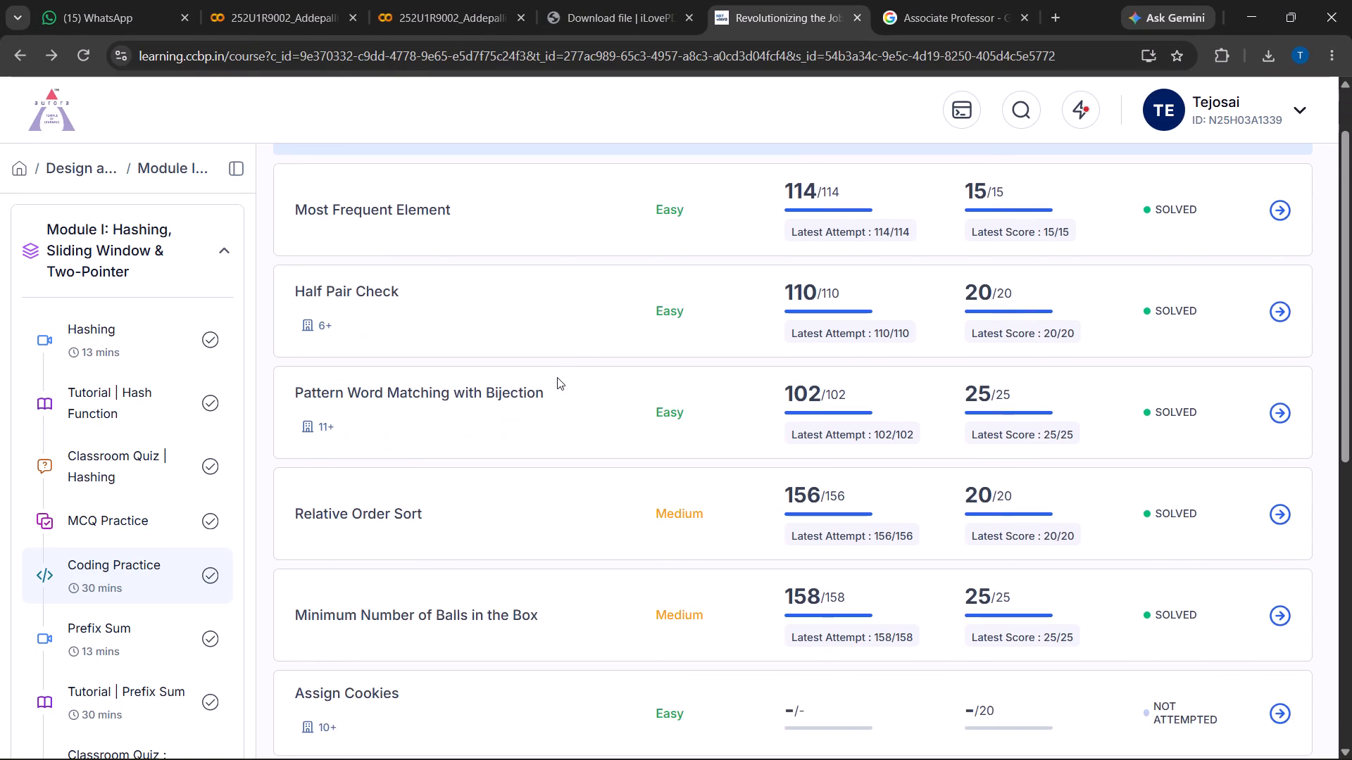
scroll(557, 377, "down", 1)
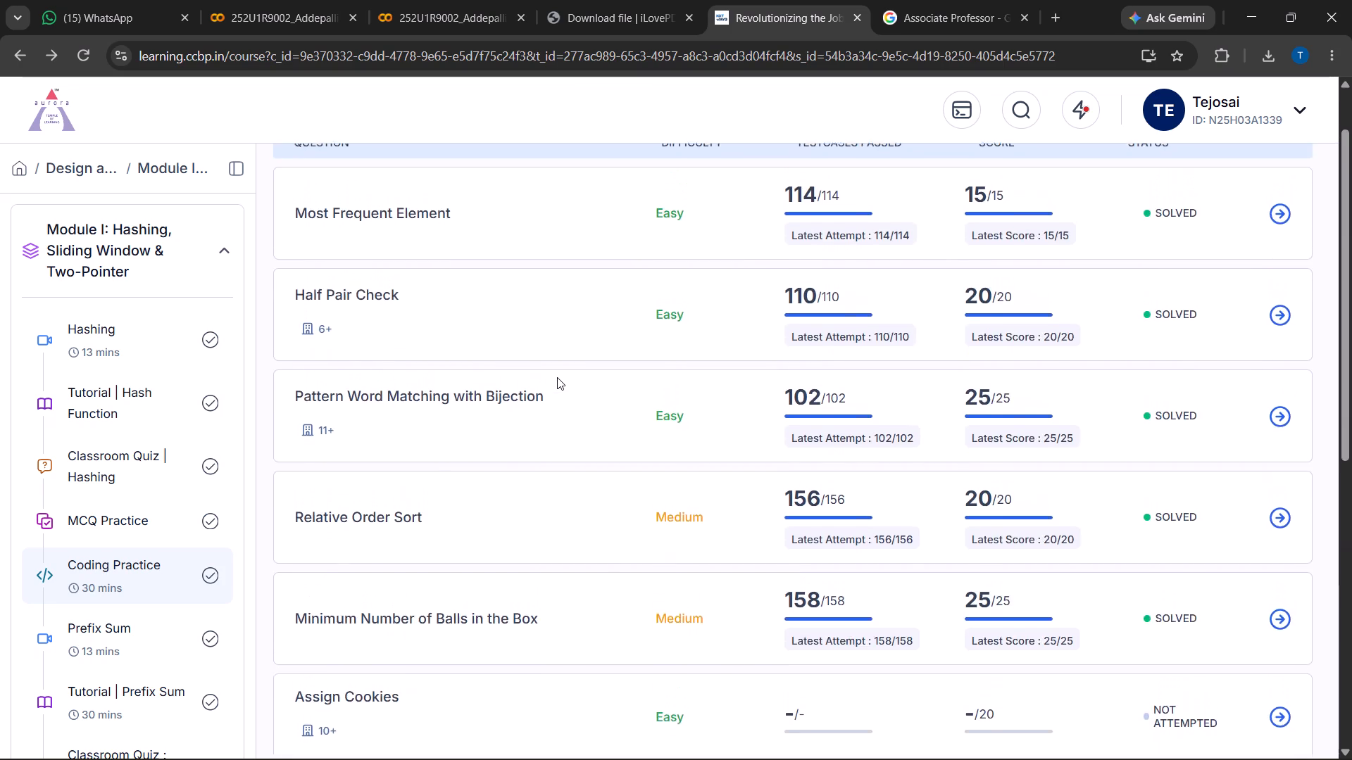
scroll(557, 377, "down", 1)
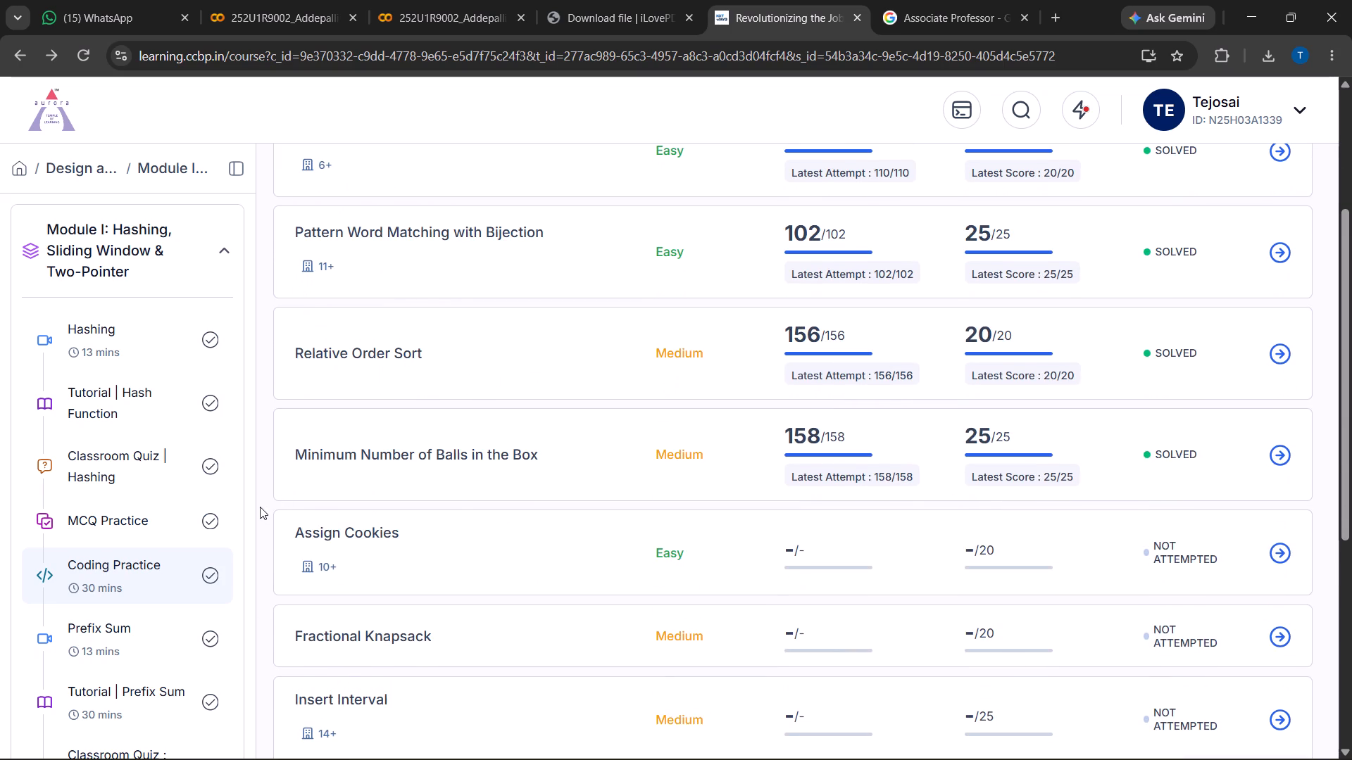
left_click_drag(265, 503, 557, 445)
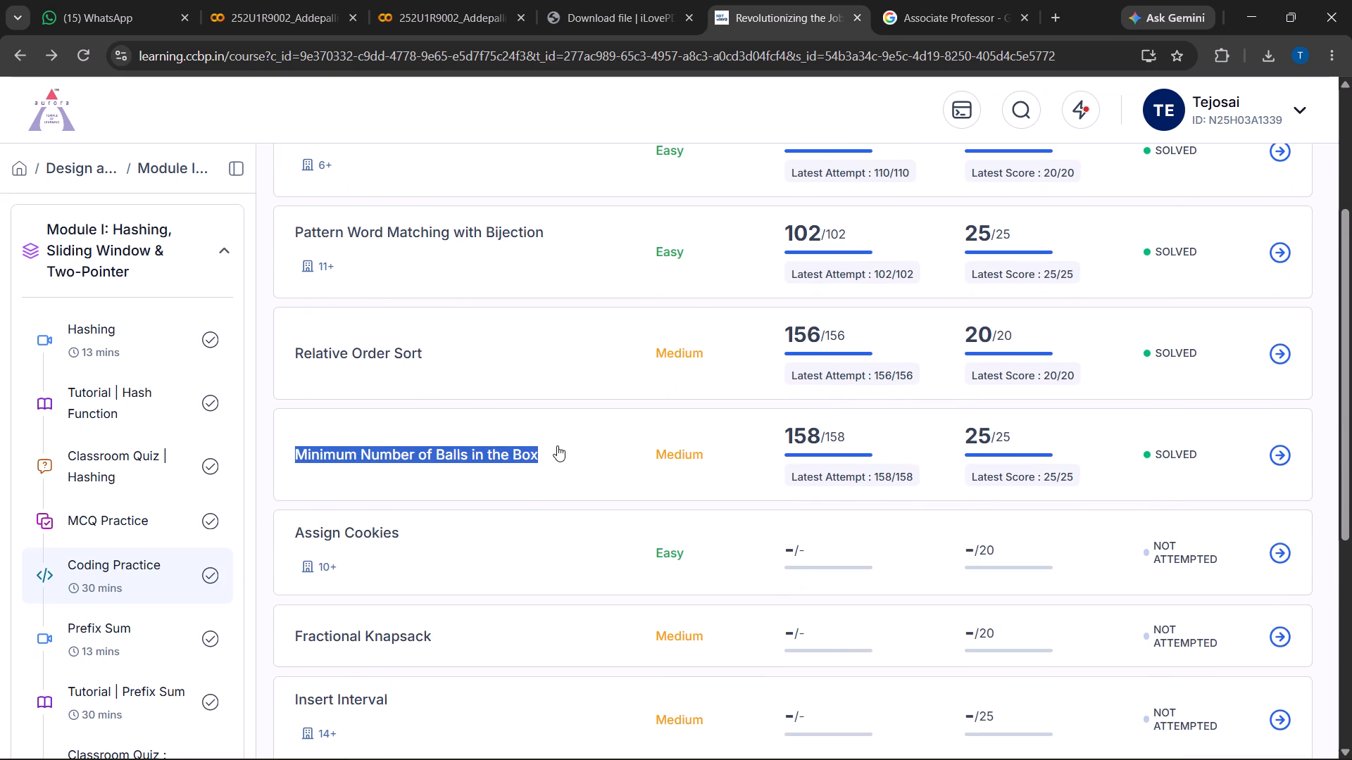
key("ctrl+c")
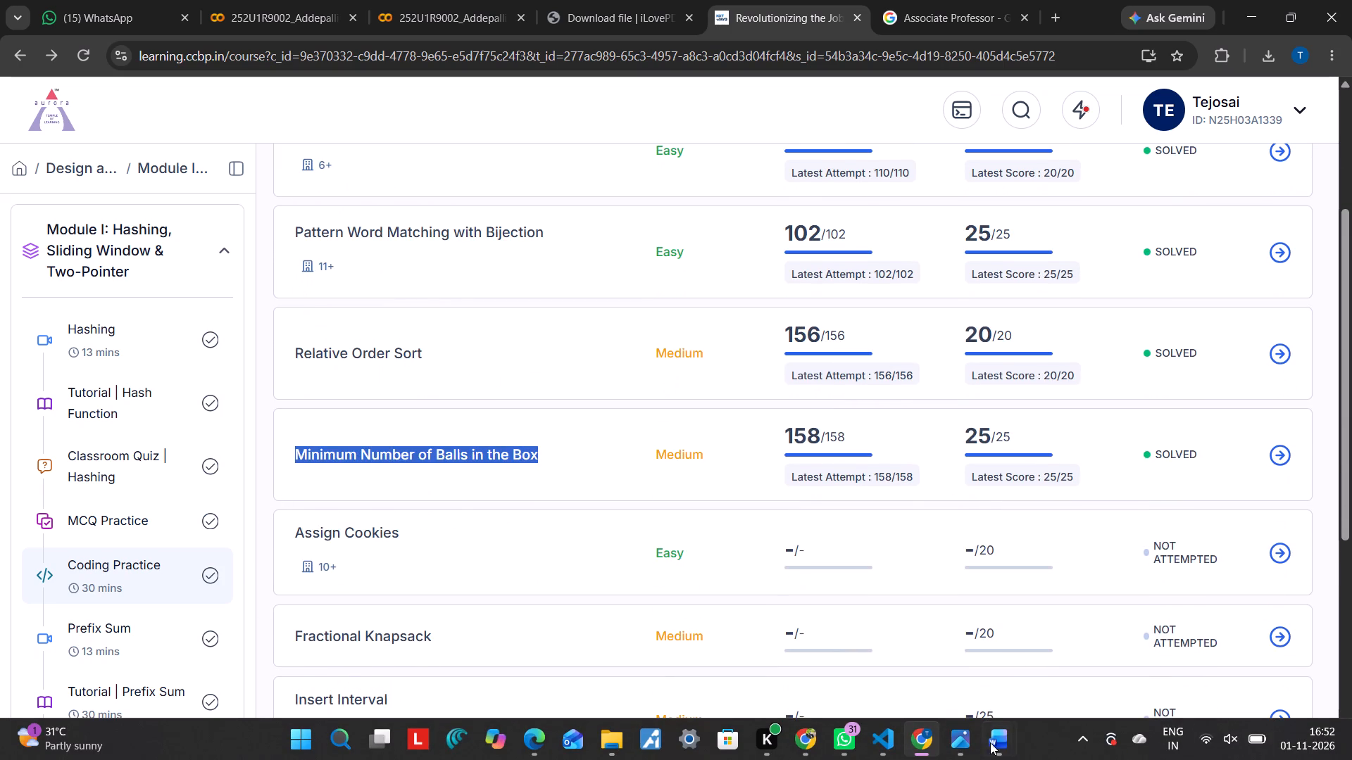
left_click(927, 739)
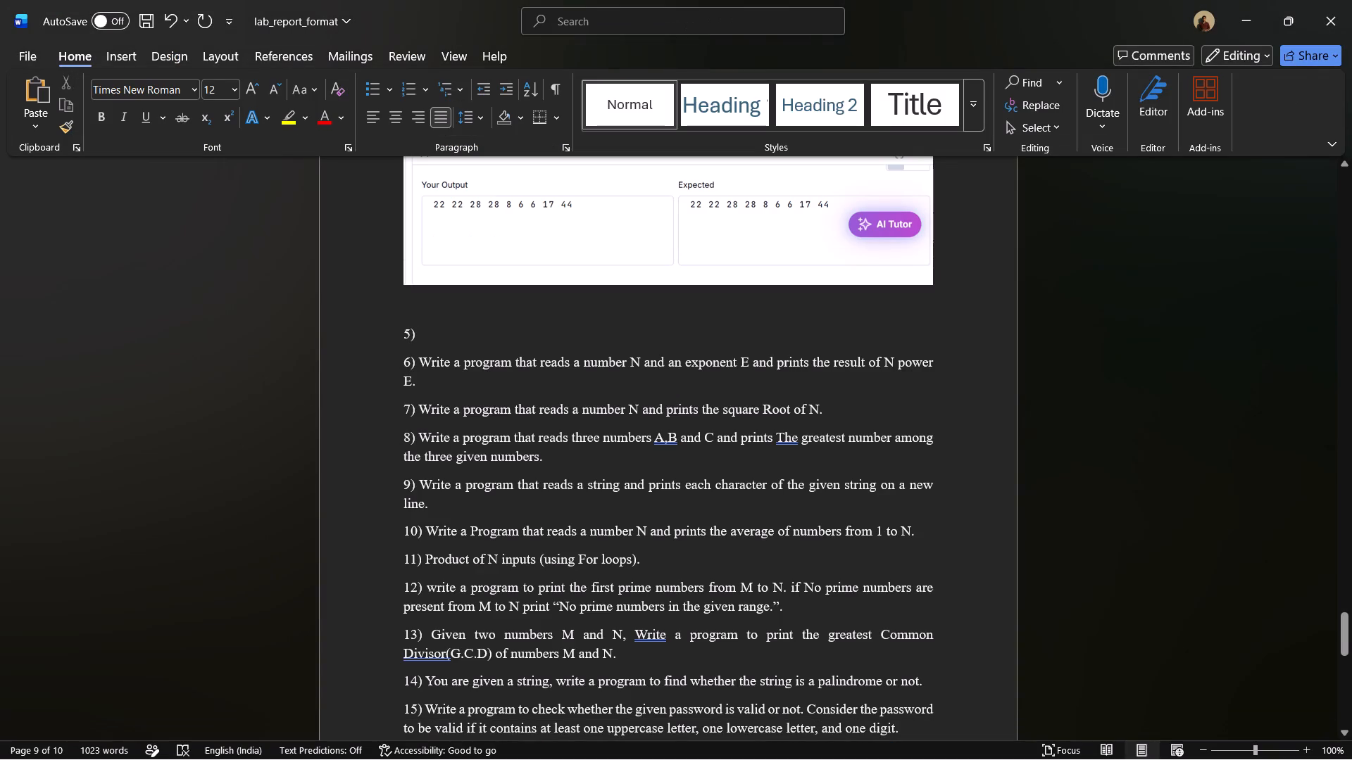
key("ctrl+v")
Add a line reading "Code ;" below the question 5 title, followed by a new empty line.
key("Return")
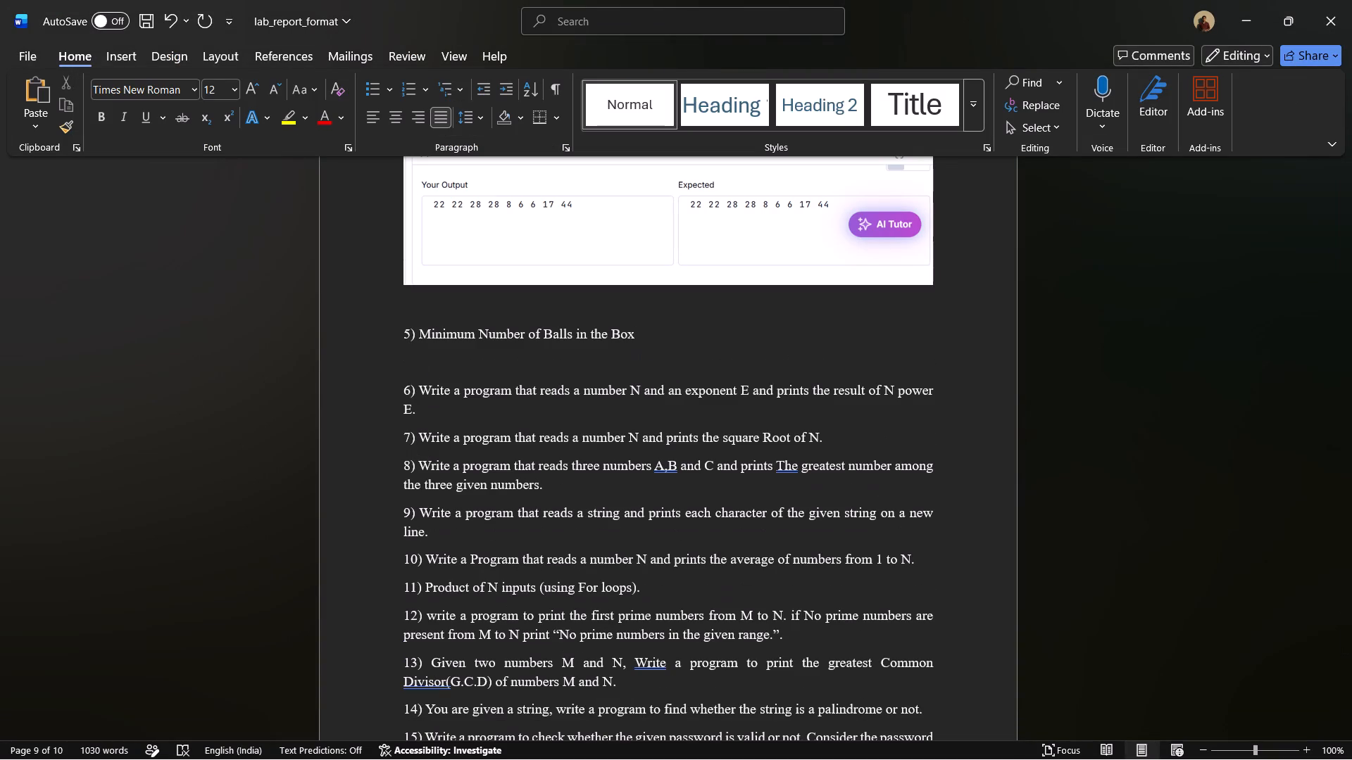
type("Code ;")
key("Return")
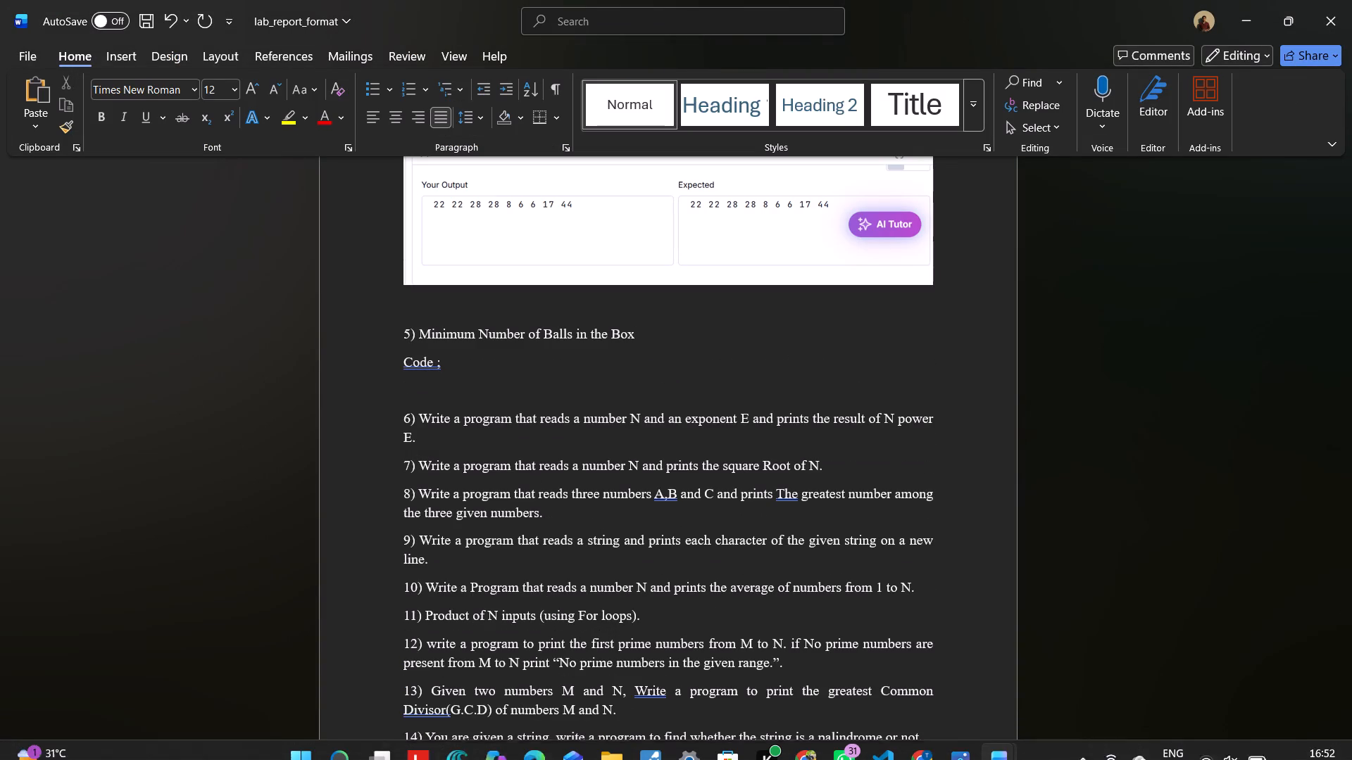
Run the Minimum Number of Balls in the Box solution in Chrome and paste its full C++ code under "Code ;" in the Word report.
left_click(918, 752)
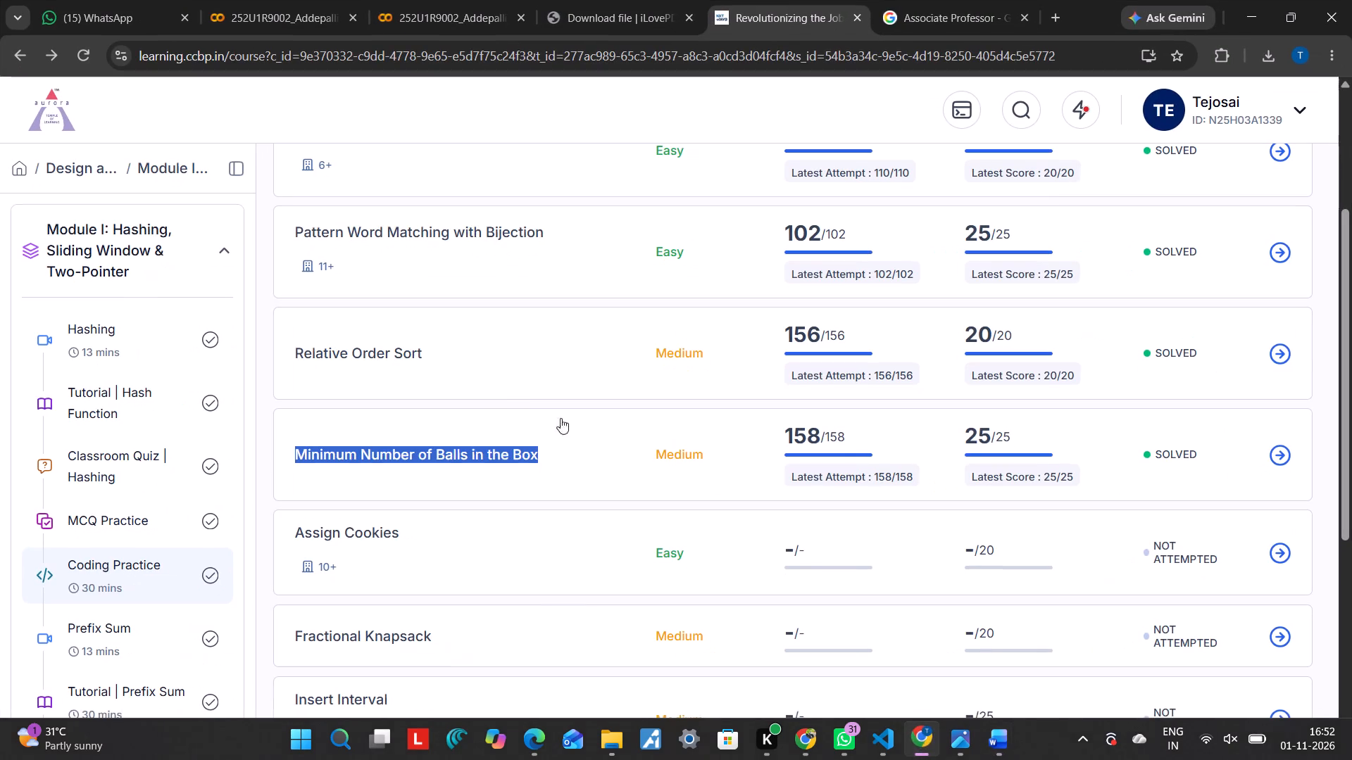
left_click(494, 450)
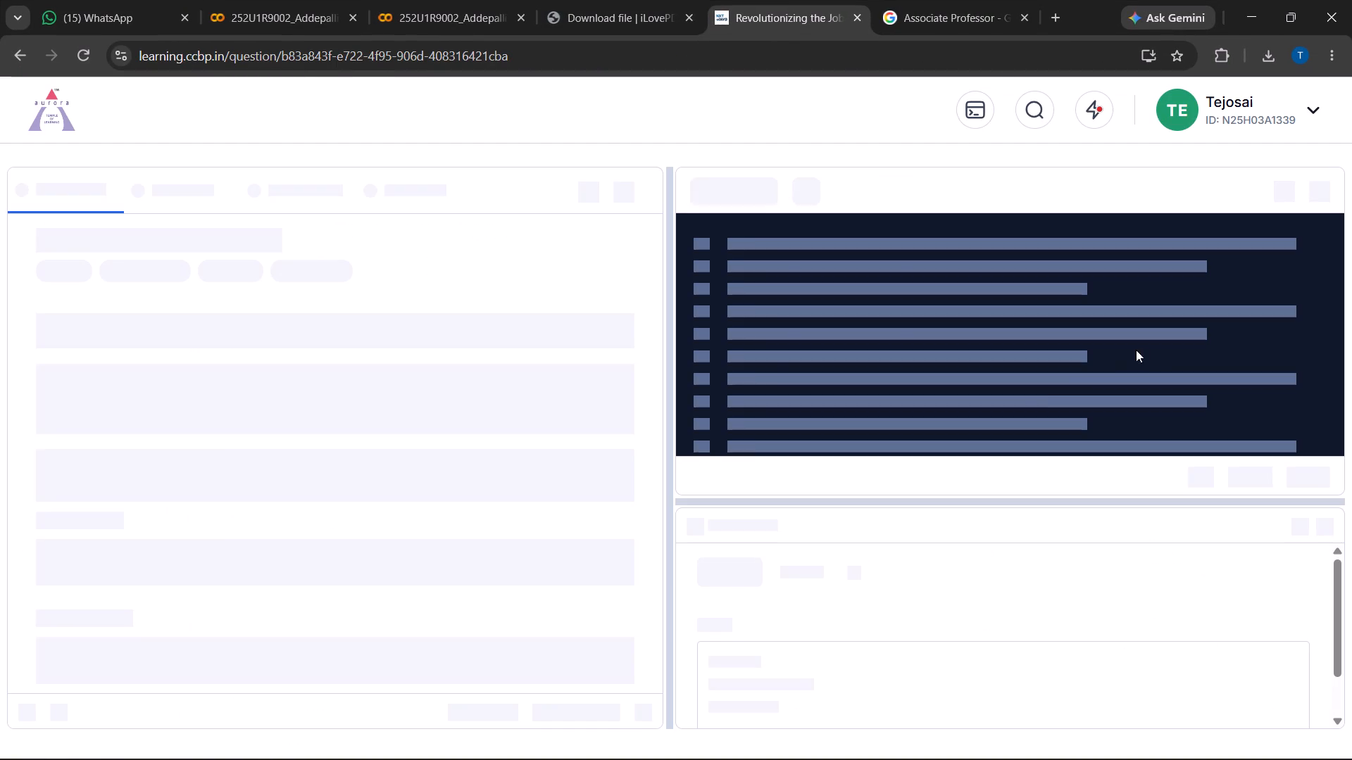
left_click(901, 374)
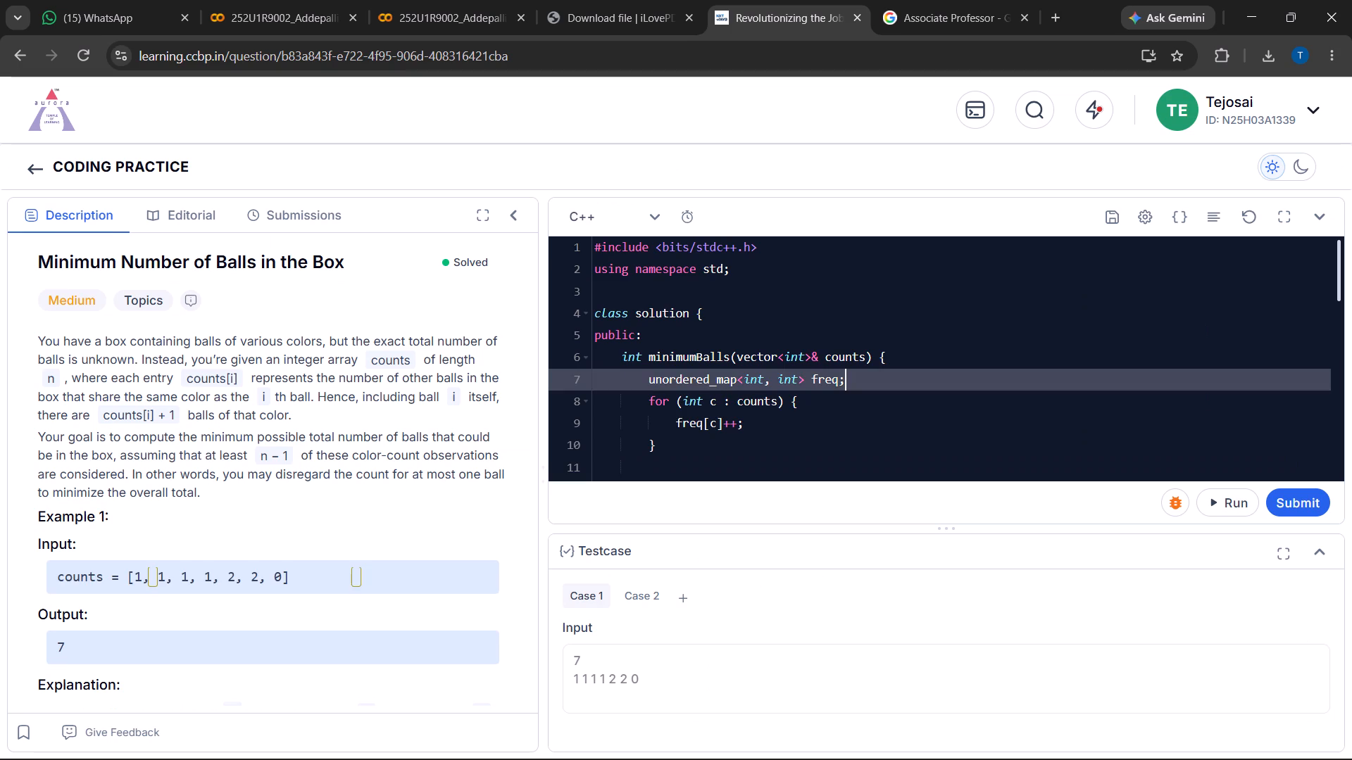
key("ctrl+a")
key("ctrl+c")
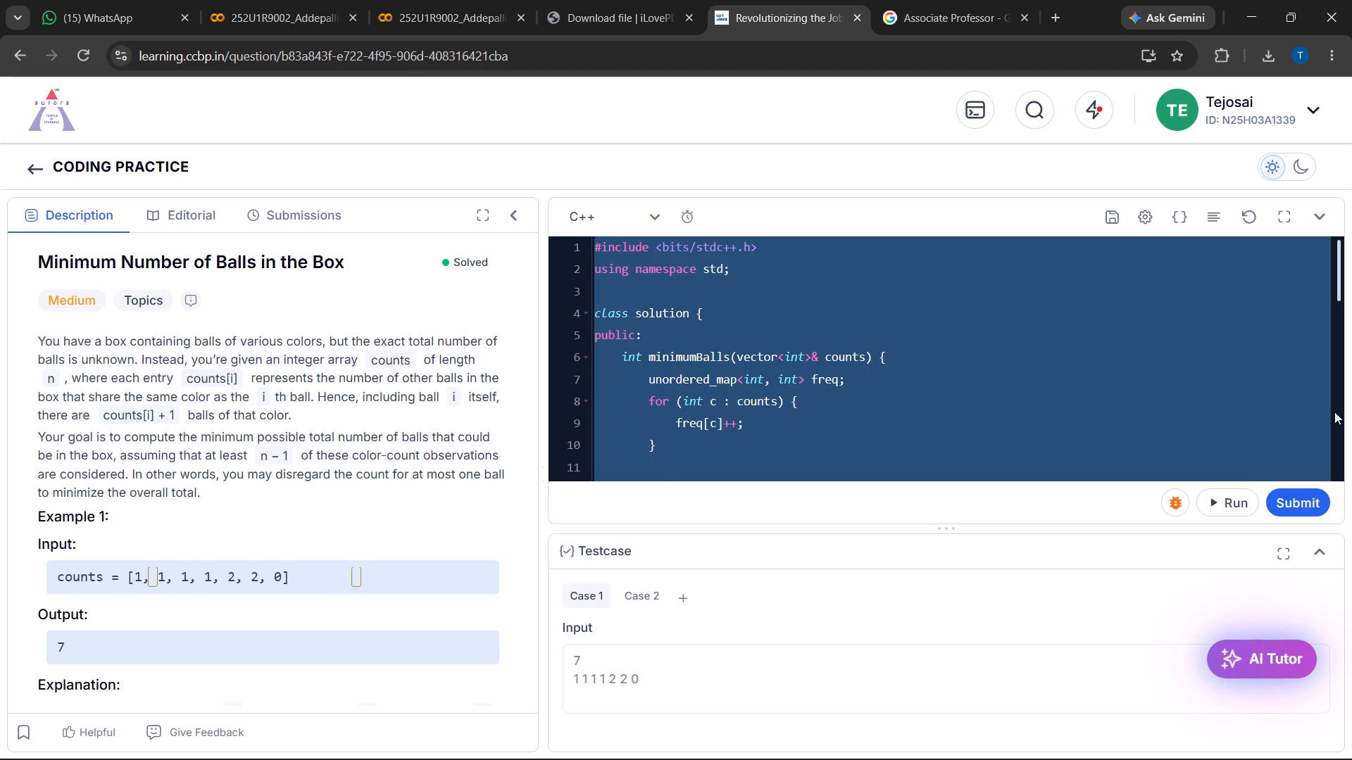
left_click(1219, 502)
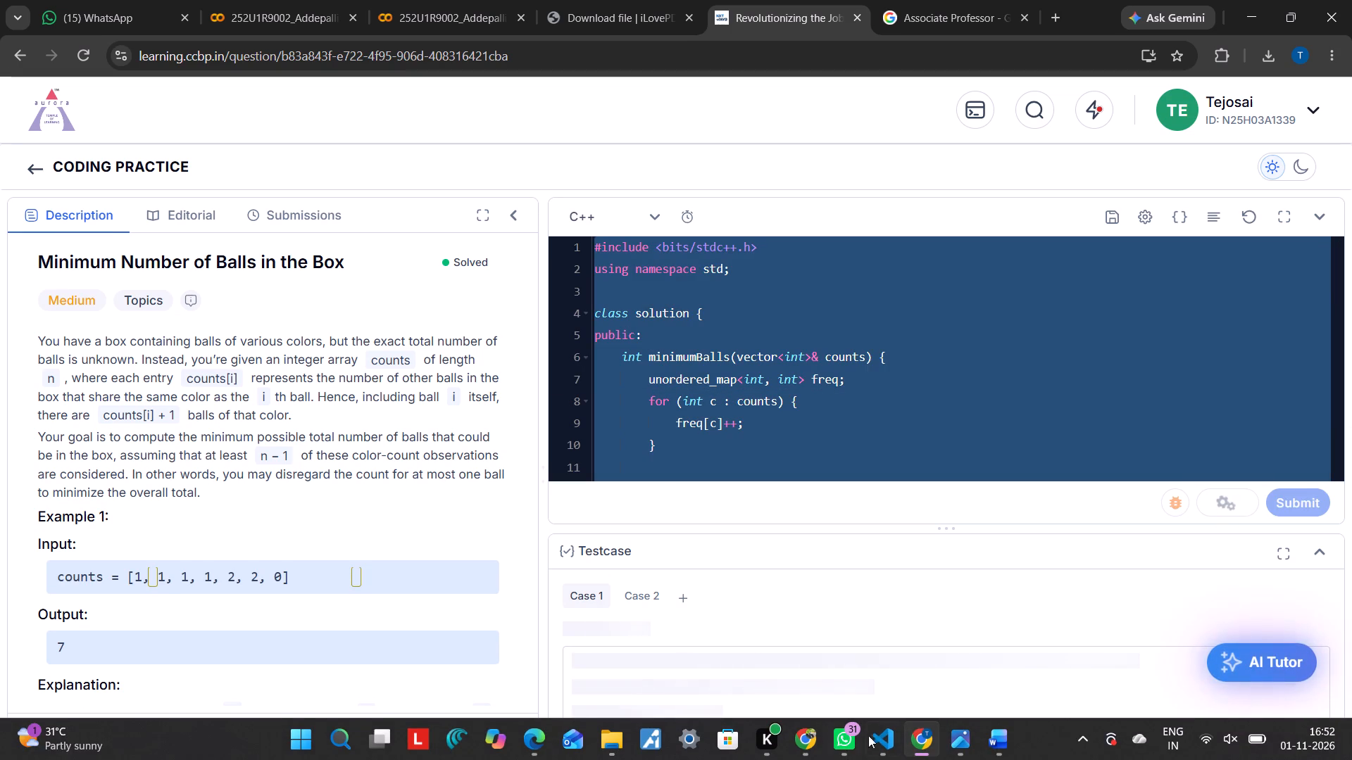
left_click(922, 737)
key("ctrl+v")
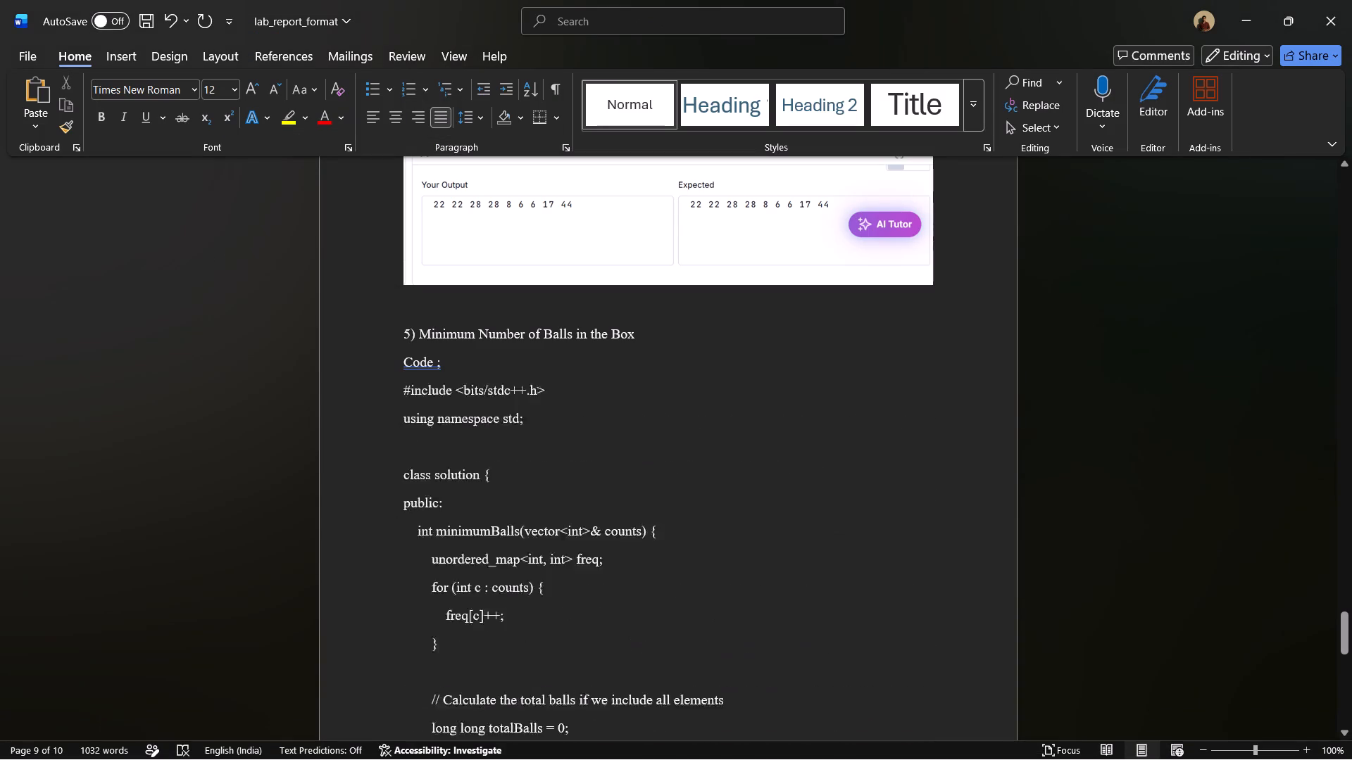
Add a line reading "Output:" below the pasted Minimum Number of Balls code, followed by a new empty line.
key("space")
key("Return")
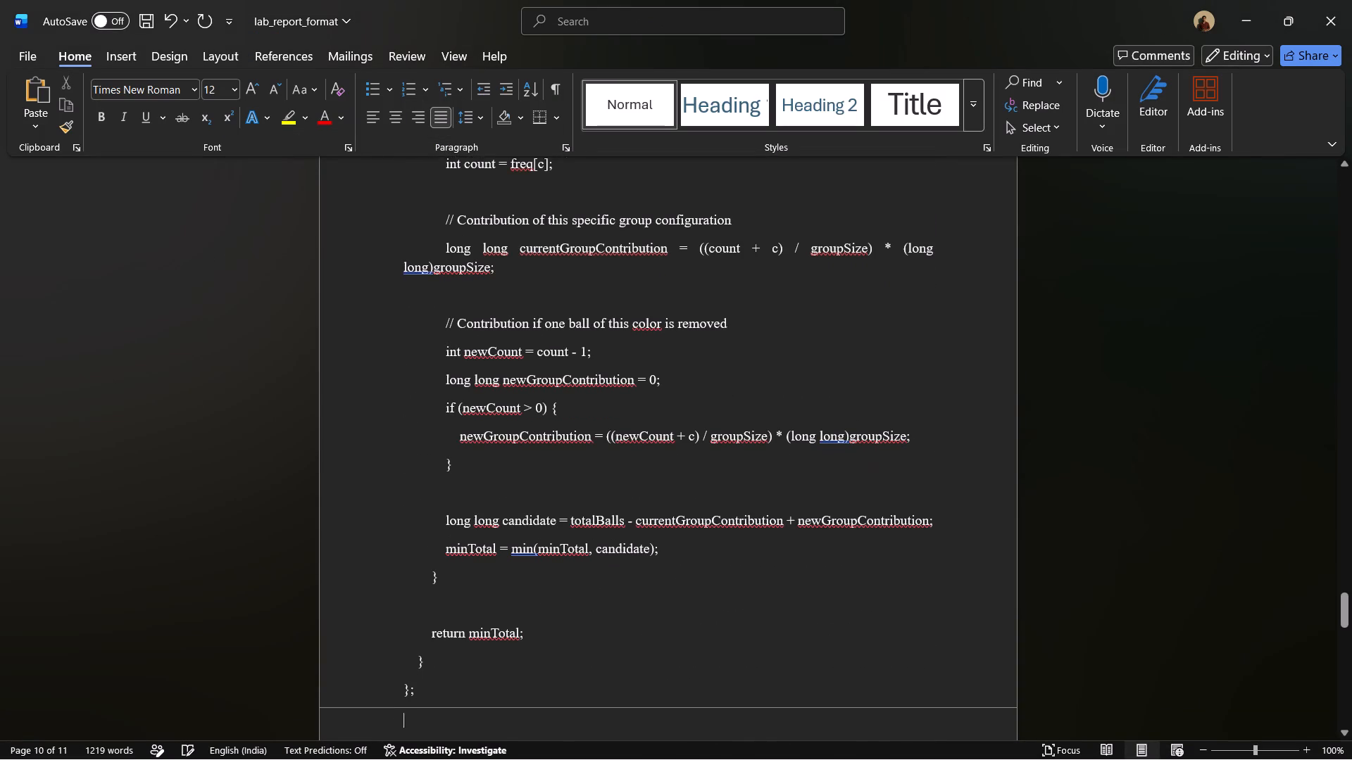
type("Out pi")
key("BackSpace")
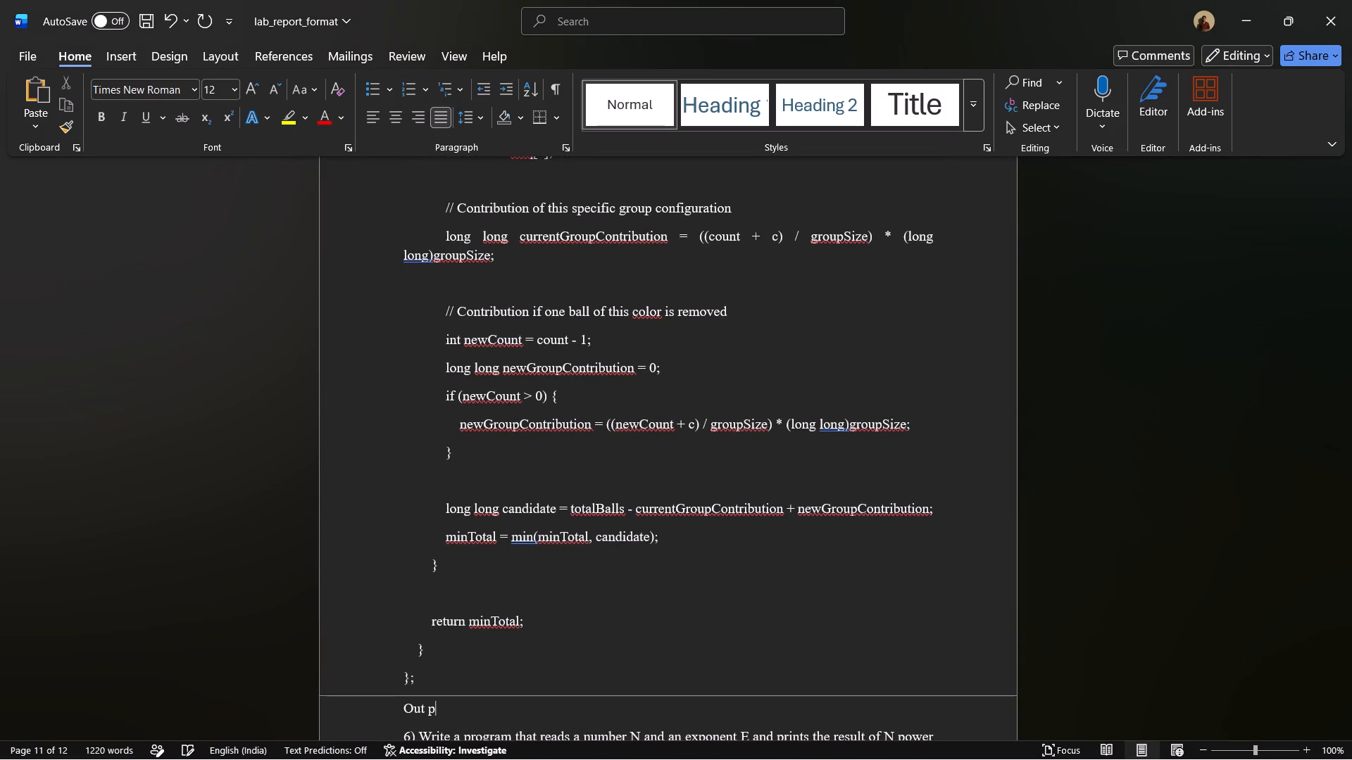
type("ut")
key("space")
key("BackSpace")
key("BackSpace")
key("BackSpace")
key("BackSpace")
key("BackSpace")
type("PUT")
key("BackSpace")
key("BackSpace")
key("BackSpace")
type("put:")
key("Return")
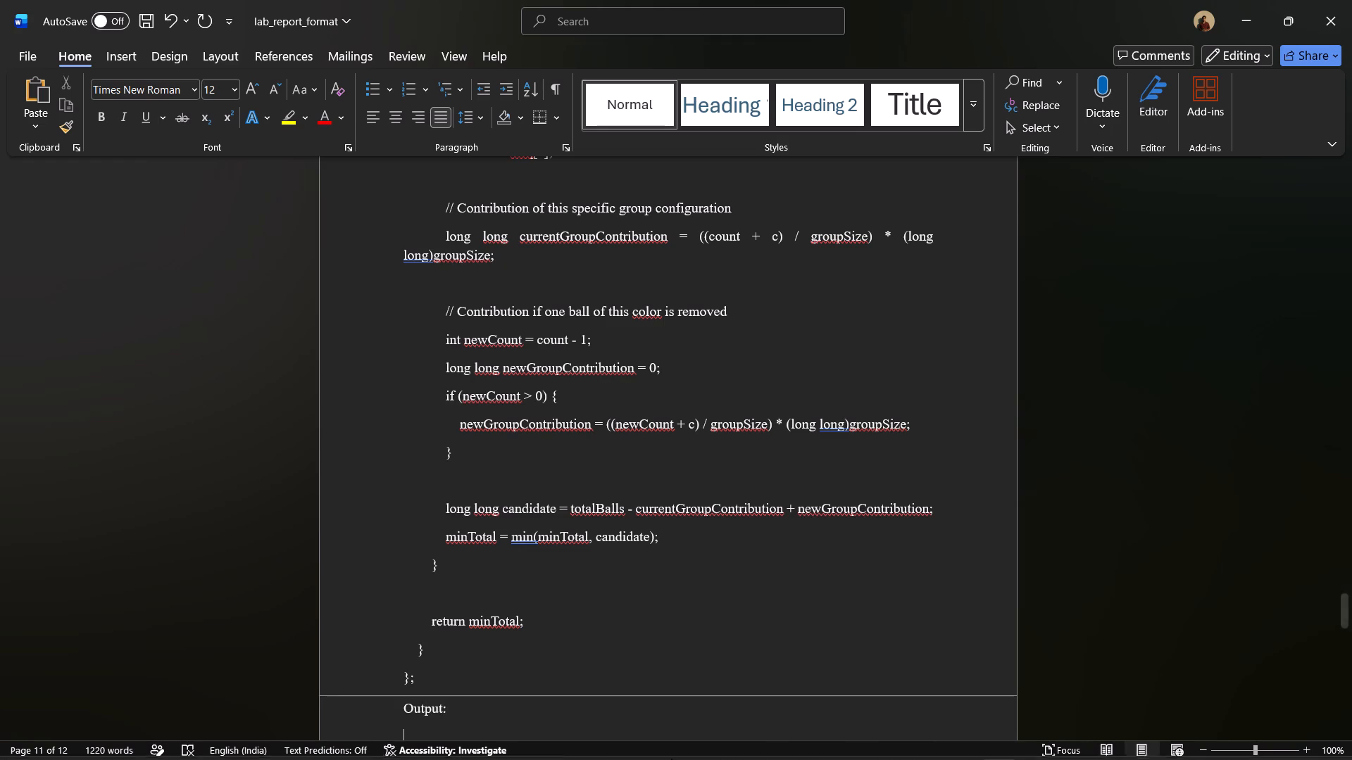
Capture a screenshot of the Testcase area with Your Output and Expected in Chrome and paste it under "Output:" in the Word report.
left_click(934, 737)
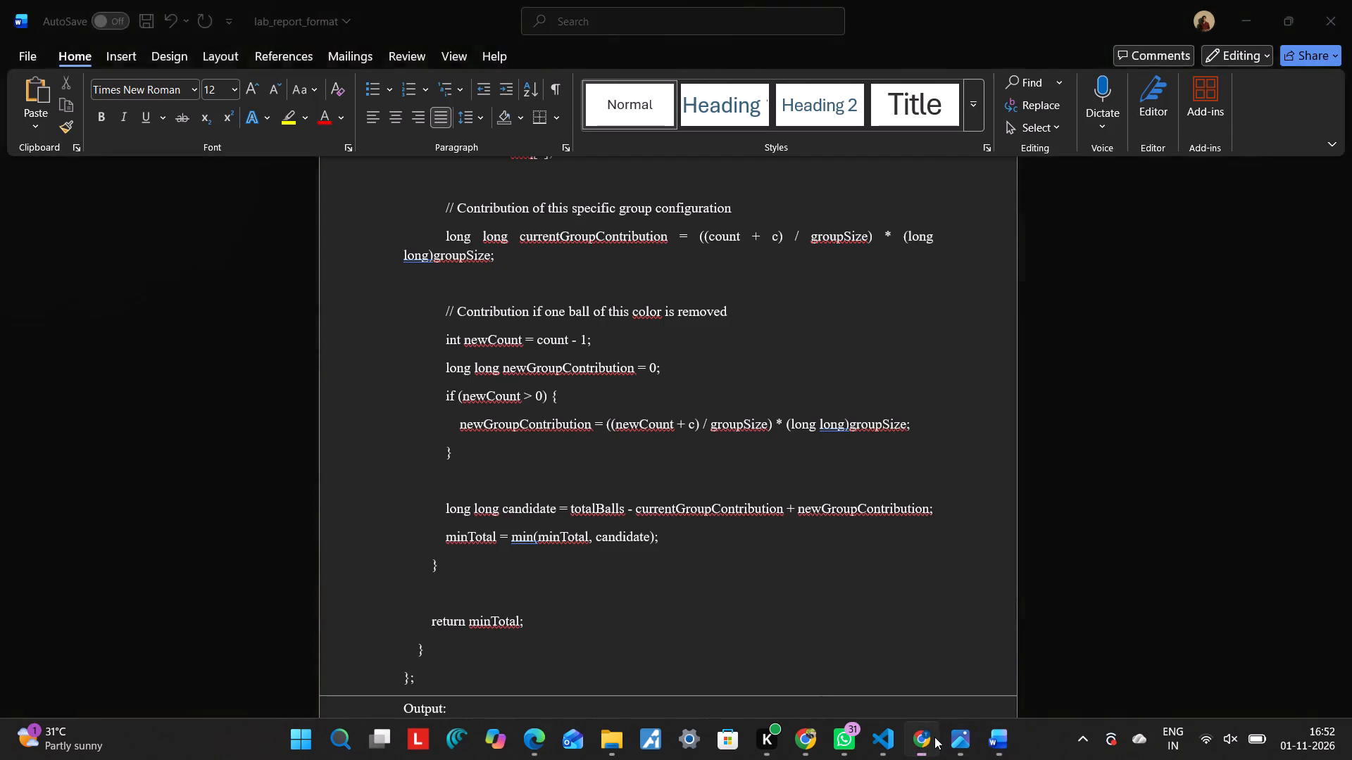
scroll(701, 515, "down", 7)
scroll(676, 695, "down", 3)
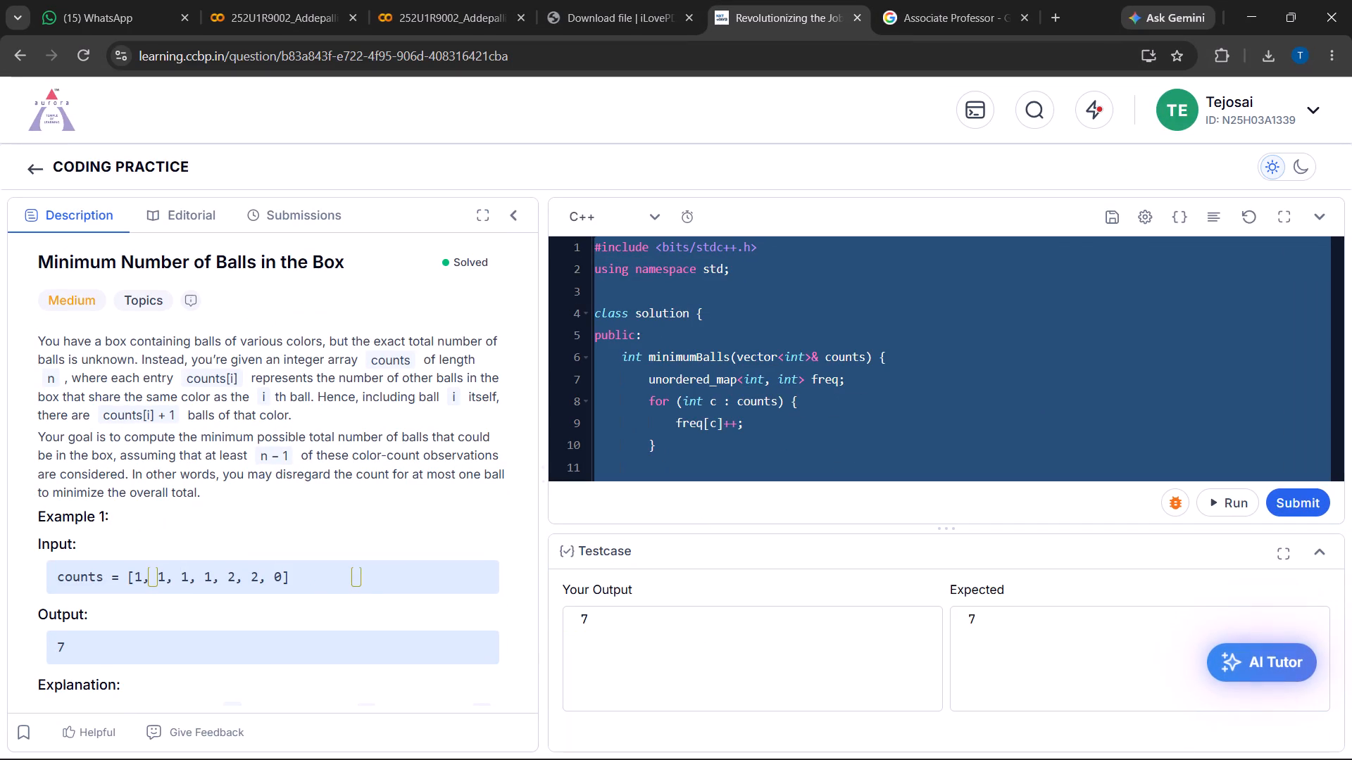
key("shift+super+s")
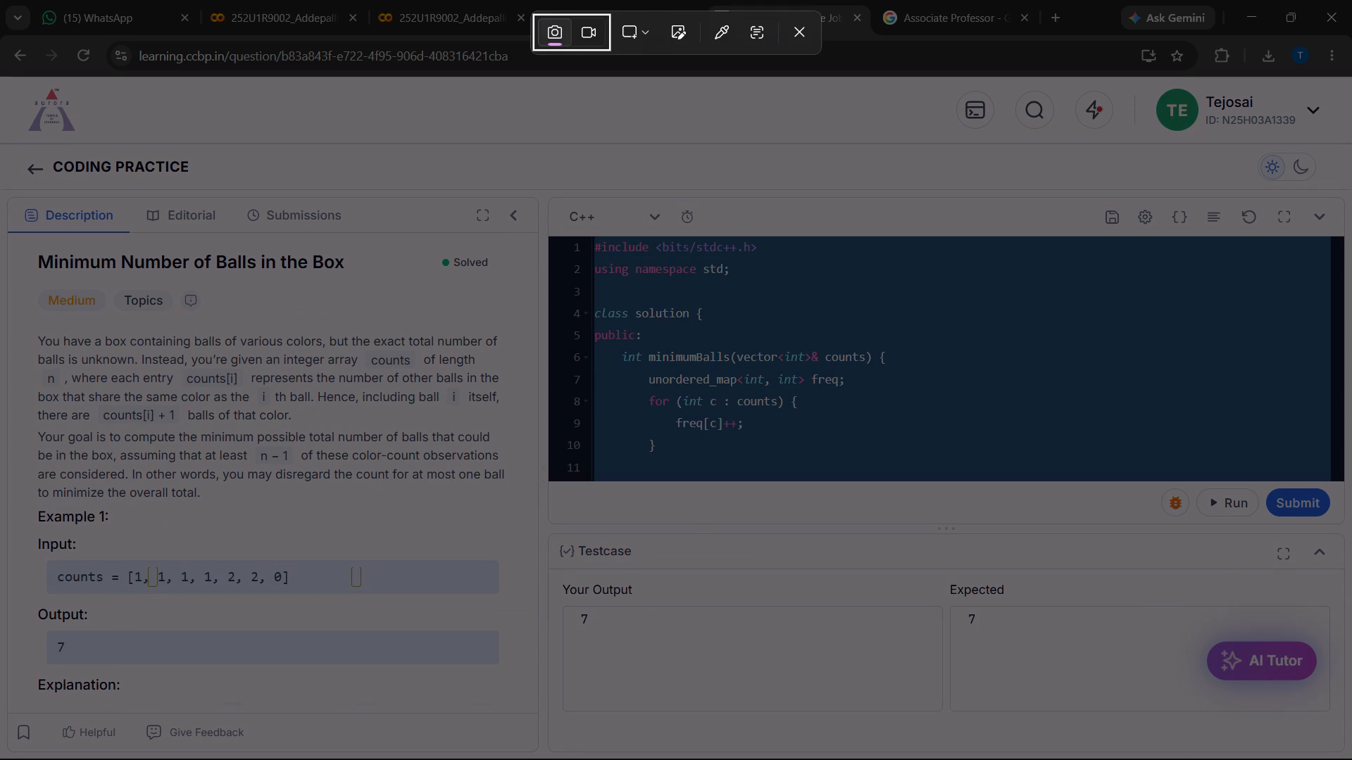
left_click_drag(544, 523, 1351, 759)
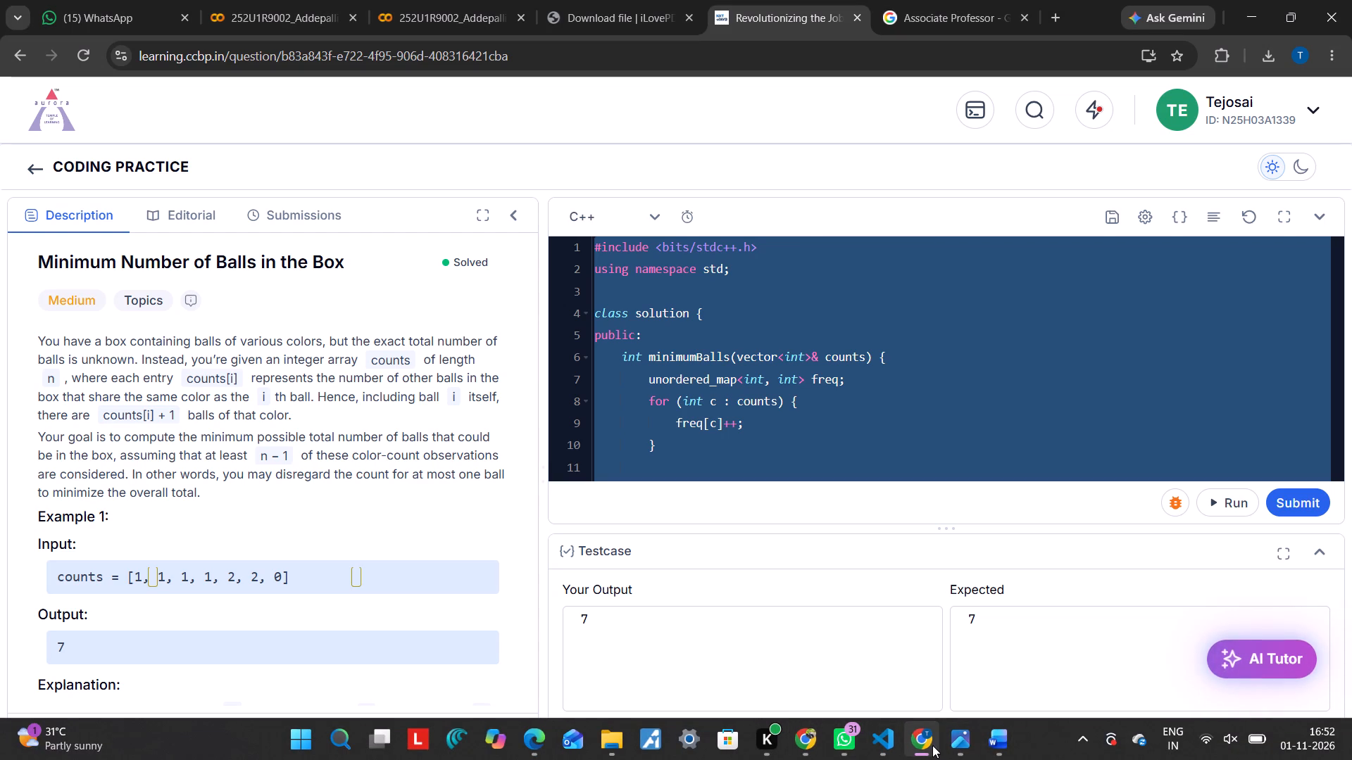
left_click(932, 744)
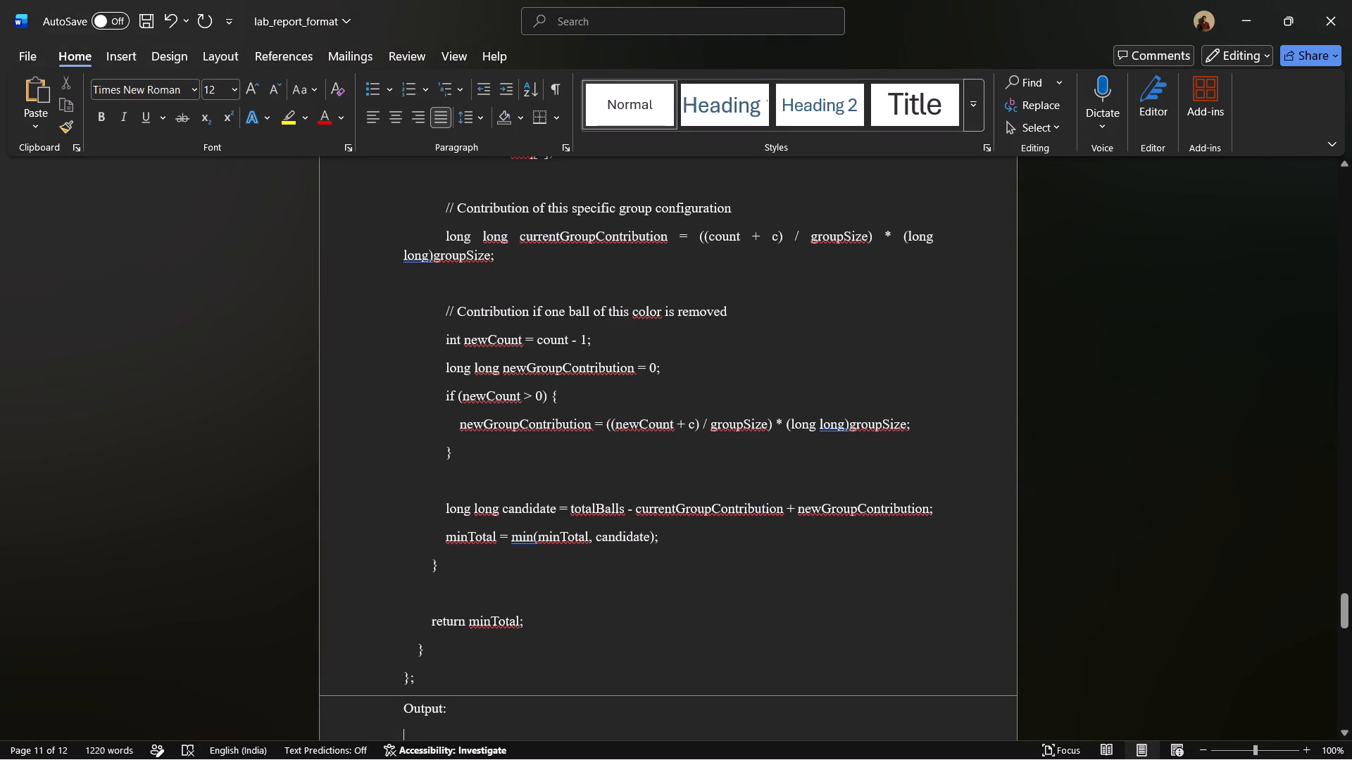
key("ctrl+v")
Delete the sample text of question 6, keeping only the number "6)" and a trailing space.
scroll(446, 570, "down", 2)
scroll(446, 570, "up", 1)
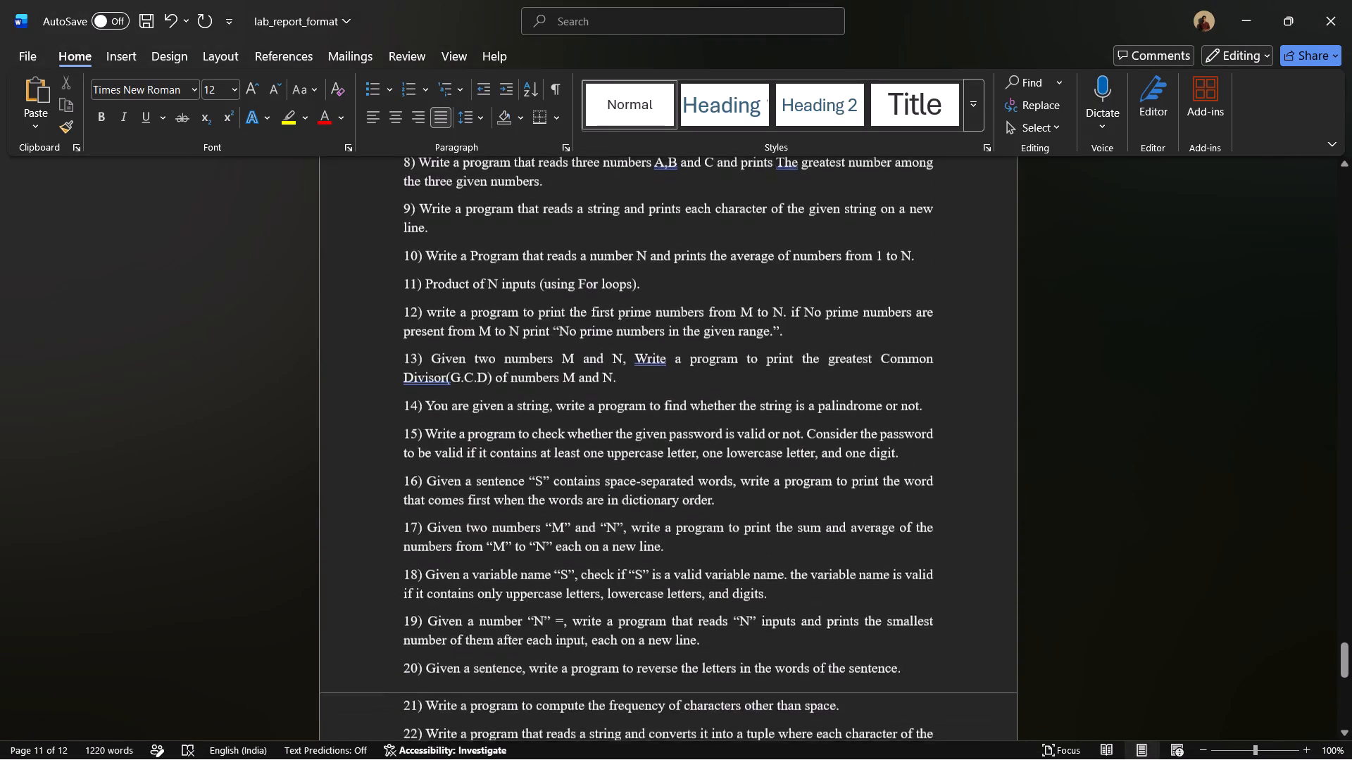
scroll(446, 570, "up", 1)
left_click(457, 331)
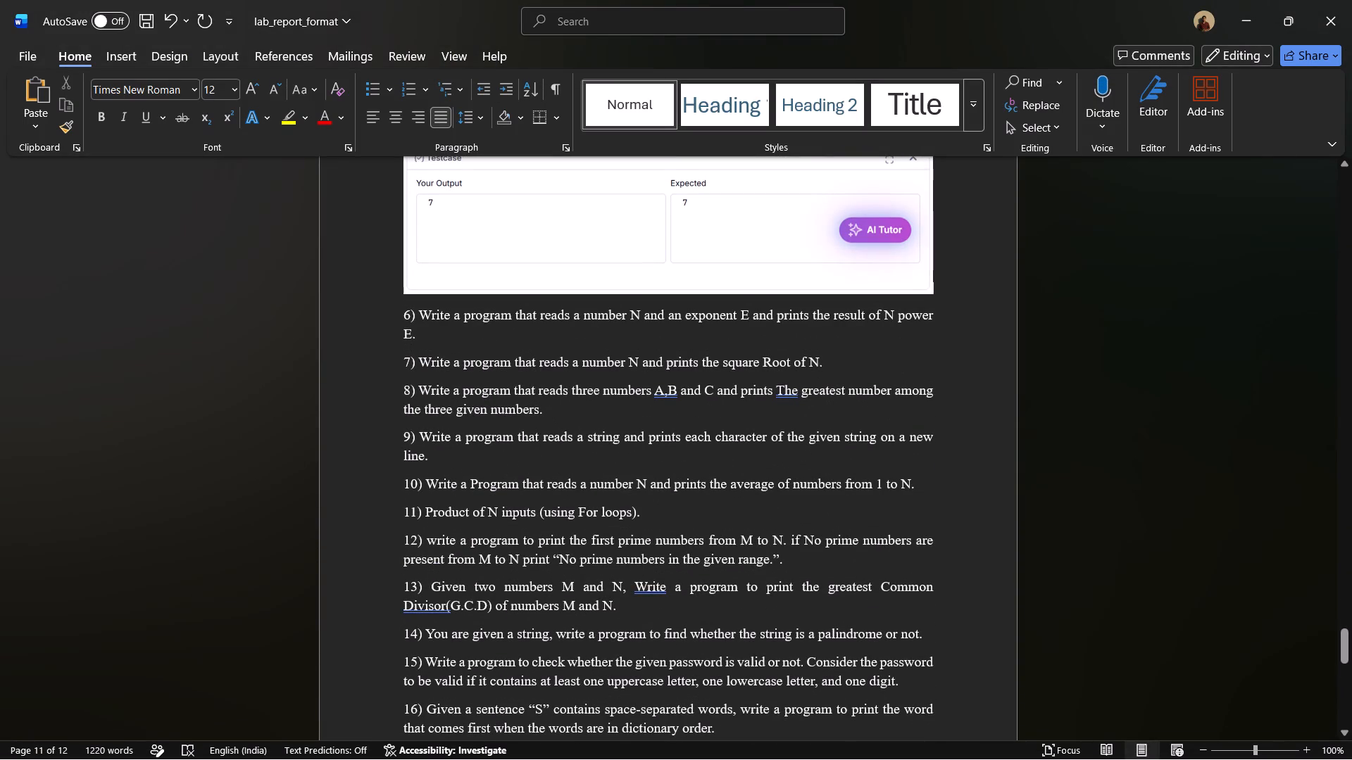
left_click_drag(456, 329, 456, 315)
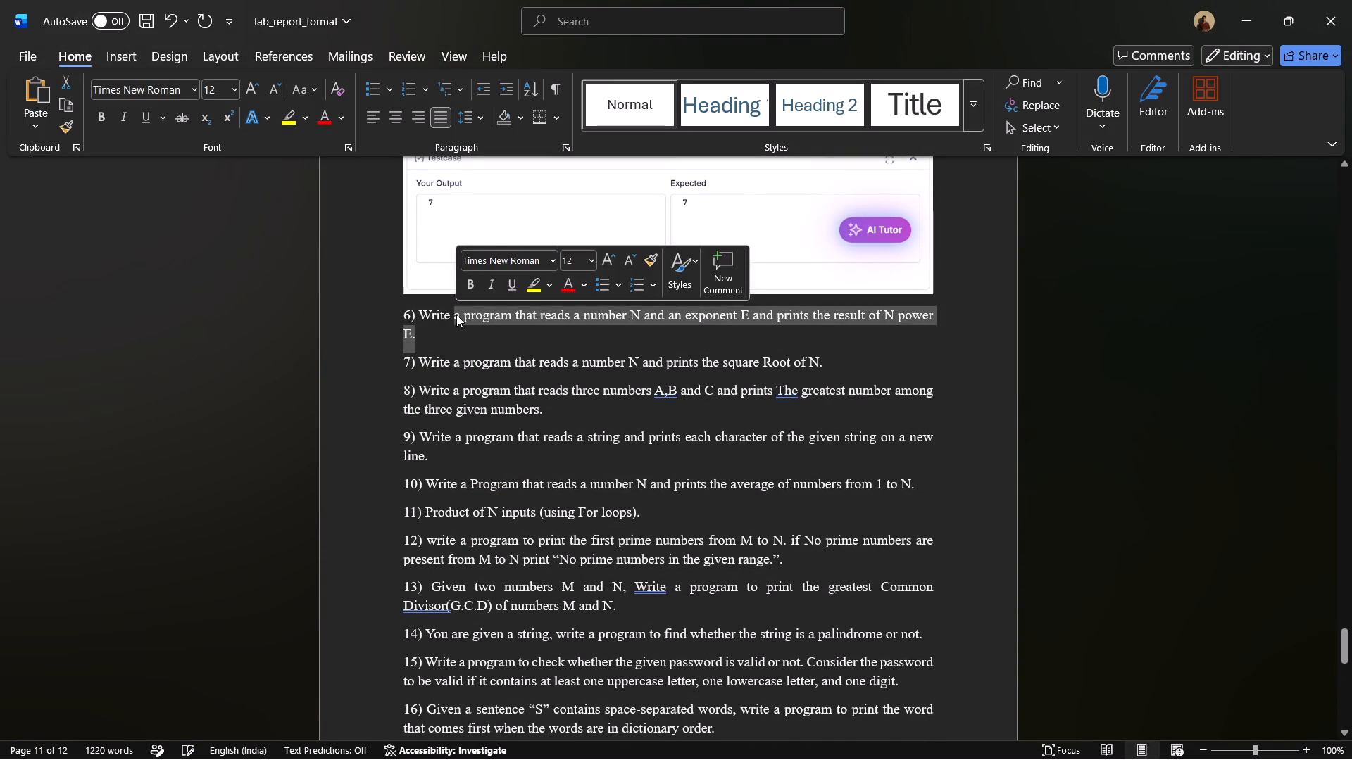
key("BackSpace")
key("BackSpace")
key("BackSpace")
key("BackSpace")
key("BackSpace")
key("BackSpace")
key("BackSpace")
key("space")
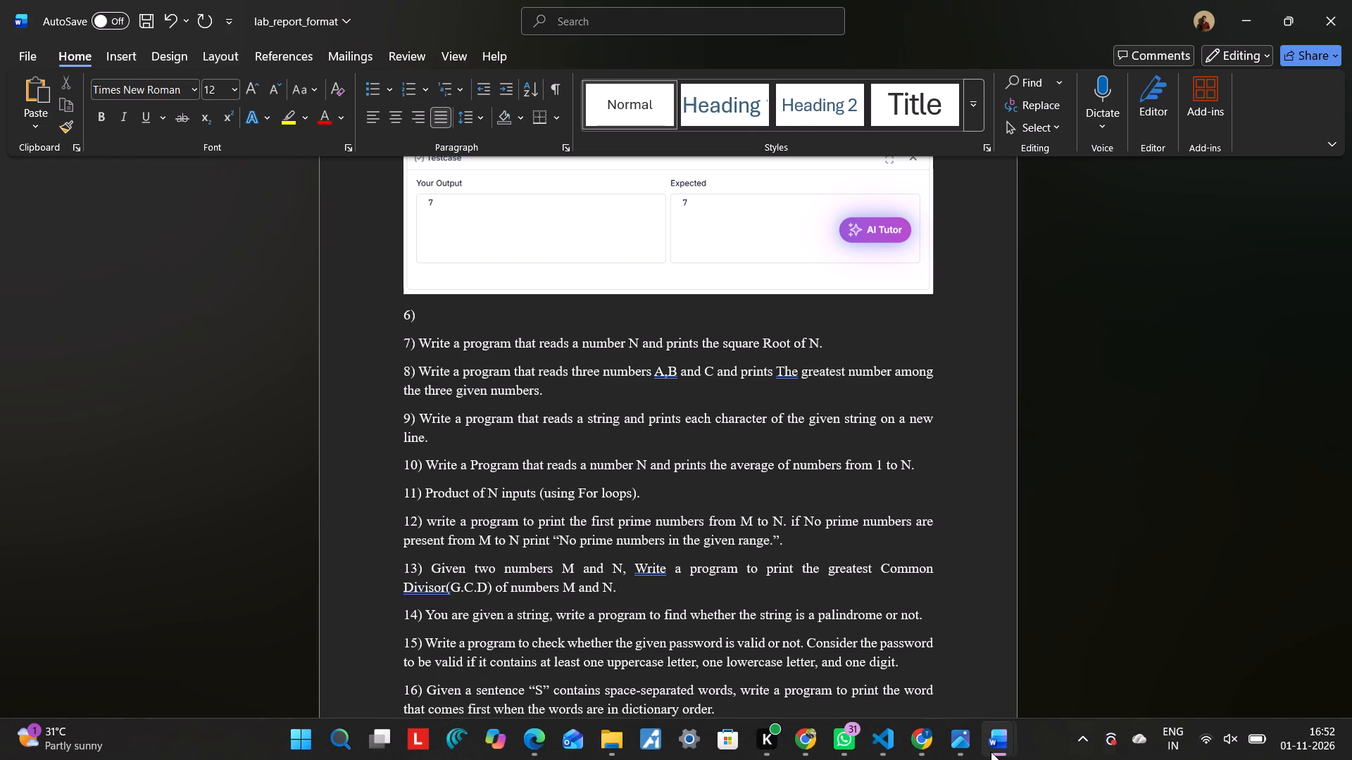
Return to the course page in Chrome and open the Coding Practice set of the Prefix Sum section.
left_click(928, 744)
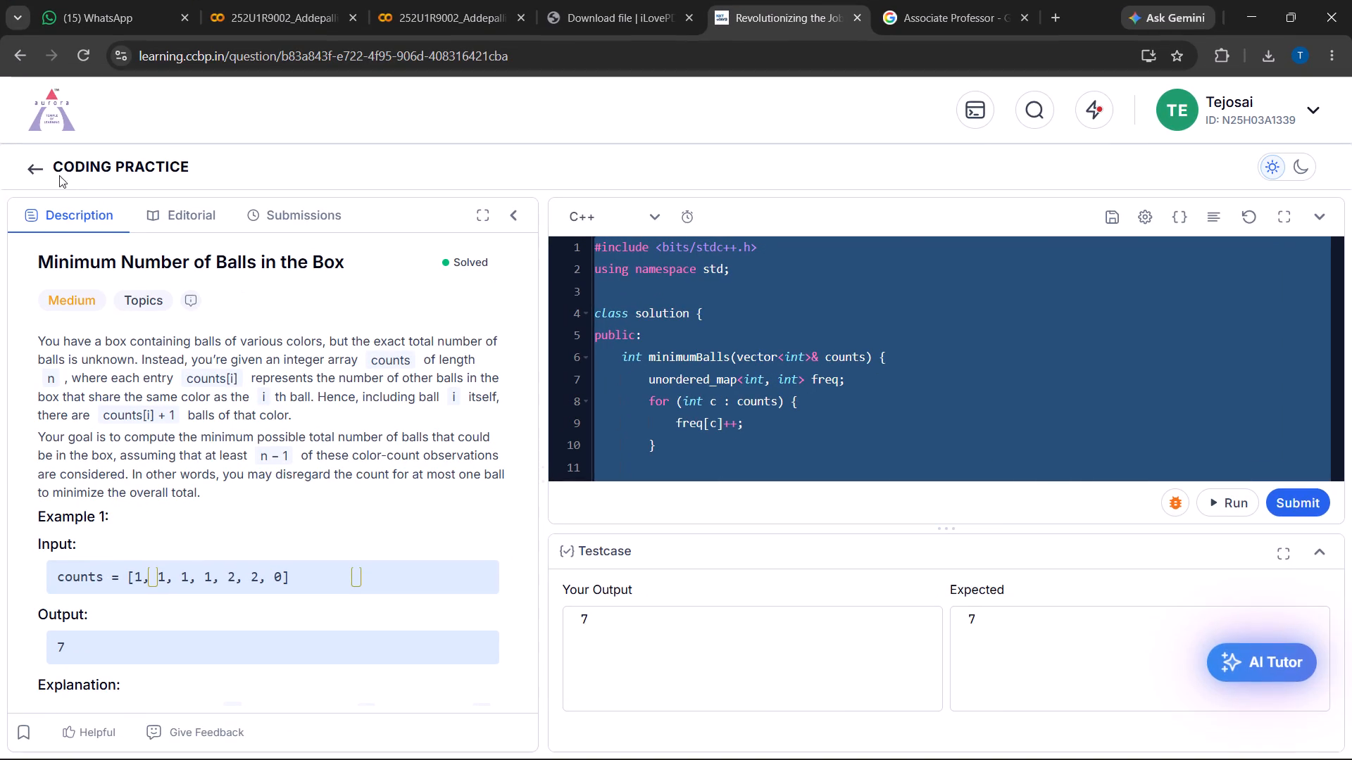
left_click(33, 167)
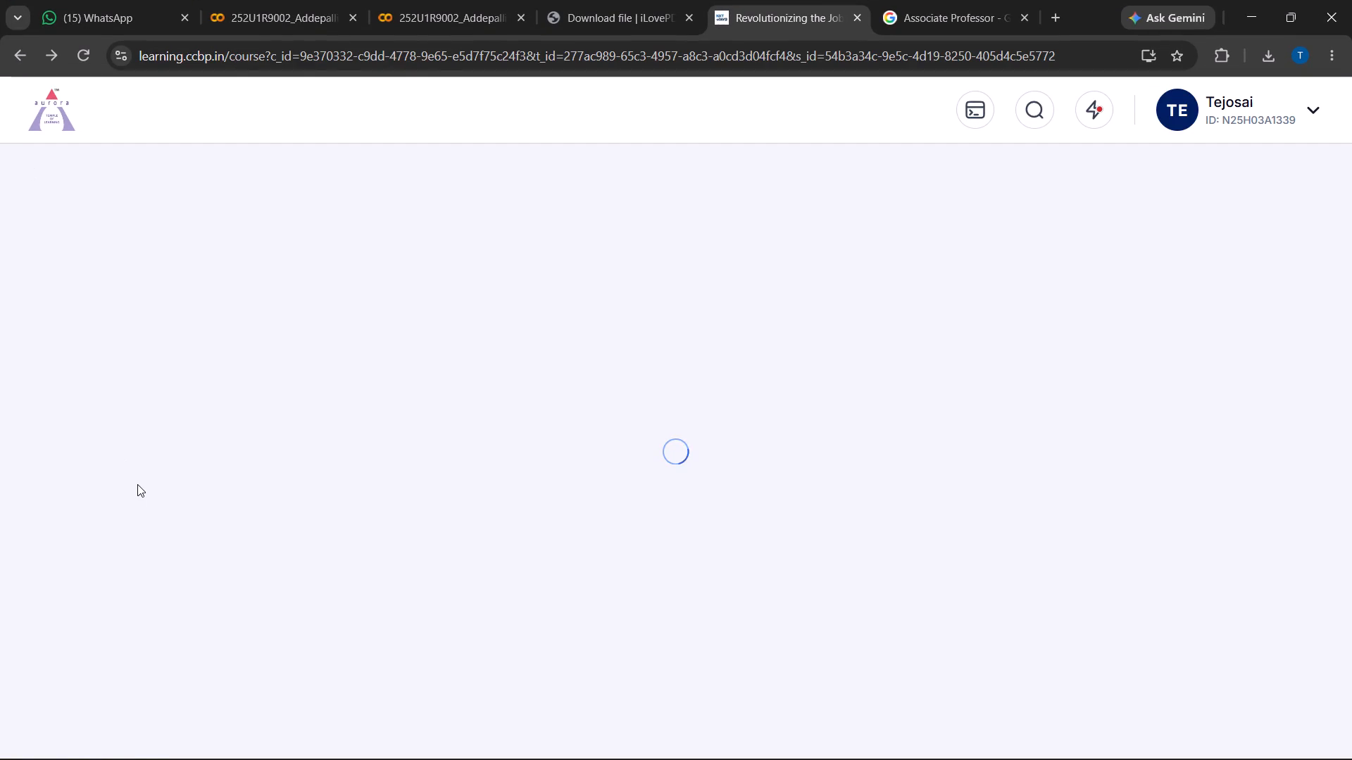
scroll(137, 484, "down", 2)
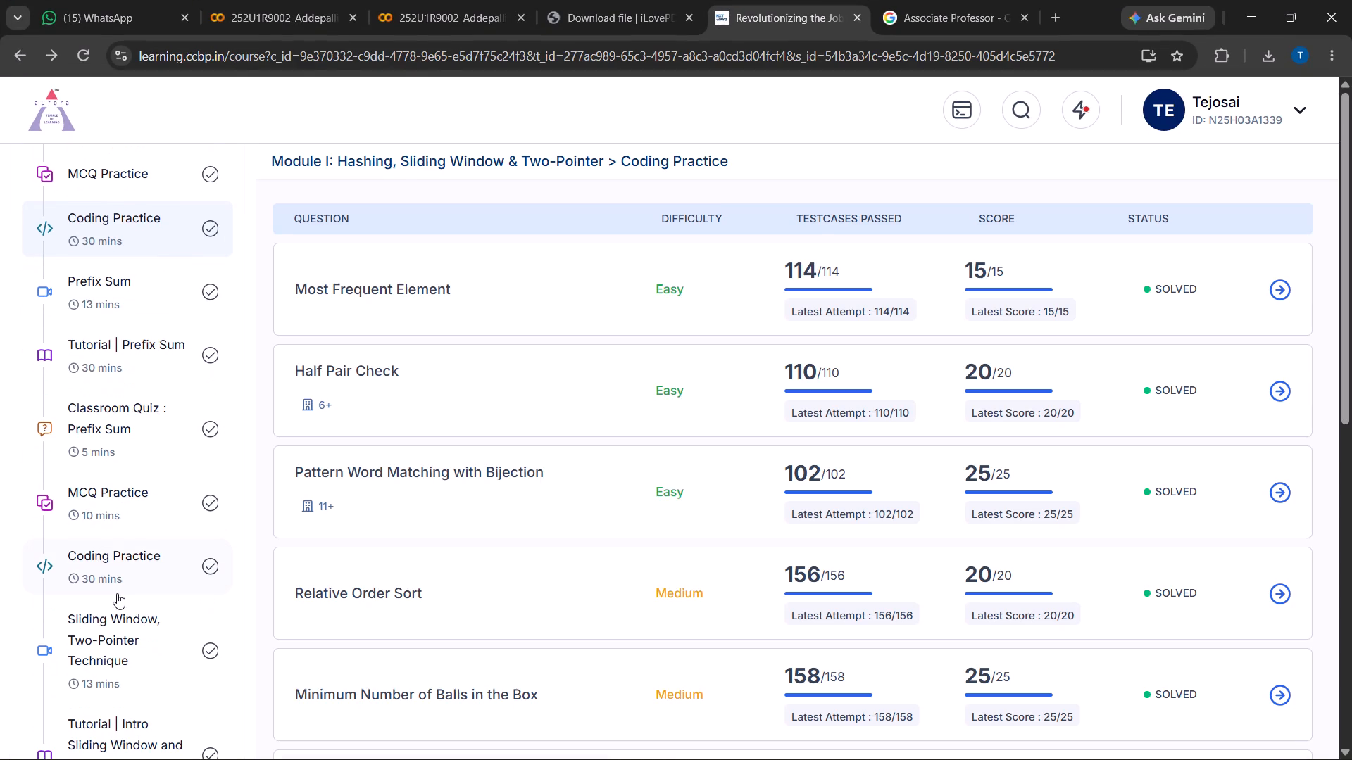
left_click(129, 562)
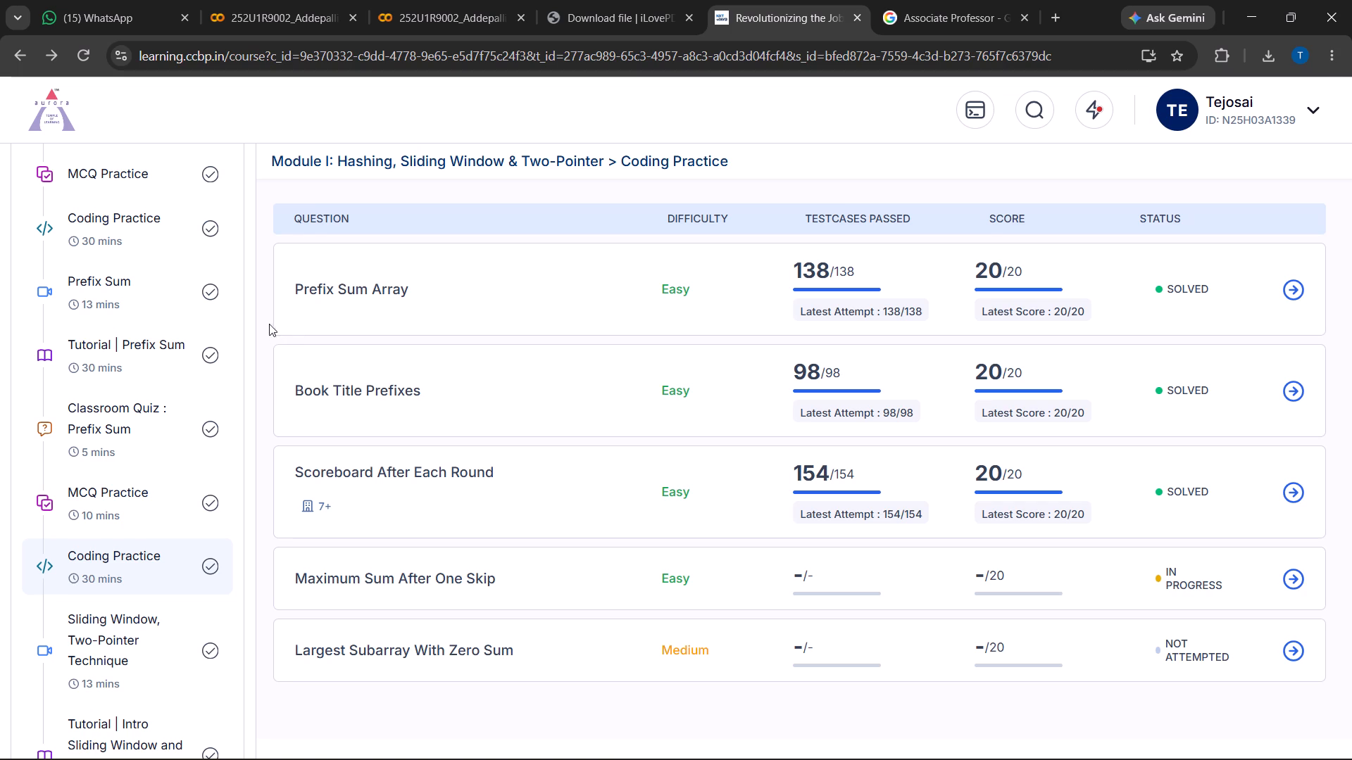
Copy the question title "Prefix Sum Array" from the course page and paste it after "6)" in the Word report.
left_click_drag(265, 333, 432, 298)
key("ctrl+c")
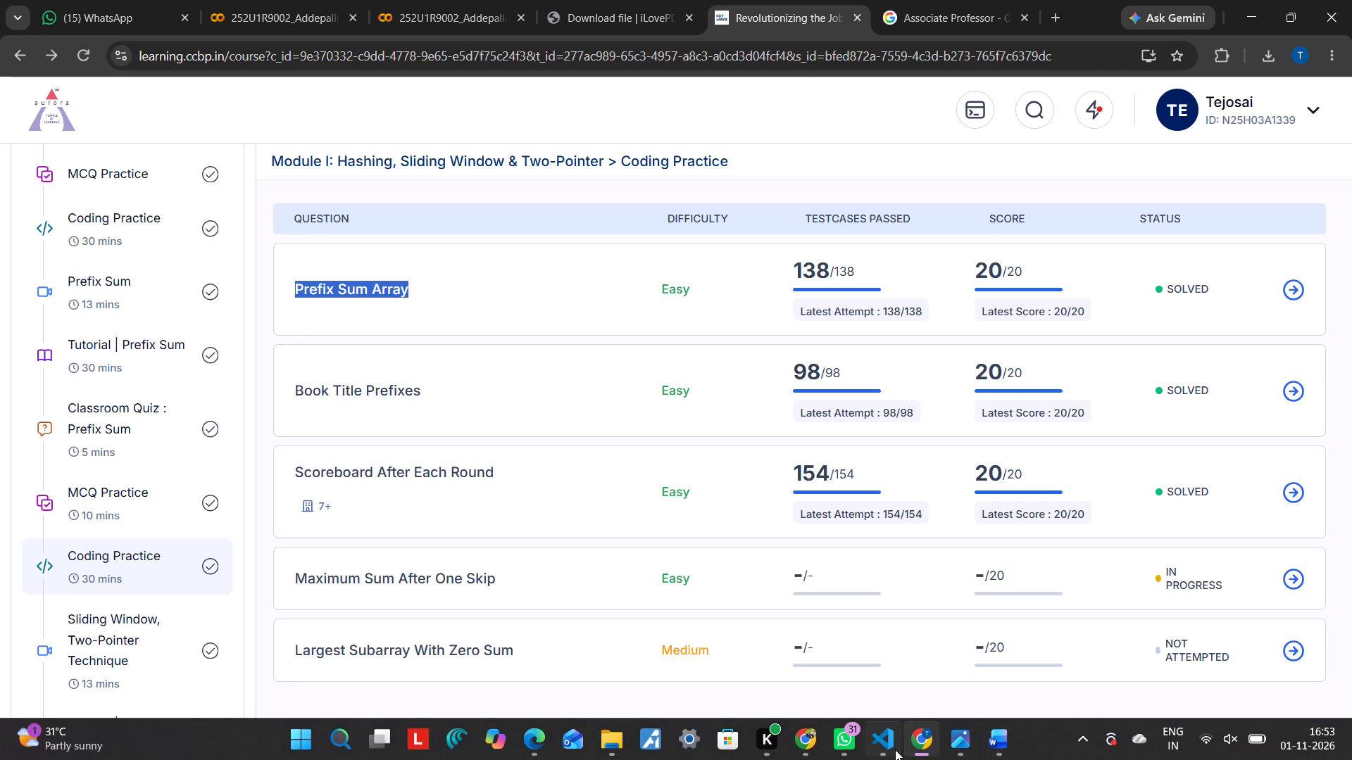
left_click(919, 747)
key("ctrl+v")
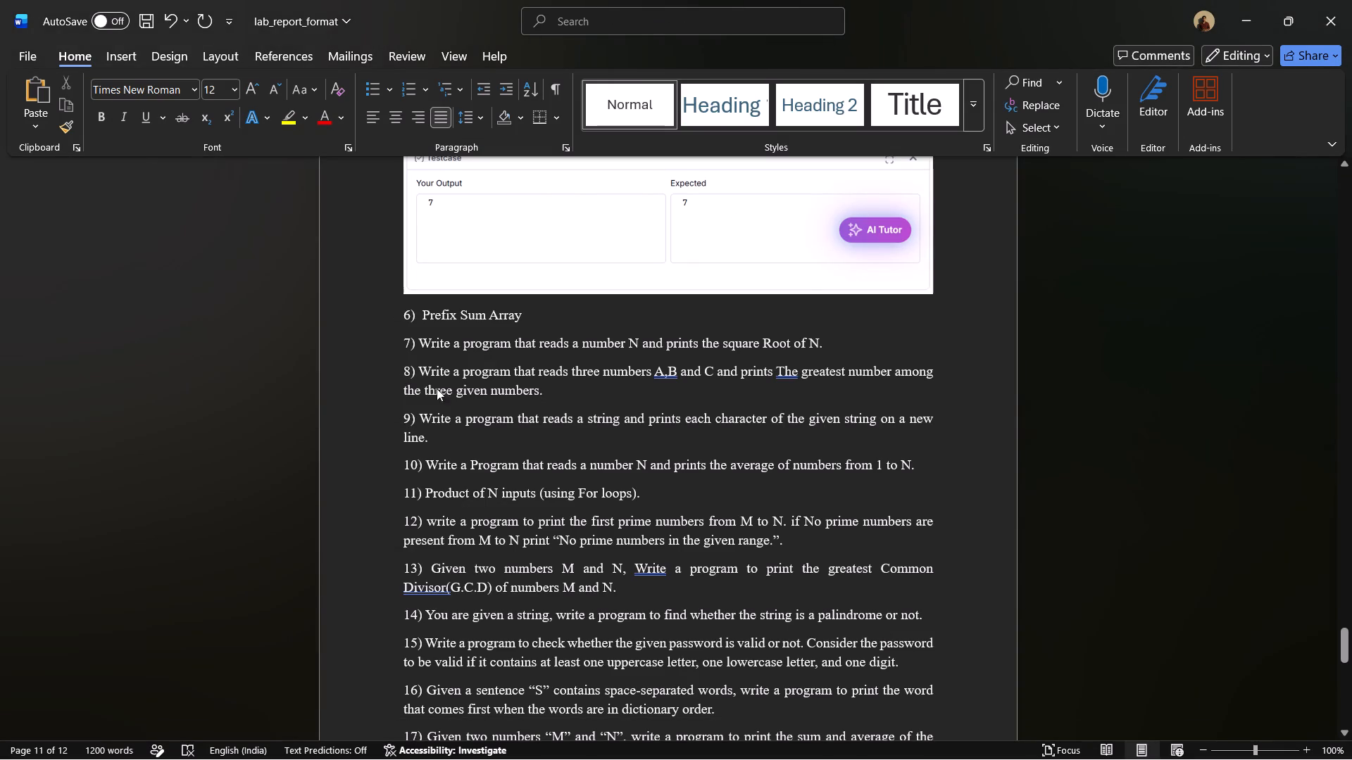
Add a line reading "Code :" below the Prefix Sum Array title, followed by a new empty line.
key("Return")
type("Codev")
key("BackSpace")
key("space")
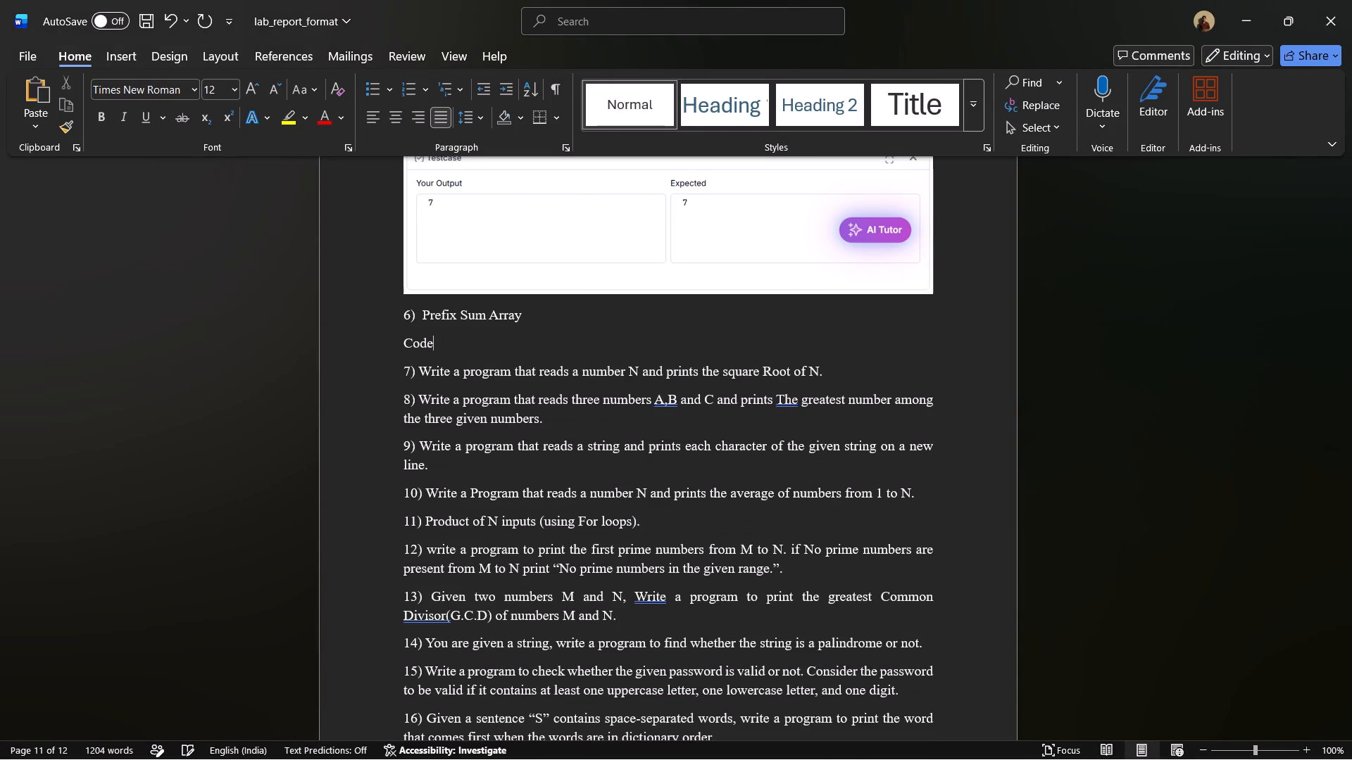
type(":")
key("Return")
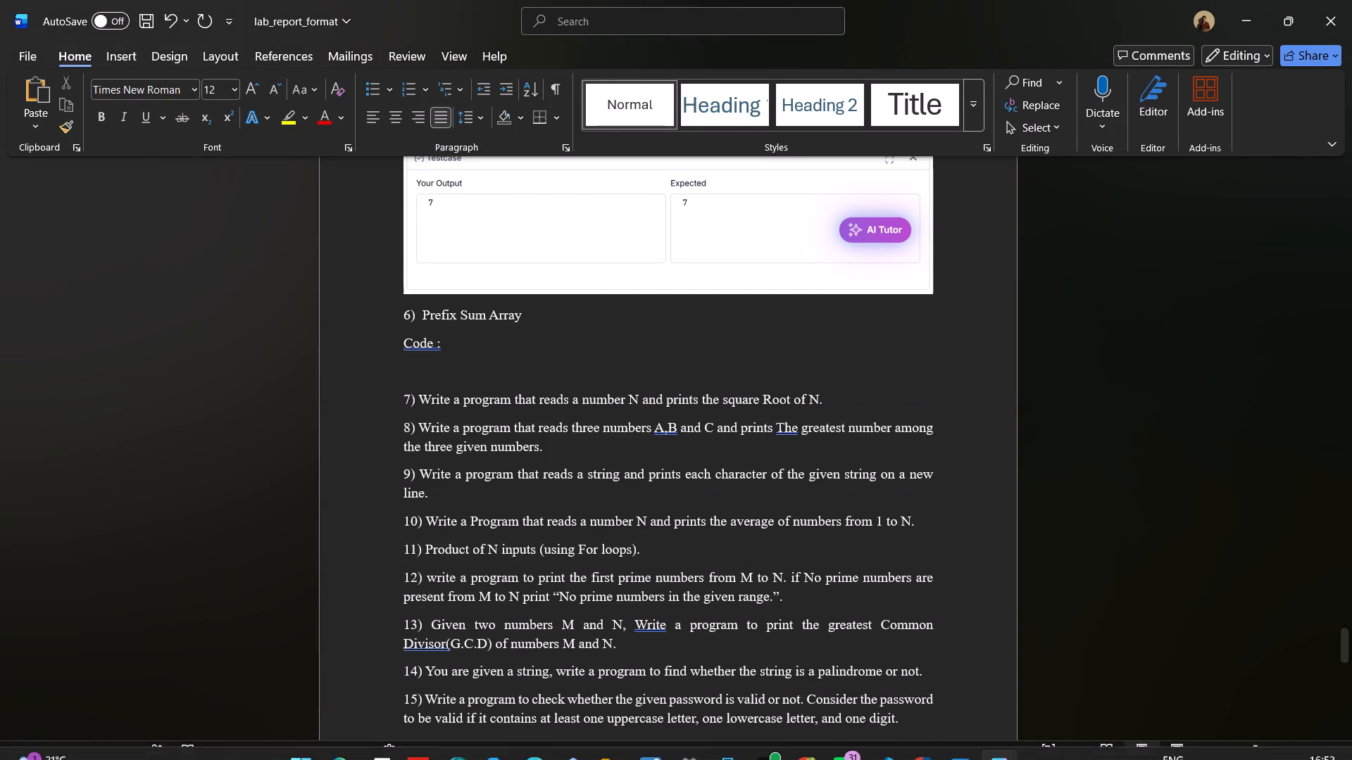
Open the Prefix Sum Array question in Chrome, copy its entire C++ solution and paste it under "Code :" in the Word report.
left_click(921, 738)
left_click(564, 305)
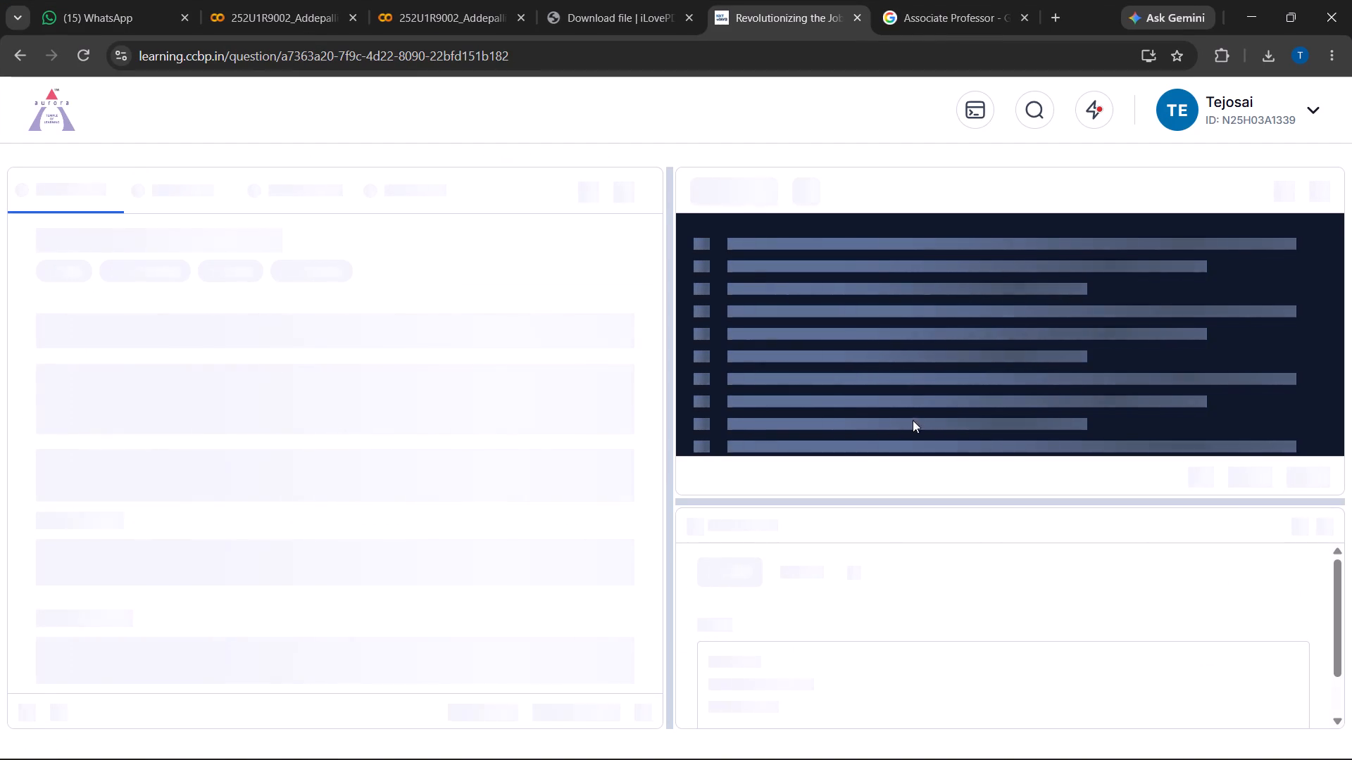
left_click(936, 400)
key("ctrl+a")
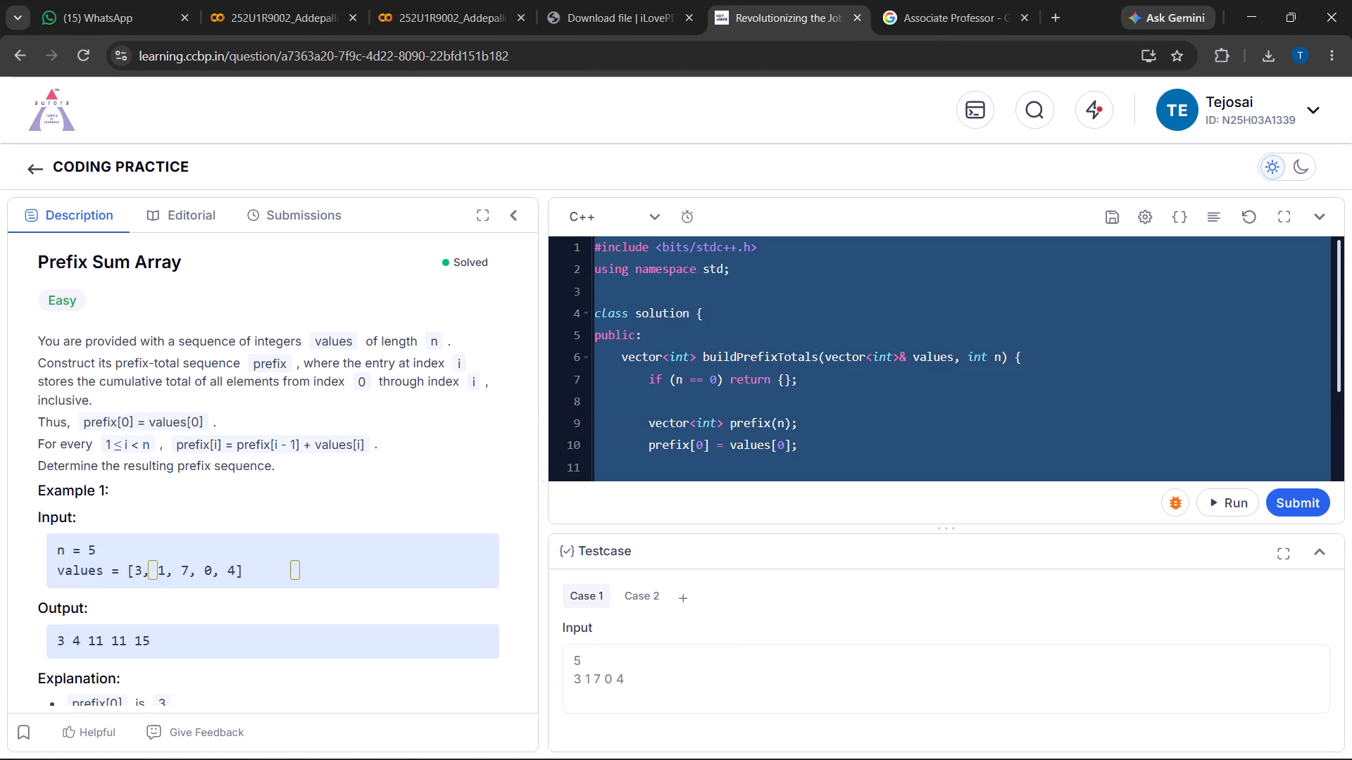
key("ctrl+c")
left_click(935, 739)
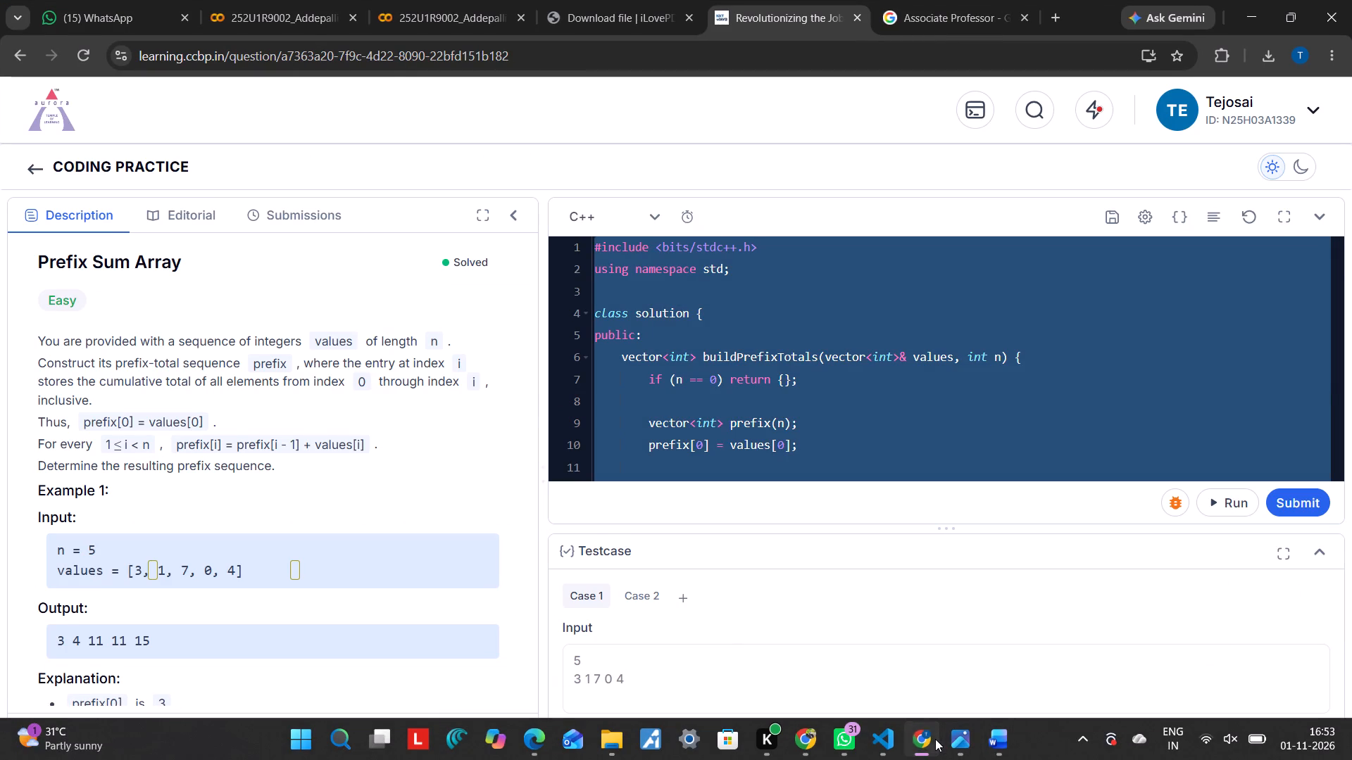
key("ctrl+v")
scroll(442, 399, "down", 2)
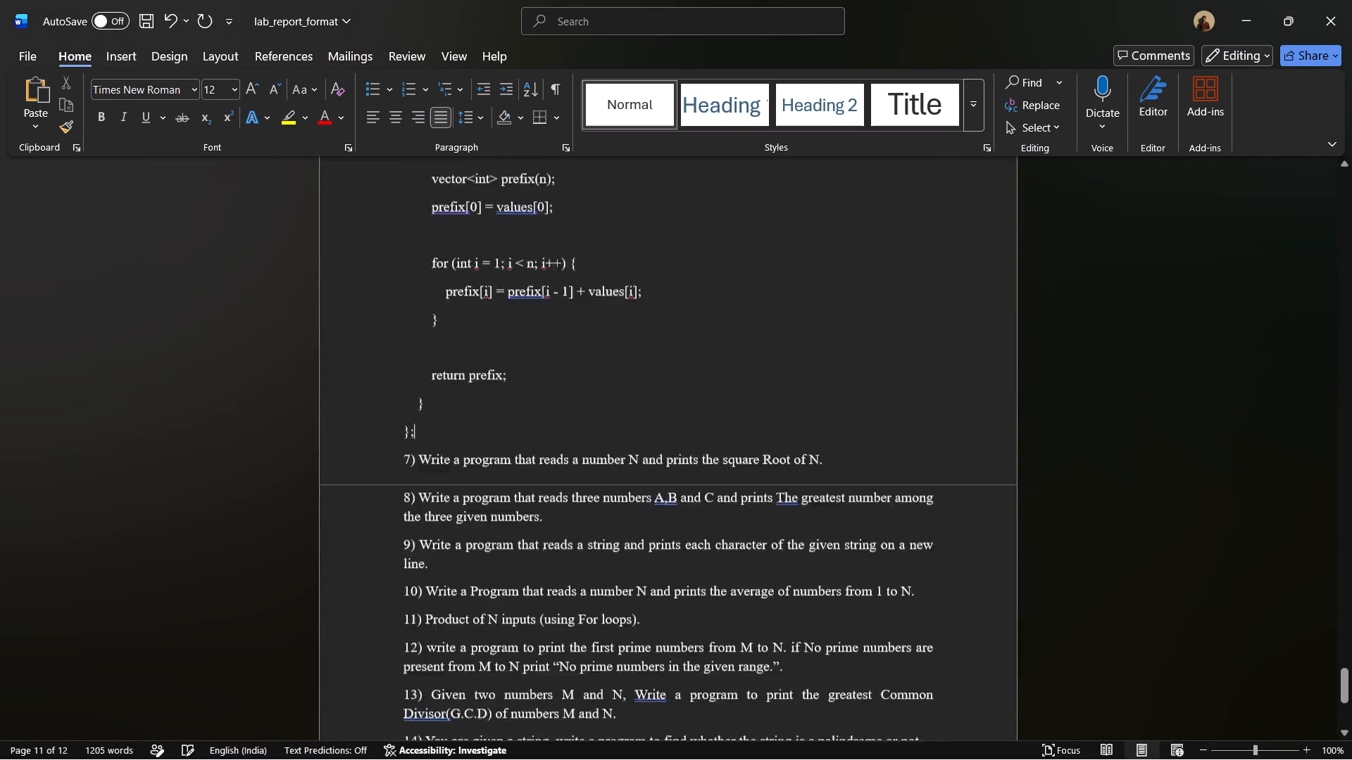
Add a line reading "Output :" below the pasted Prefix Sum Array code, followed by a new empty line.
scroll(442, 399, "up", 1)
key("Return")
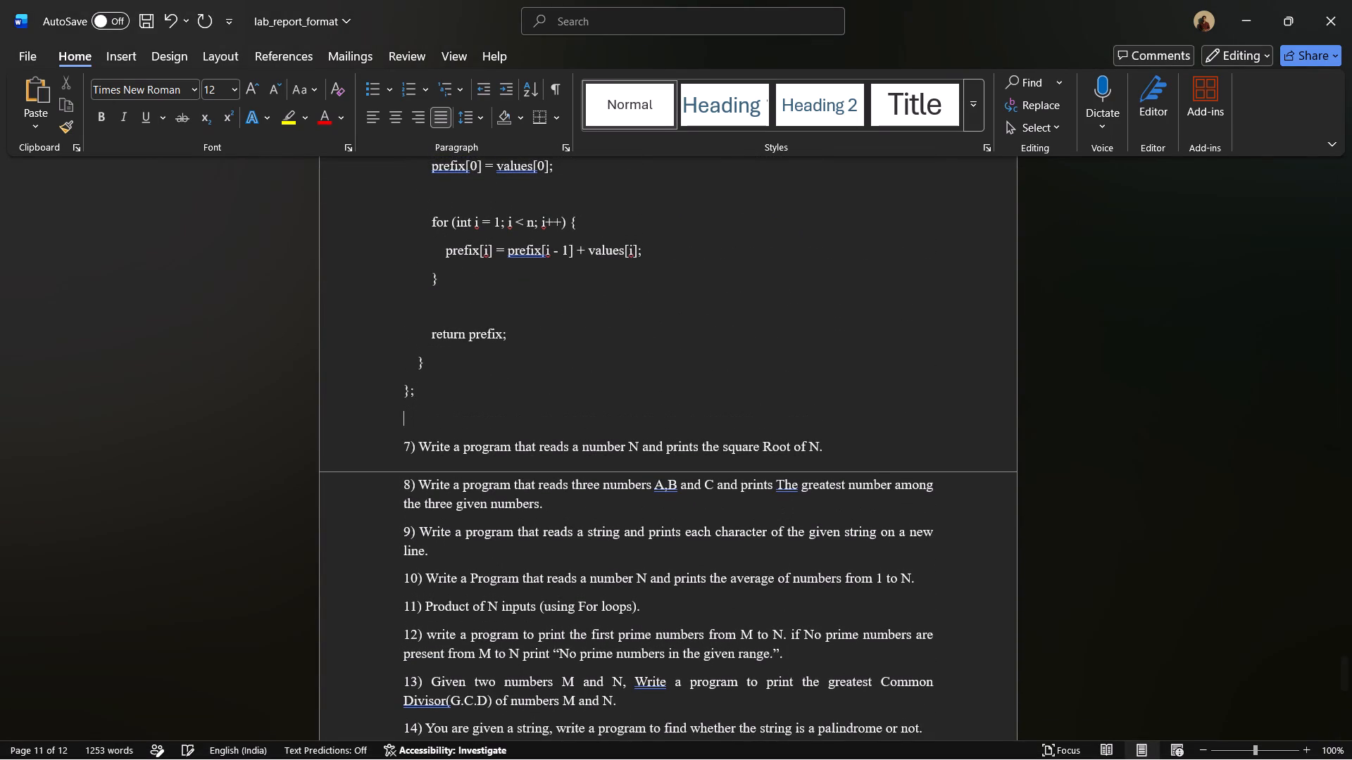
type("Out")
type("put :")
key("Return")
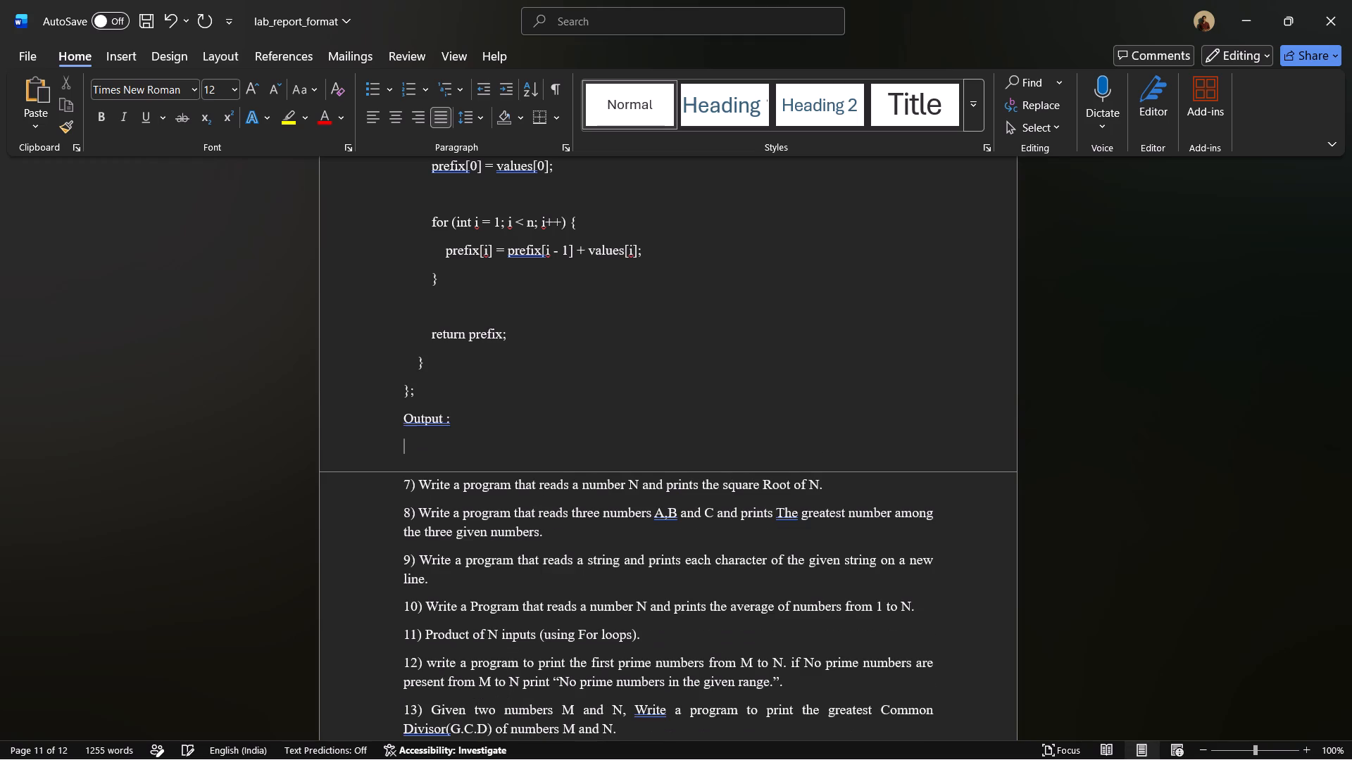
Switch to Chrome and run the Prefix Sum Array solution.
left_click(931, 740)
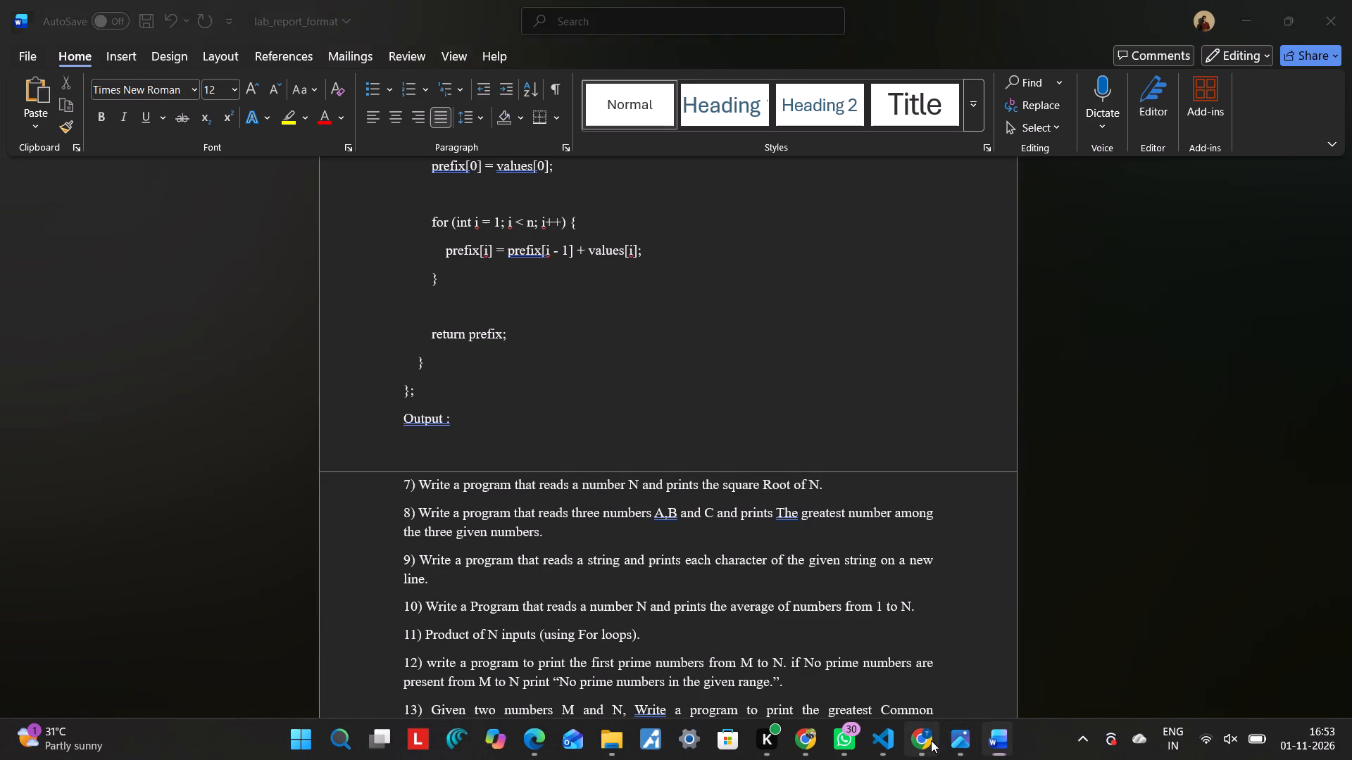
scroll(813, 553, "down", 2)
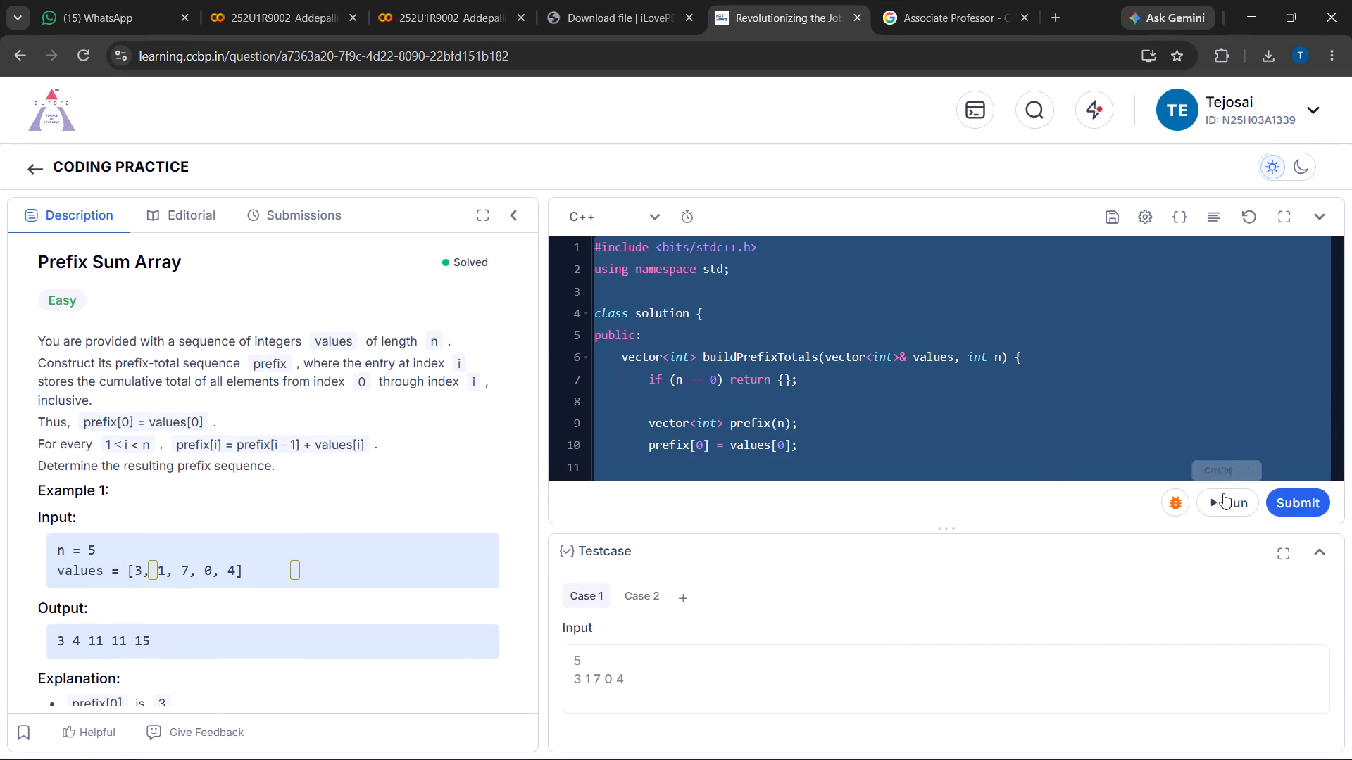
left_click(1225, 498)
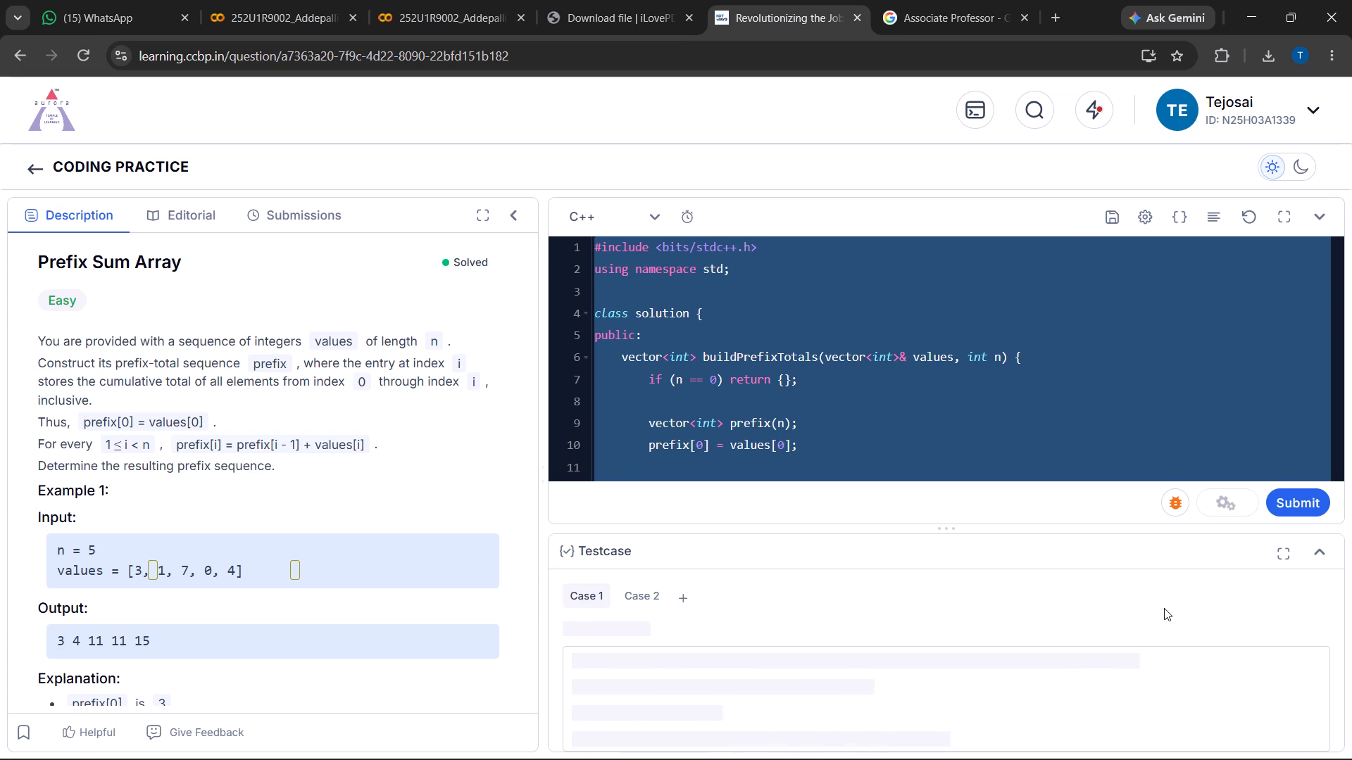
Capture a screenshot of the Testcase area with Your Output and Expected and paste it under "Output :" in the Word report.
scroll(1164, 608, "down", 2)
key("shift+super+s")
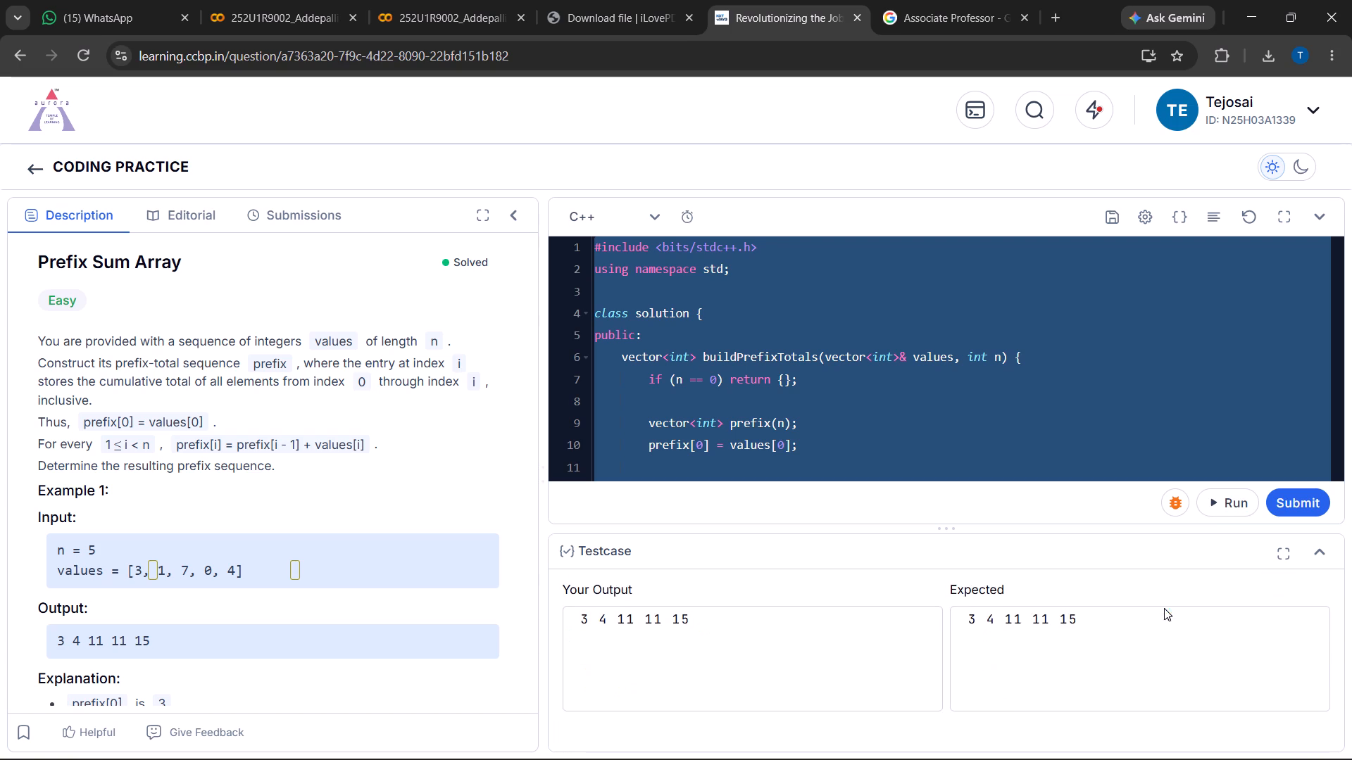
left_click_drag(534, 524, 1329, 759)
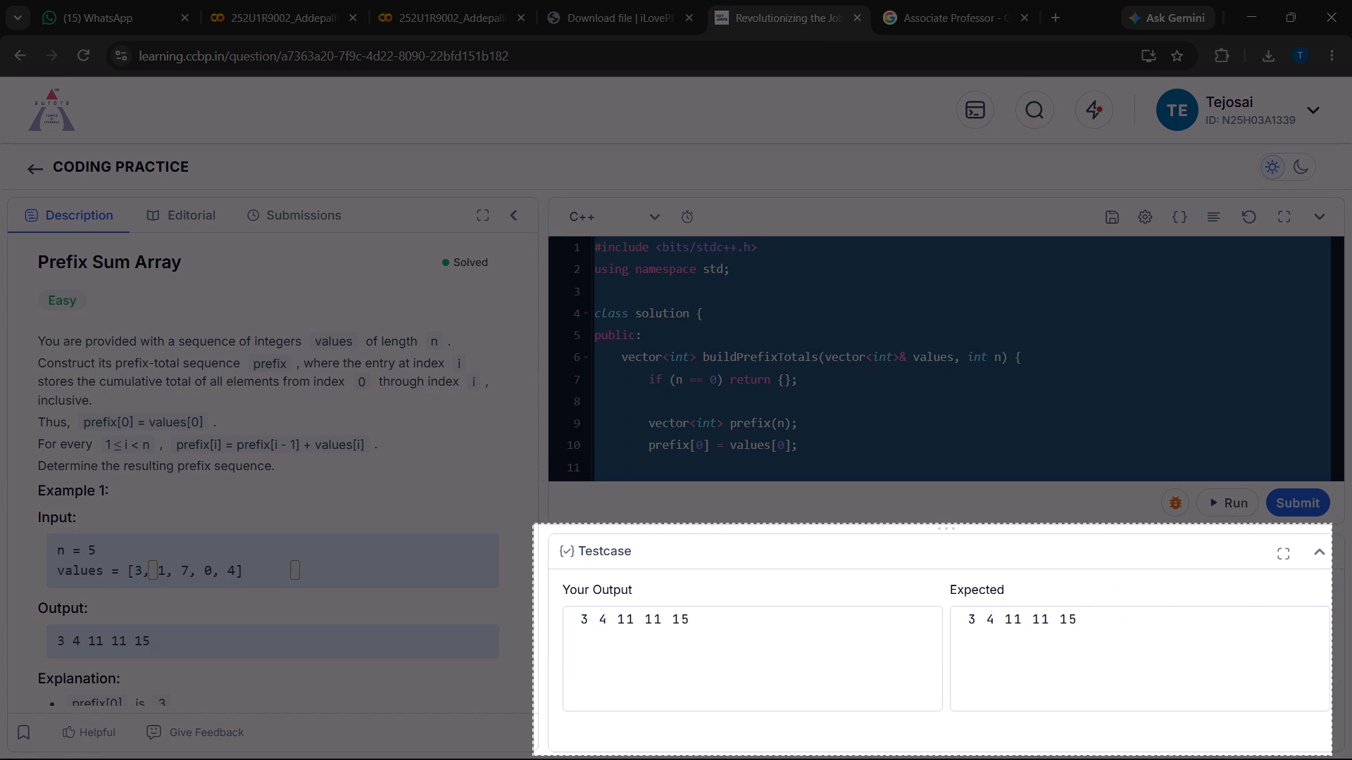
left_click_drag(1329, 759, 1351, 756)
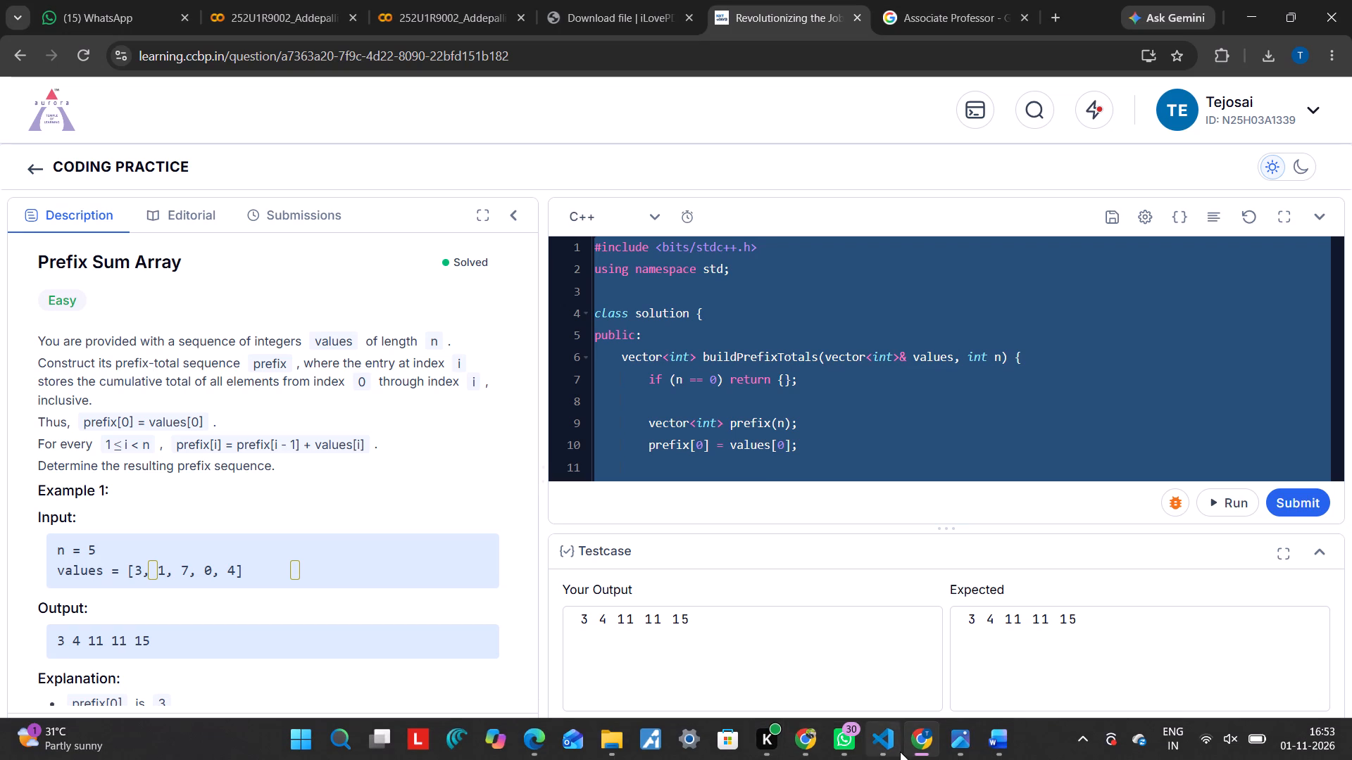
left_click(925, 747)
key("ctrl+v")
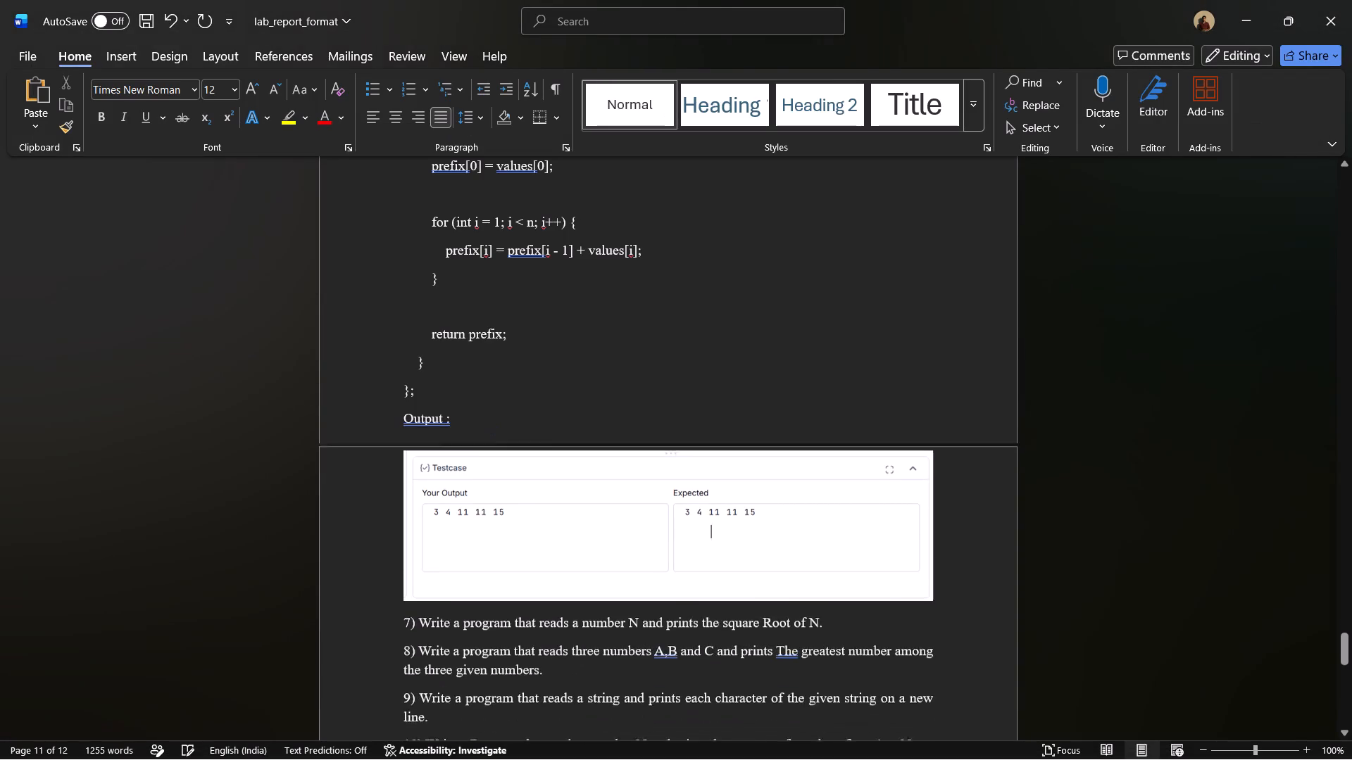
Delete the sample text of question 7, keeping only the number "7)" and a trailing space.
scroll(494, 431, "down", 1)
left_click_drag(830, 398, 458, 391)
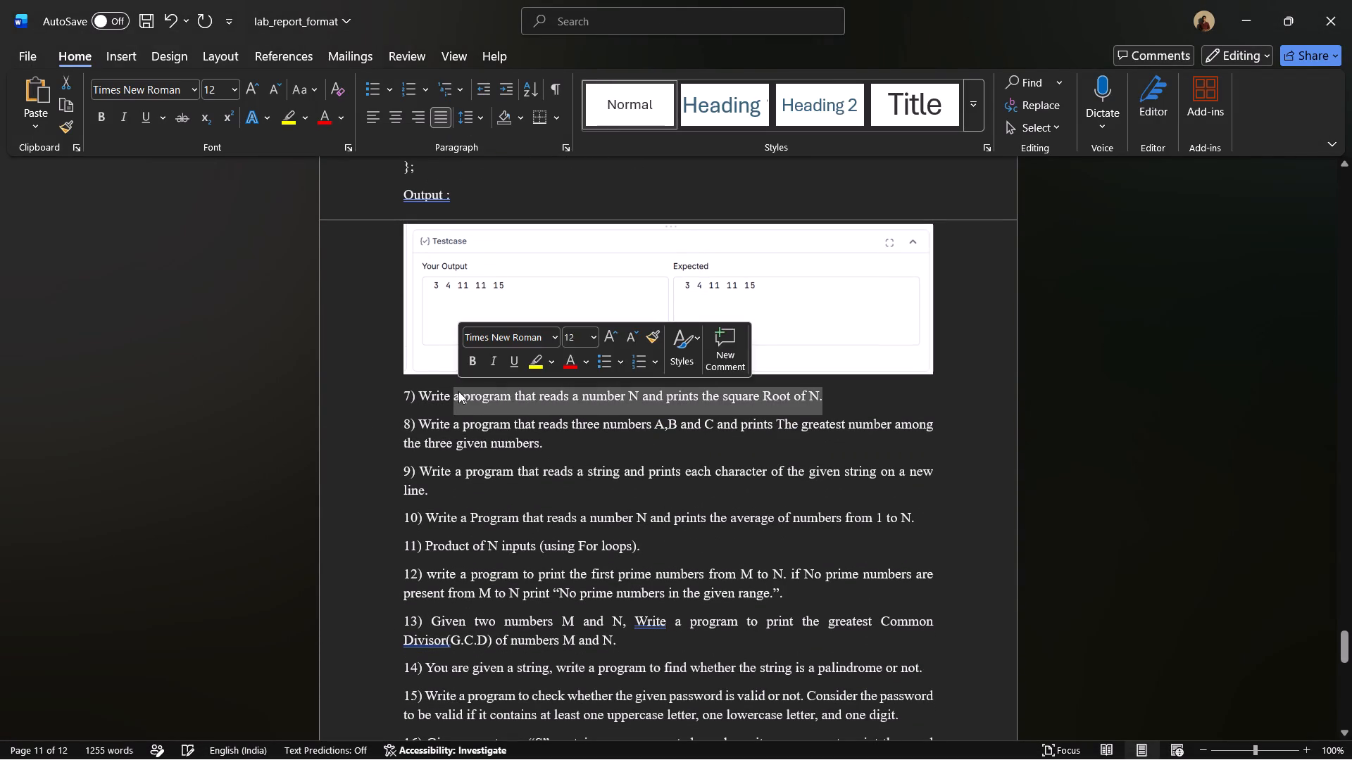
key("BackSpace")
key("BackSpace")
key("BackSpace")
key("BackSpace")
key("BackSpace")
key("BackSpace")
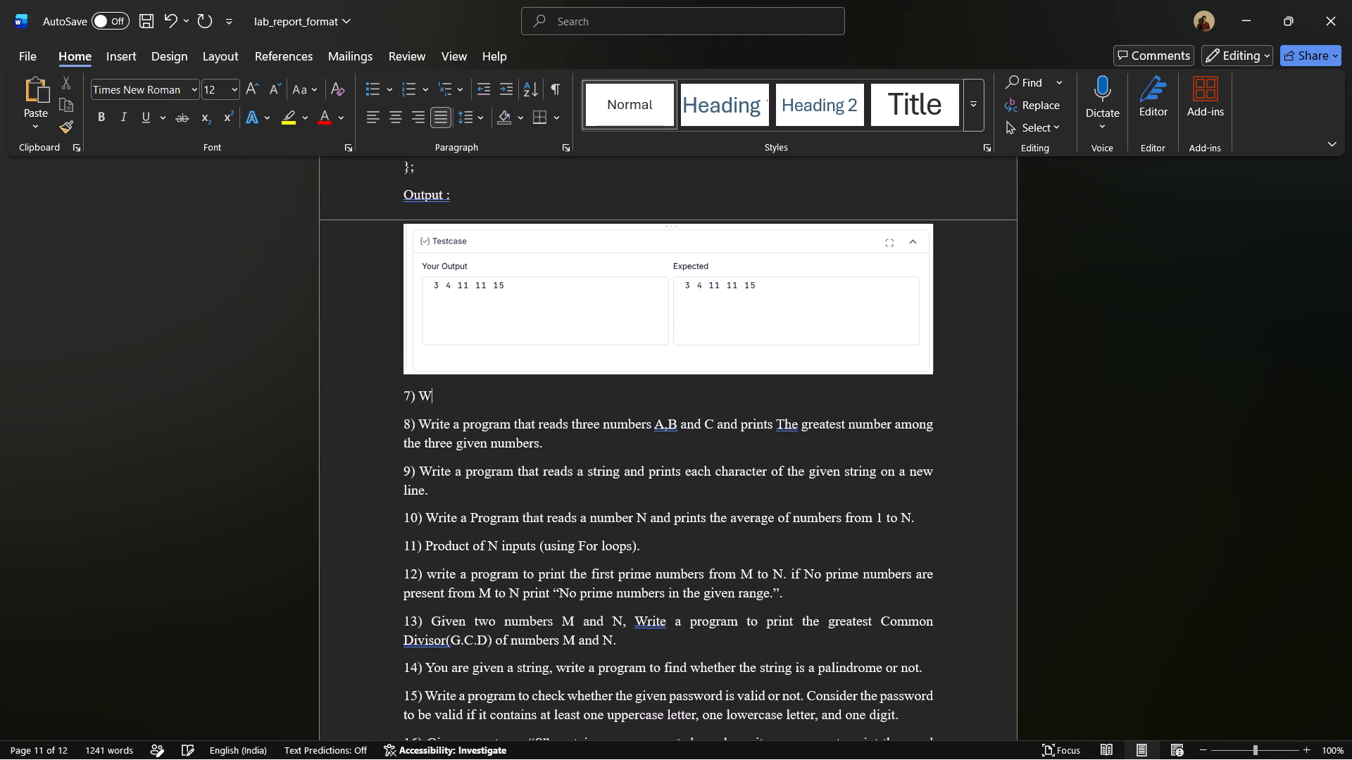
key("BackSpace")
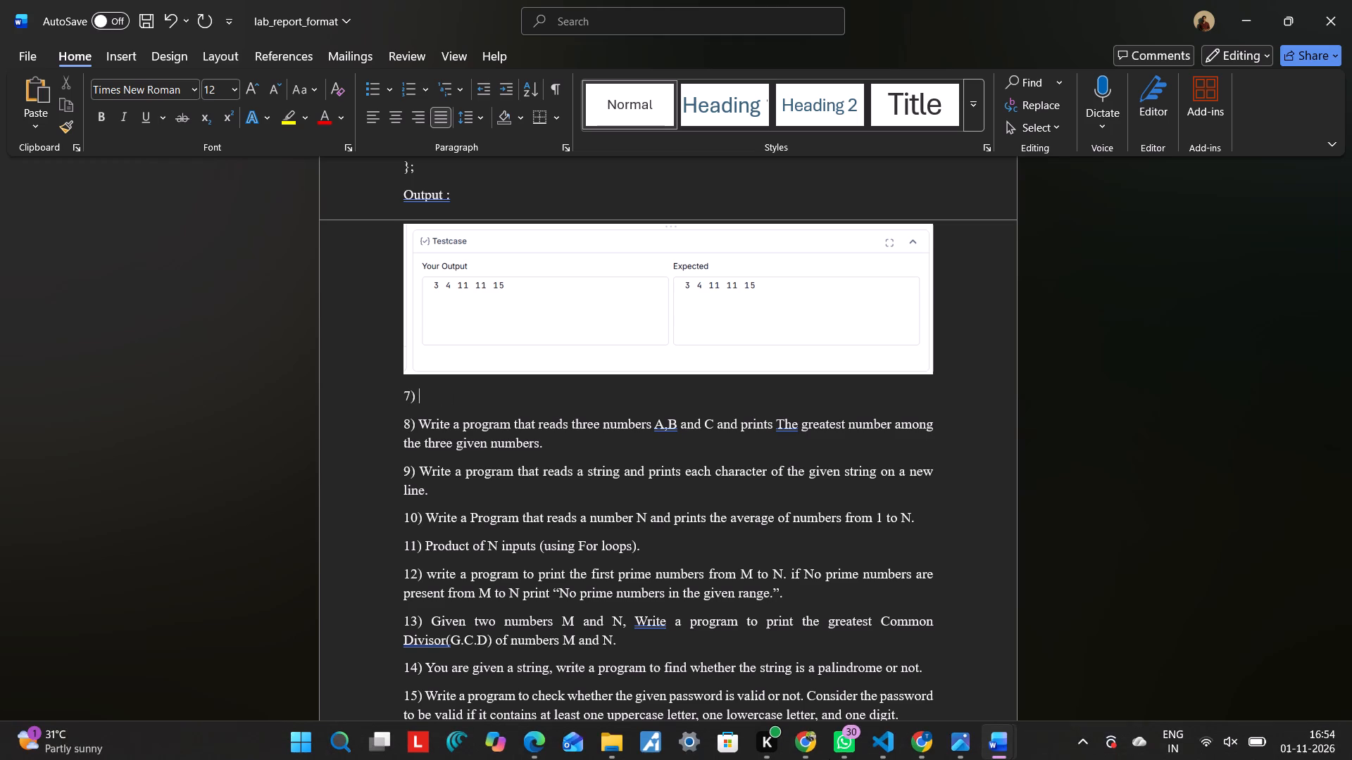
Return to the Coding Practice list in Chrome, copy the title "Book Title Prefixes" and paste it after "7)" in the Word report.
left_click(919, 742)
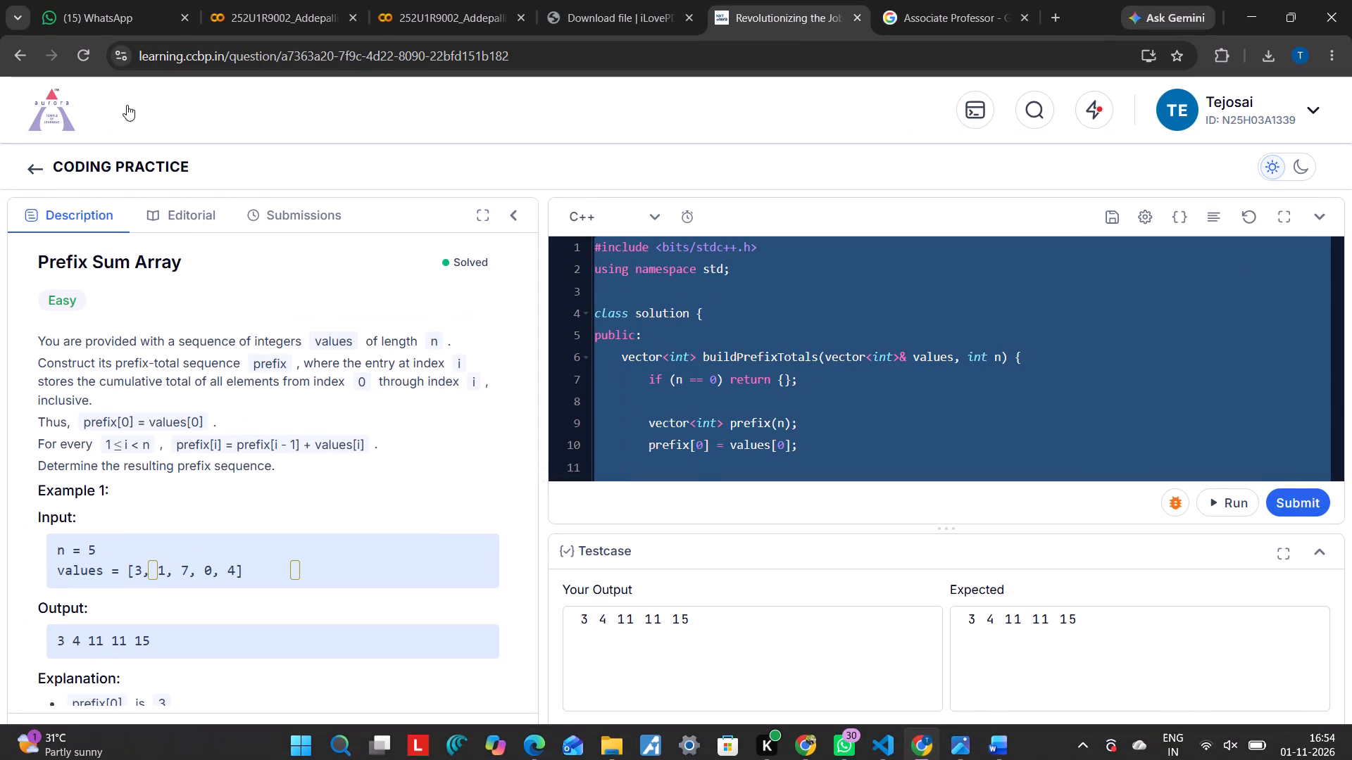
left_click(41, 165)
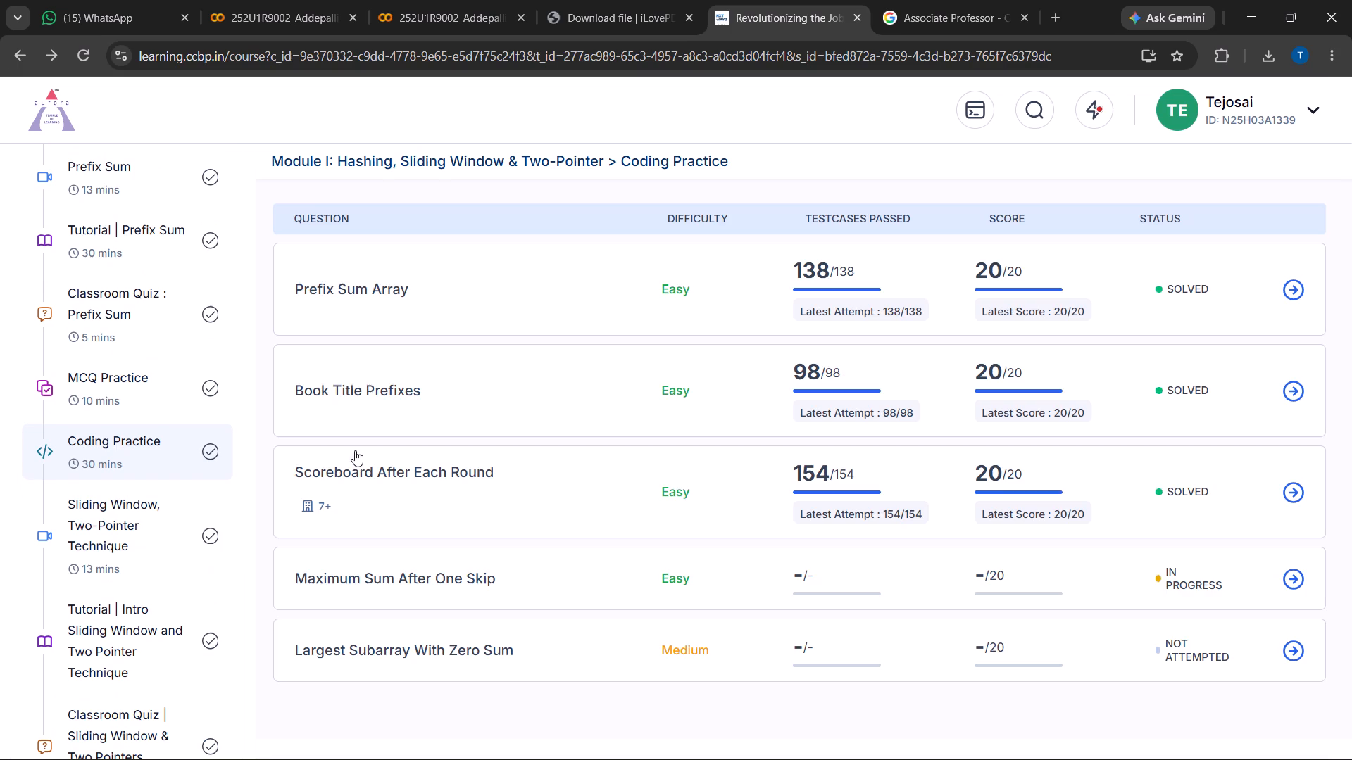
left_click_drag(267, 433, 403, 405)
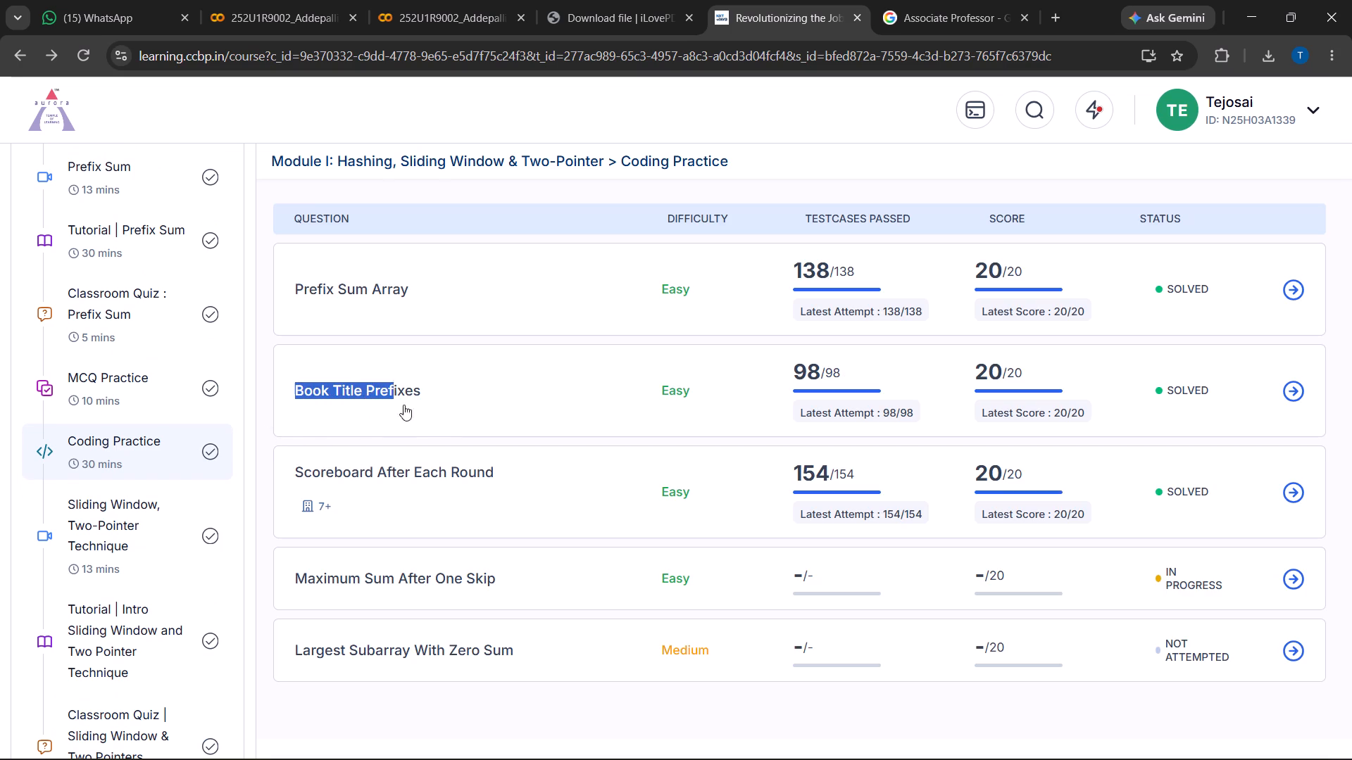
left_click_drag(403, 405, 434, 407)
key("ctrl+c")
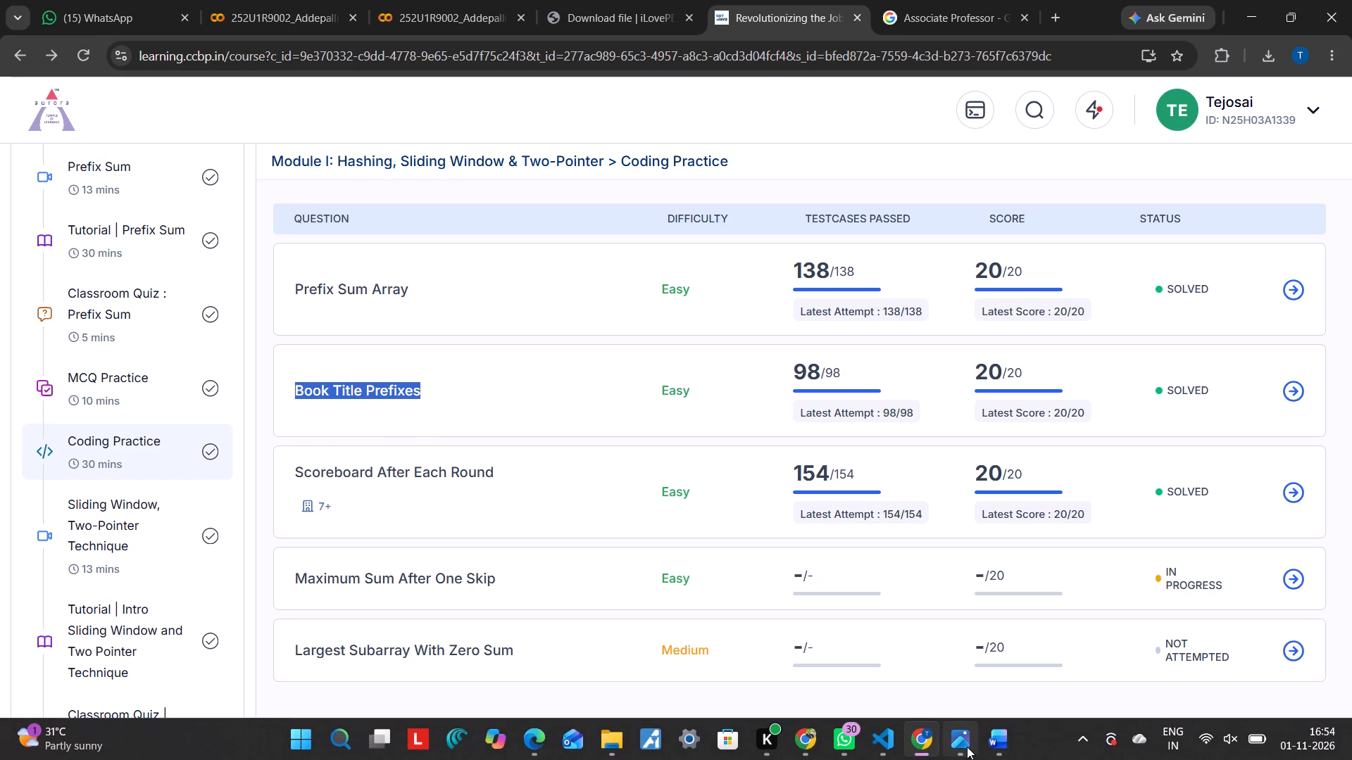
left_click(929, 753)
key("ctrl+v")
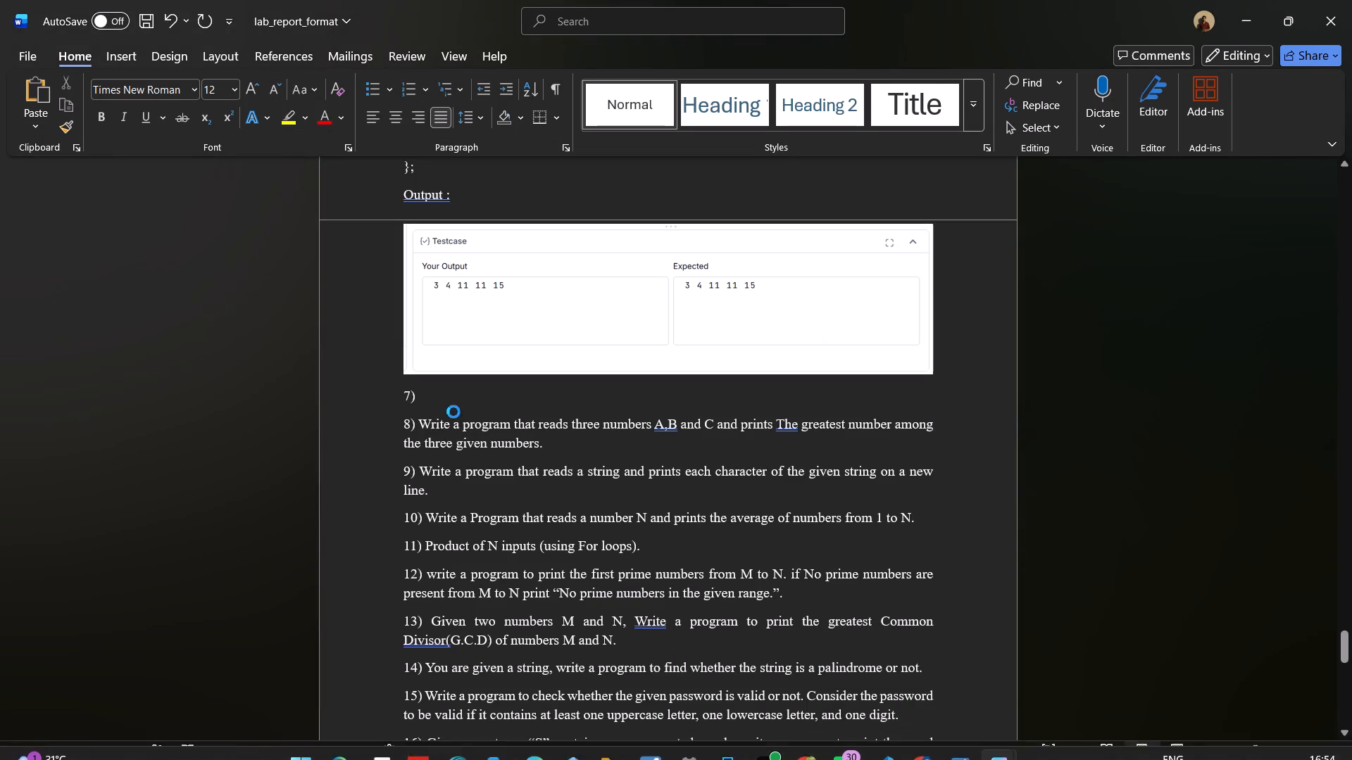
Add a line reading "Code :" below the Book Title Prefixes title, followed by a new empty line.
key("Return")
type("Code :")
key("Return")
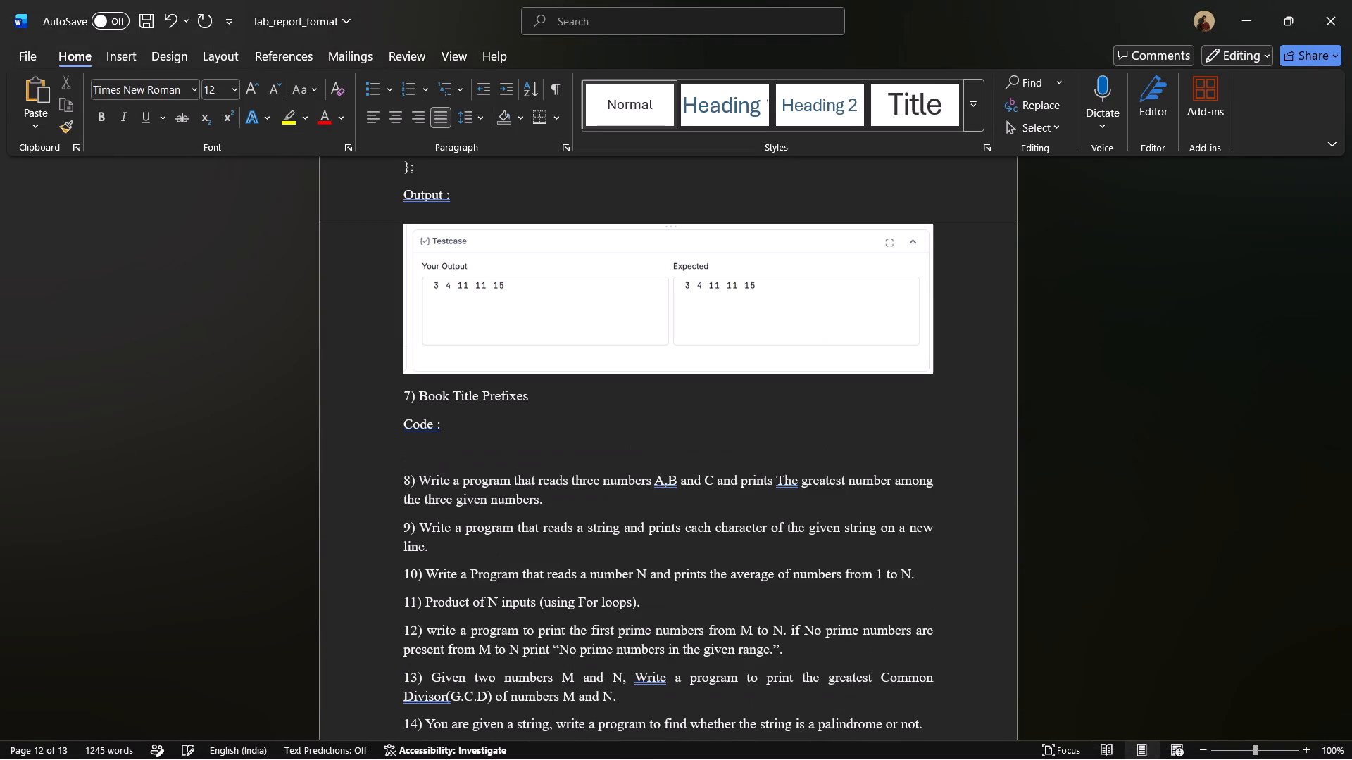
Open the Book Title Prefixes question in Chrome, copy its entire C++ solution and paste it under "Code :" in the Word report.
left_click(922, 750)
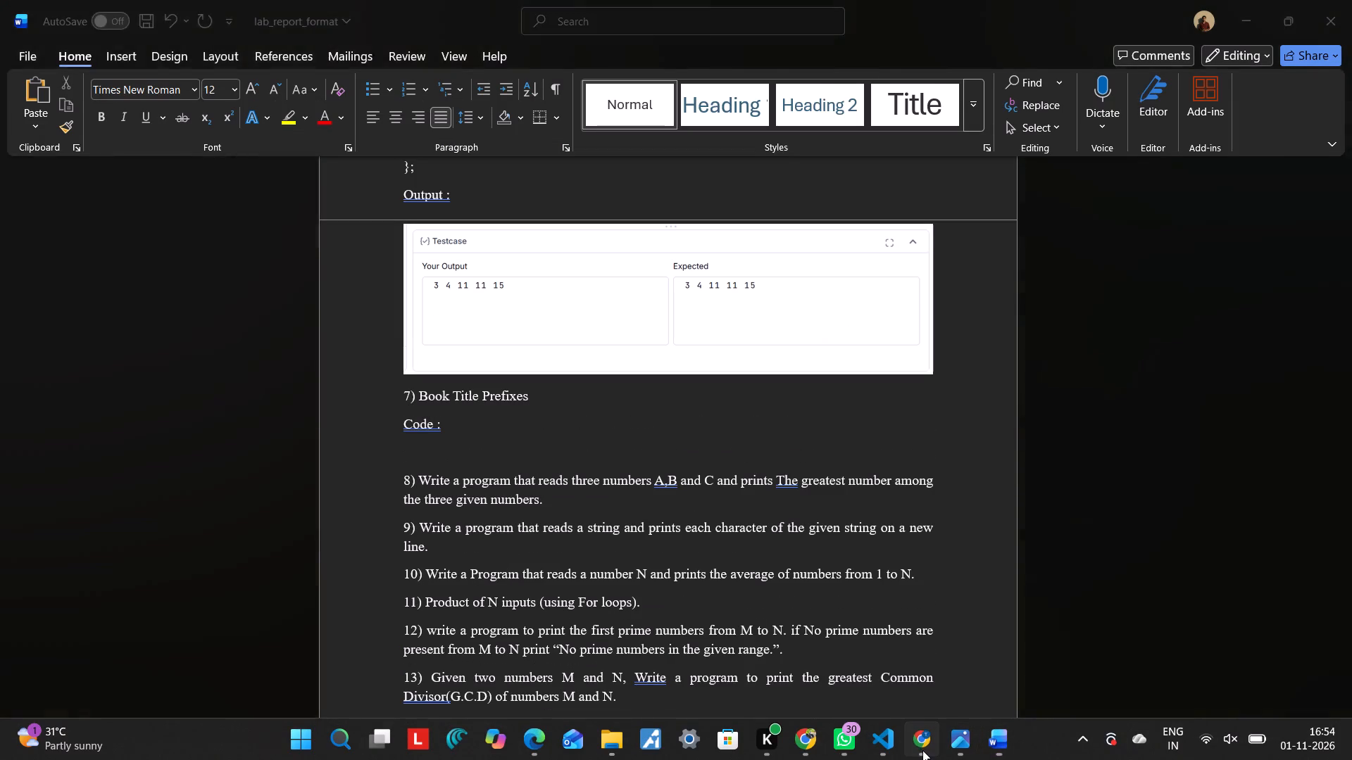
left_click(559, 381)
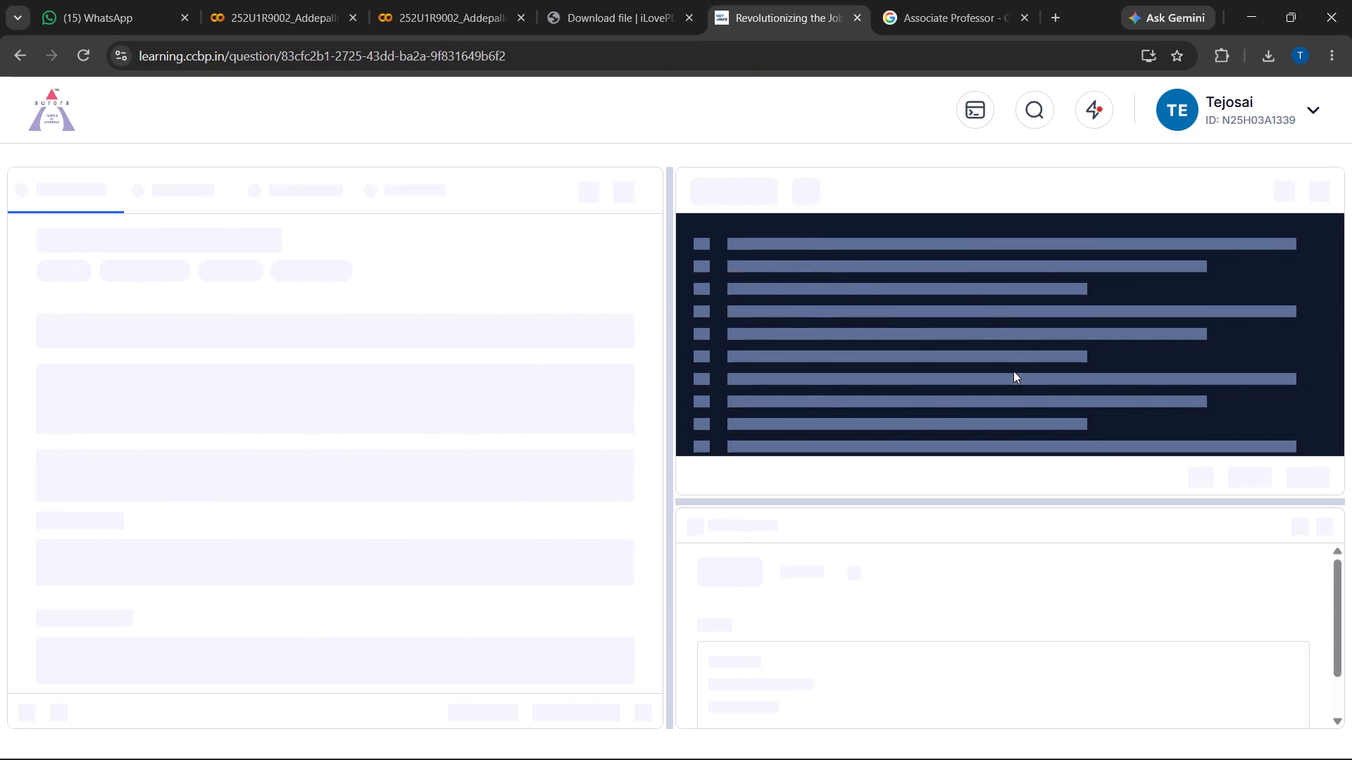
left_click(1053, 291)
key("ctrl+a")
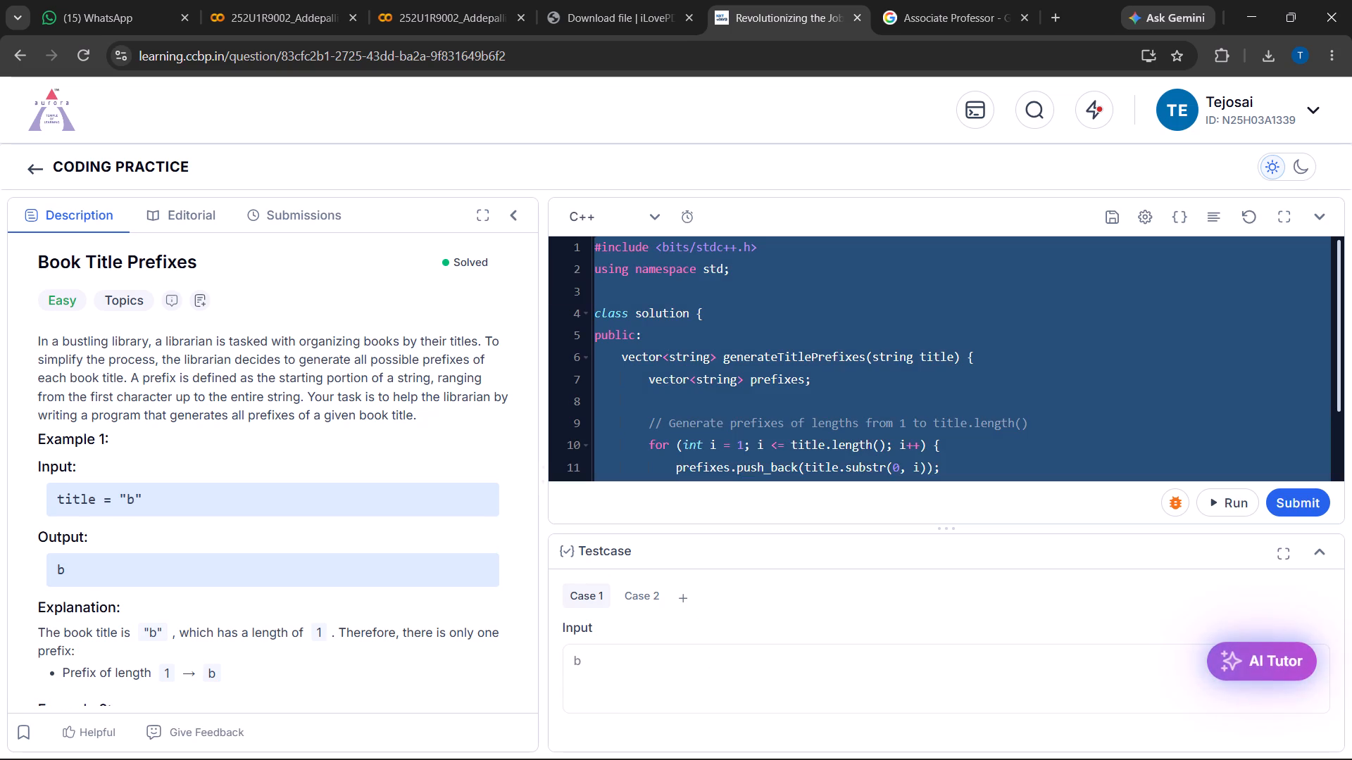
key("ctrl+c")
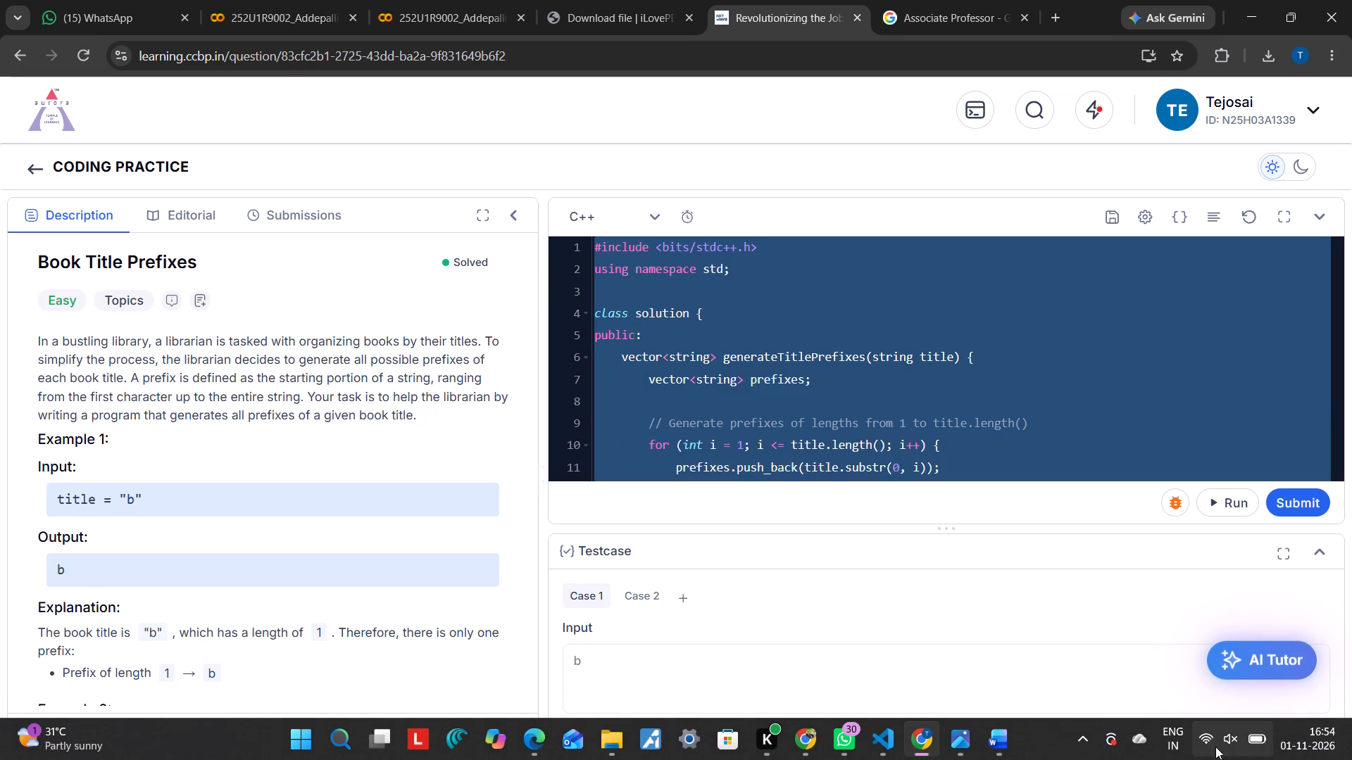
left_click(927, 740)
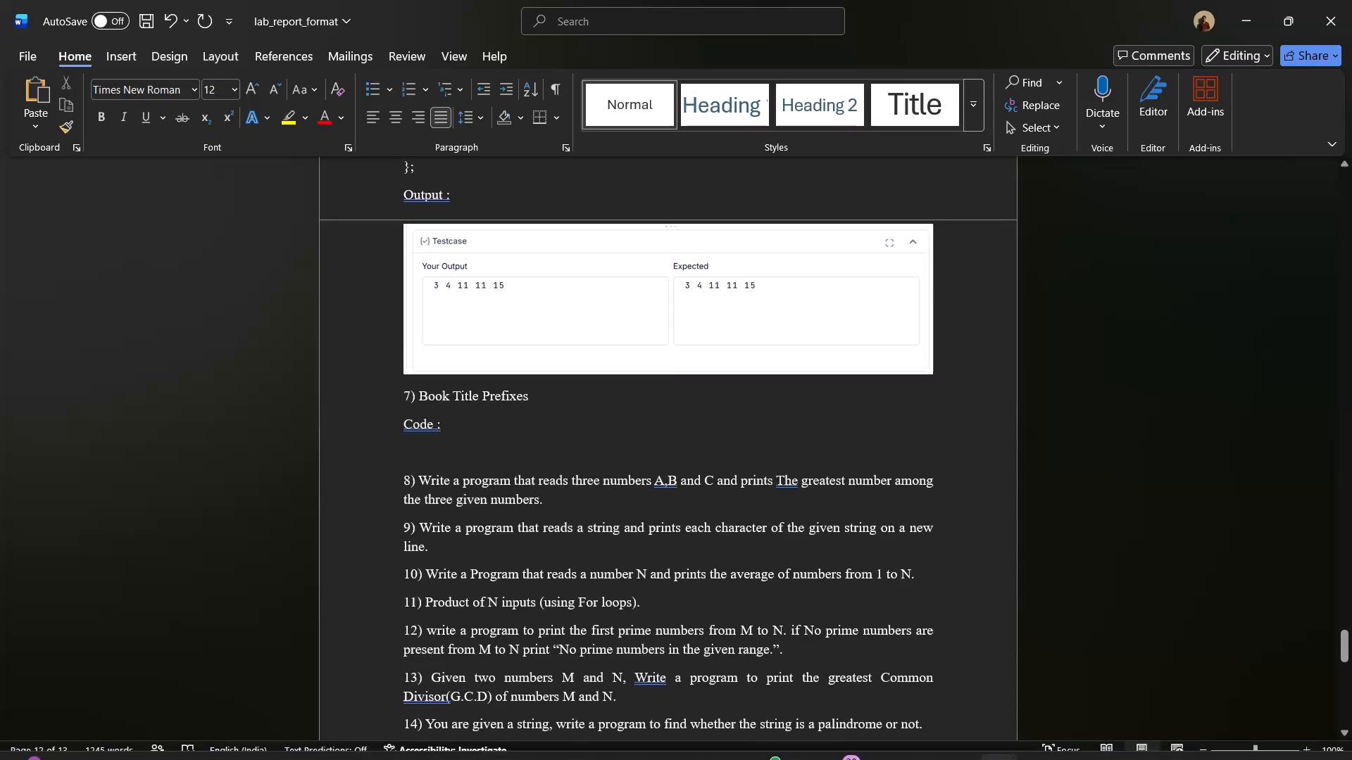
key("ctrl+v")
Add a line reading "Code :" below the pasted Book Title Prefixes code, followed by a new empty line.
scroll(453, 417, "down", 1)
key("Return")
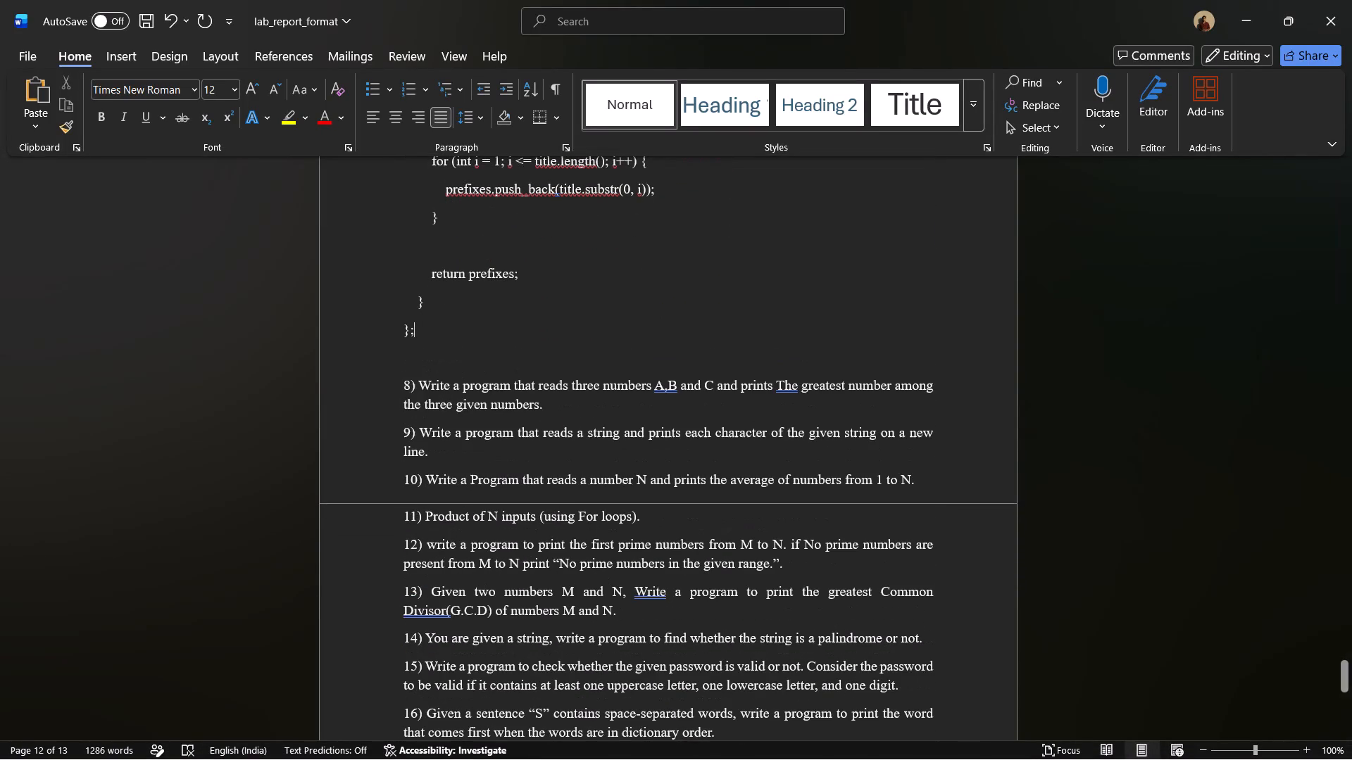
type("Code :")
key("Return")
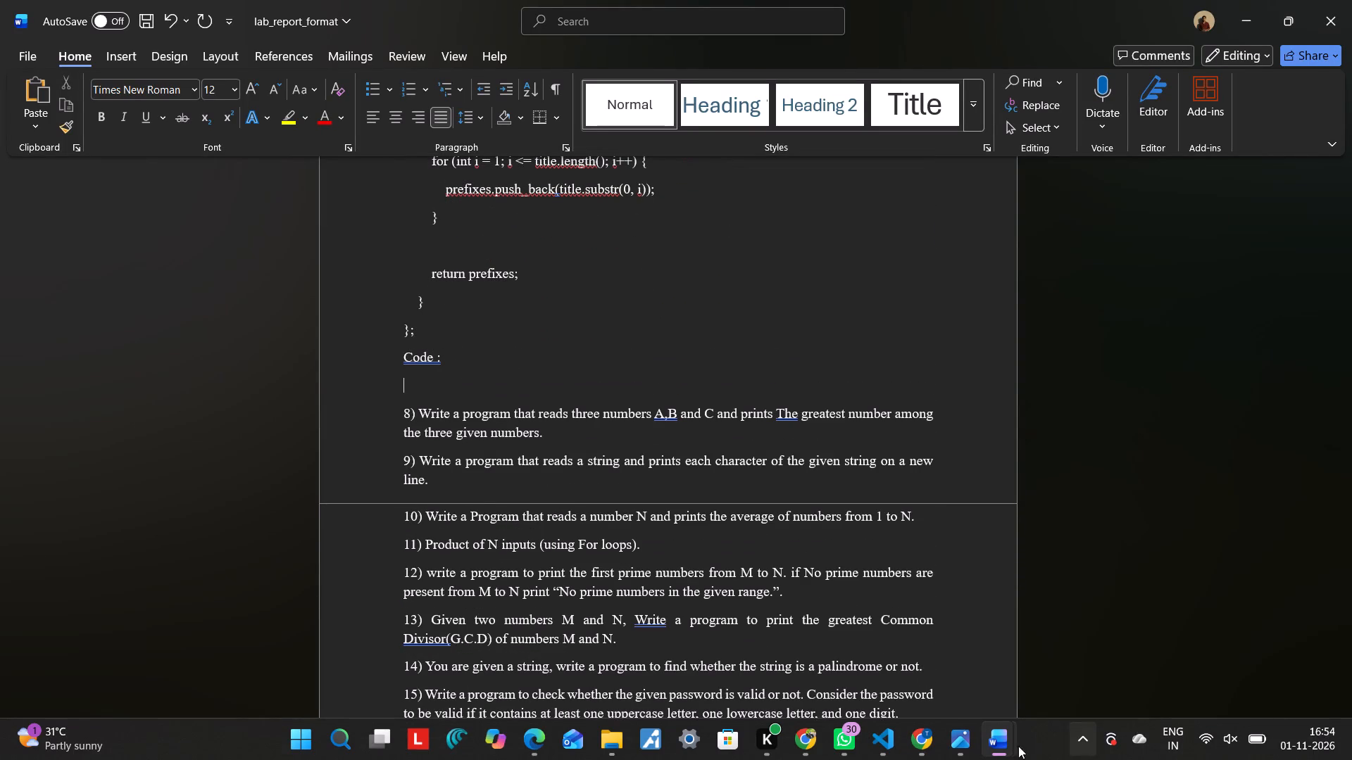
Switch to Chrome and run the Book Title Prefixes solution.
left_click(932, 754)
scroll(1087, 541, "down", 2)
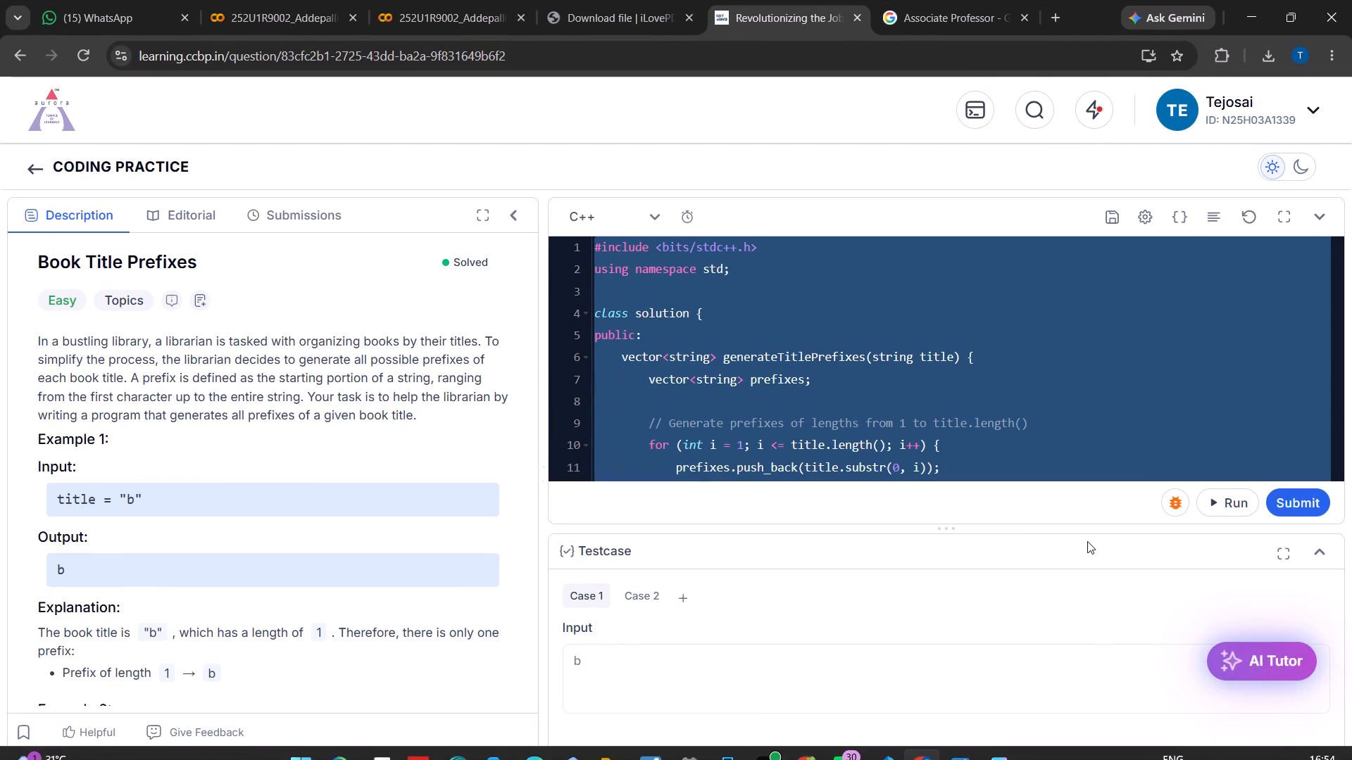
scroll(1087, 541, "down", 1)
left_click(1234, 512)
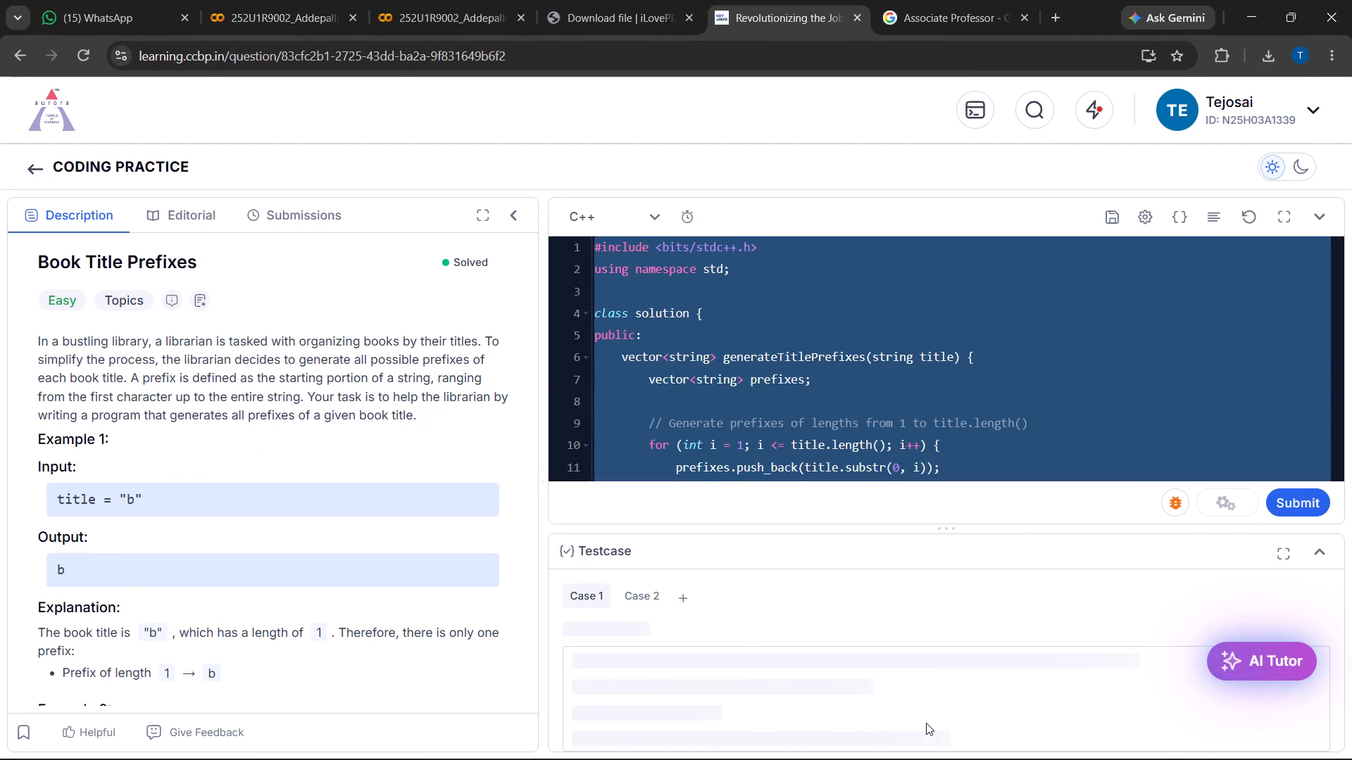
Capture a screenshot of the Book Title Prefixes test case output and paste it under the last "Code :" line in the Word report.
scroll(926, 723, "down", 4)
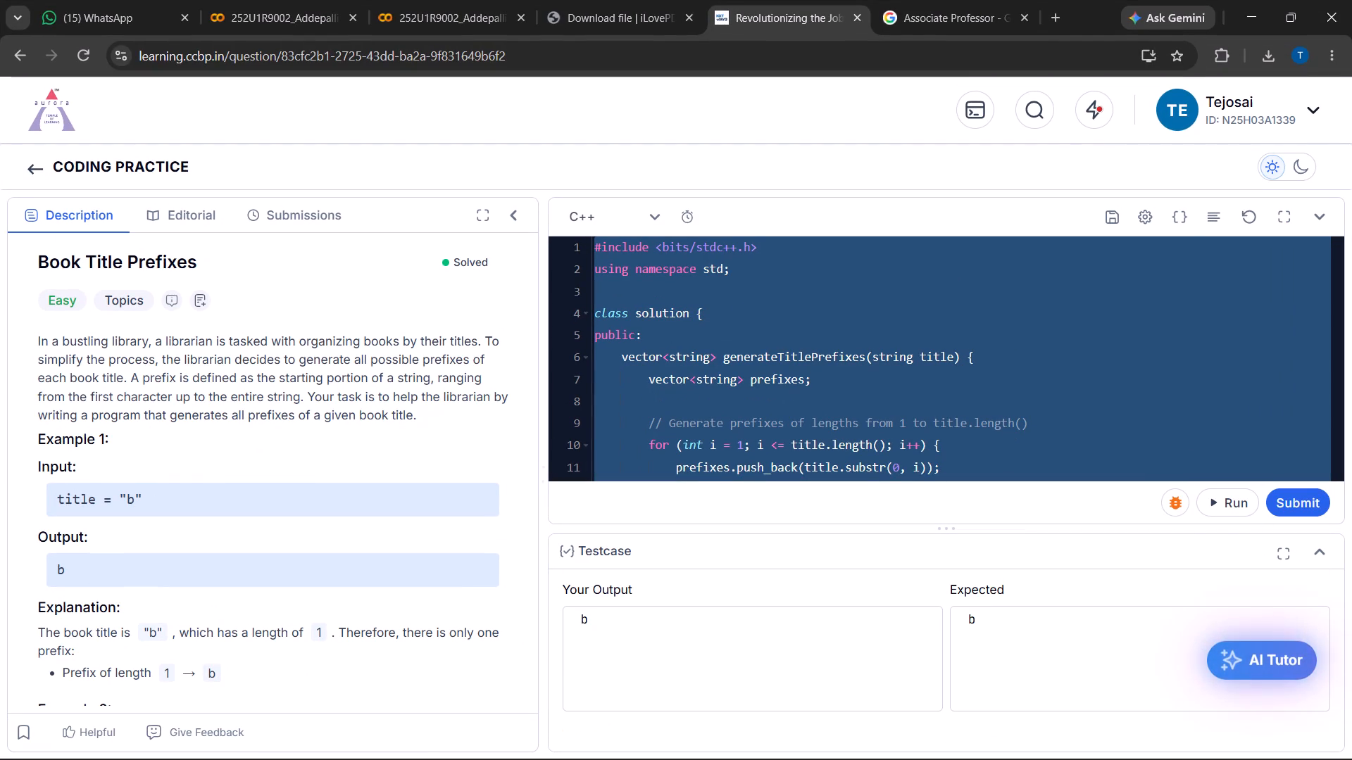
key("shift+super+s")
left_click_drag(544, 523, 1351, 759)
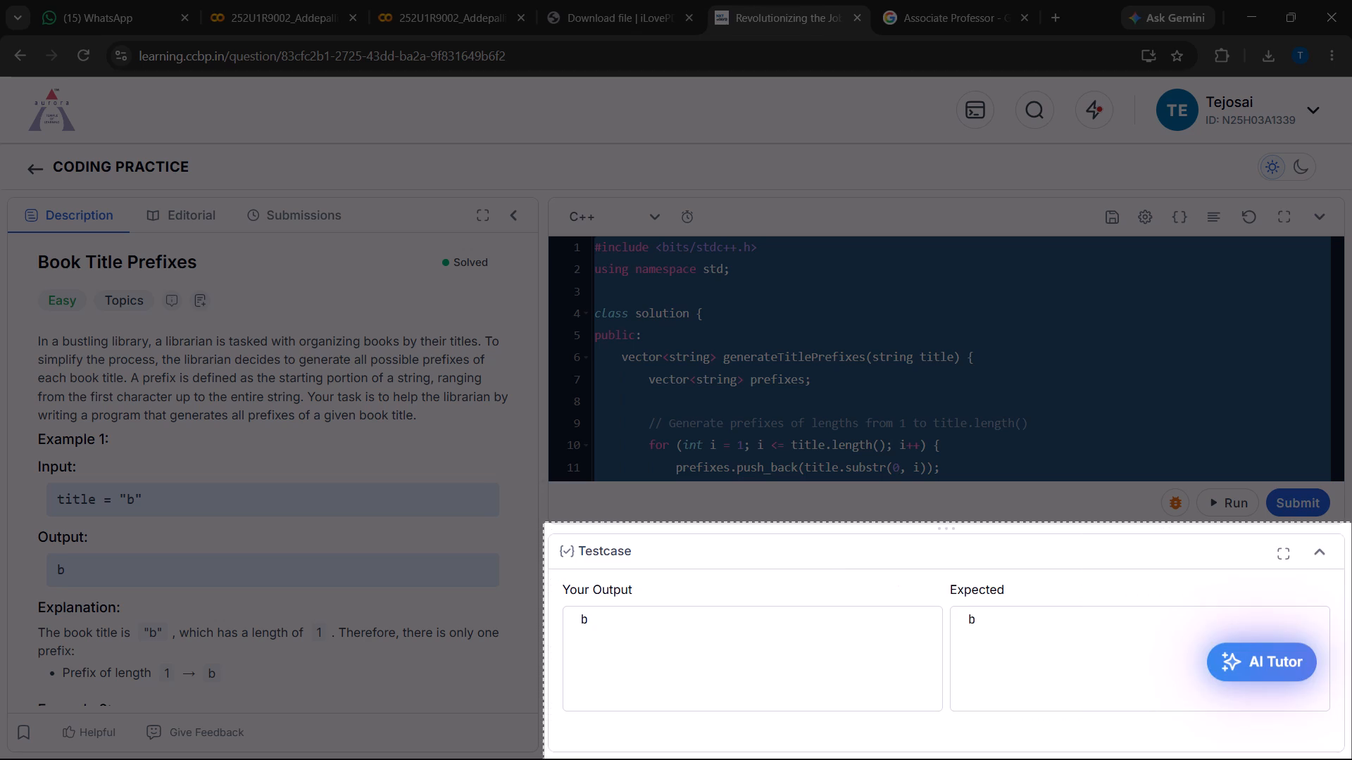
left_click_drag(1351, 759, 1346, 743)
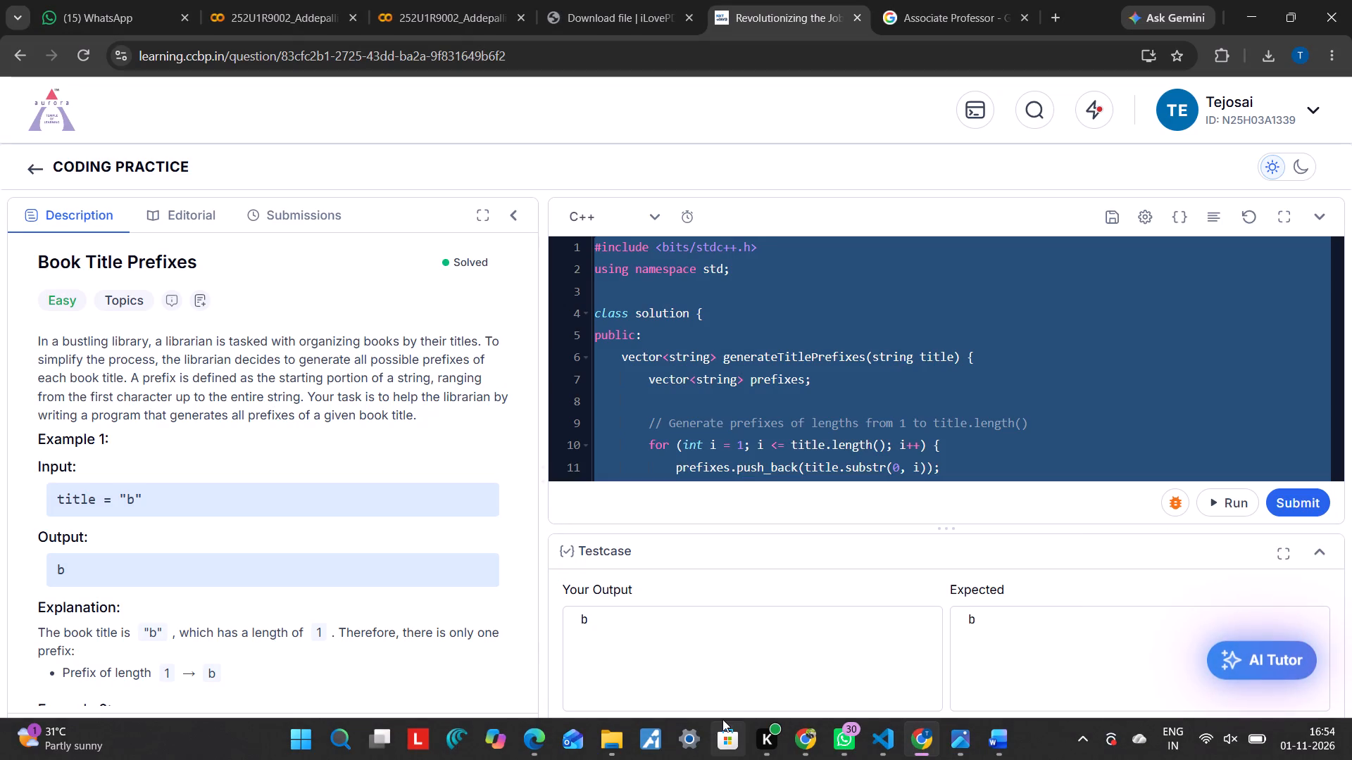
left_click(920, 734)
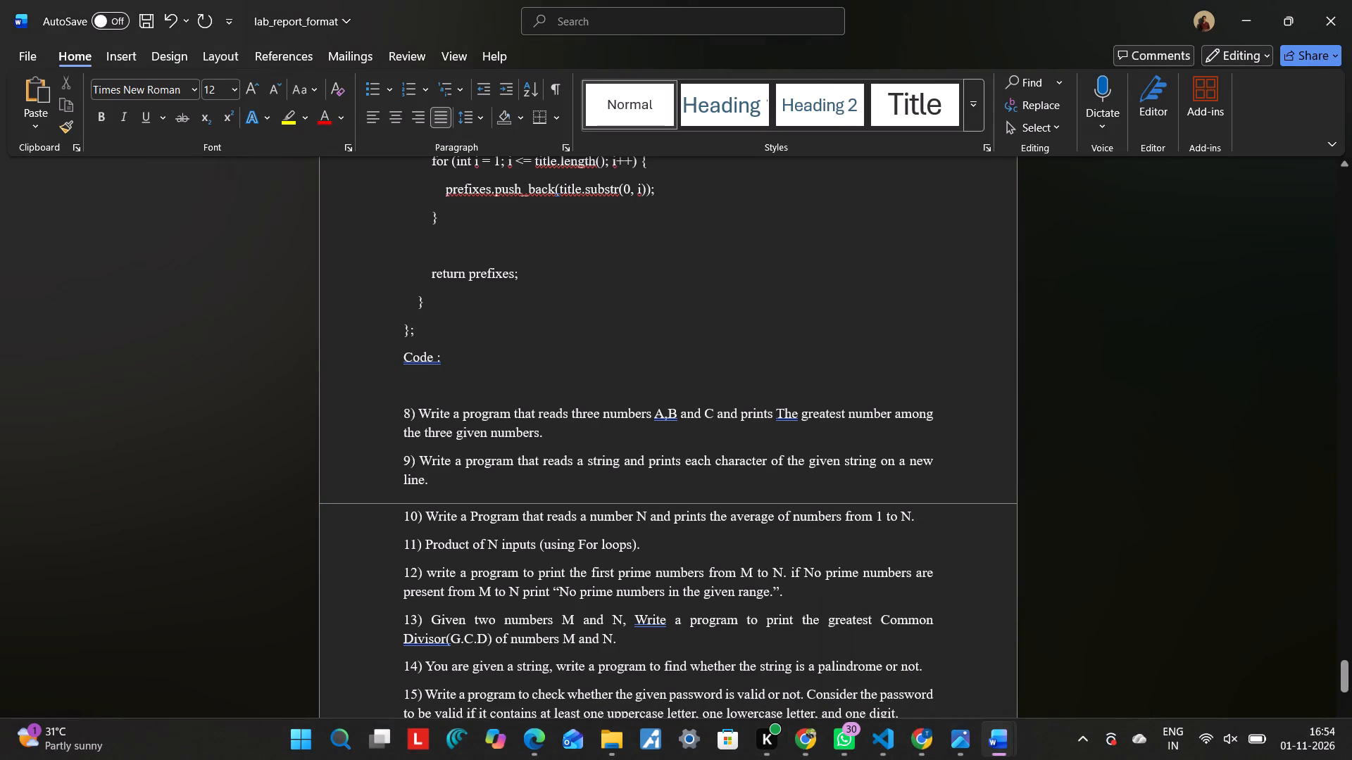
key("ctrl+v")
Delete the sample text of question 8 about the greatest of three numbers, keeping only the number "8)".
scroll(507, 508, "down", 1)
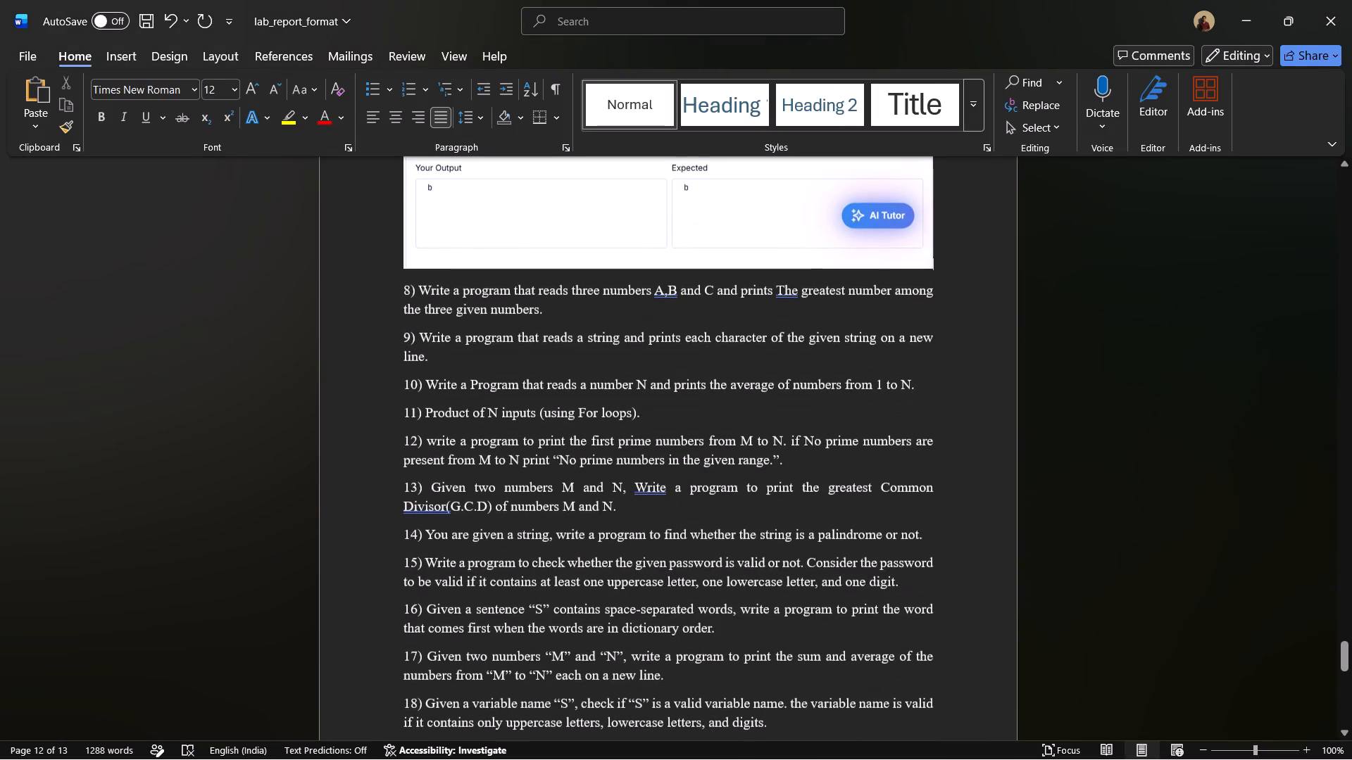
left_click_drag(546, 301, 463, 287)
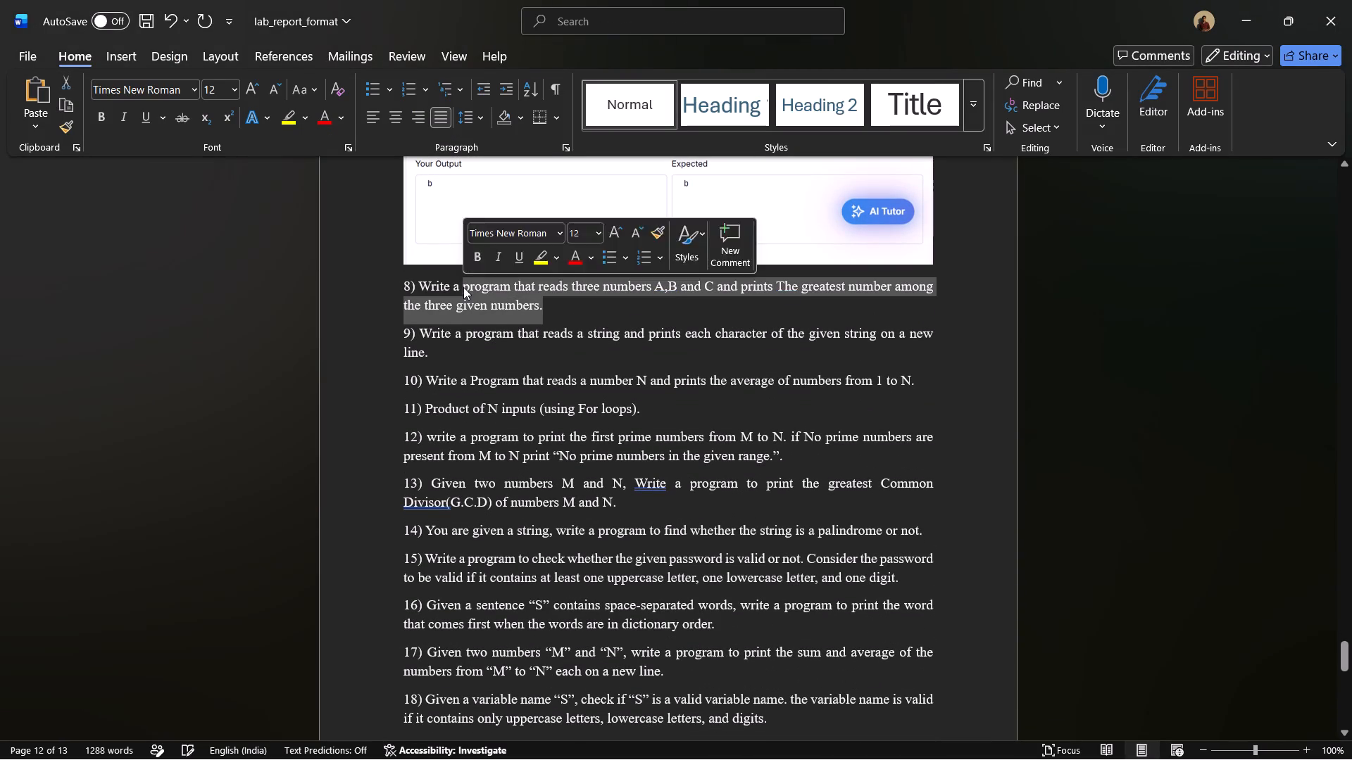
key("BackSpace")
key("BackSpace")
key("BackSpace")
key("BackSpace")
key("BackSpace")
key("BackSpace")
key("BackSpace")
key("BackSpace")
key("BackSpace")
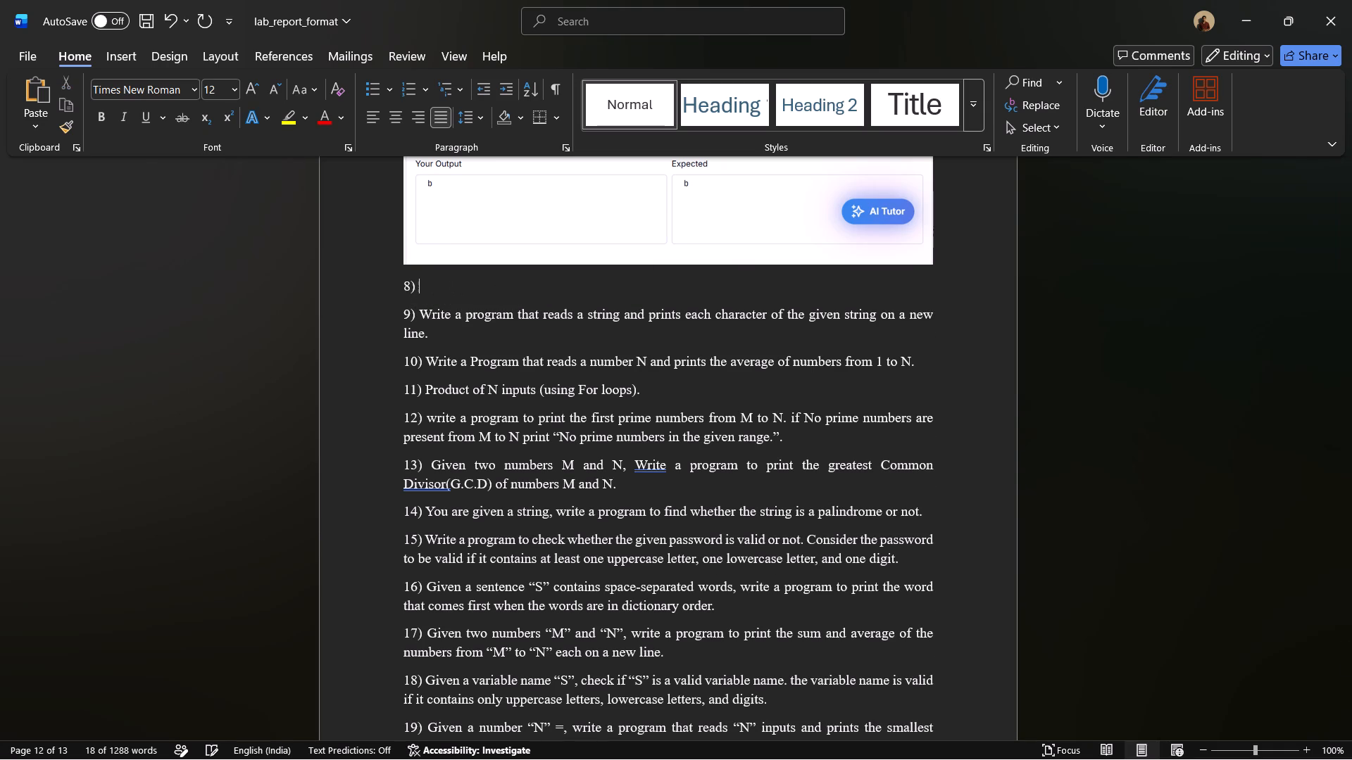
Copy the question title "Scoreboard After Each Round" from the Coding Practice list in Chrome and paste it after "8)" in Word.
left_click(934, 730)
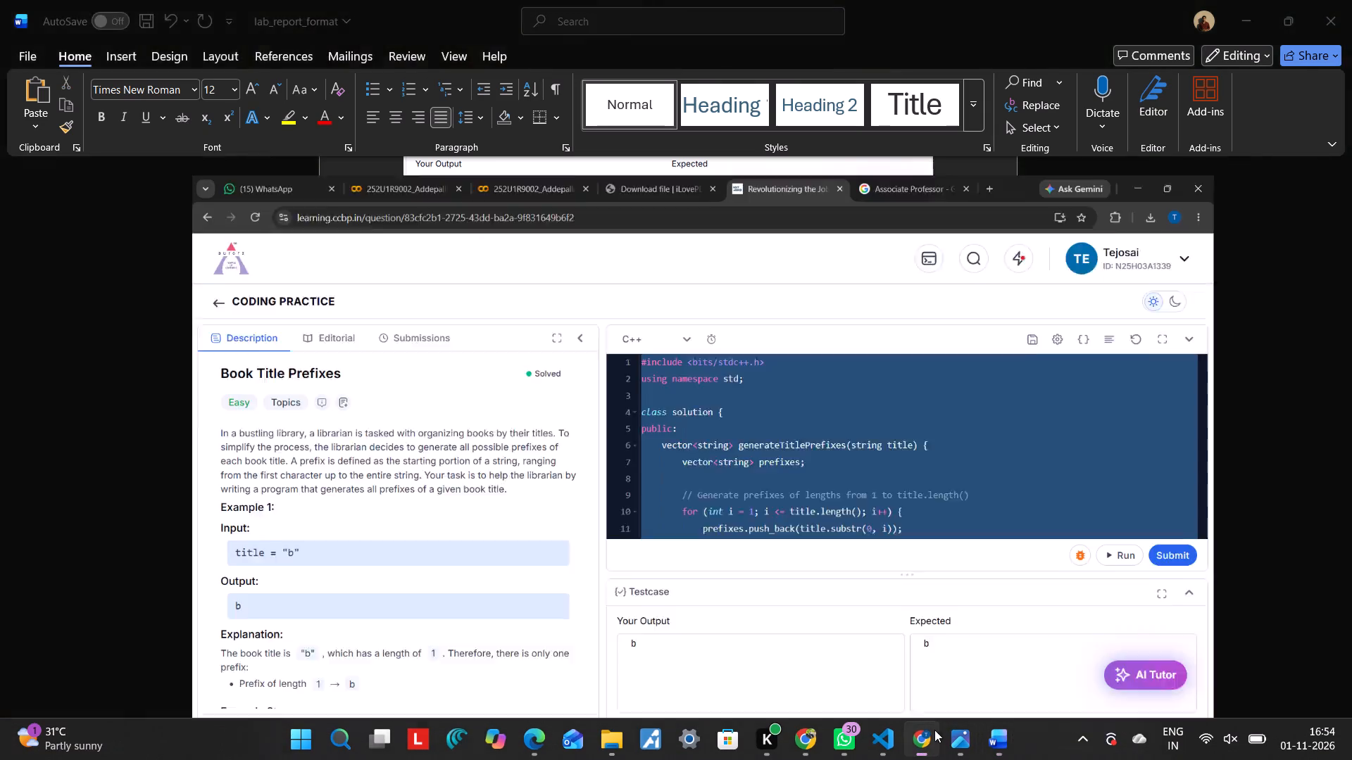
left_click(36, 160)
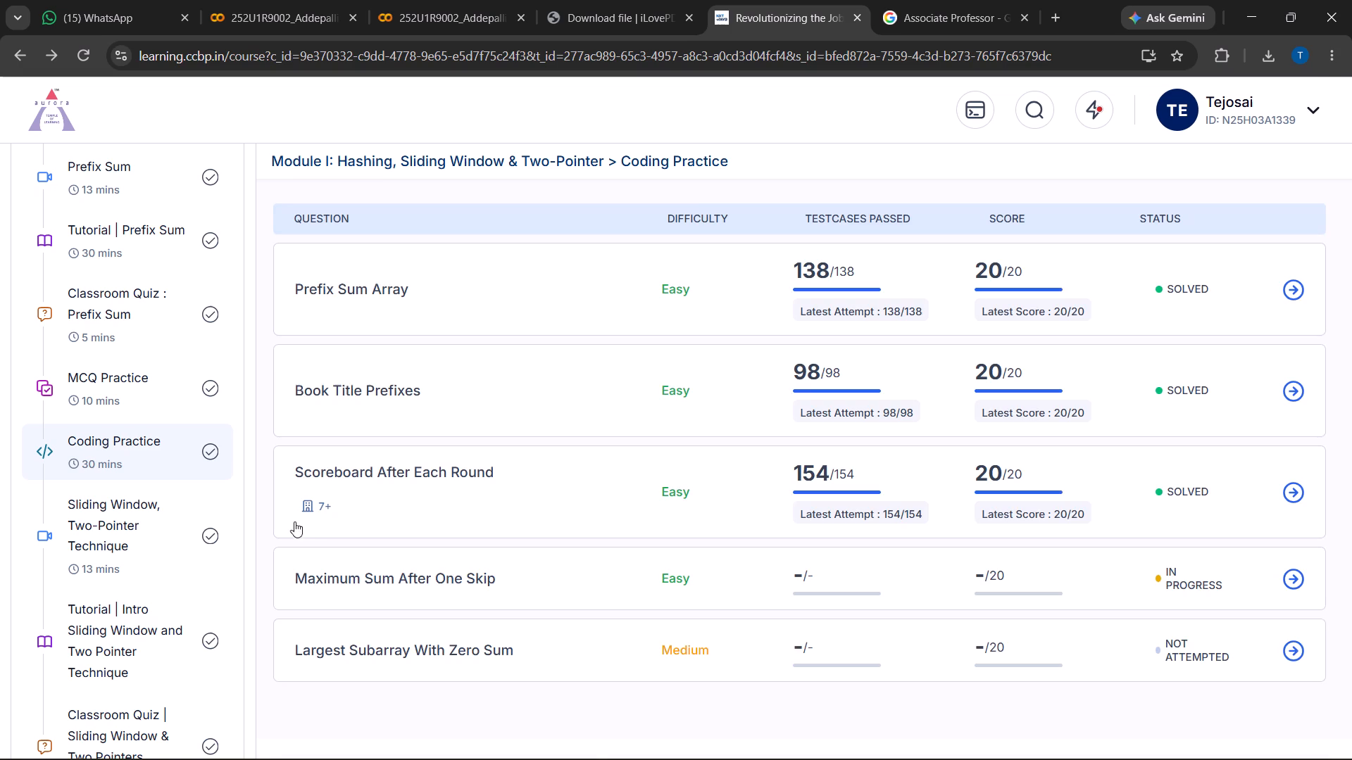
left_click_drag(257, 550, 377, 474)
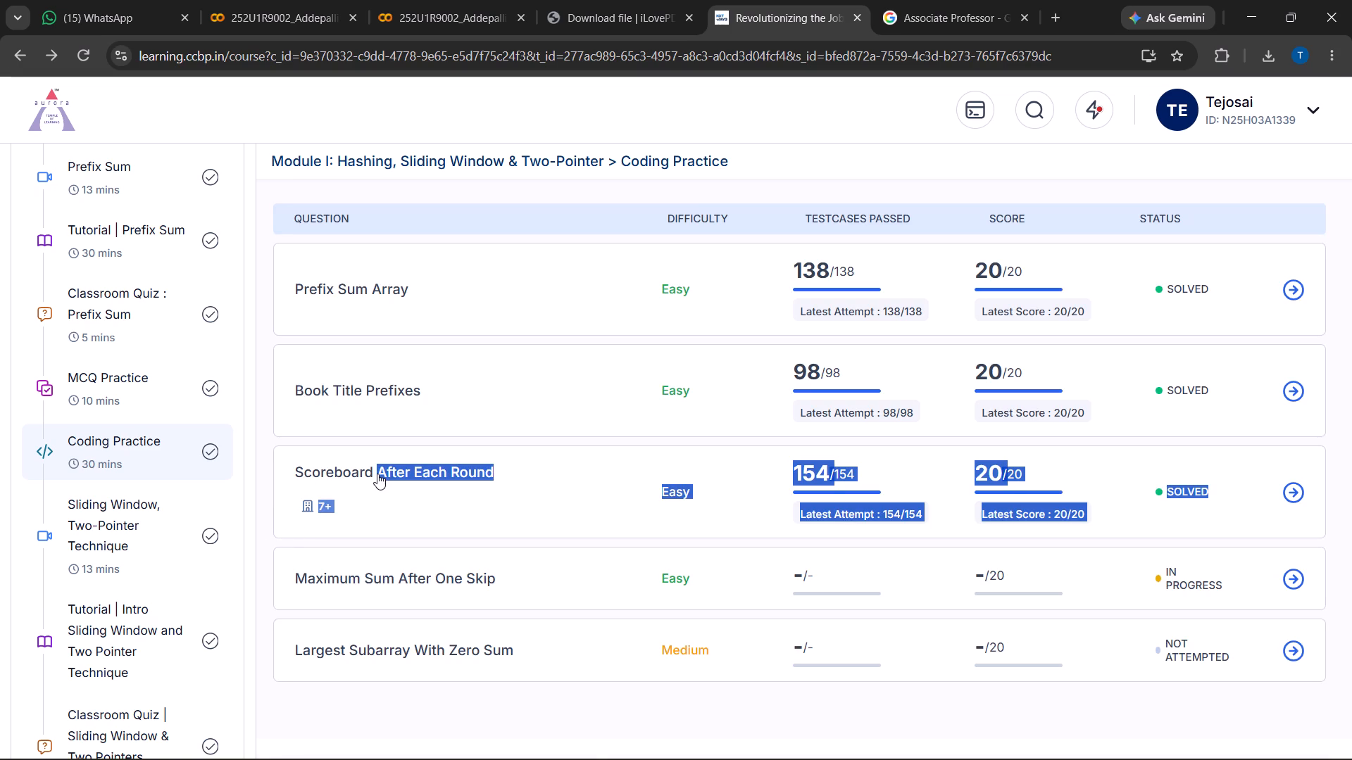
left_click(261, 525)
left_click_drag(261, 525, 287, 471)
key("ctrl+c")
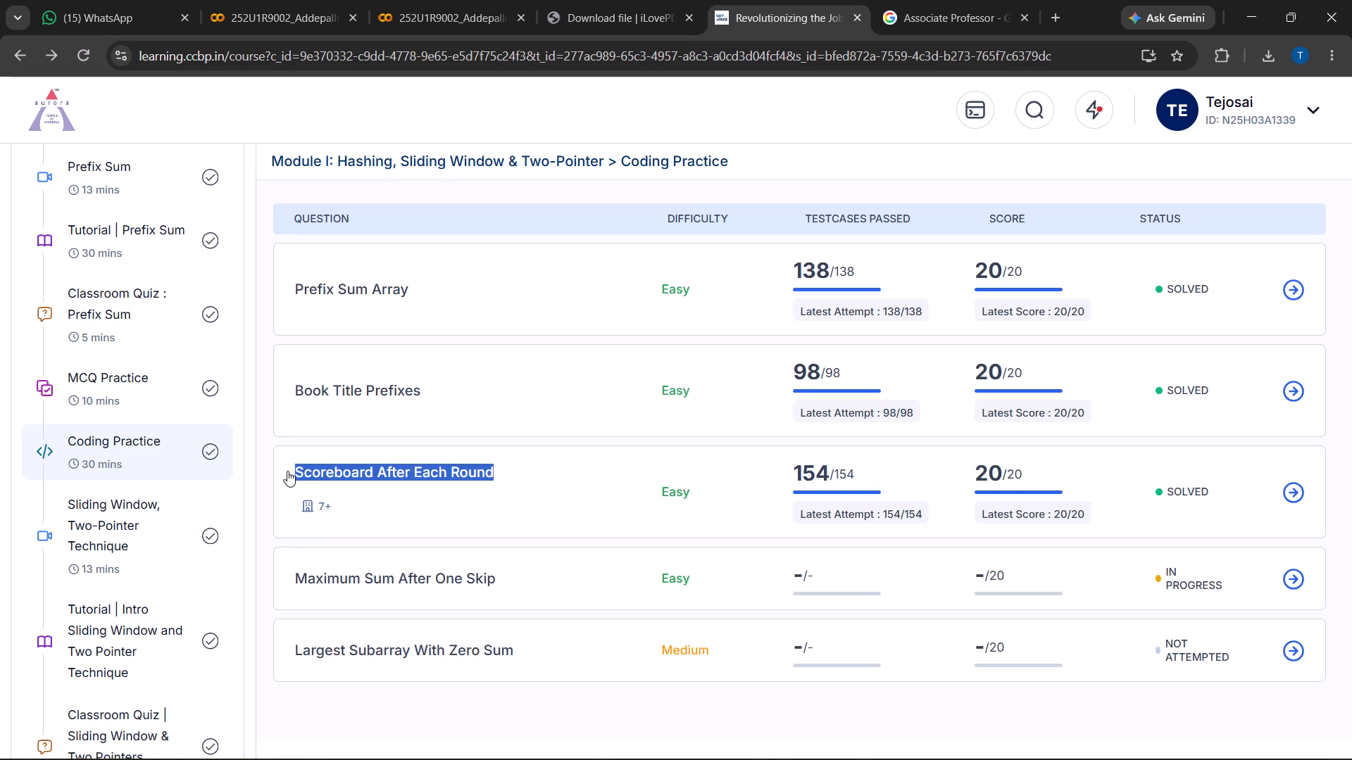
left_click(935, 737)
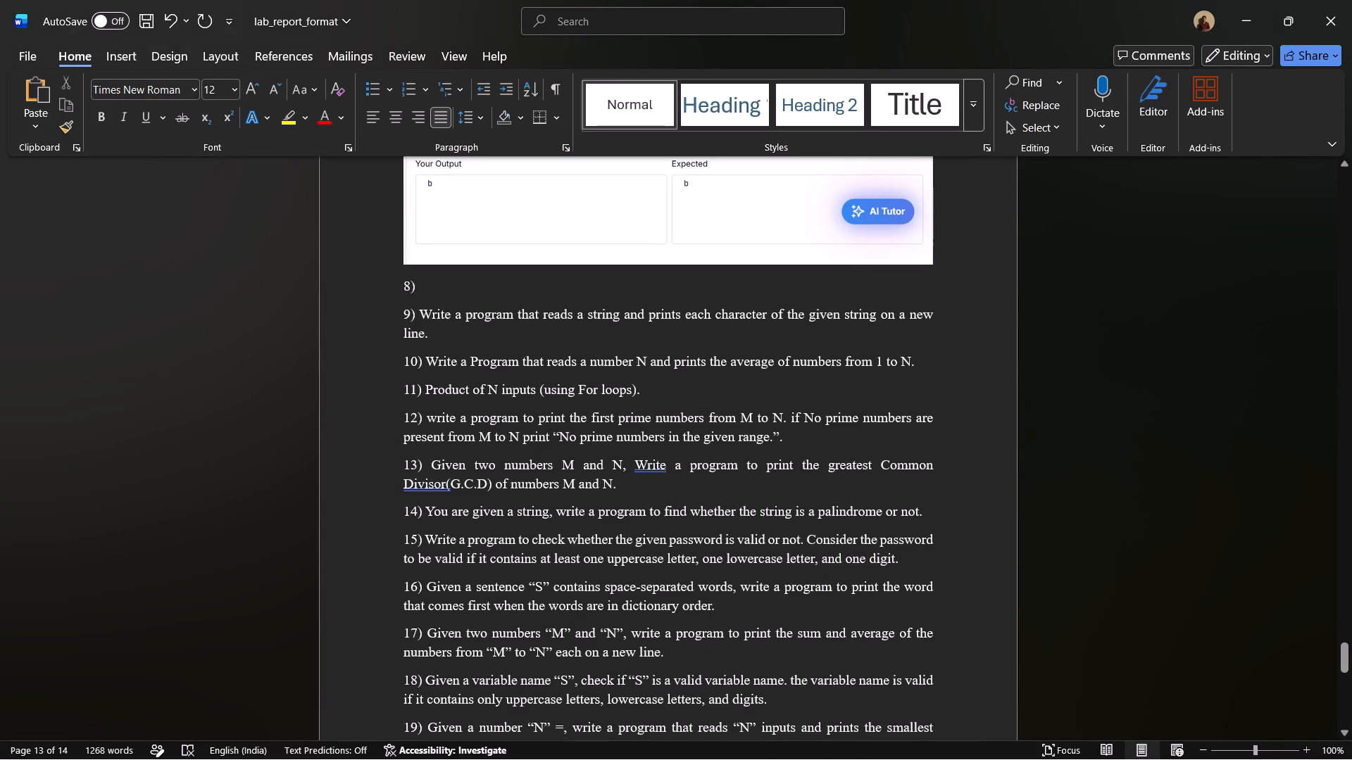
key("ctrl+v")
Add a line reading "Code ;" below the Scoreboard After Each Round title, followed by a new empty line.
left_click(351, 221, "ctrl")
left_click(501, 308)
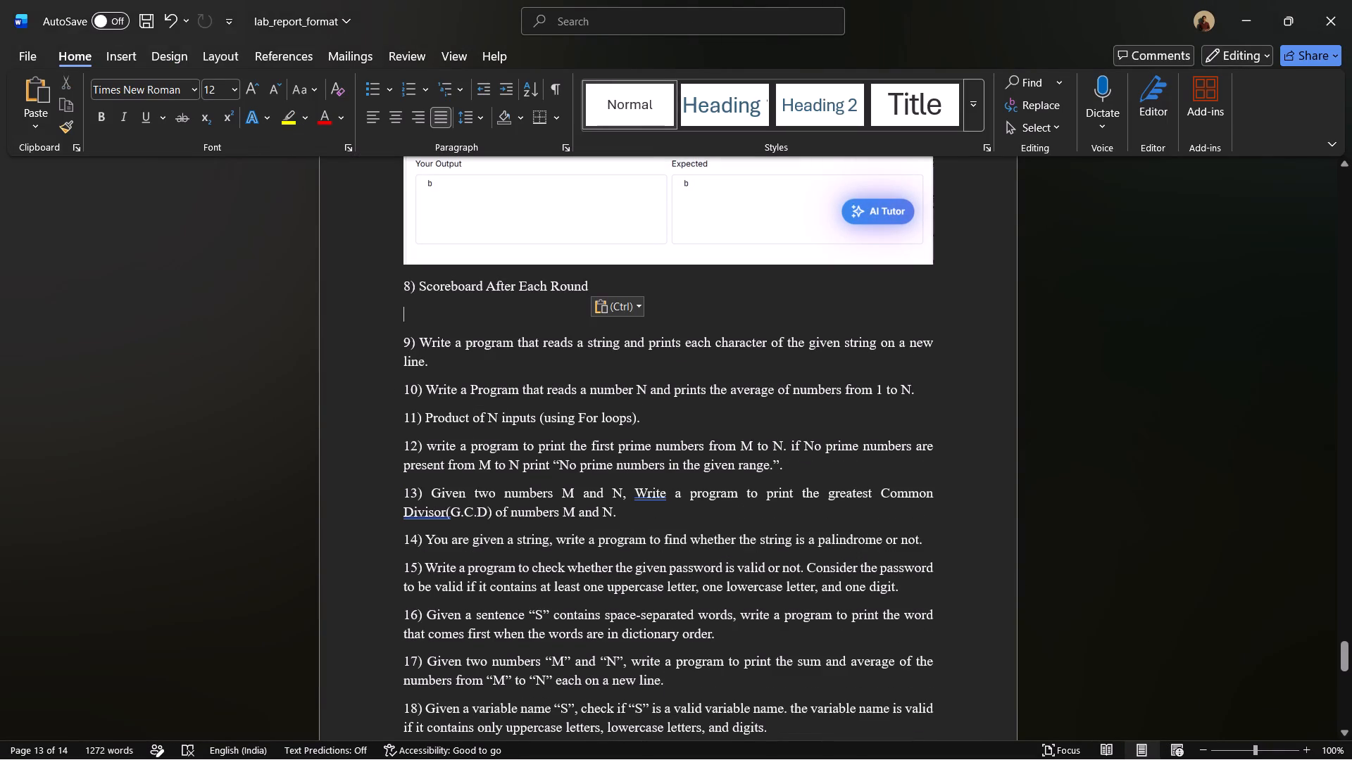
type("Code ;")
key("Return")
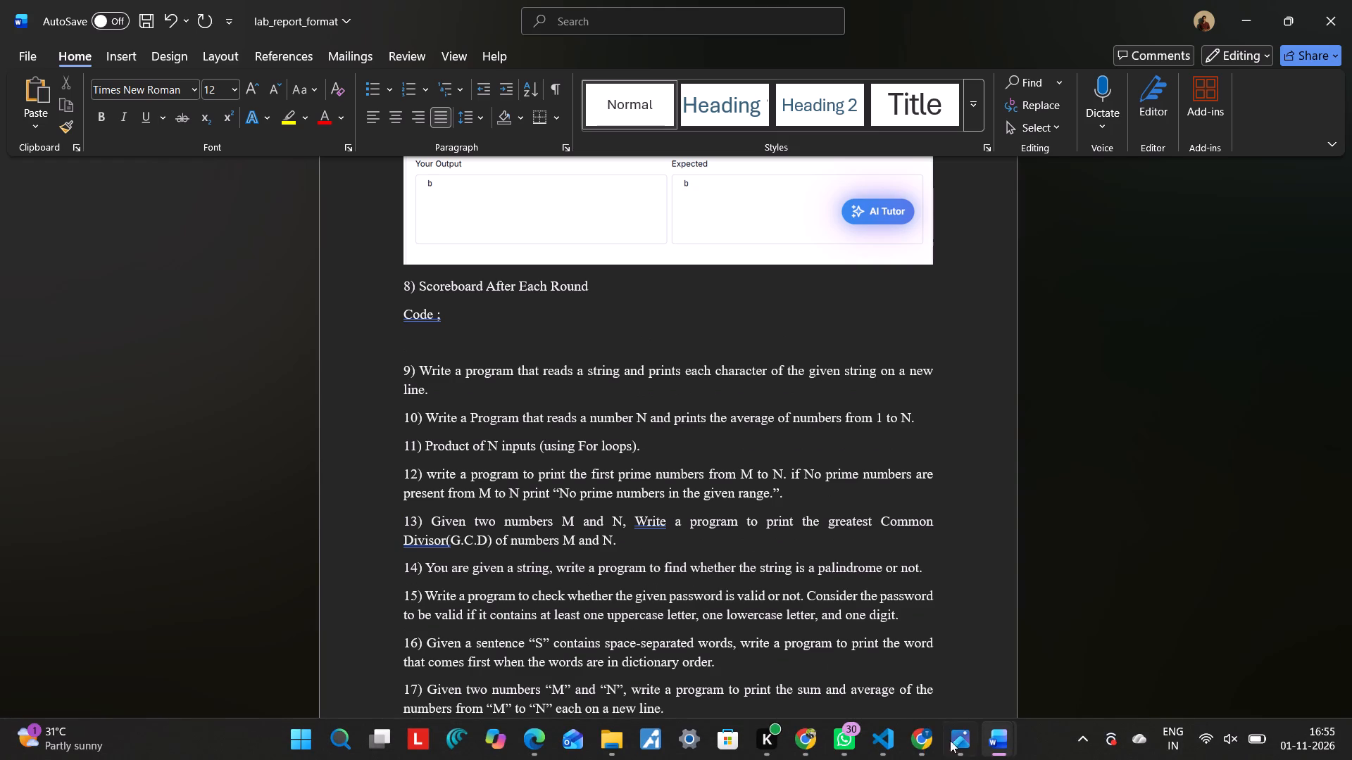
Open the Scoreboard After Each Round question in Chrome, copy its entire C++ solution and paste it under "Code ;" in the Word report.
left_click(922, 737)
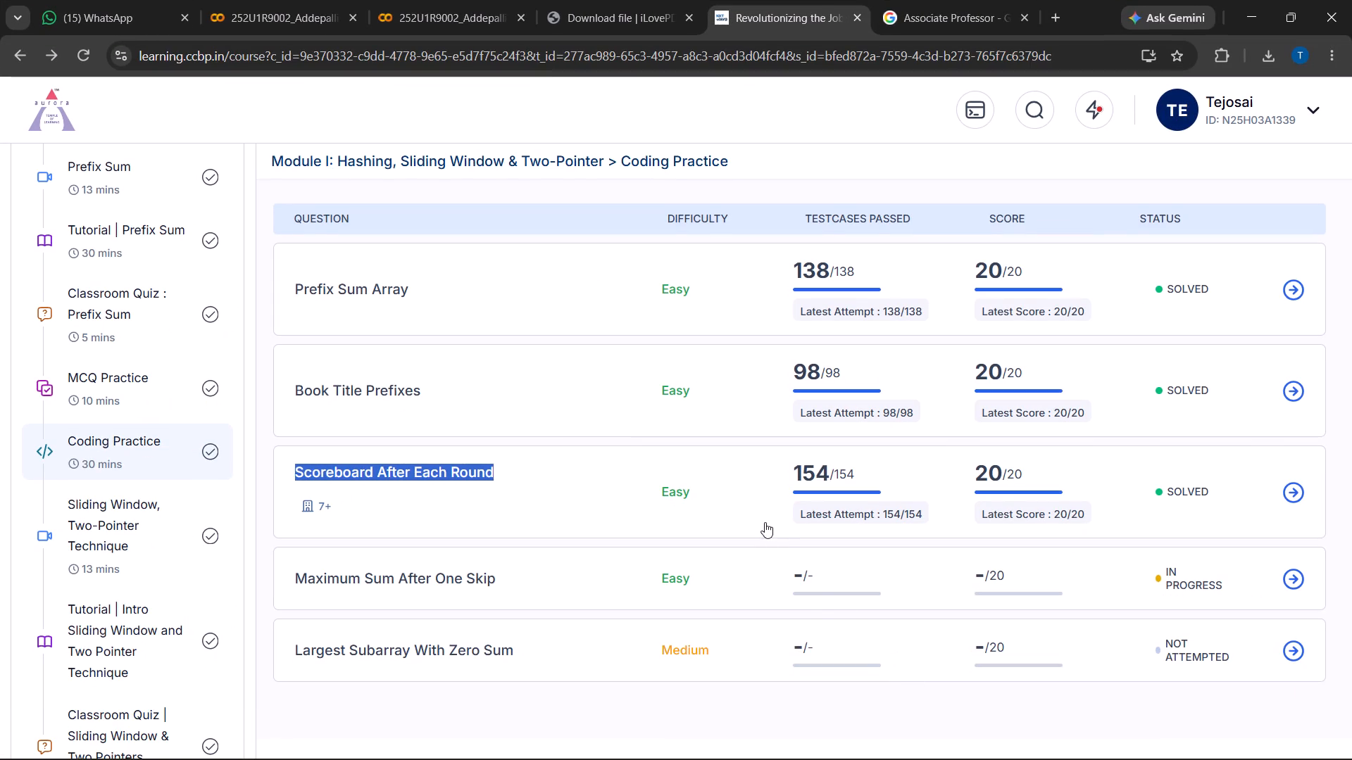
left_click(765, 522)
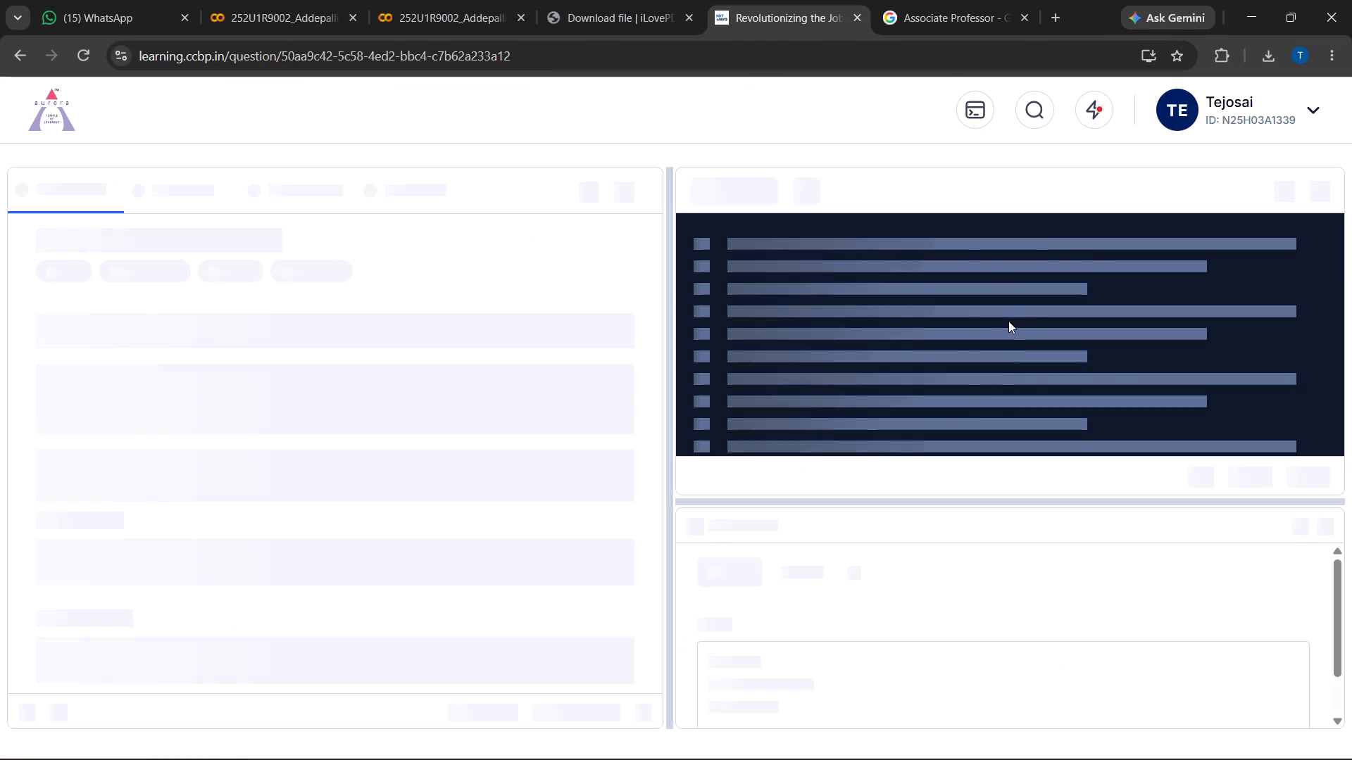
left_click(1005, 343)
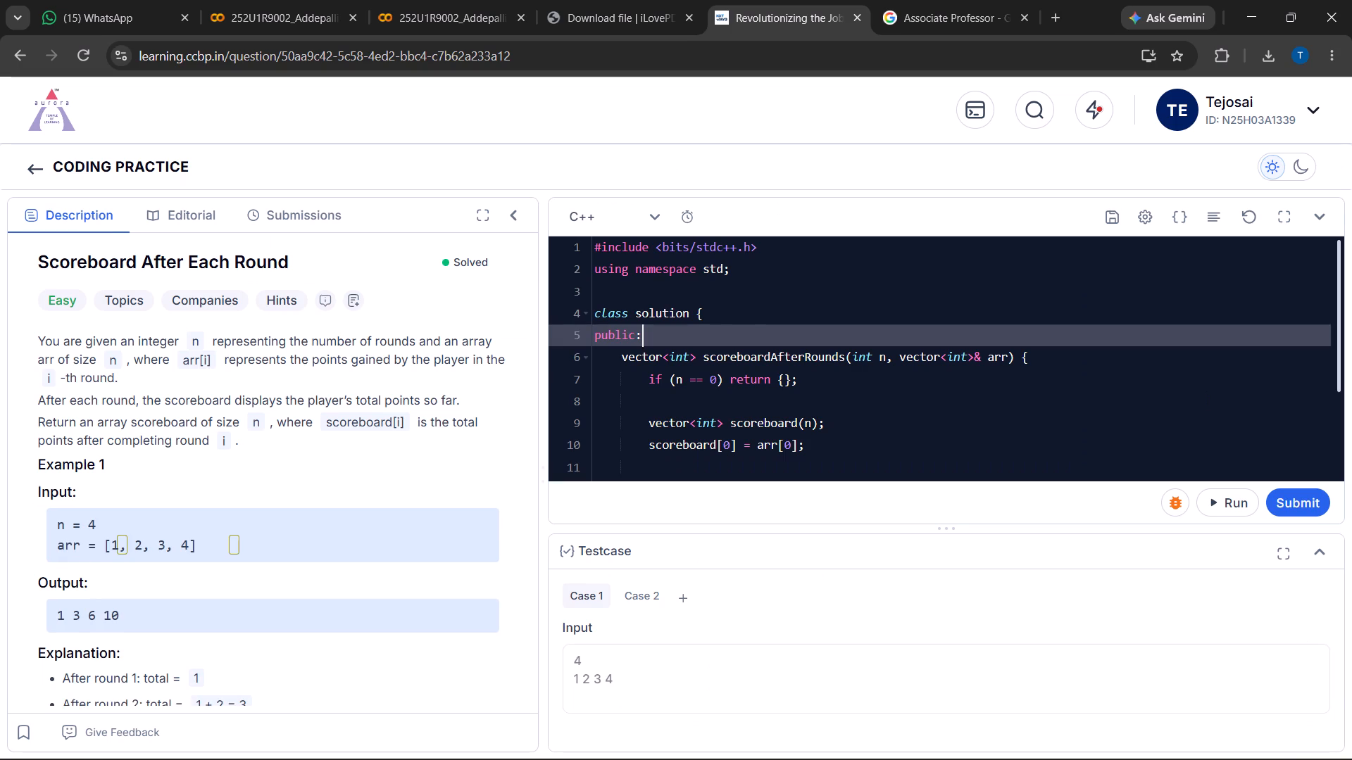
key("ctrl+a")
key("ctrl+c")
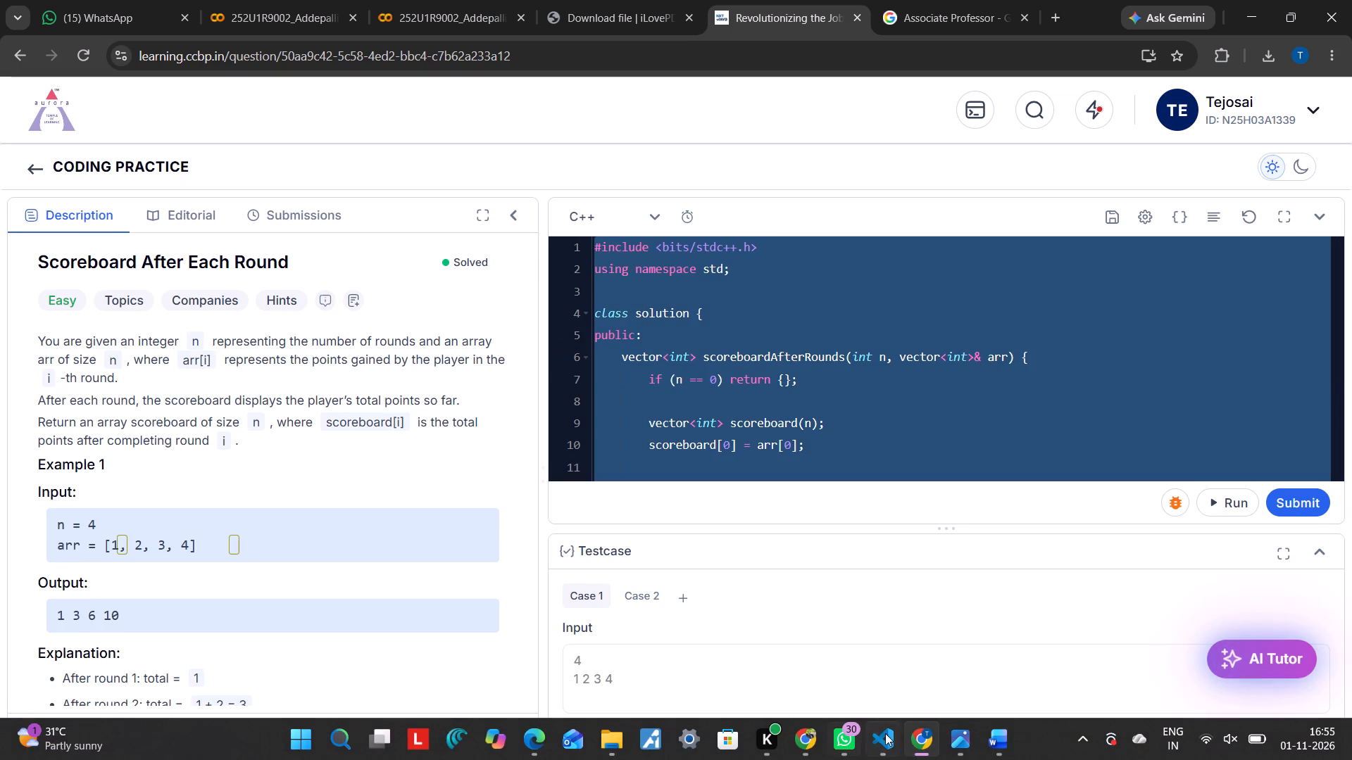
left_click(918, 742)
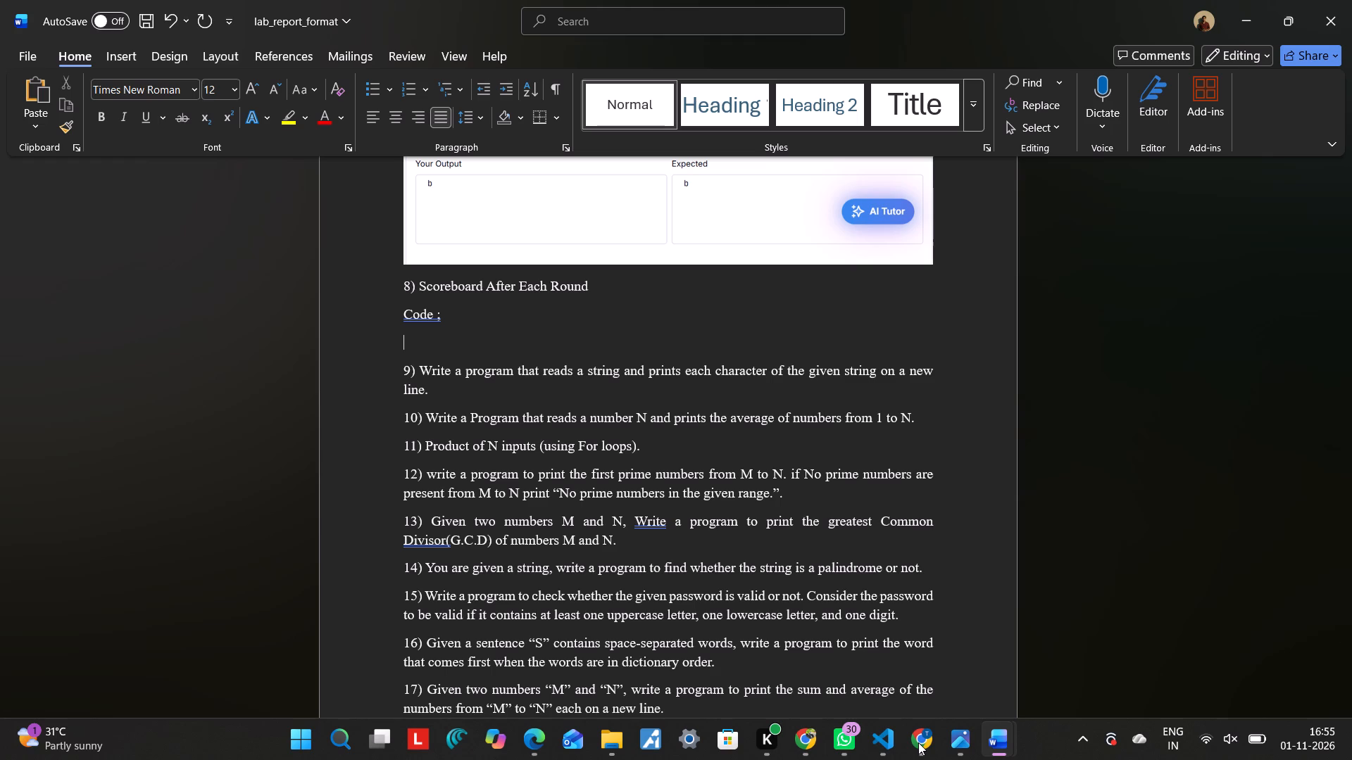
key("ctrl+v")
Add a line reading "Output :" below the pasted Scoreboard After Each Round code, followed by a new empty line.
scroll(918, 742, "down", 2)
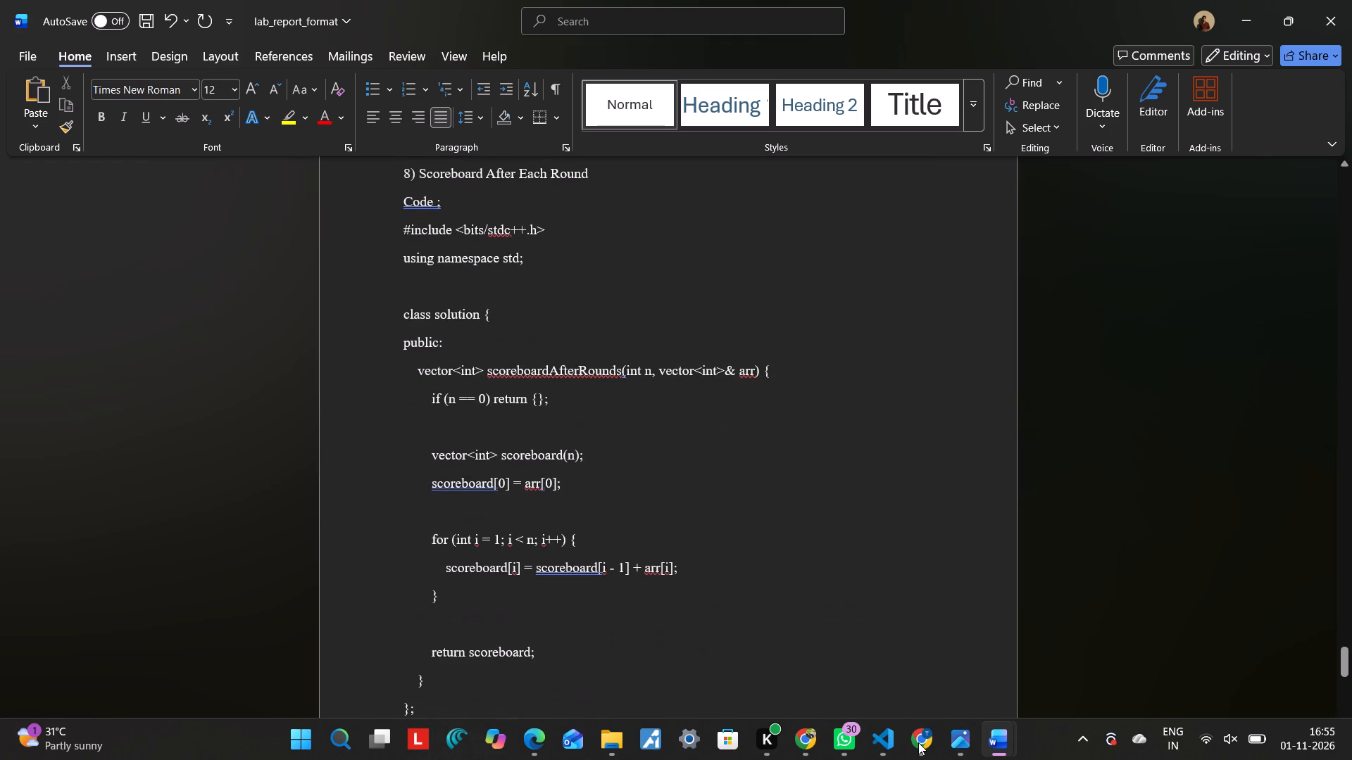
scroll(811, 759, "down", 1)
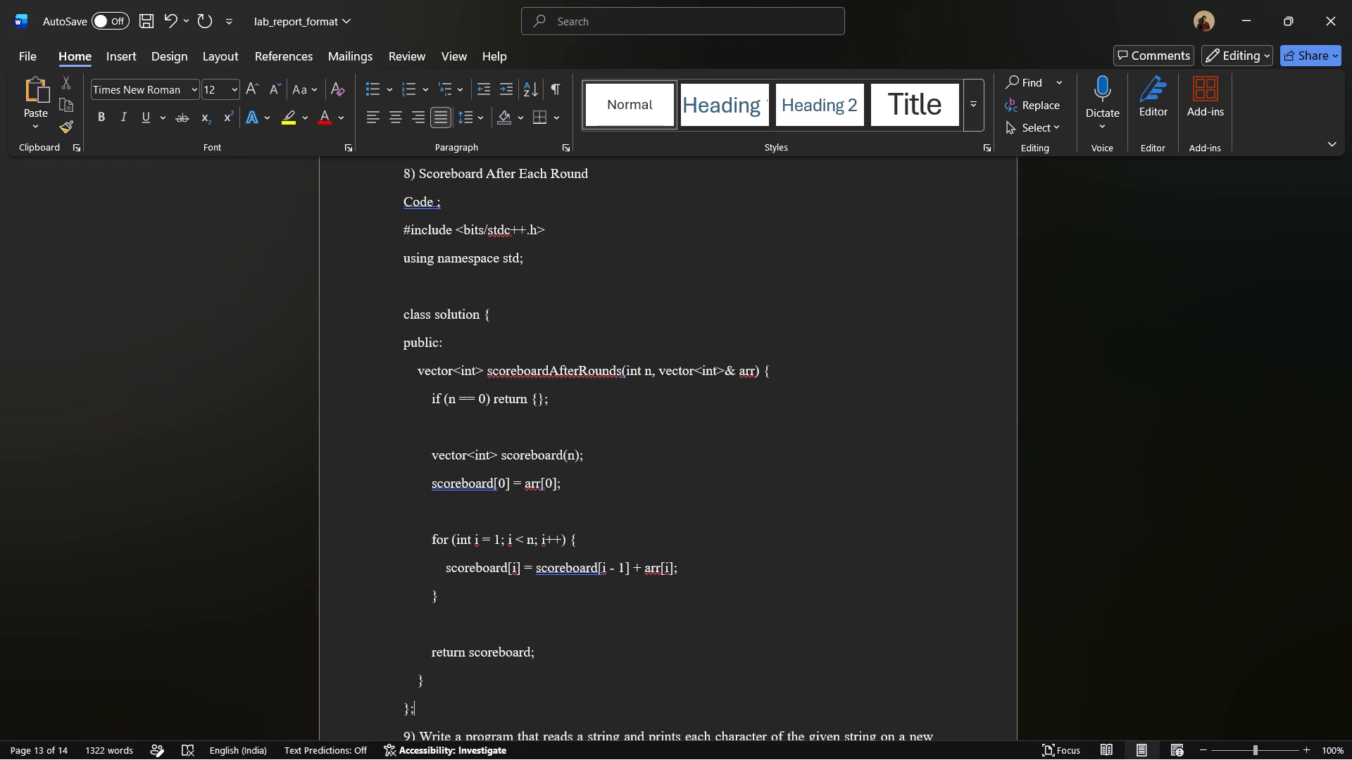
key("Return")
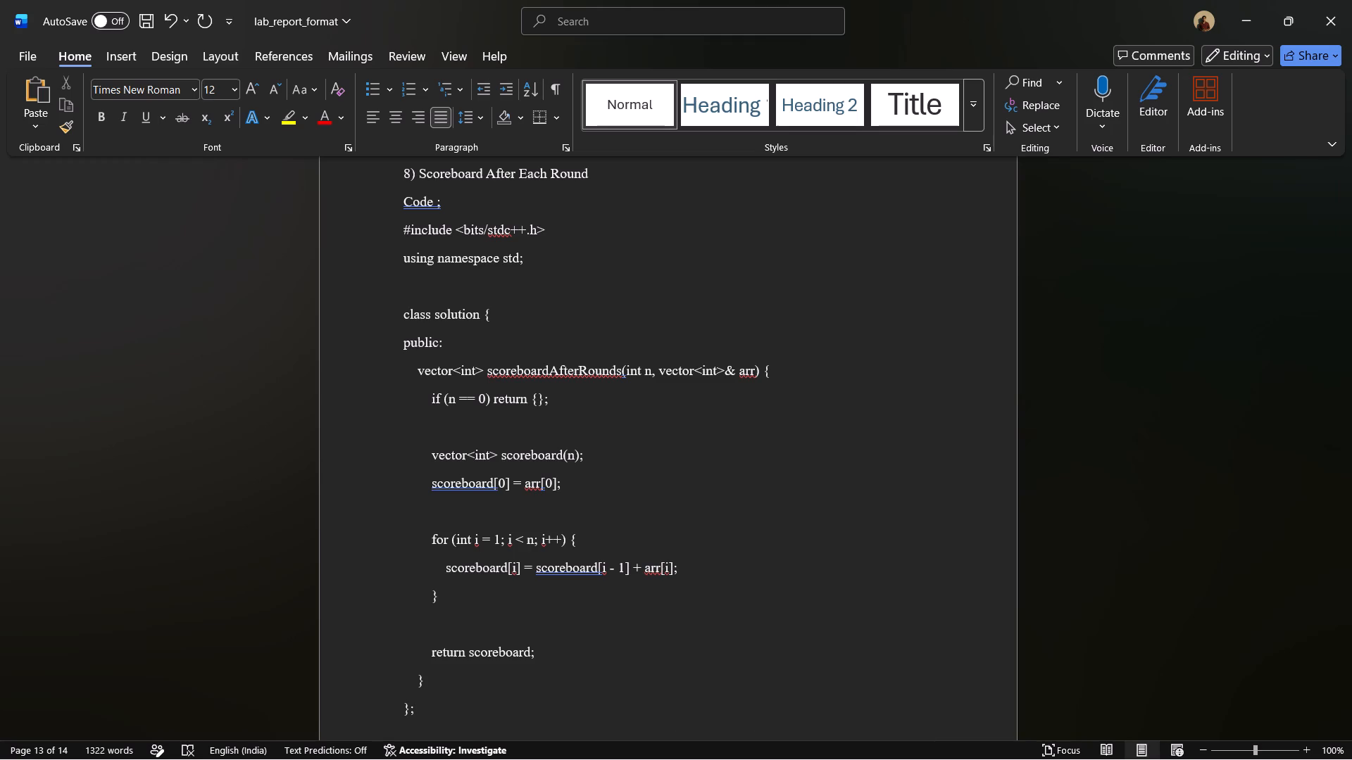
scroll(538, 669, "down", 2)
type("Out")
type("put :")
key("Return")
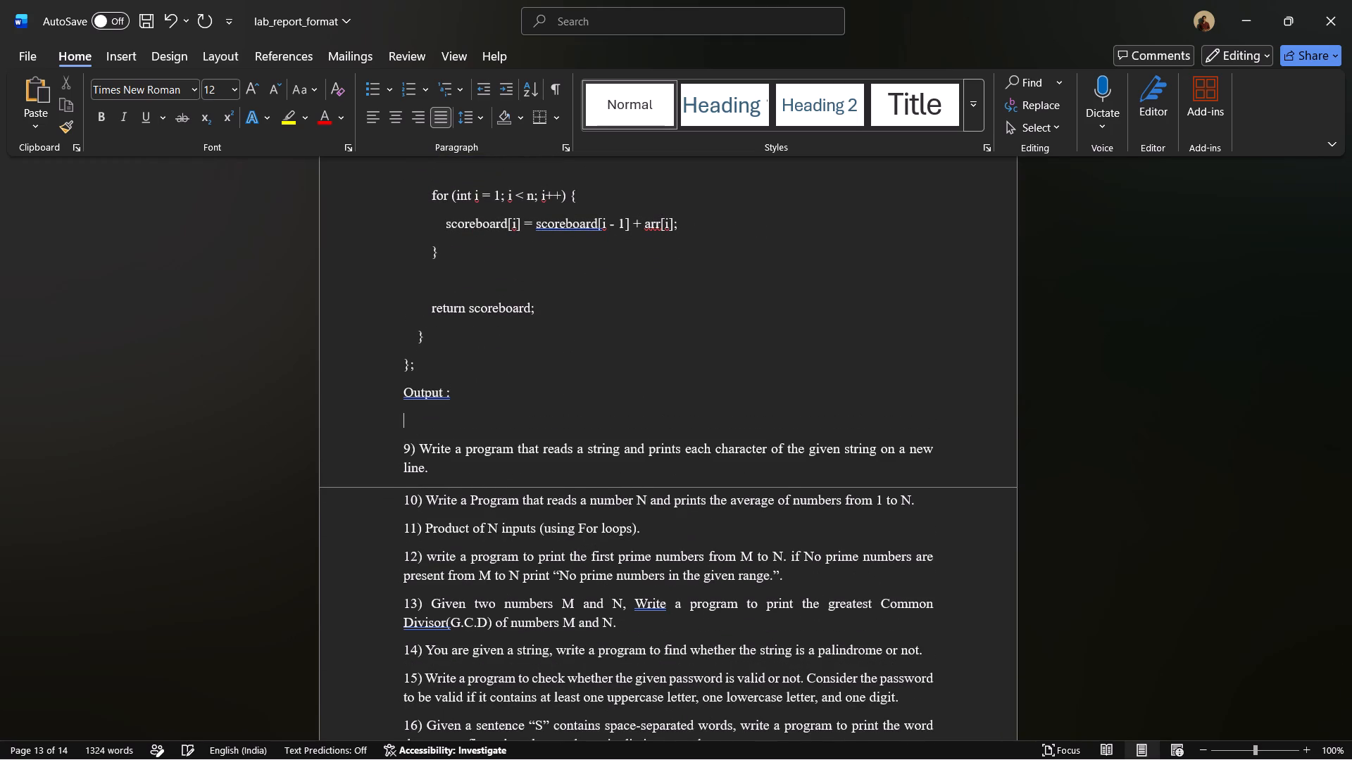
Switch to Chrome and run the Scoreboard After Each Round solution.
left_click(930, 750)
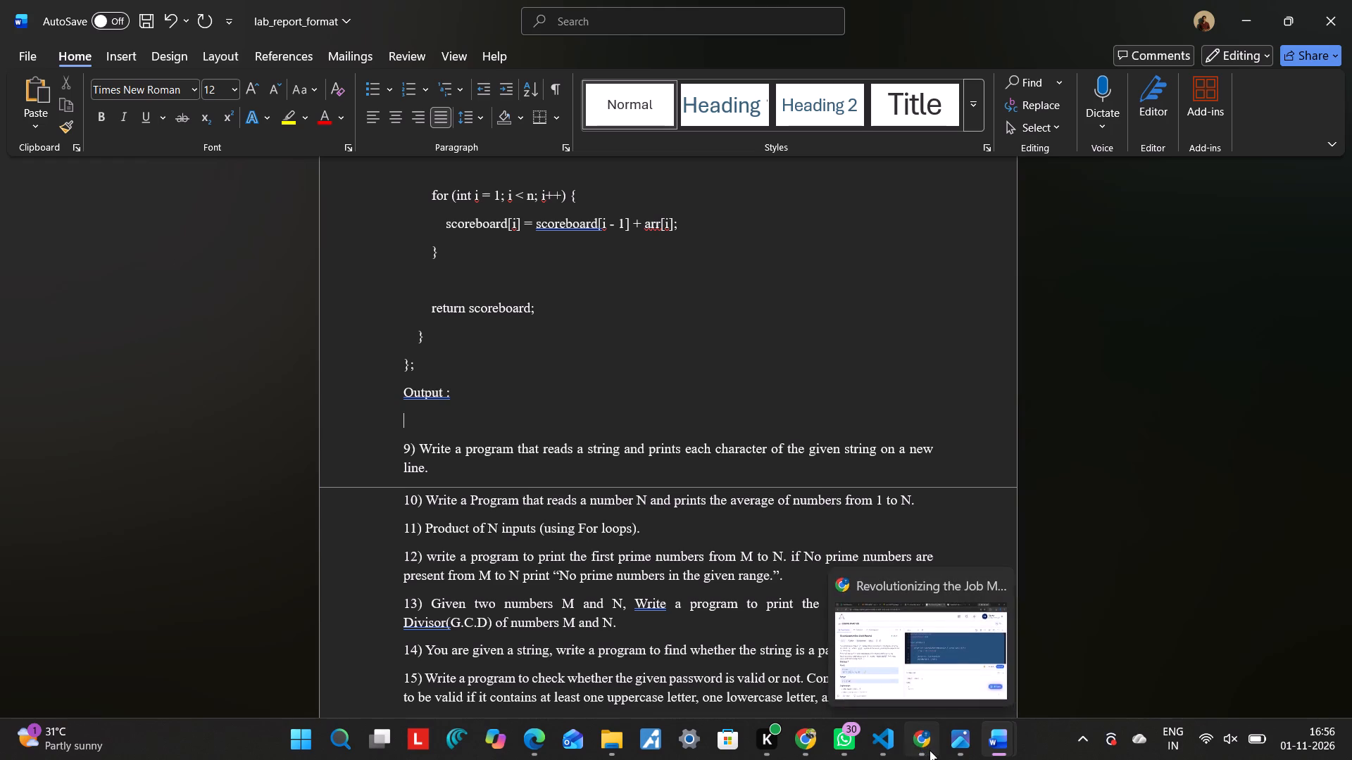
scroll(868, 644, "down", 4)
left_click(1239, 495)
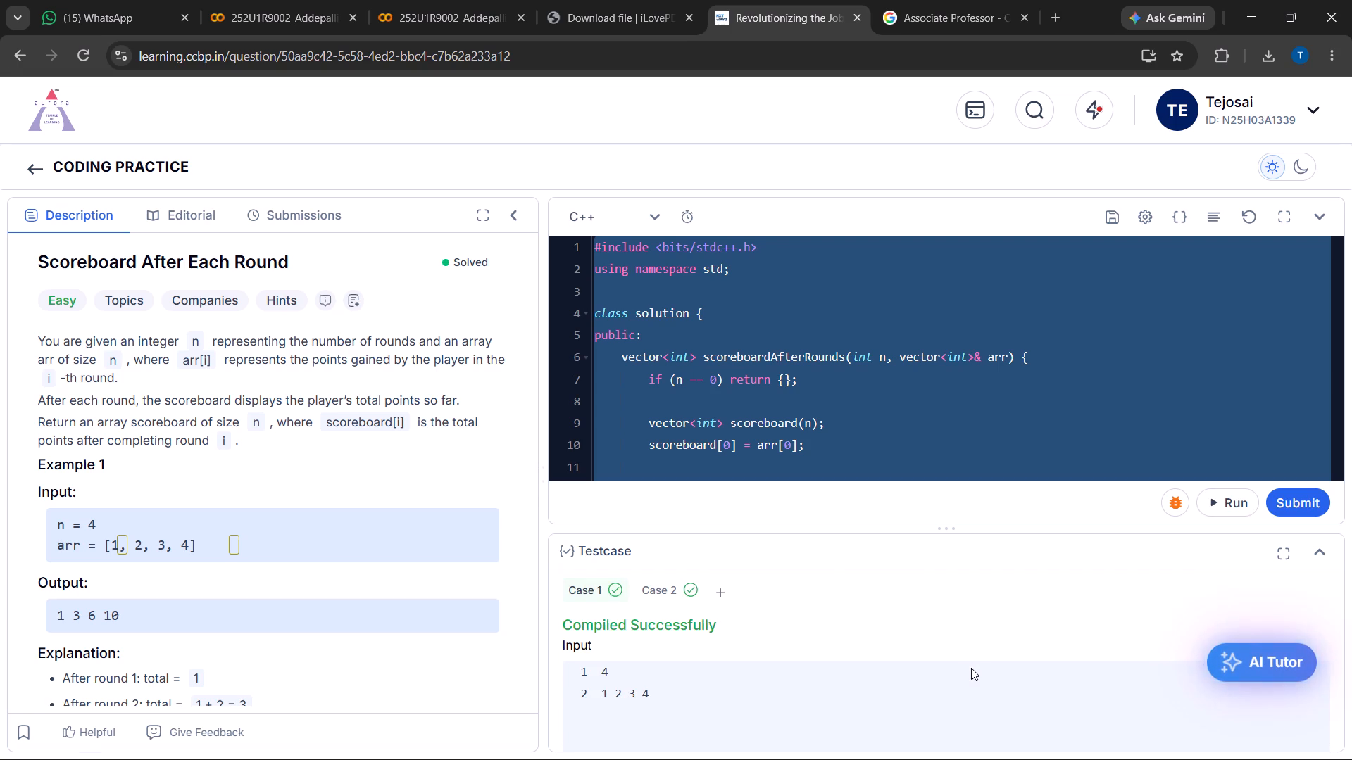
Capture a screenshot of the Scoreboard After Each Round test case output and paste it under "Output :" in the Word report.
scroll(971, 668, "down", 5)
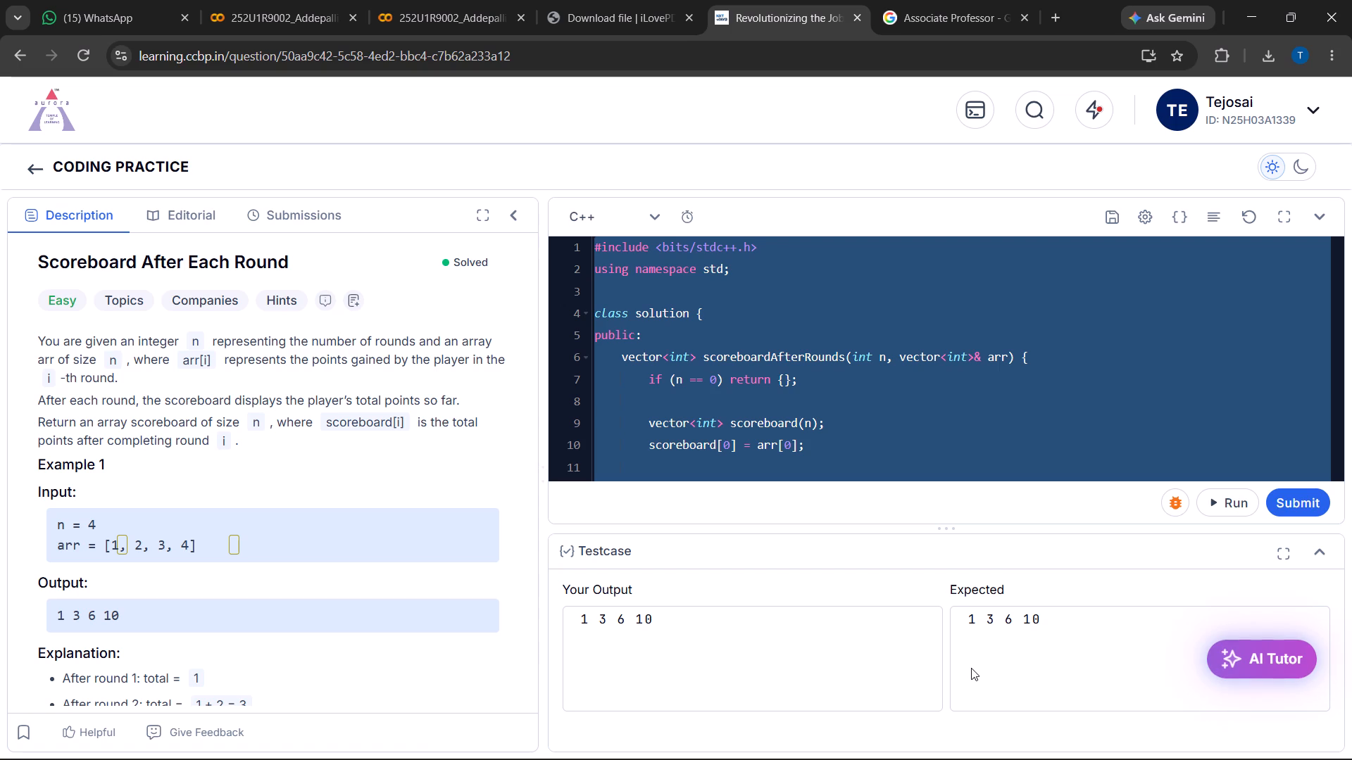
key("shift+super+s")
left_click_drag(540, 533, 1348, 756)
left_click(923, 744)
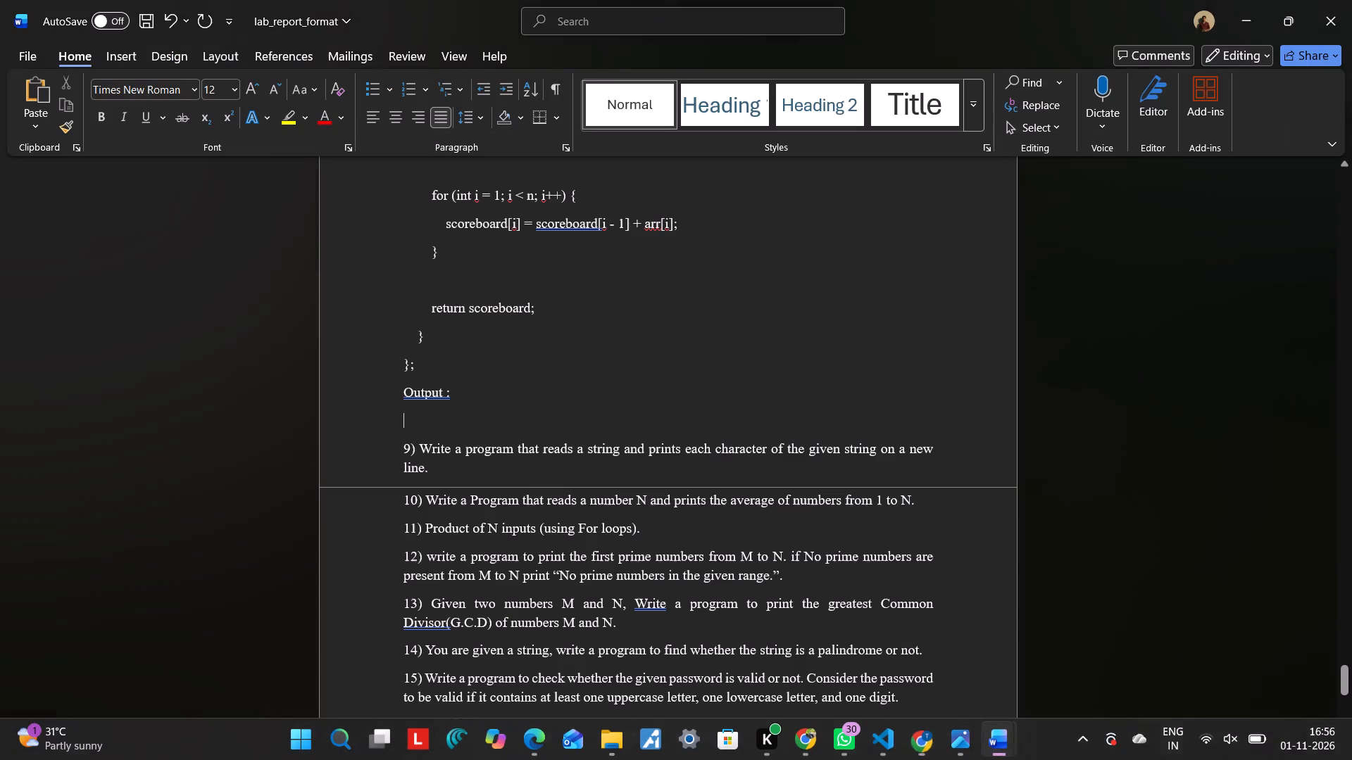
key("ctrl+v")
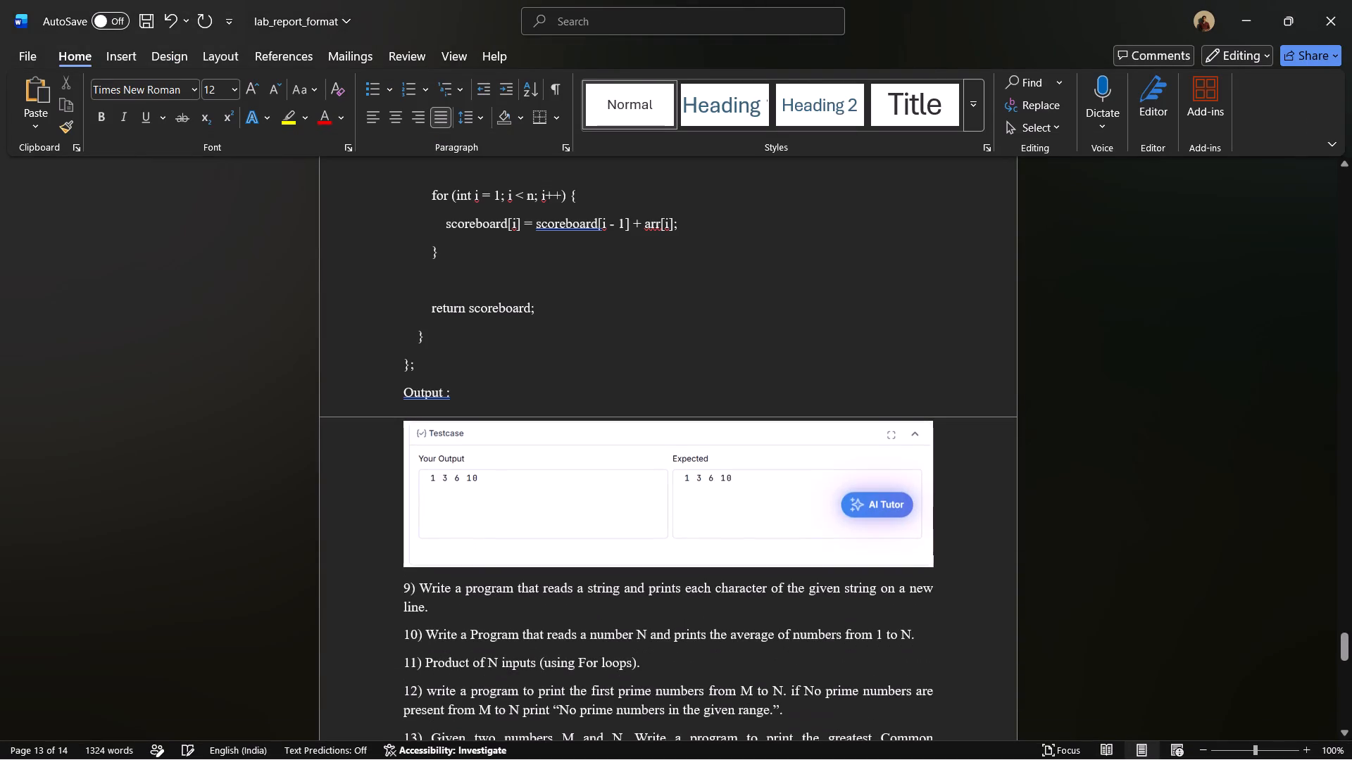
Return to the course in Chrome and open the Coding Practice set that follows the Sliding Window & Two Pointers quiz and MCQ Practice.
scroll(551, 521, "down", 1)
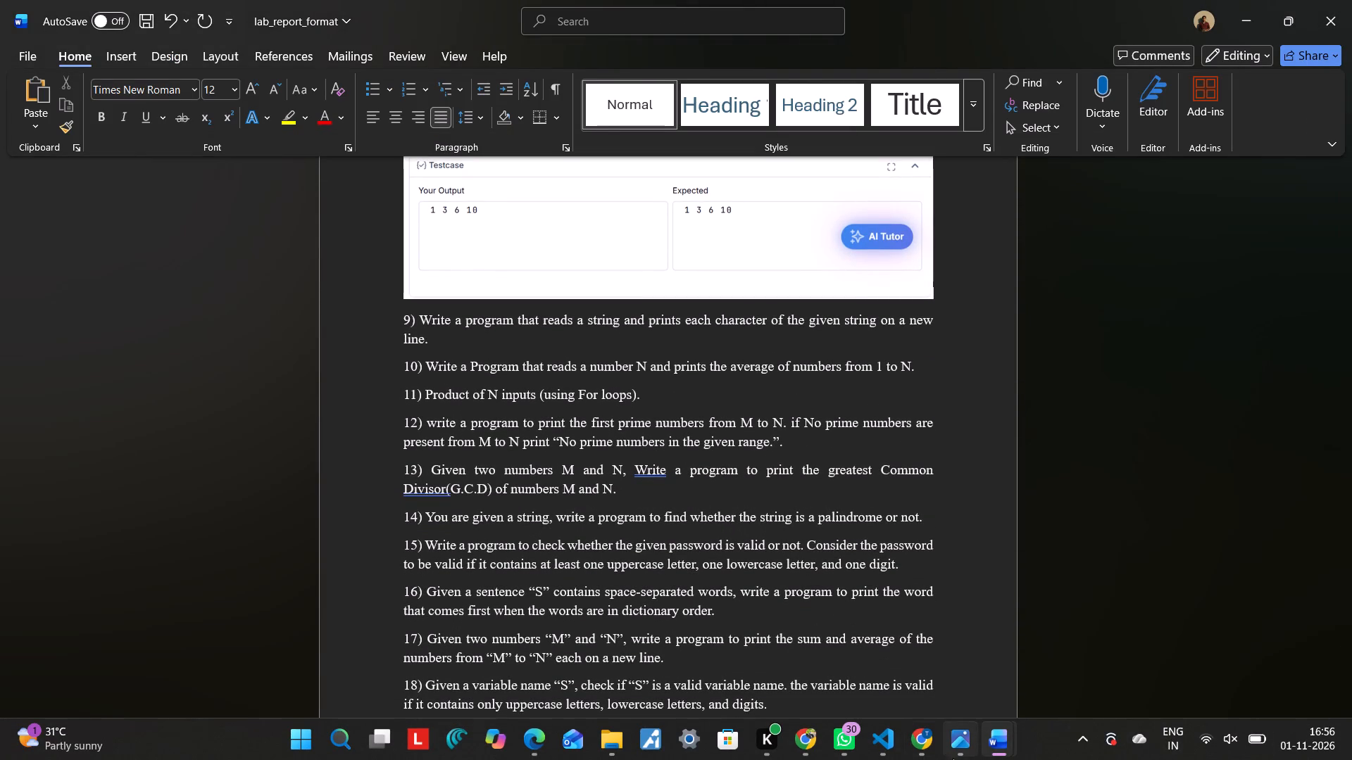
left_click(922, 747)
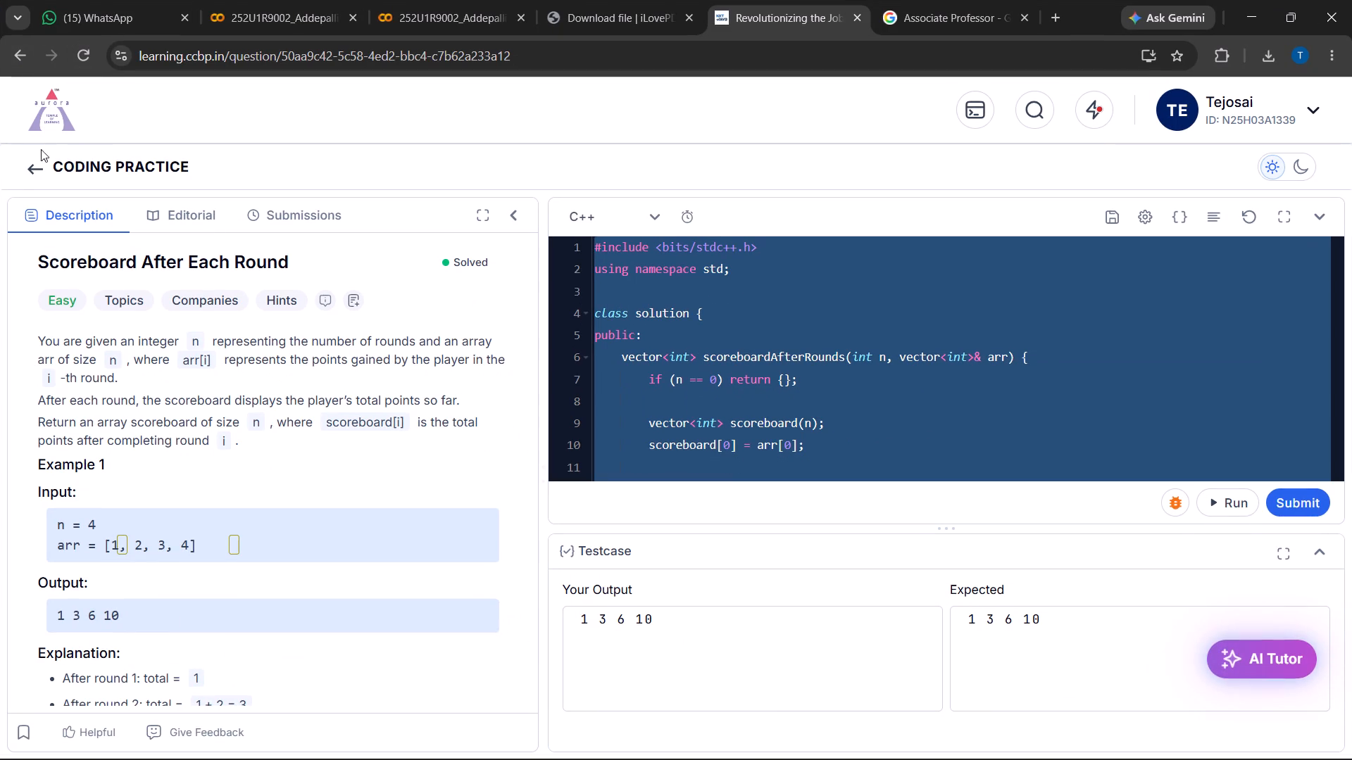
left_click(31, 164)
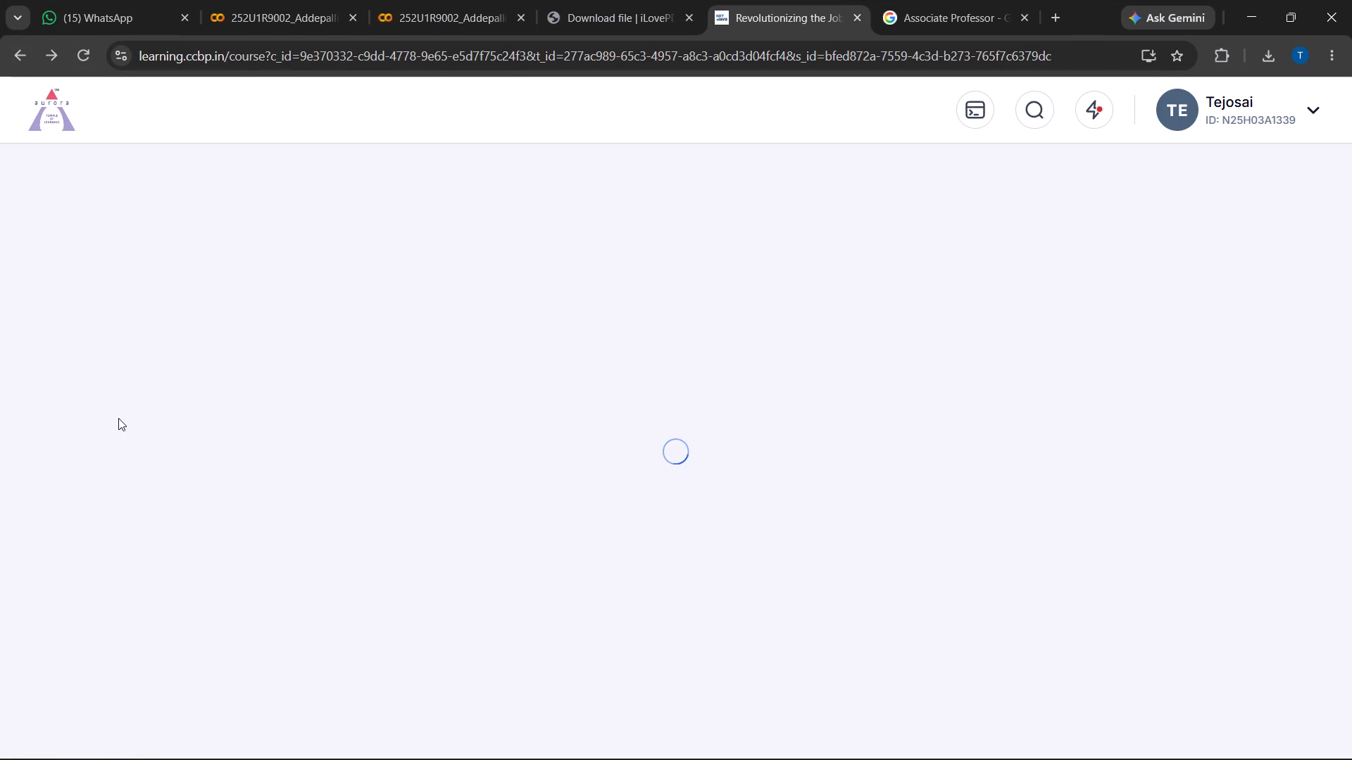
scroll(118, 418, "down", 2)
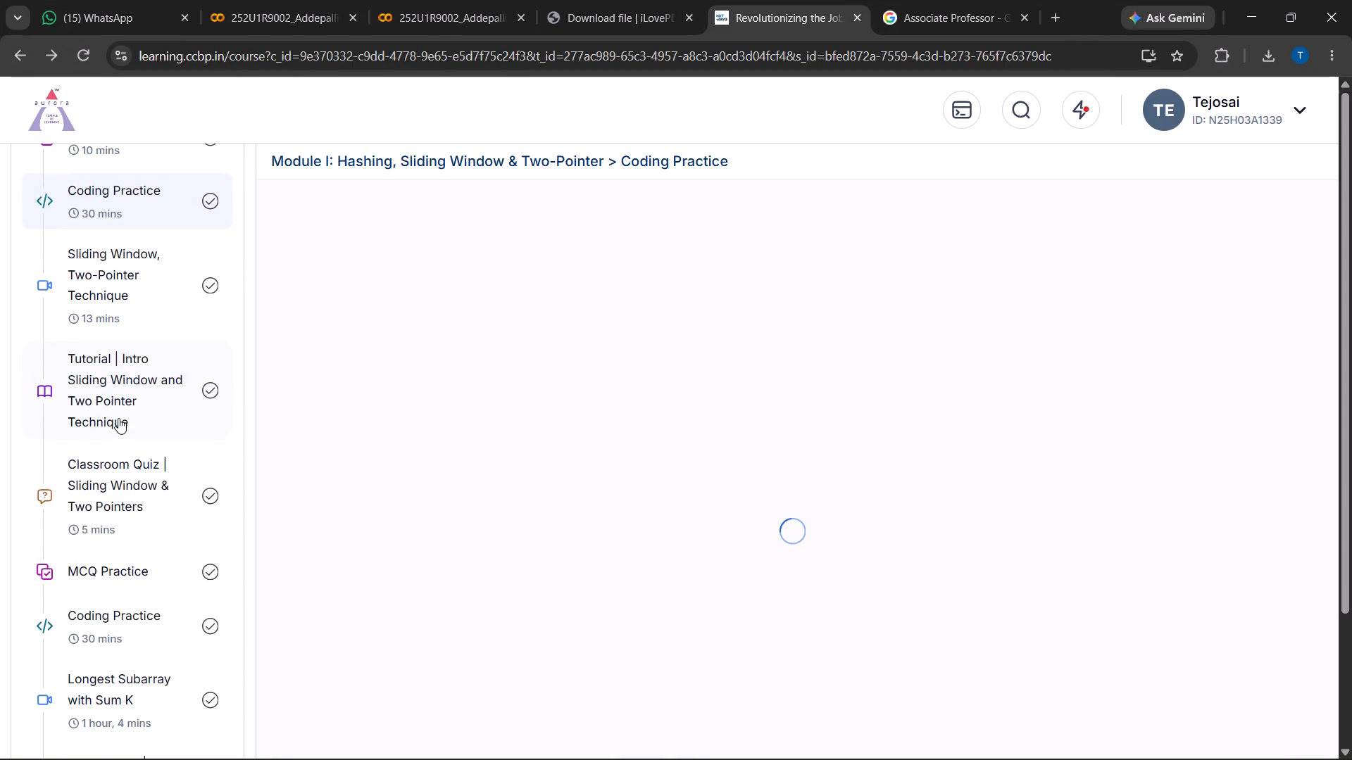
scroll(118, 418, "down", 1)
left_click(115, 514)
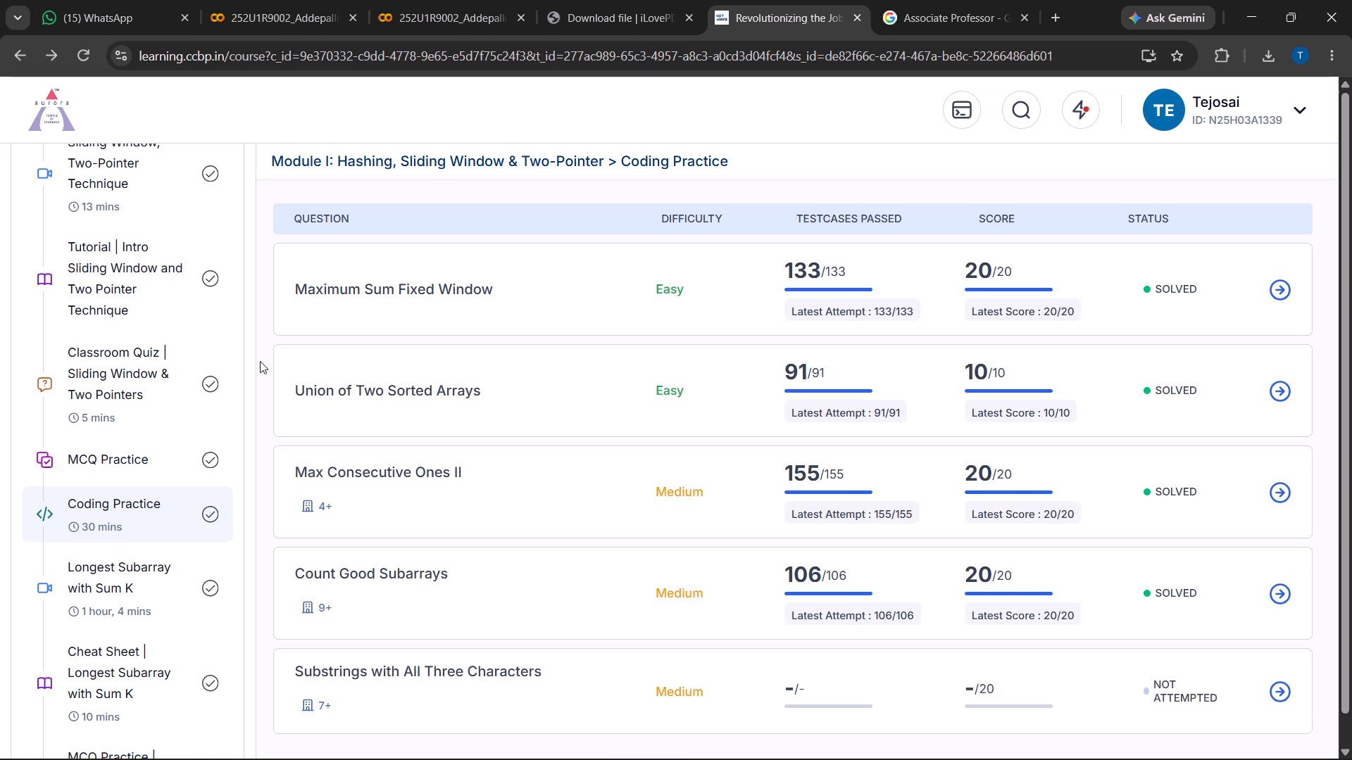
Copy the title "Maximum Sum Fixed Window" from the practice list and paste it over question 9's remaining text in the Word report.
left_click_drag(261, 343, 322, 286)
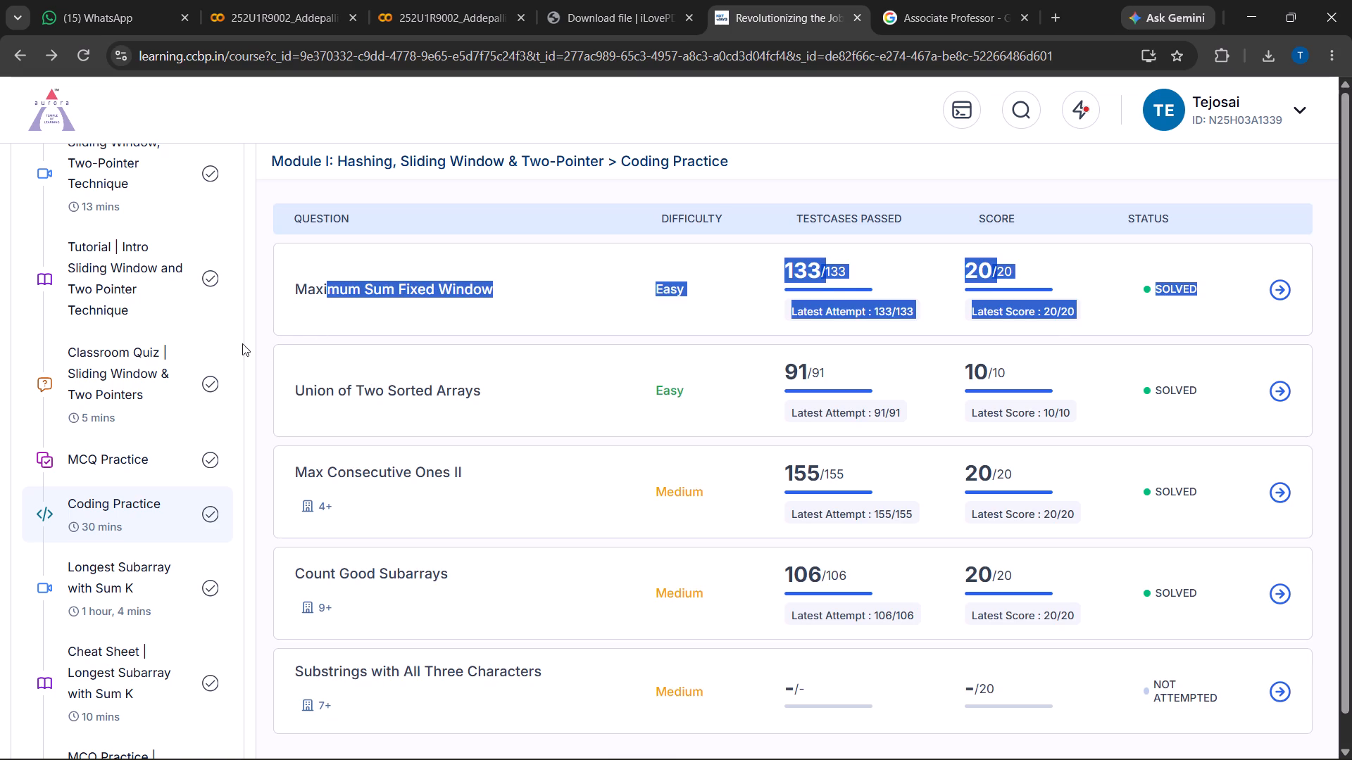
left_click(243, 342)
left_click_drag(265, 330, 311, 290)
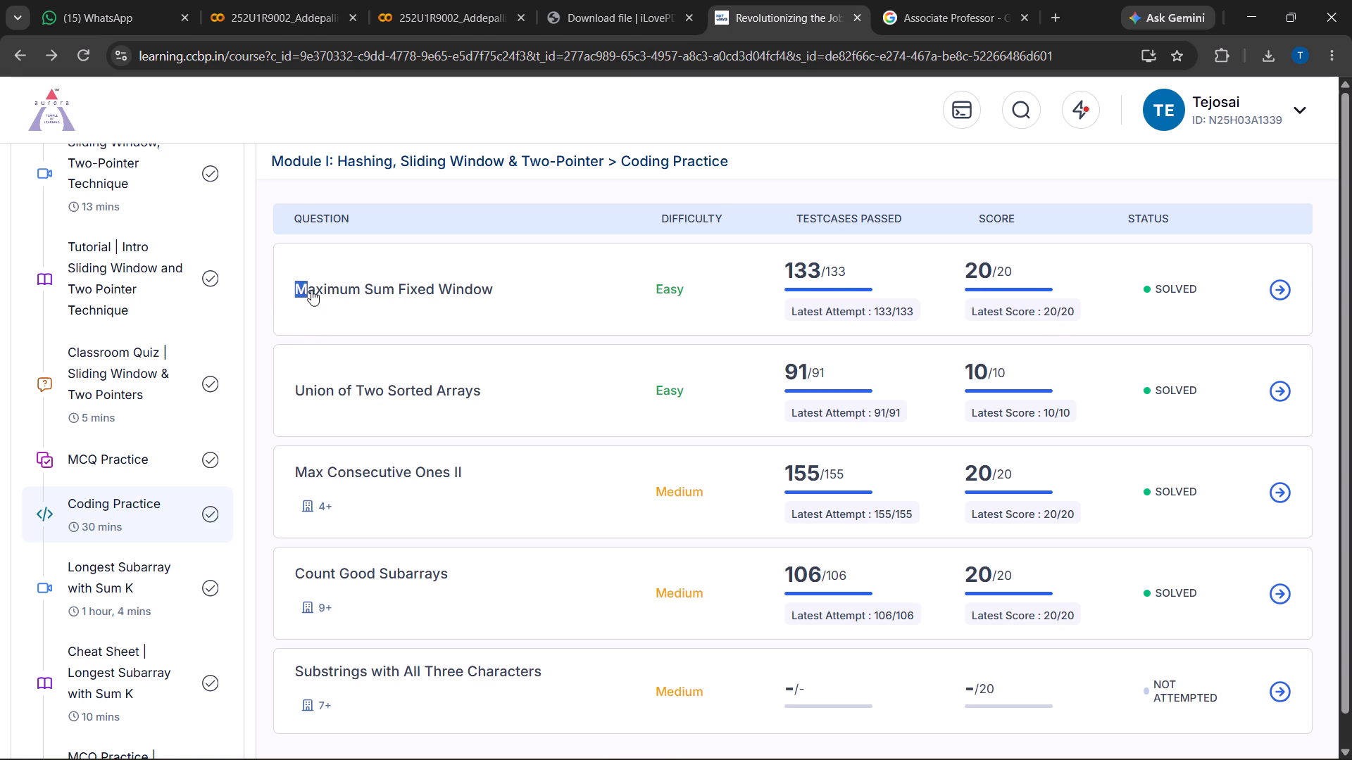
left_click_drag(311, 290, 498, 291)
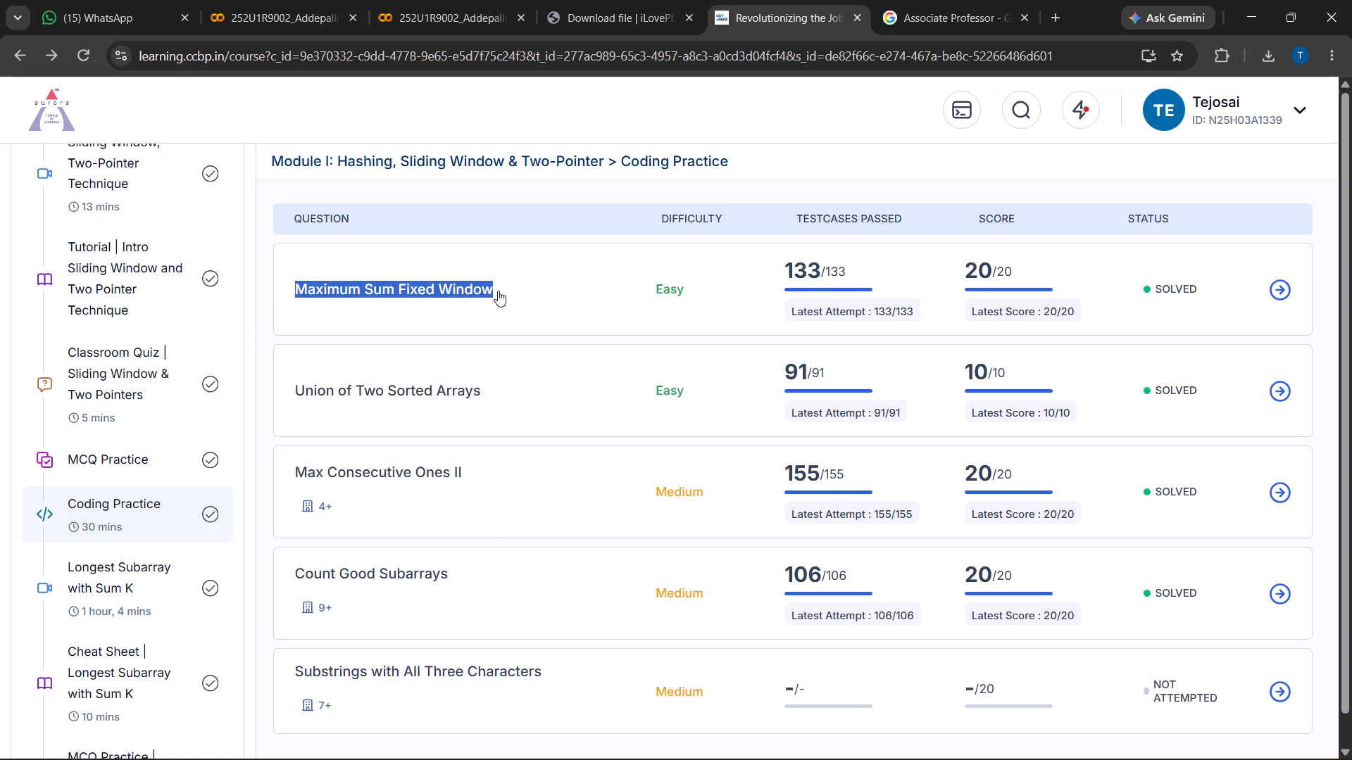
key("ctrl+c")
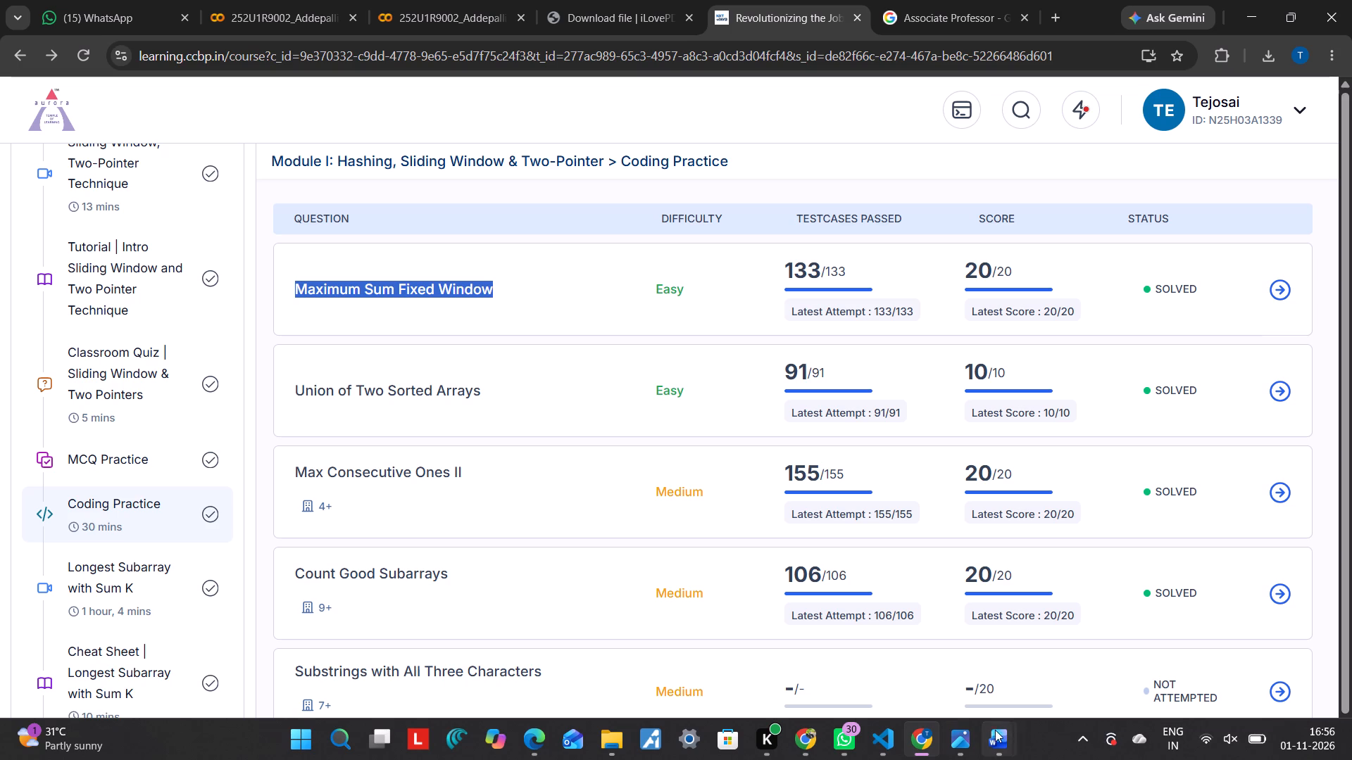
left_click(928, 740)
left_click_drag(448, 346, 451, 324)
key("BackSpace")
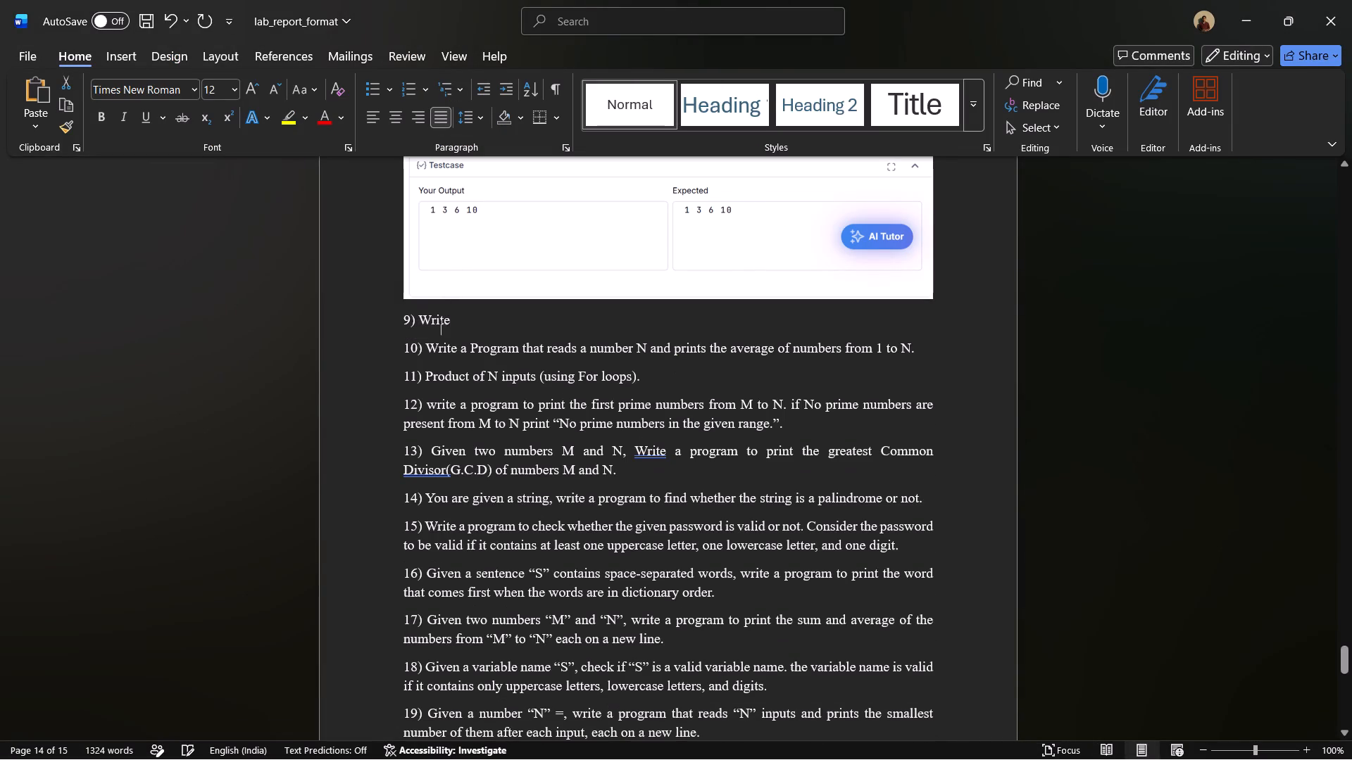
key("BackSpace")
key("BackSpace")
key("BackSpace")
key("BackSpace")
key("BackSpace")
key("ctrl+v")
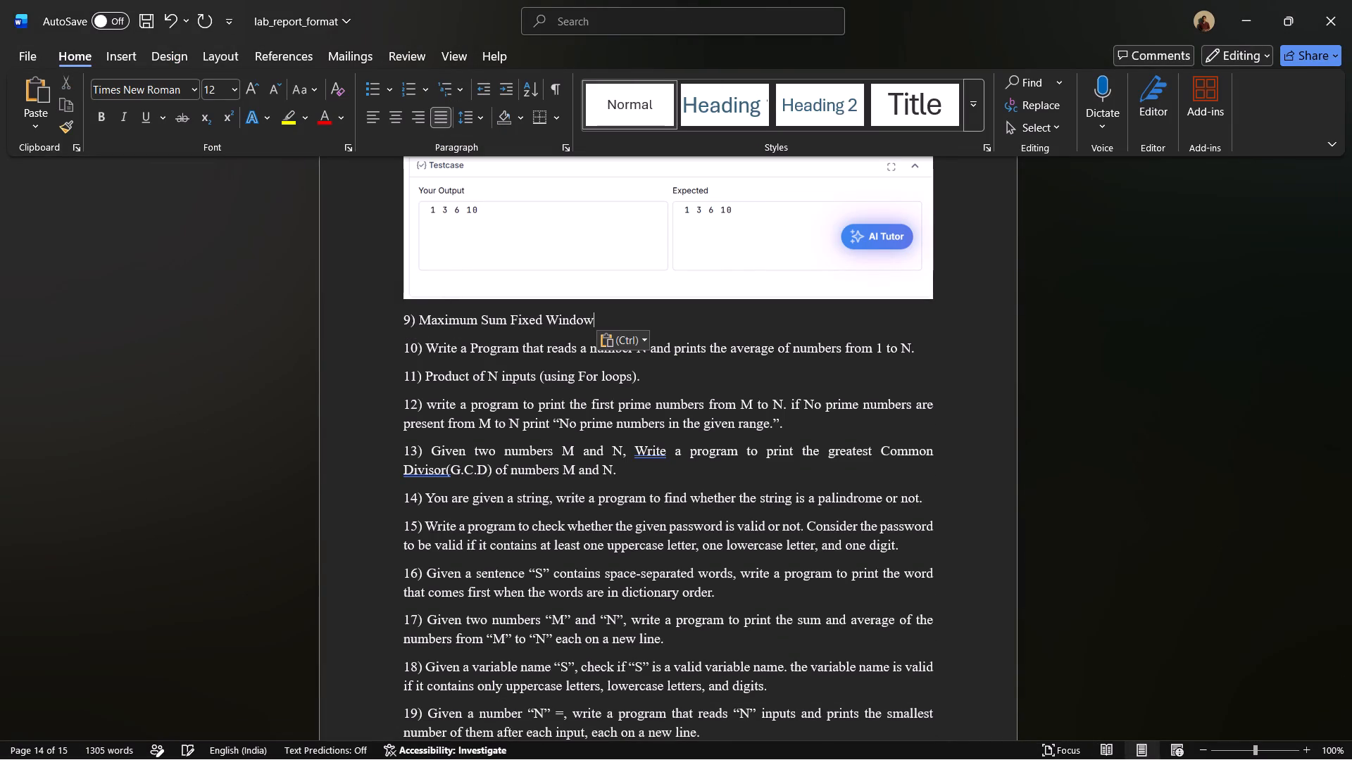
Add a line reading "Code;" below the question 9 title, followed by a new empty line.
key("Return")
type("Code")
key("semicolon")
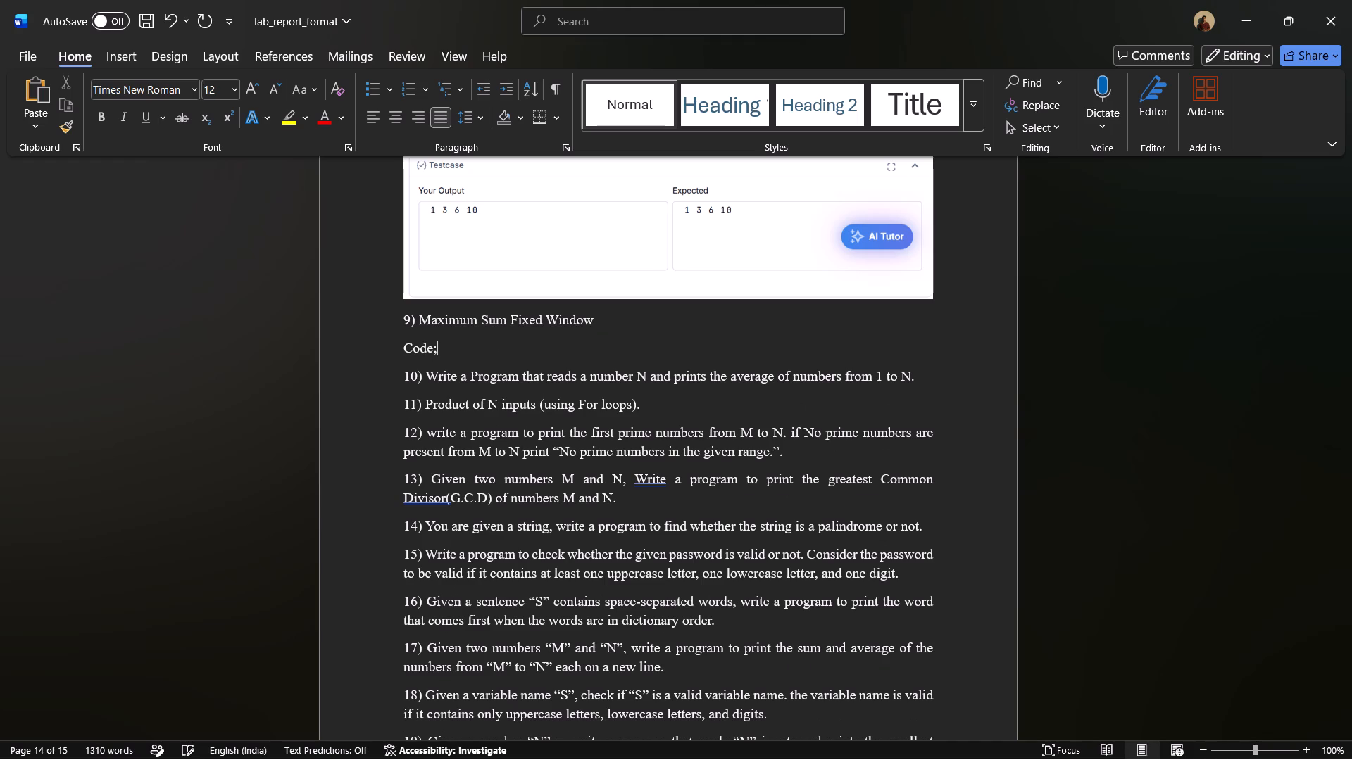
key("Return")
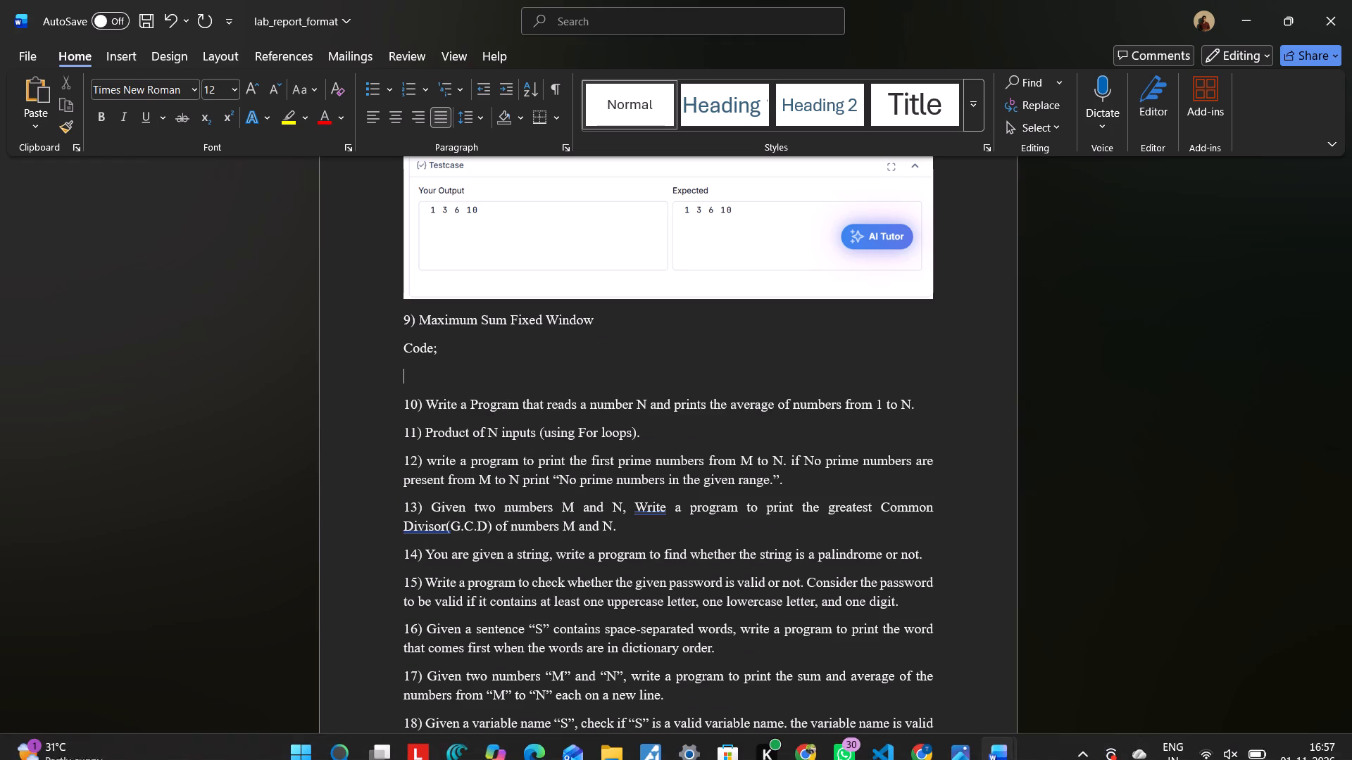
Open Maximum Sum Fixed Window in Chrome, copy its entire C++ solution and paste it under "Code;" in the Word report.
left_click(935, 749)
left_click(487, 319)
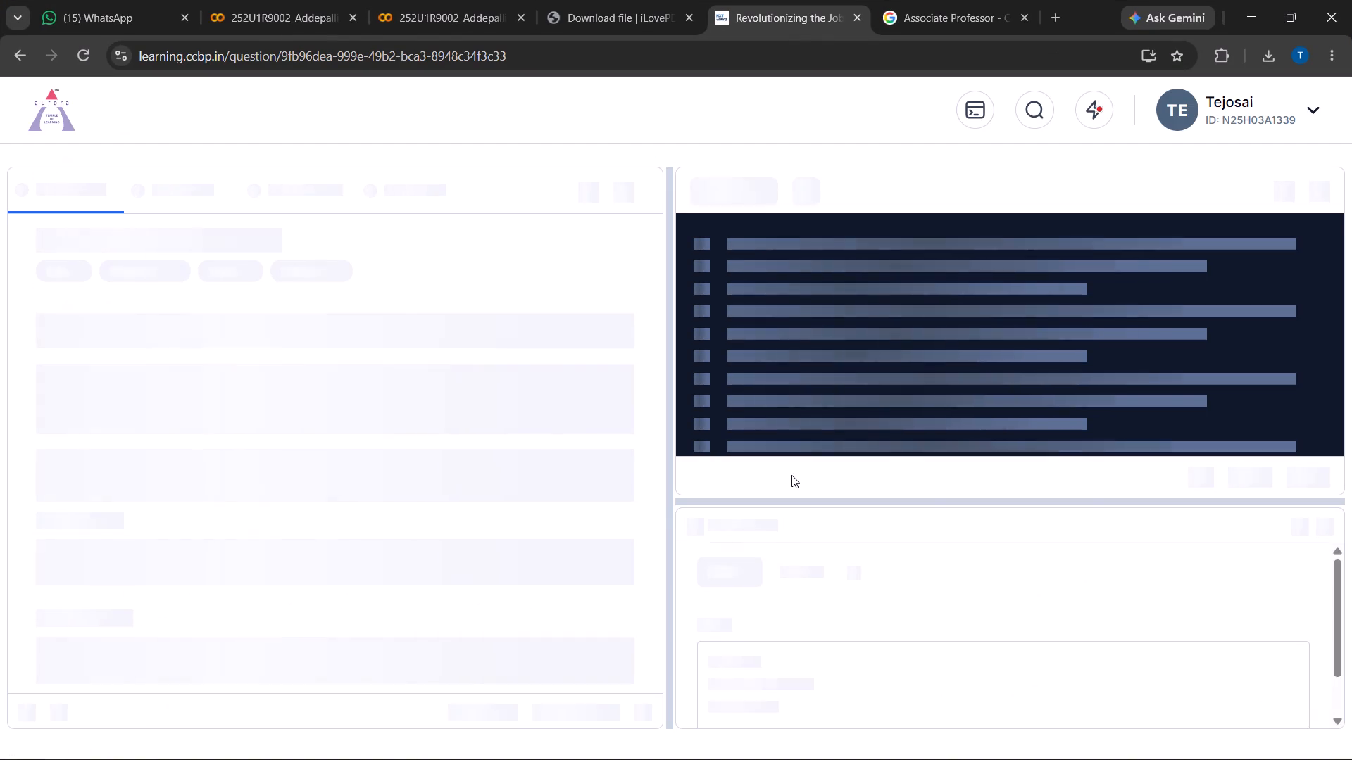
left_click(891, 403)
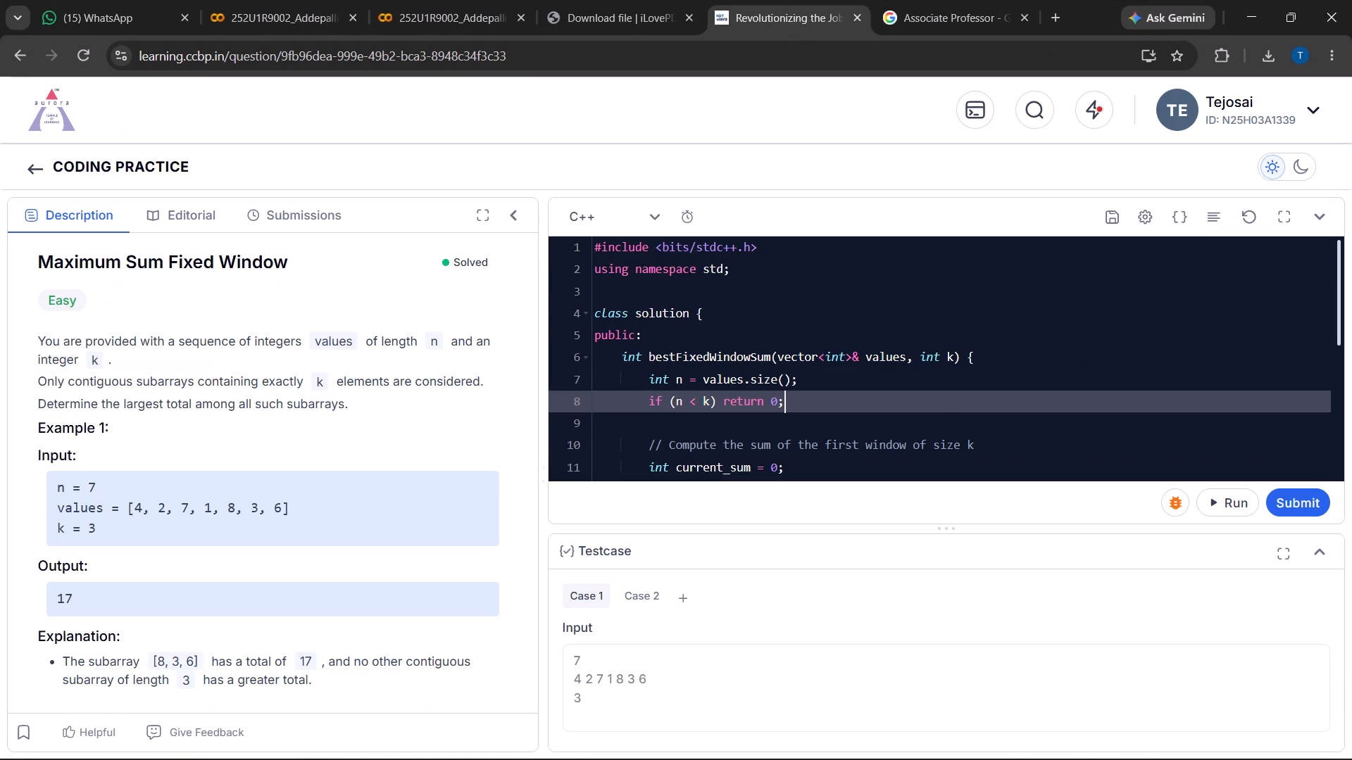
key("ctrl+a")
key("ctrl+c")
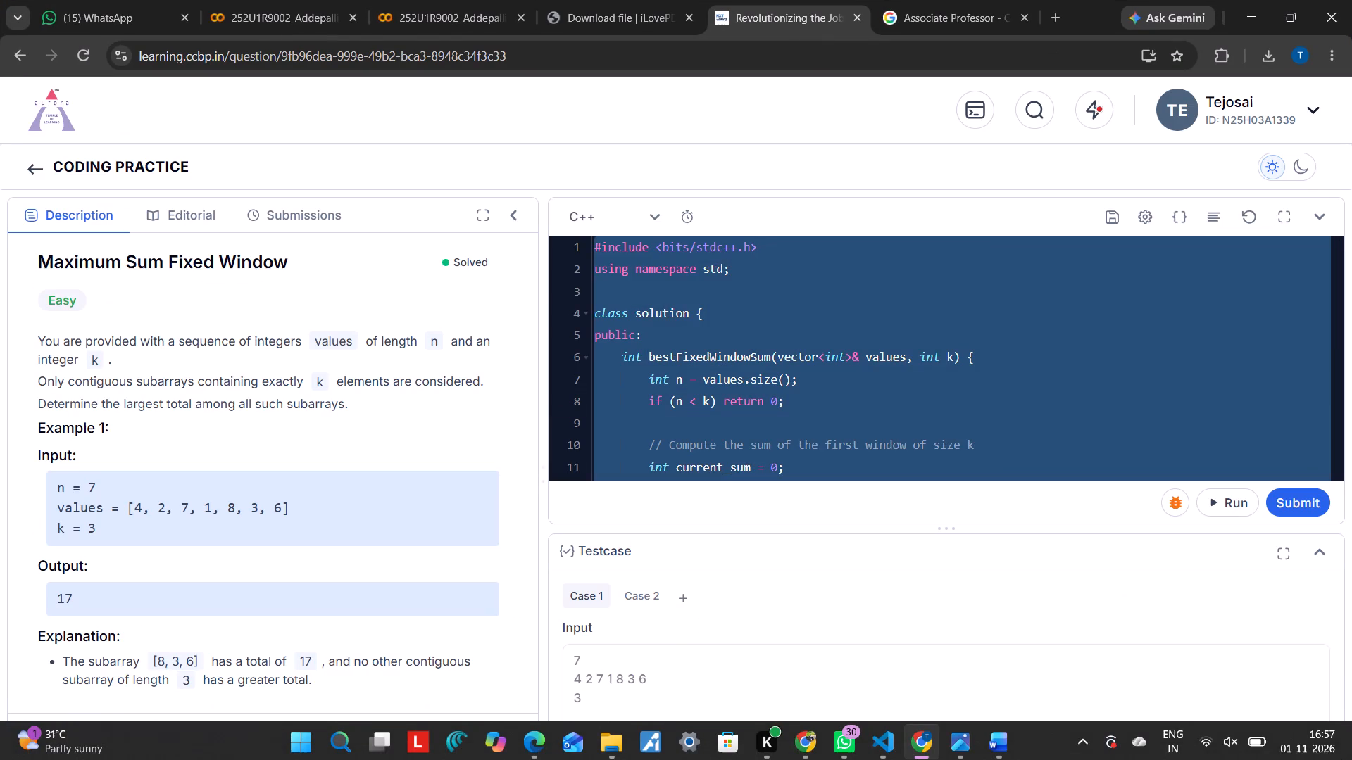
left_click(926, 743)
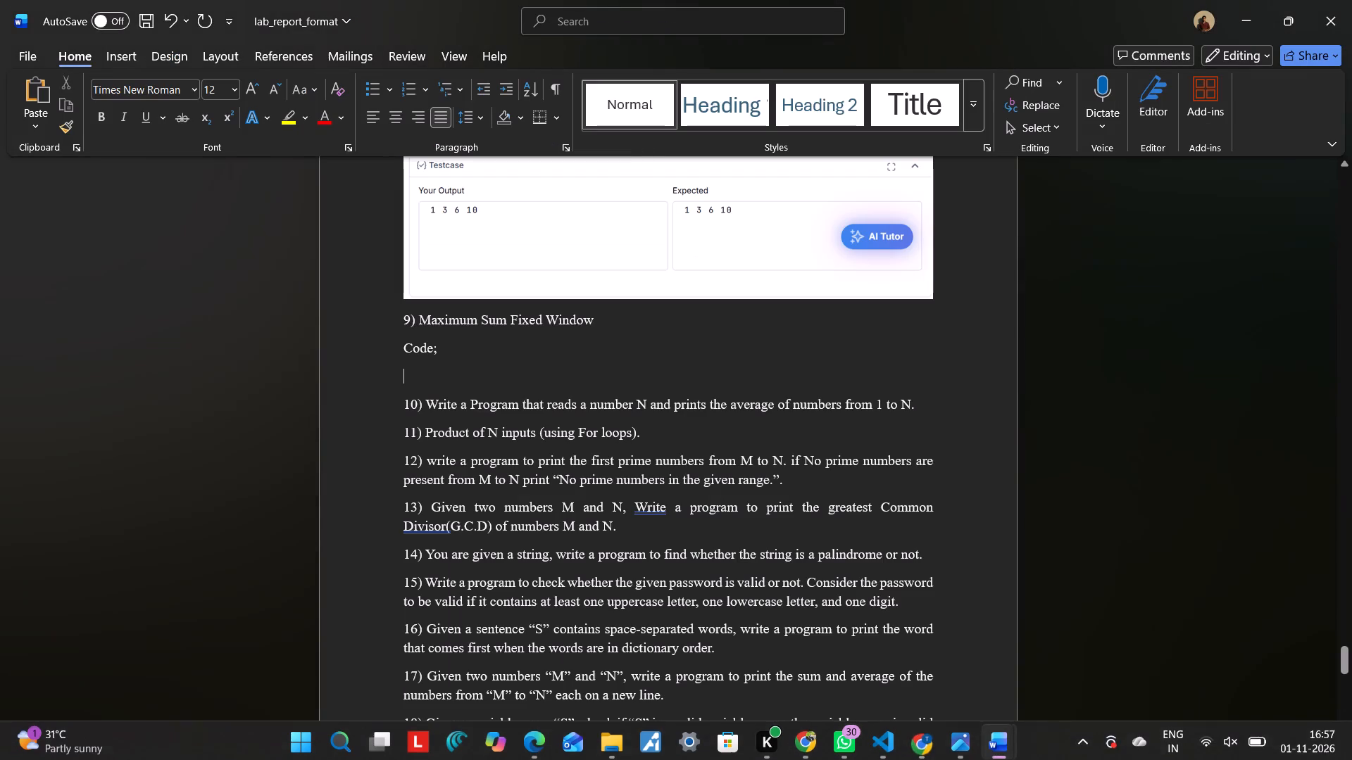
key("ctrl+v")
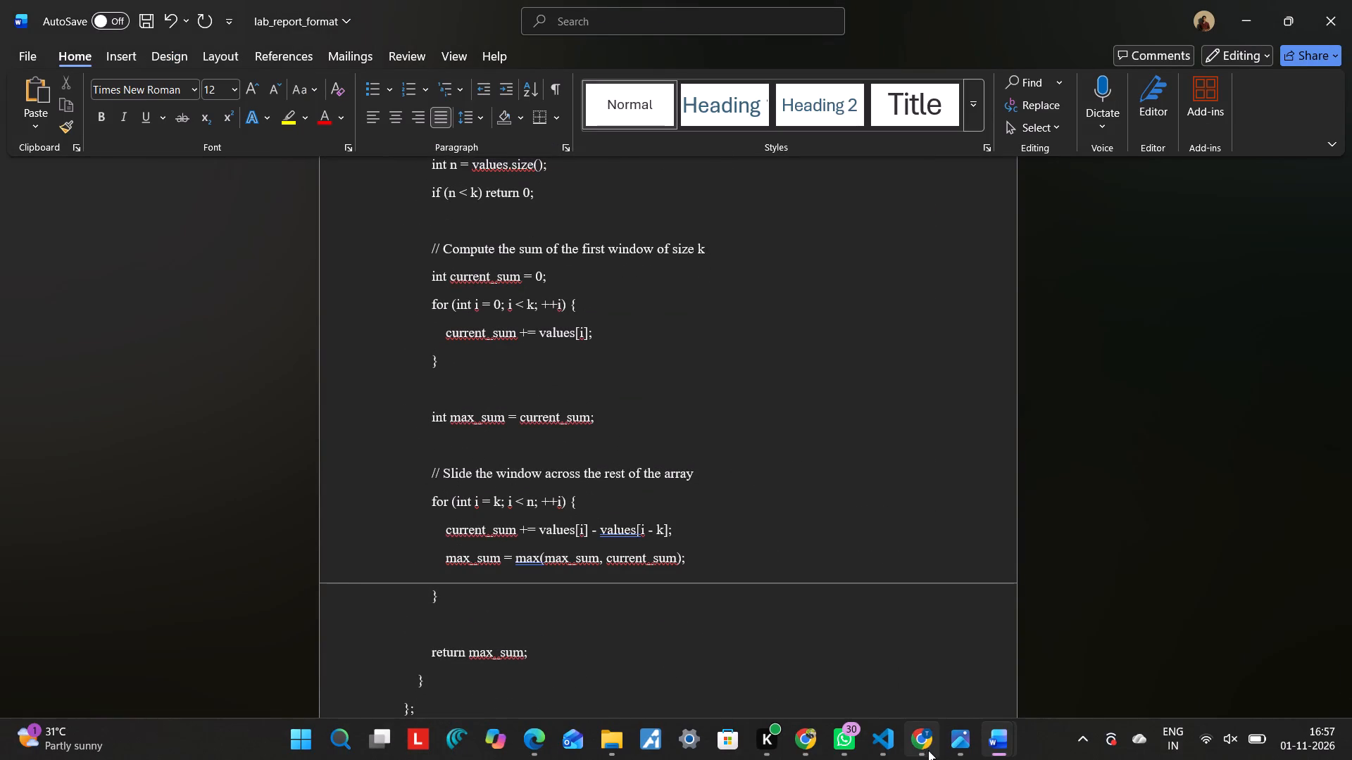
Run the Maximum Sum Fixed Window solution in Chrome and capture a screenshot of its test case output.
left_click(928, 748)
left_click(1214, 514)
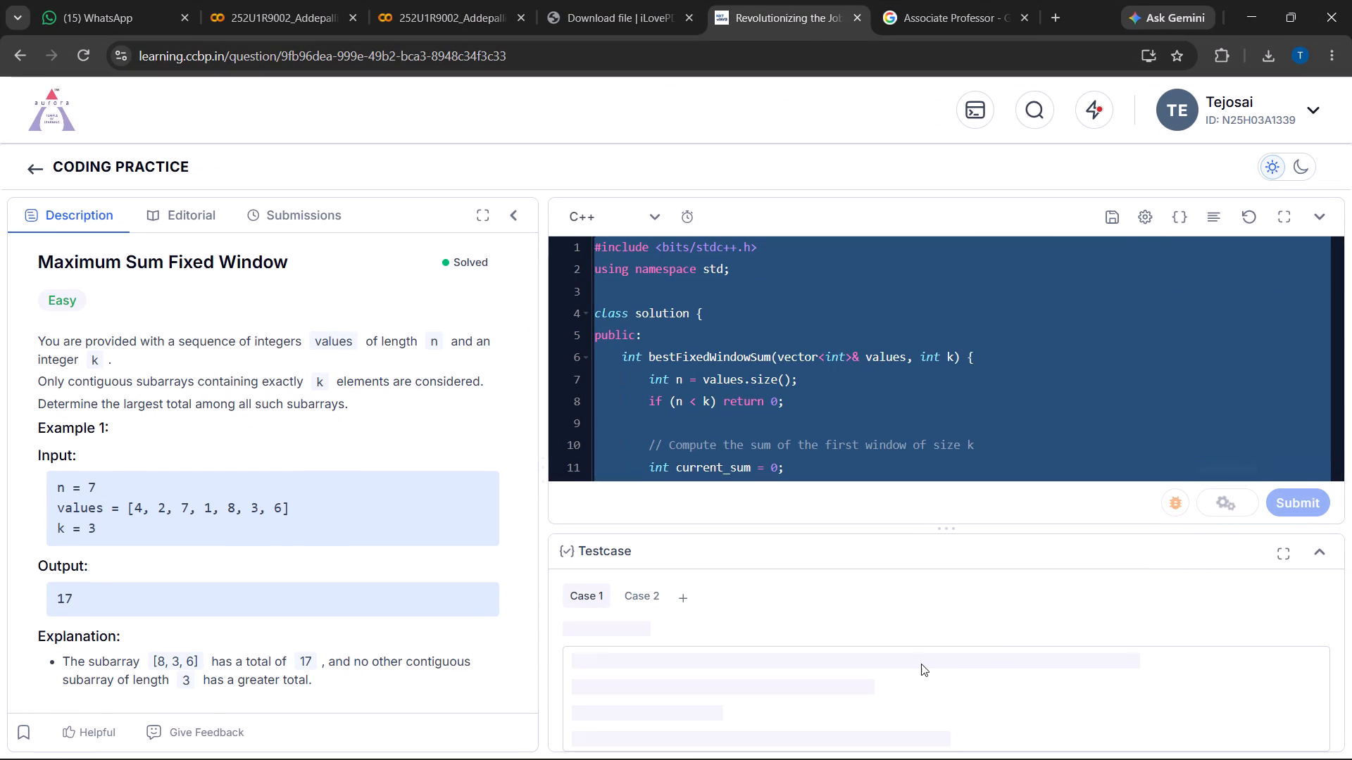
scroll(921, 664, "down", 6)
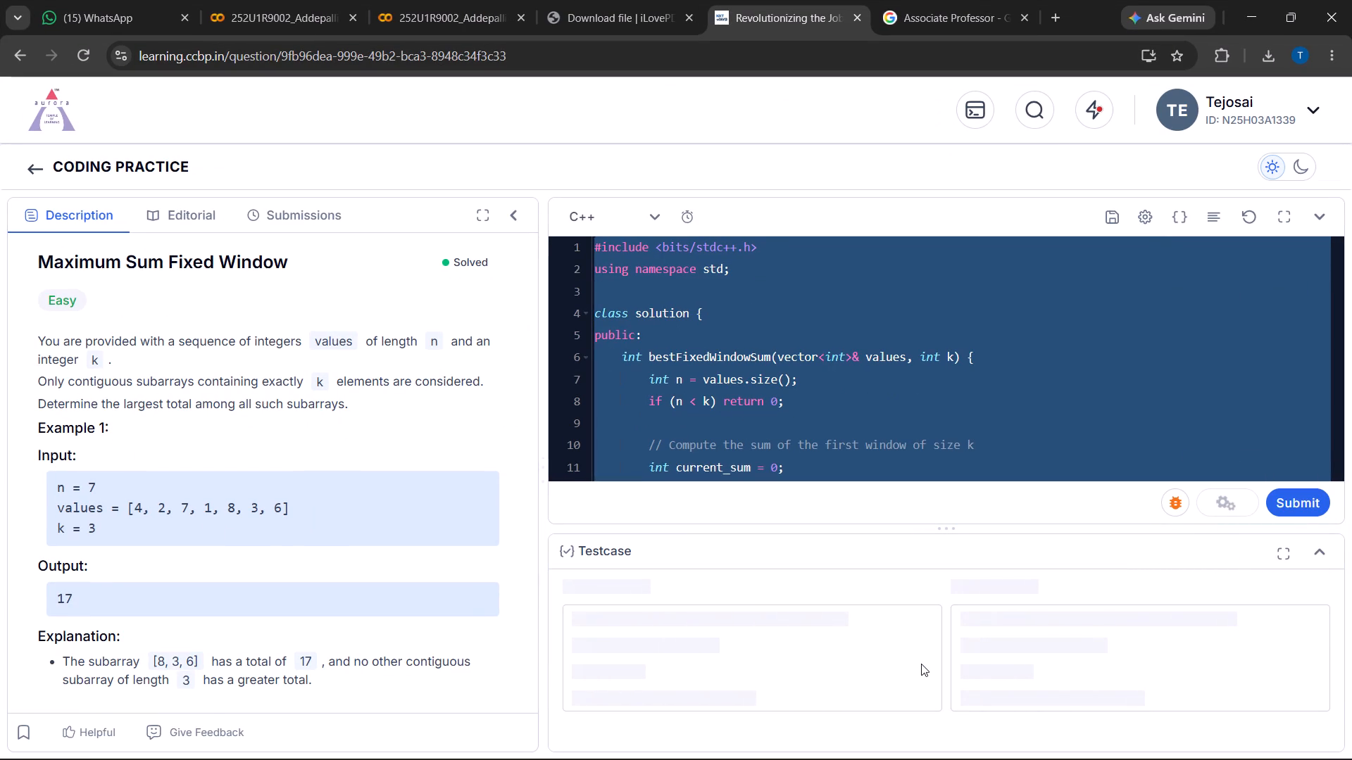
key("ctrl+shift+s")
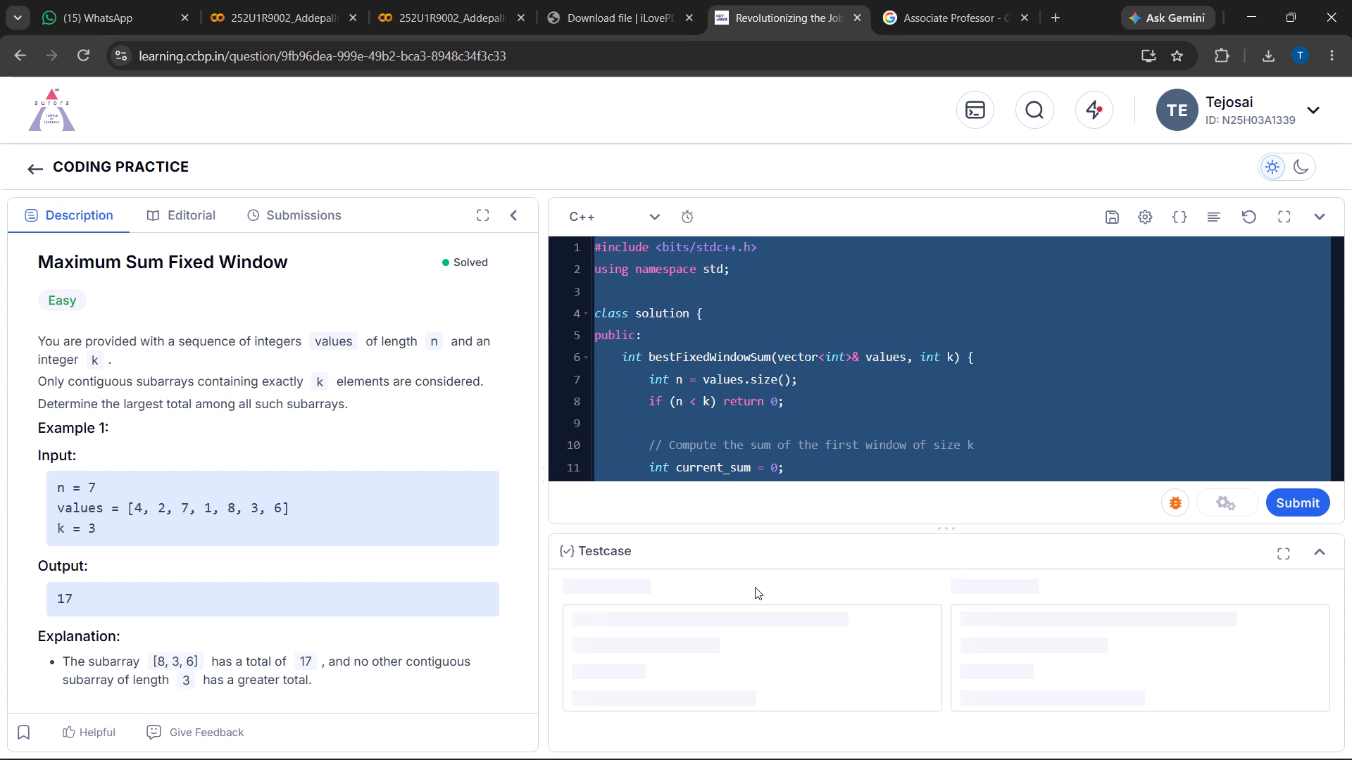
key("shift+super+s")
left_click_drag(532, 529, 1351, 759)
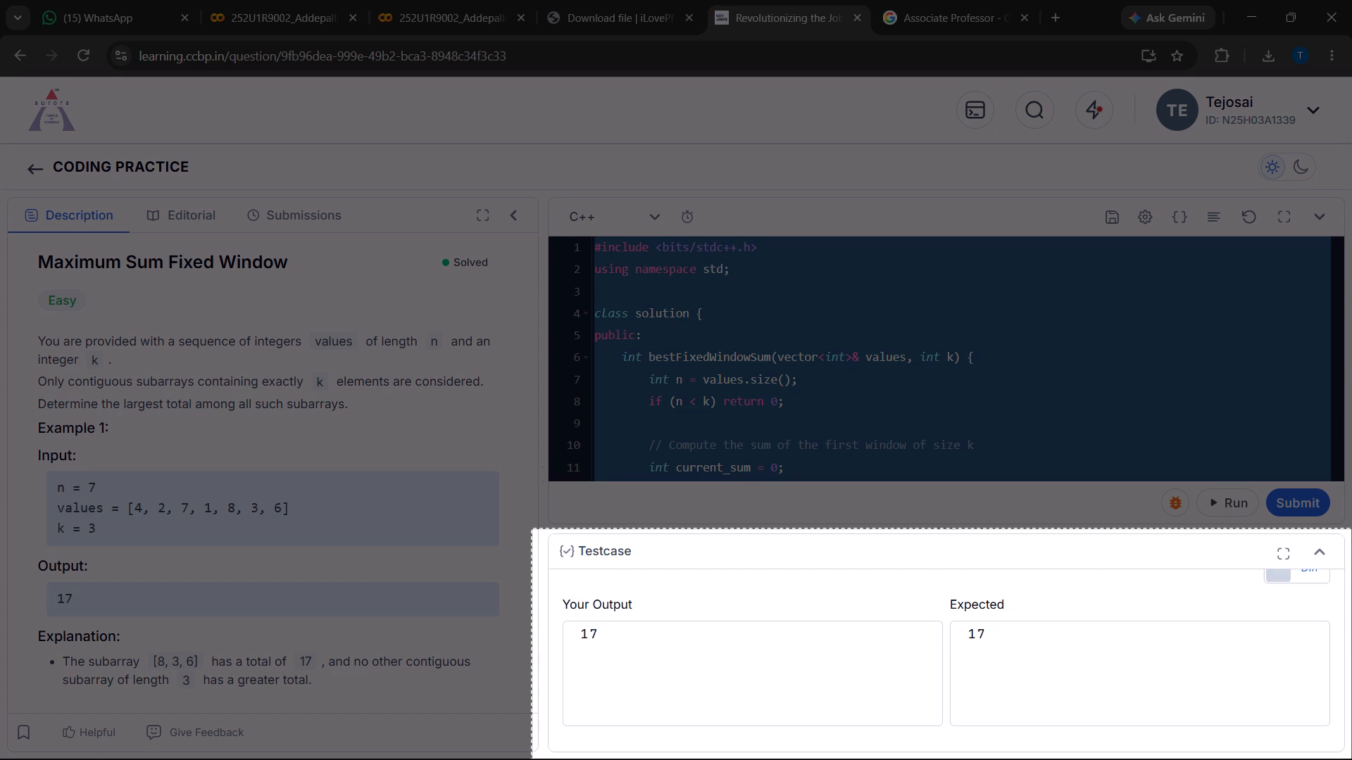
left_click_drag(1351, 759, 1343, 744)
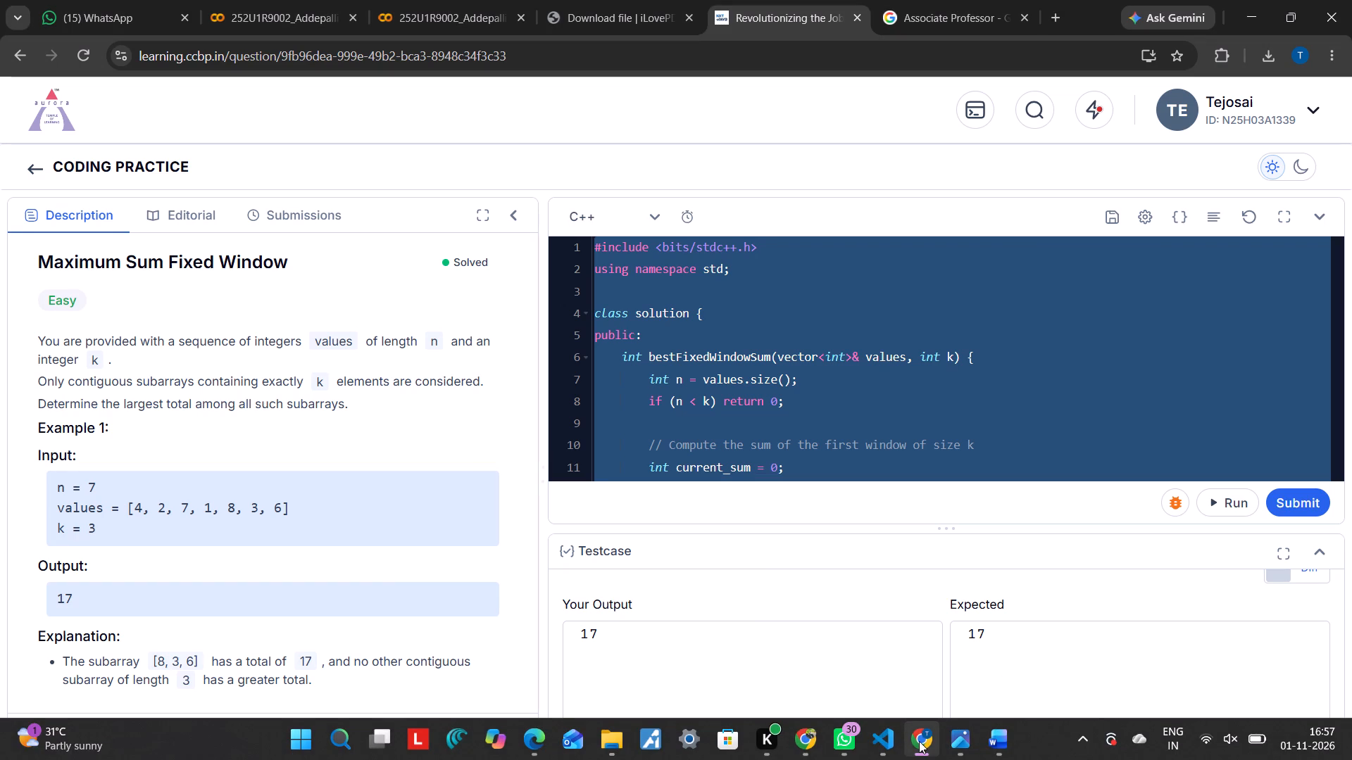
Add a line reading "Output:" below the pasted code in the Word report and paste the output screenshot beneath it.
left_click(919, 741)
scroll(490, 647, "down", 1)
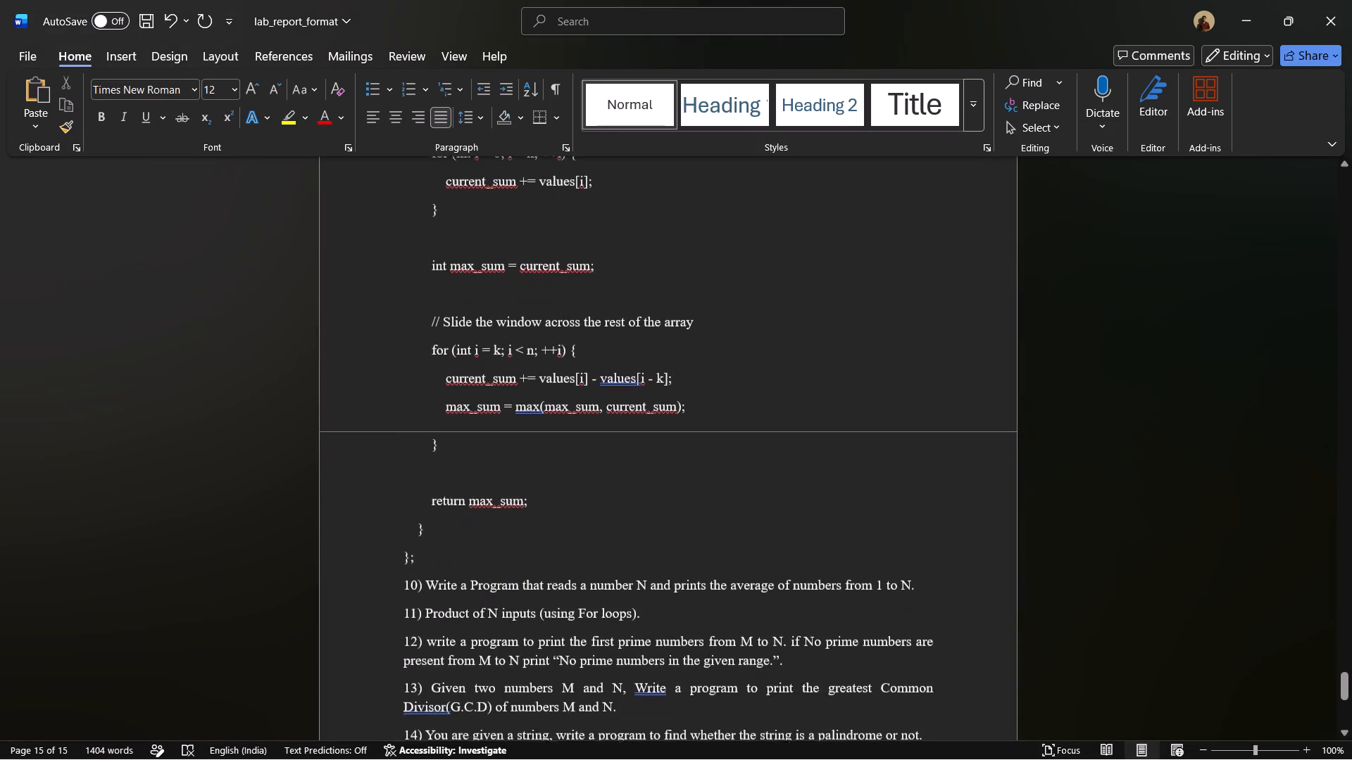
key("Return")
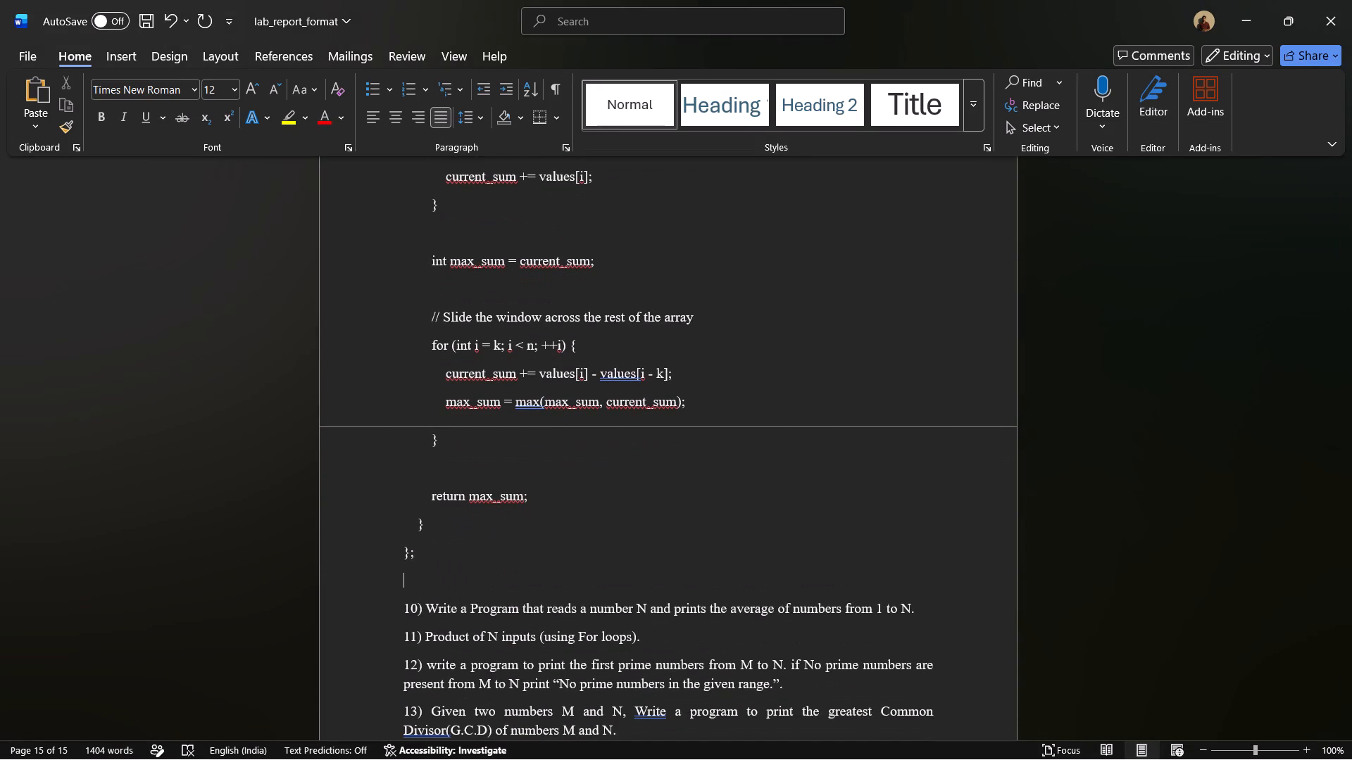
type("Outputr")
key("BackSpace")
key("shift+colon")
key("Return")
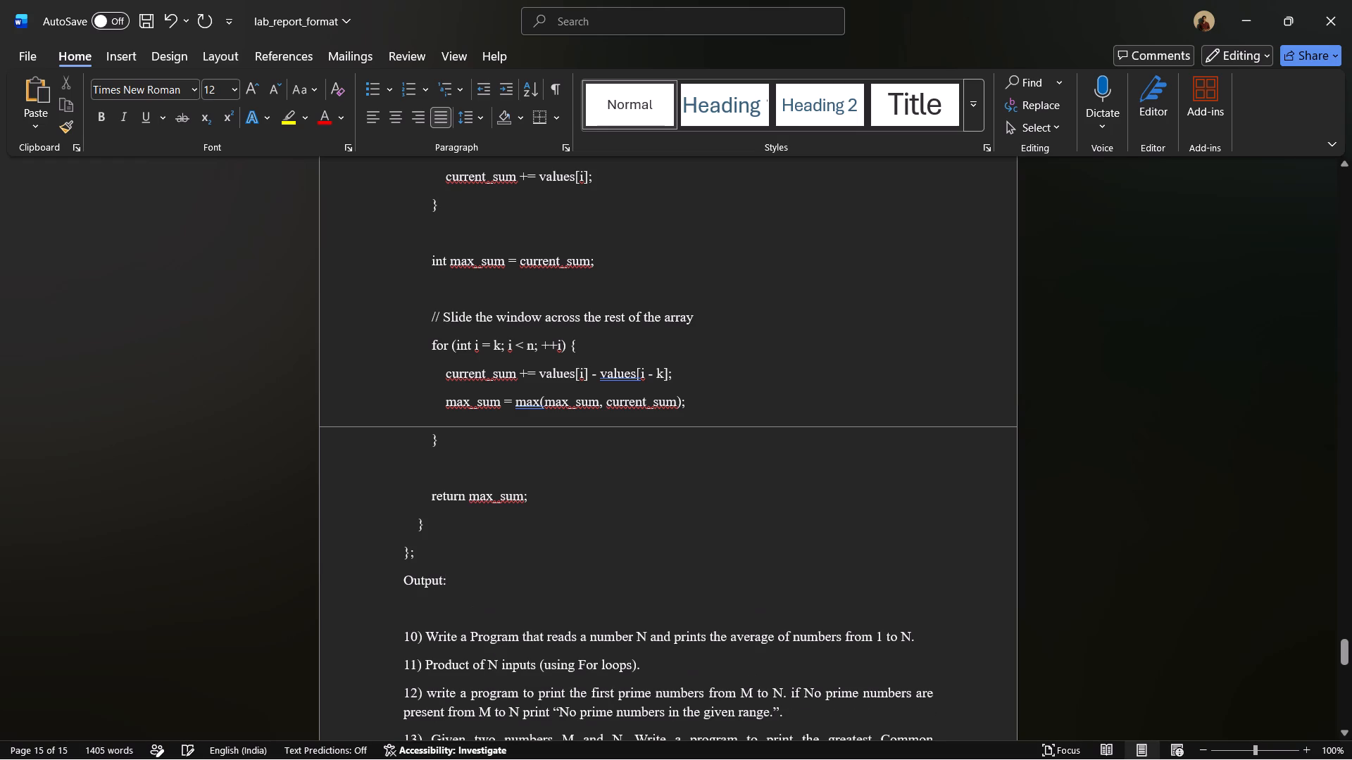
key("ctrl+v")
Delete the sample text of question 10, "Write a Program that reads a number N...", keeping only the number "10)".
scroll(490, 647, "down", 1)
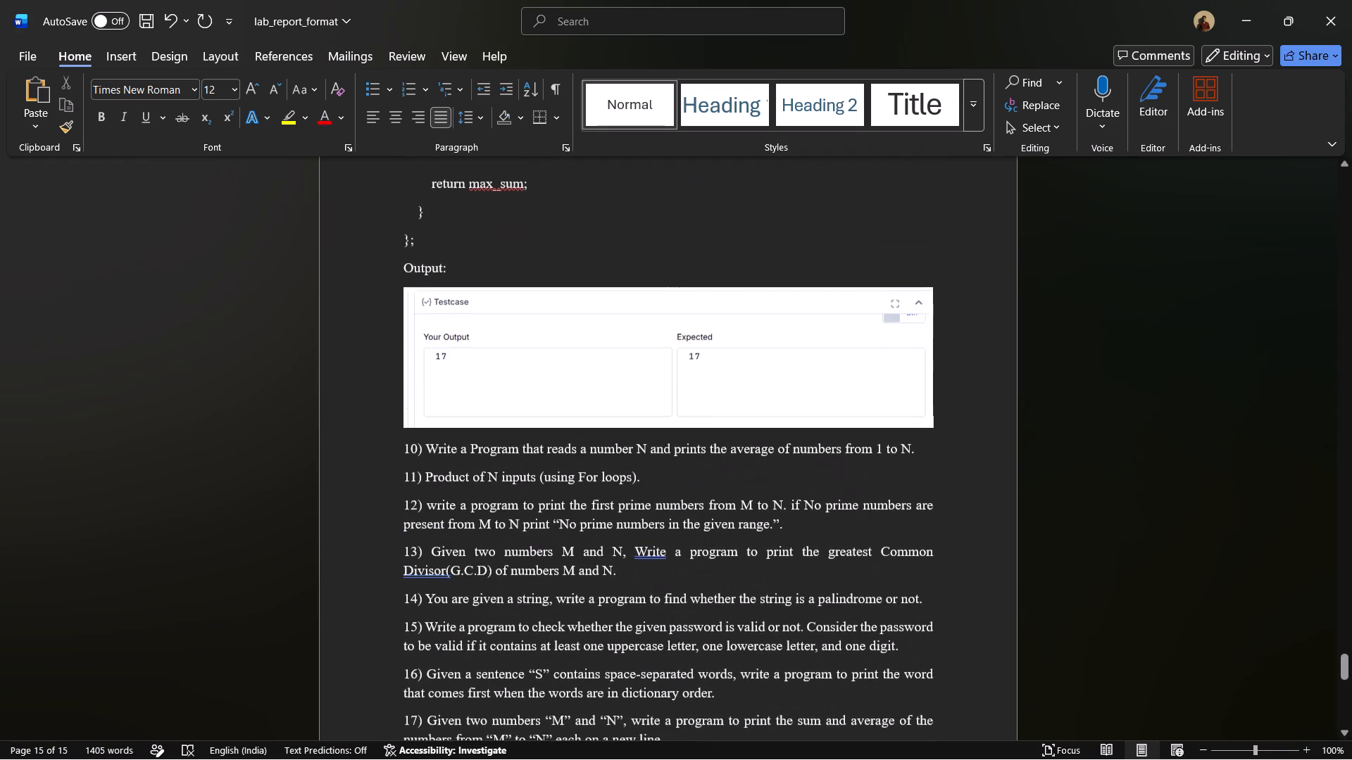
left_click(925, 455)
left_click_drag(925, 455, 771, 458)
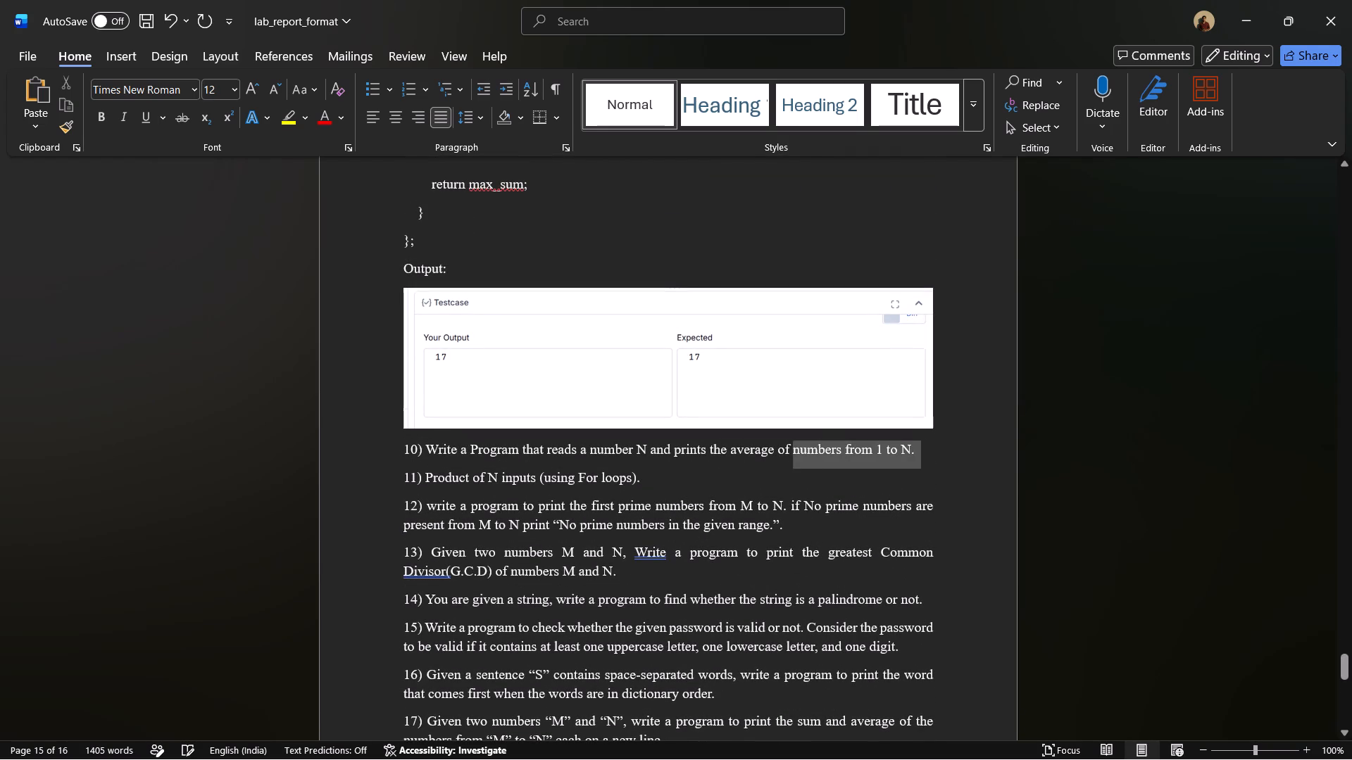
left_click_drag(771, 458, 450, 447)
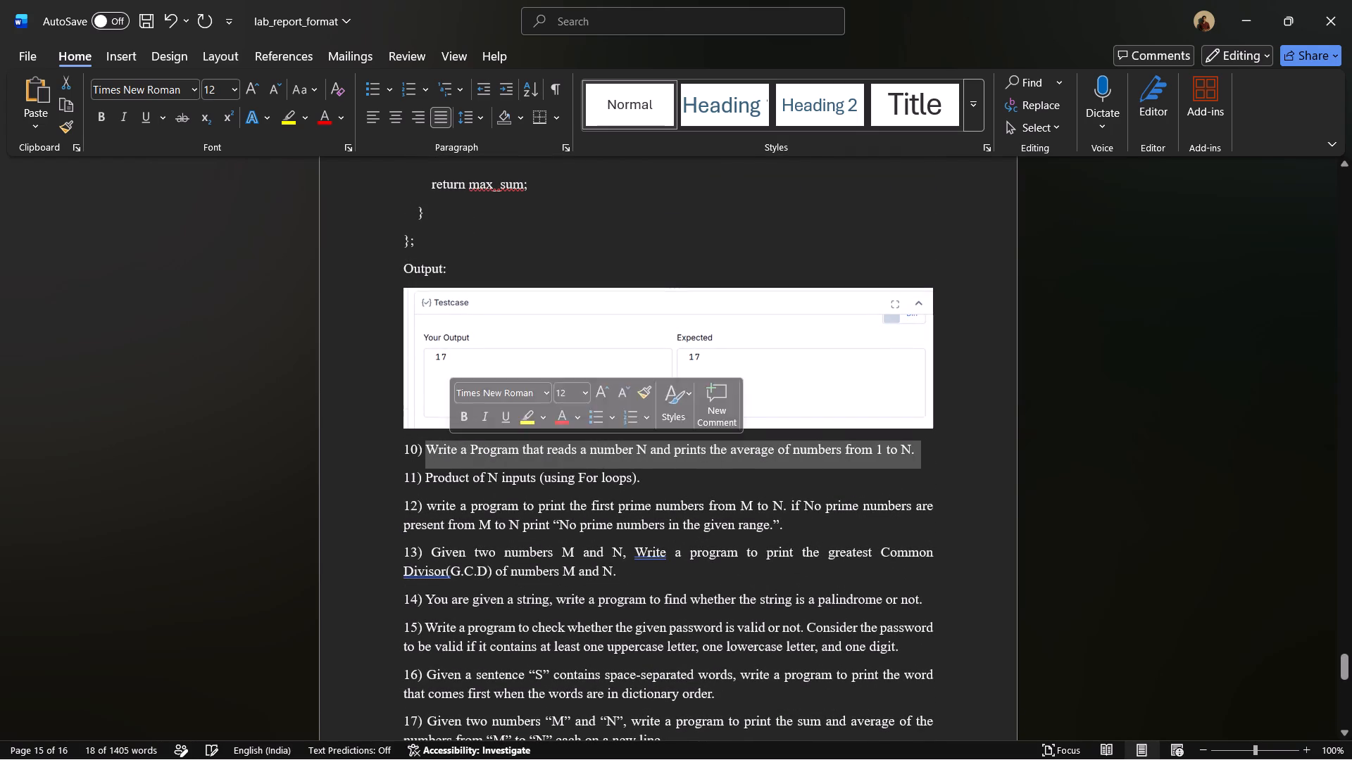
left_click(919, 447)
left_click_drag(919, 447, 585, 441)
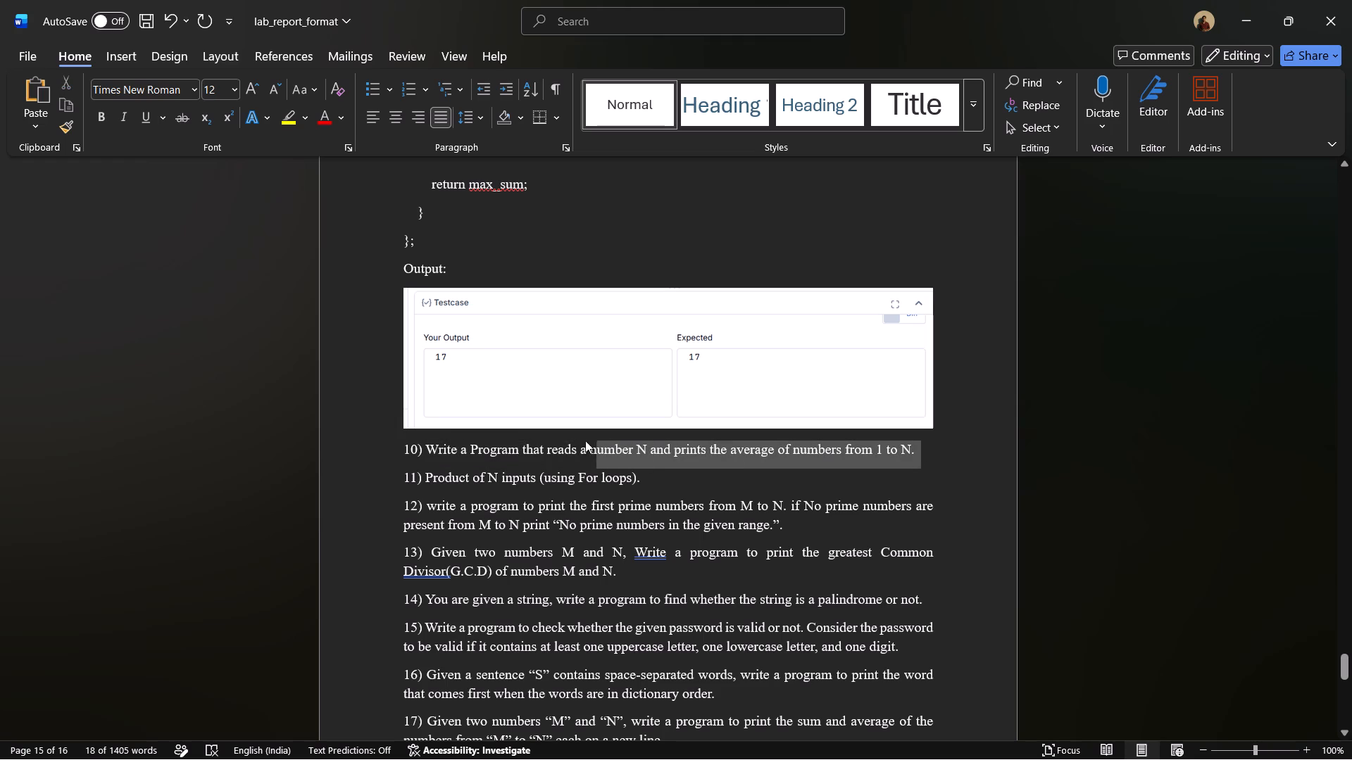
left_click_drag(585, 441, 475, 437)
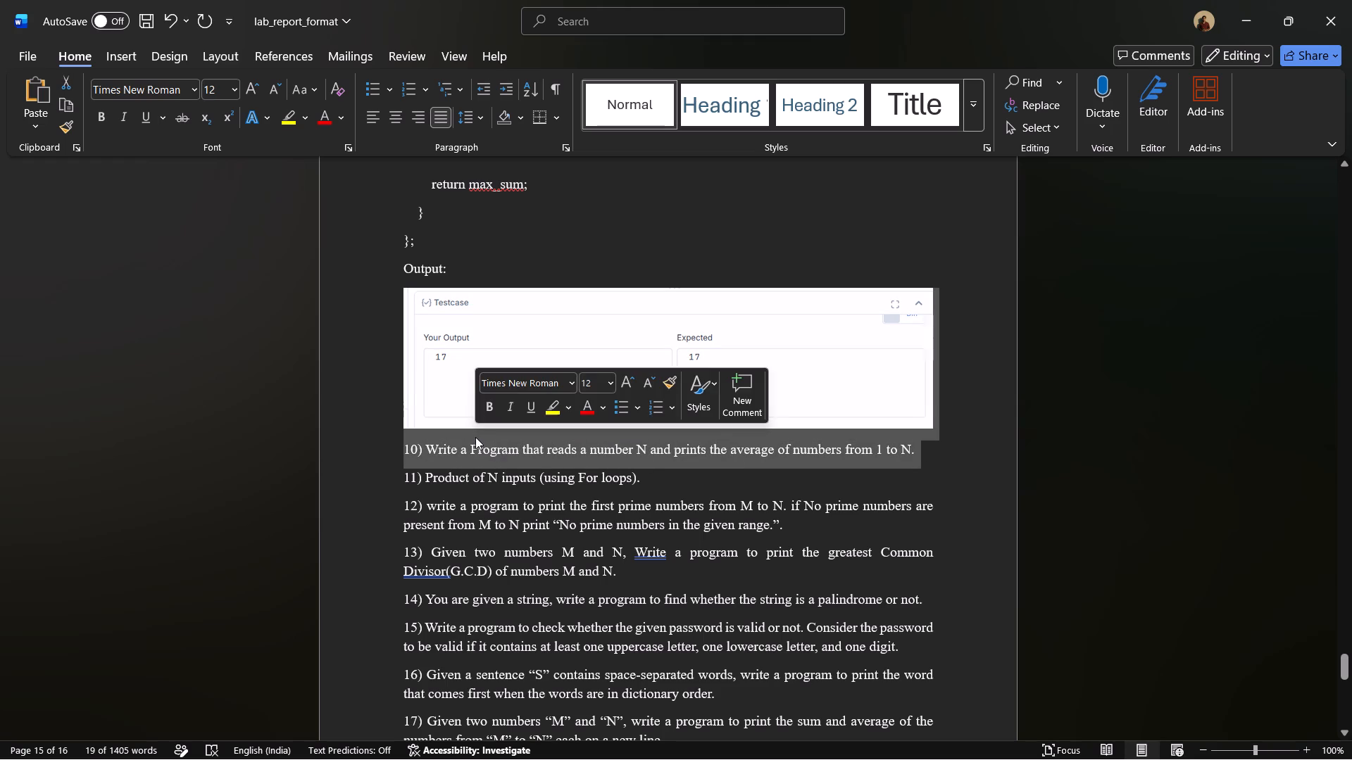
left_click(927, 443)
left_click_drag(927, 443, 865, 446)
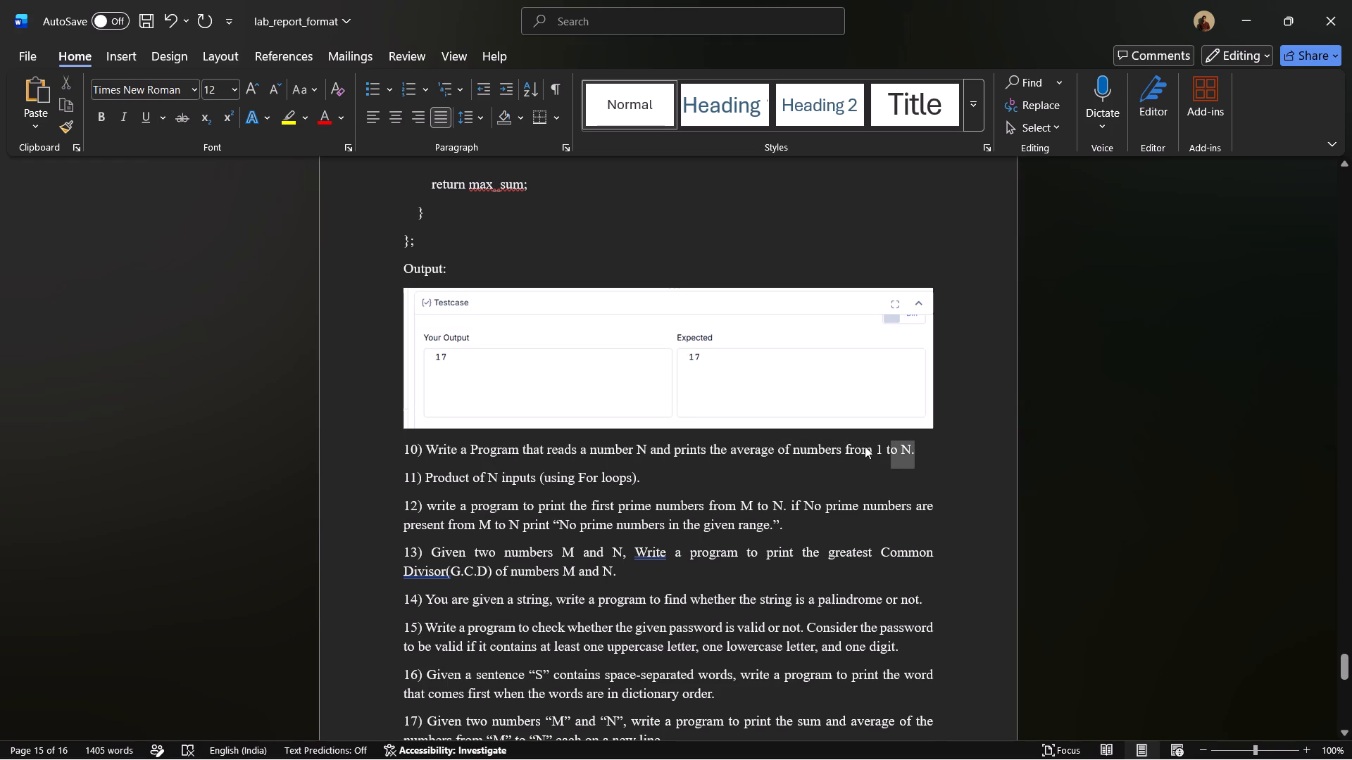
left_click_drag(865, 446, 520, 443)
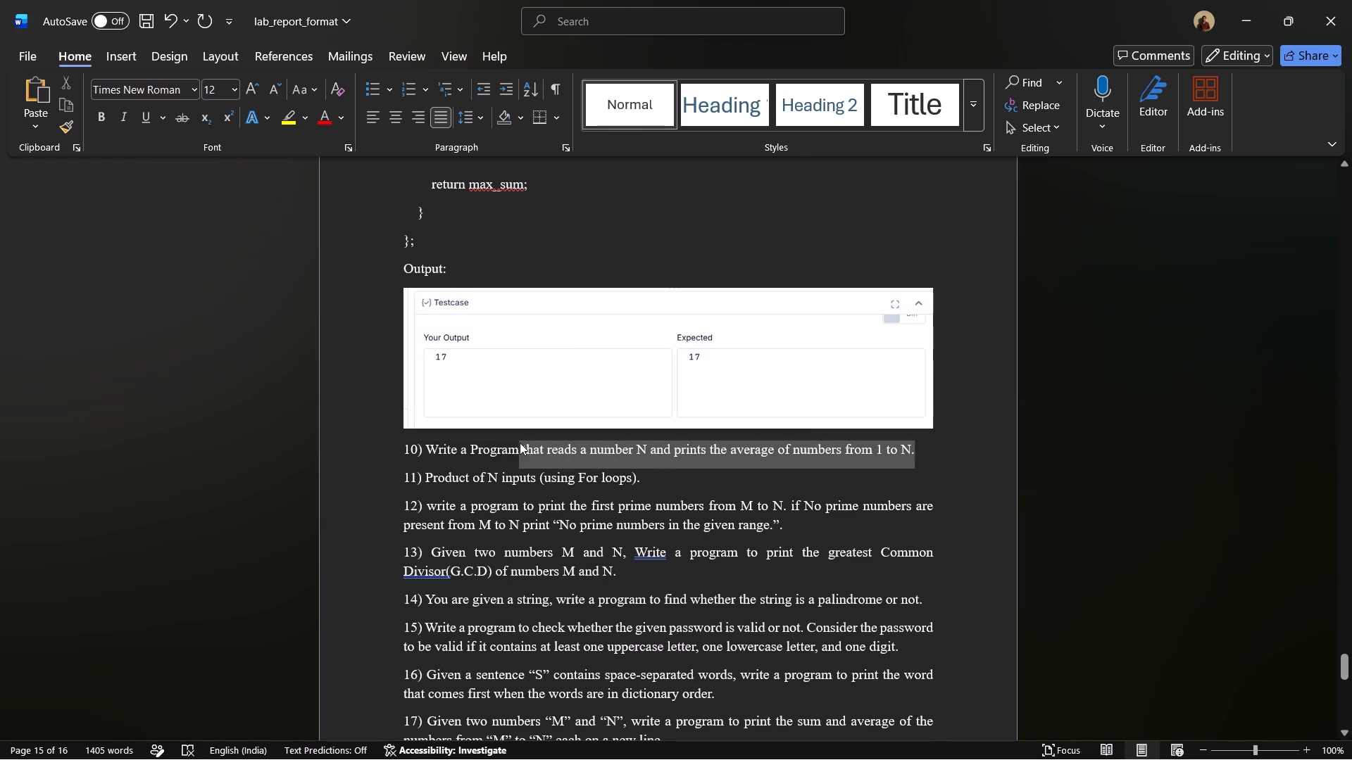
left_click_drag(520, 443, 521, 444)
key("BackSpace")
key("BackSpace")
key("BackSpace")
key("BackSpace")
key("BackSpace")
key("BackSpace")
key("BackSpace")
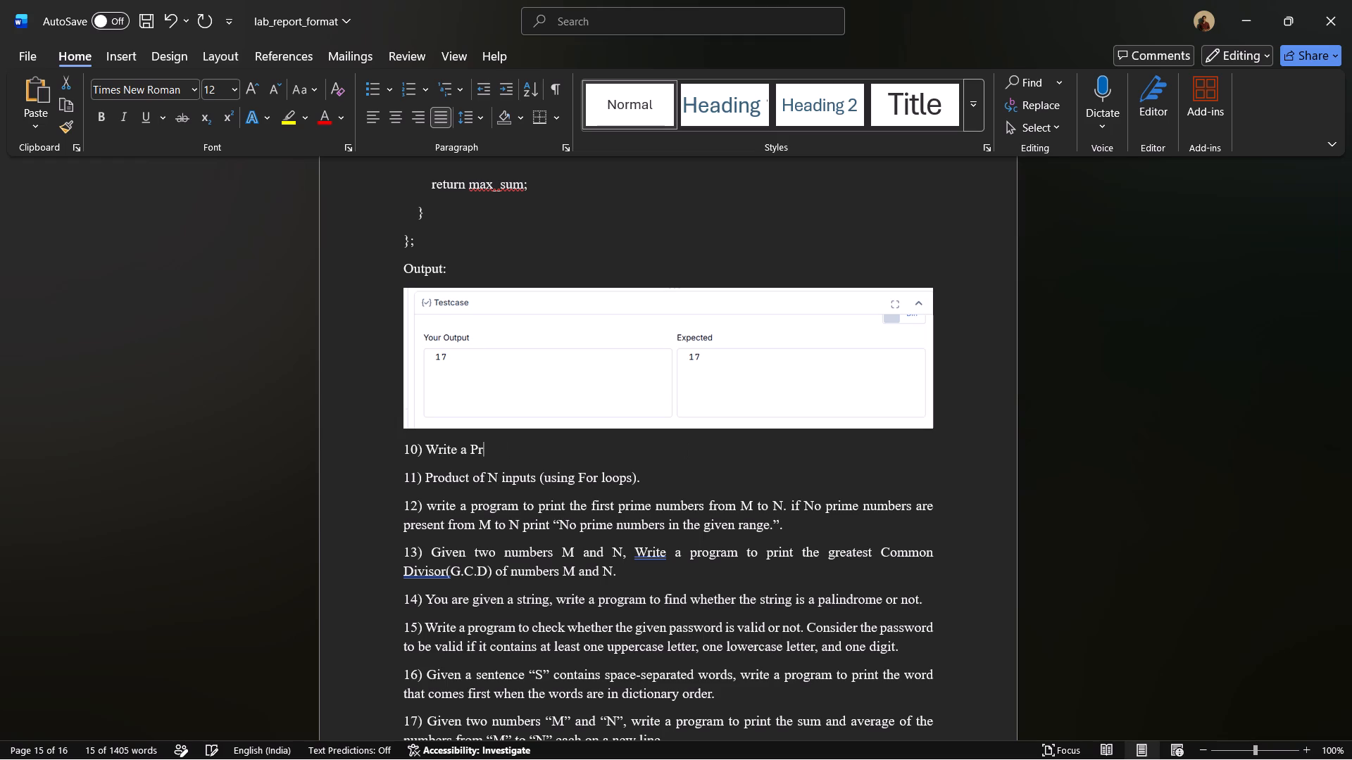
key("BackSpace")
key("BackSpace")
key("BackSpace")
key("BackSpace")
key("BackSpace")
key("BackSpace")
key("BackSpace")
key("BackSpace")
key("BackSpace")
key("BackSpace")
Copy the title "Union of Two Sorted Arrays" from the coding practice list in Chrome and paste it after "10)" in the Word report.
left_click(918, 747)
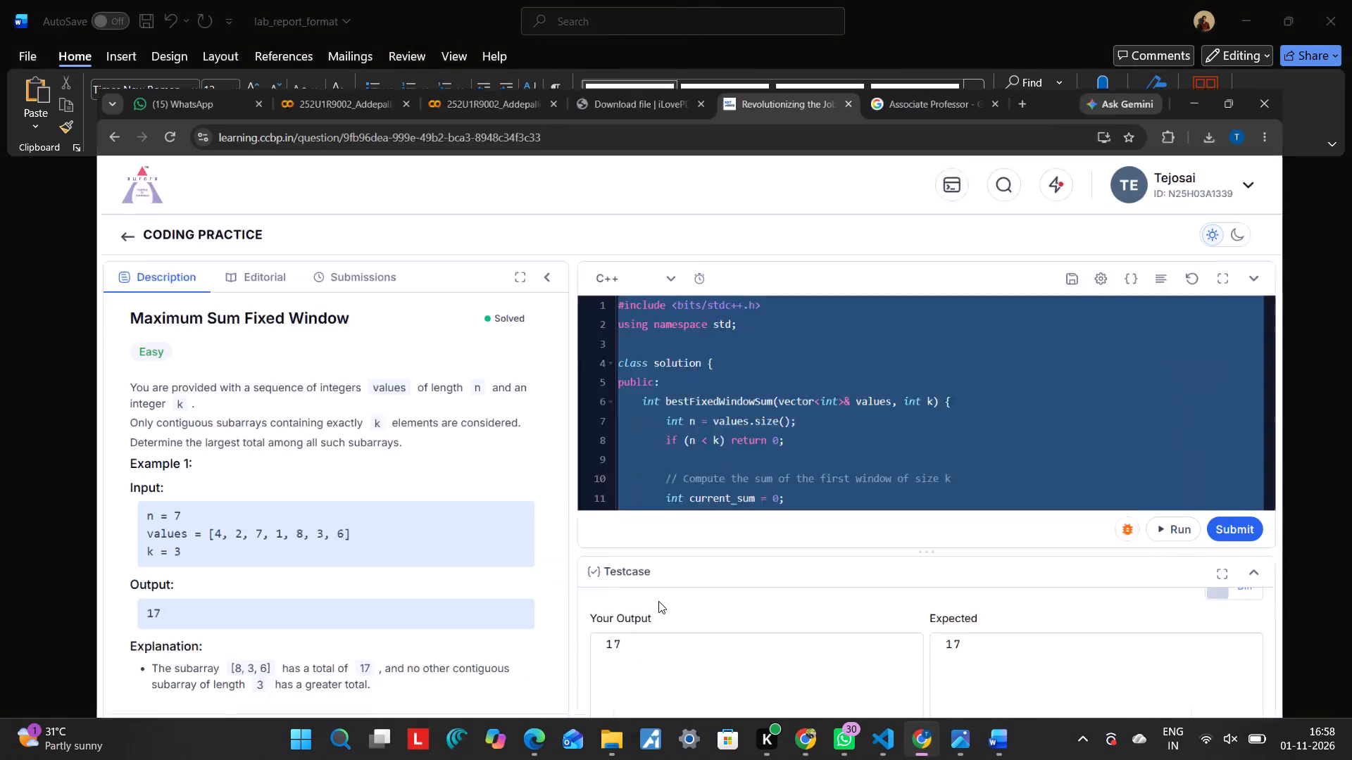
left_click(31, 163)
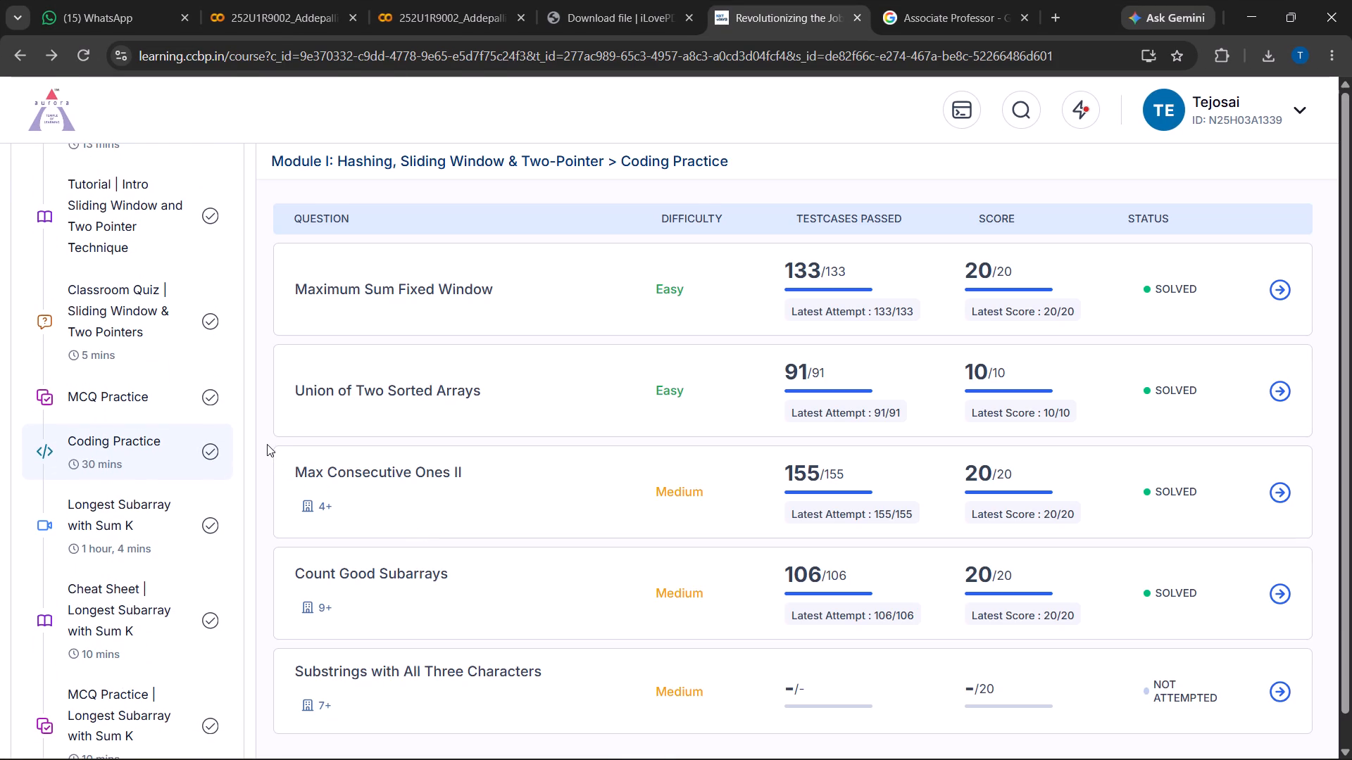
left_click_drag(264, 443, 289, 419)
left_click(272, 438)
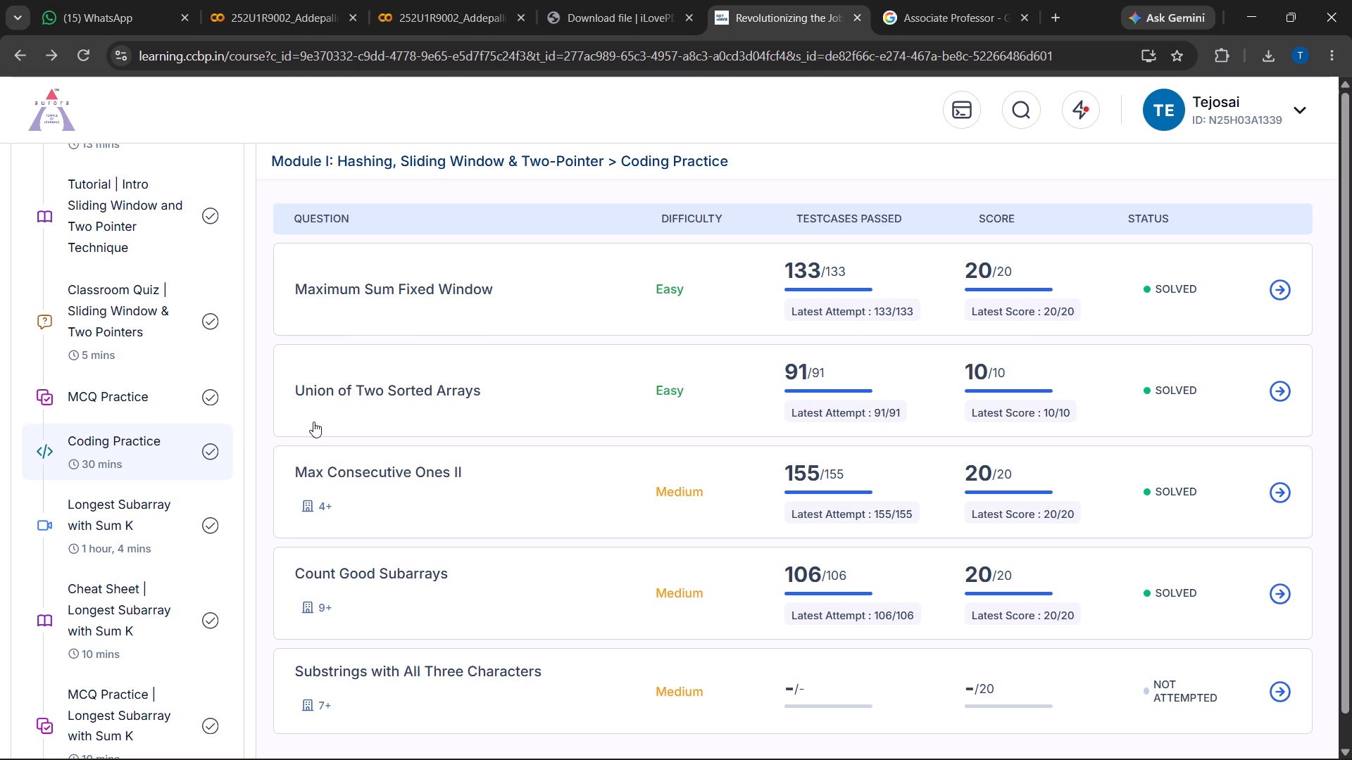
left_click_drag(288, 438, 484, 412)
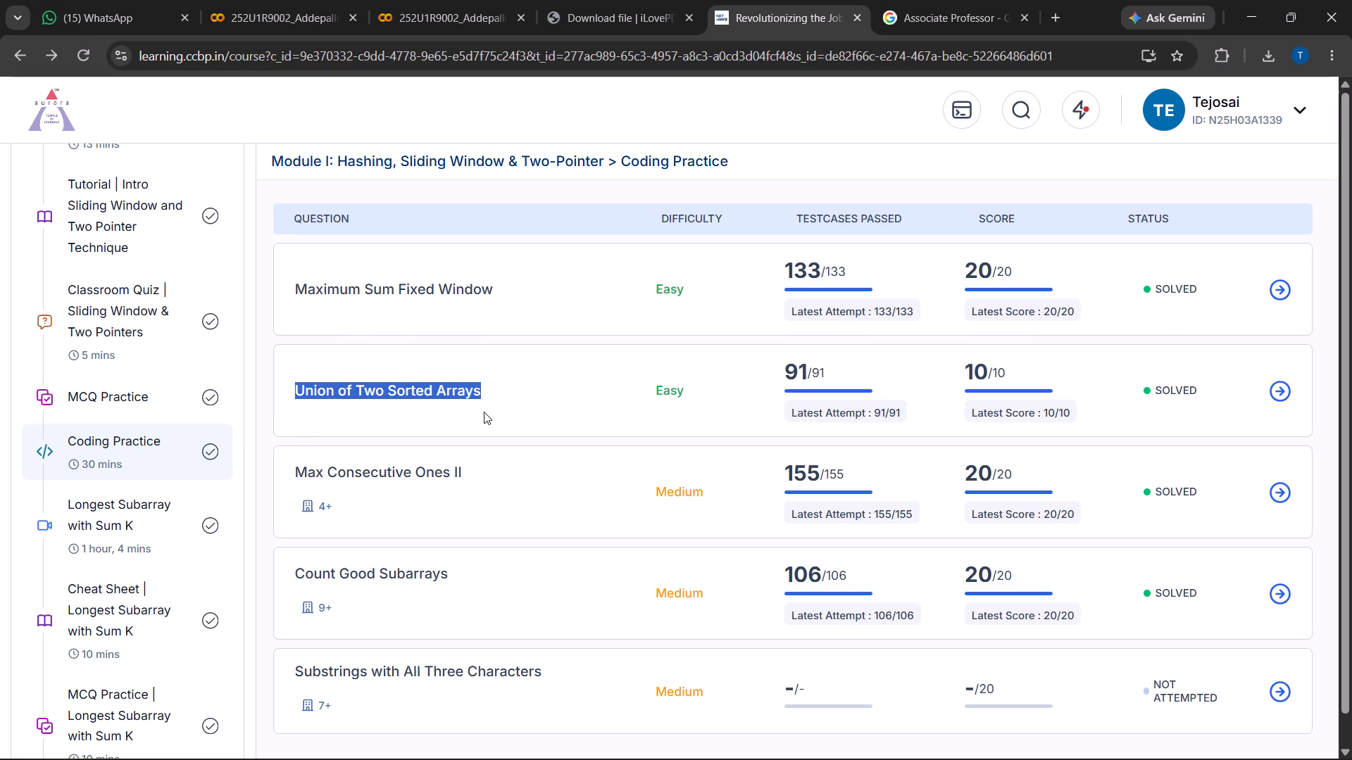
left_click_drag(484, 412, 496, 412)
key("ctrl+c")
left_click(925, 749)
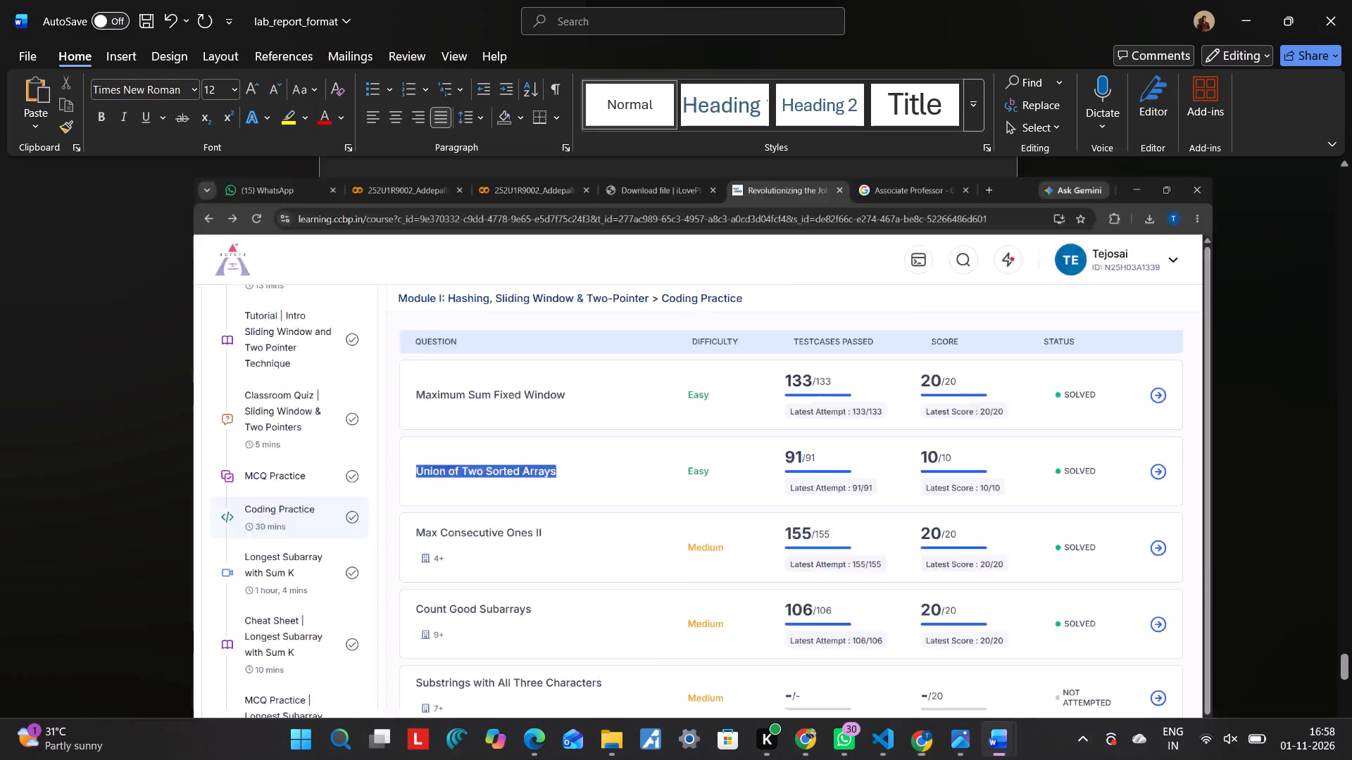
key("ctrl+v")
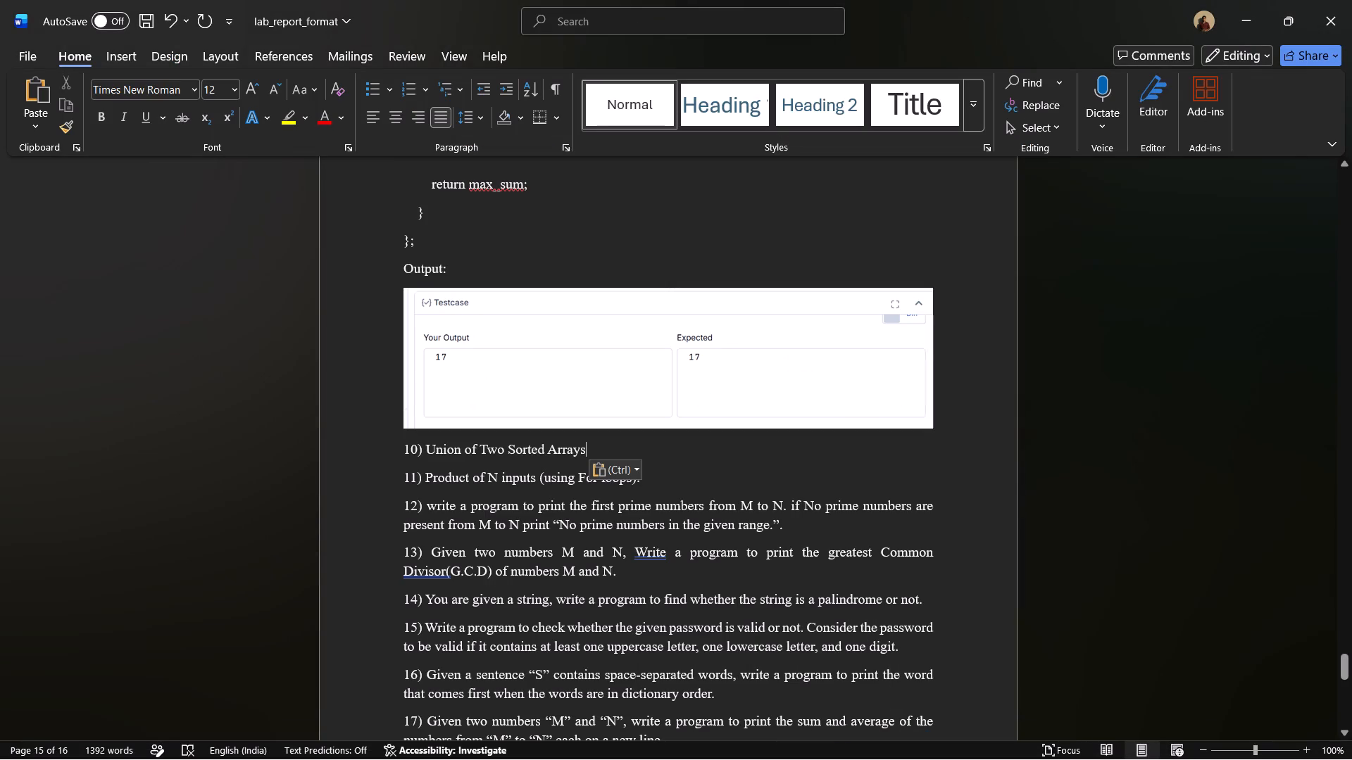
Add a line reading "Code :" below the "Union of Two Sorted Arrays" title in the report.
key("Return")
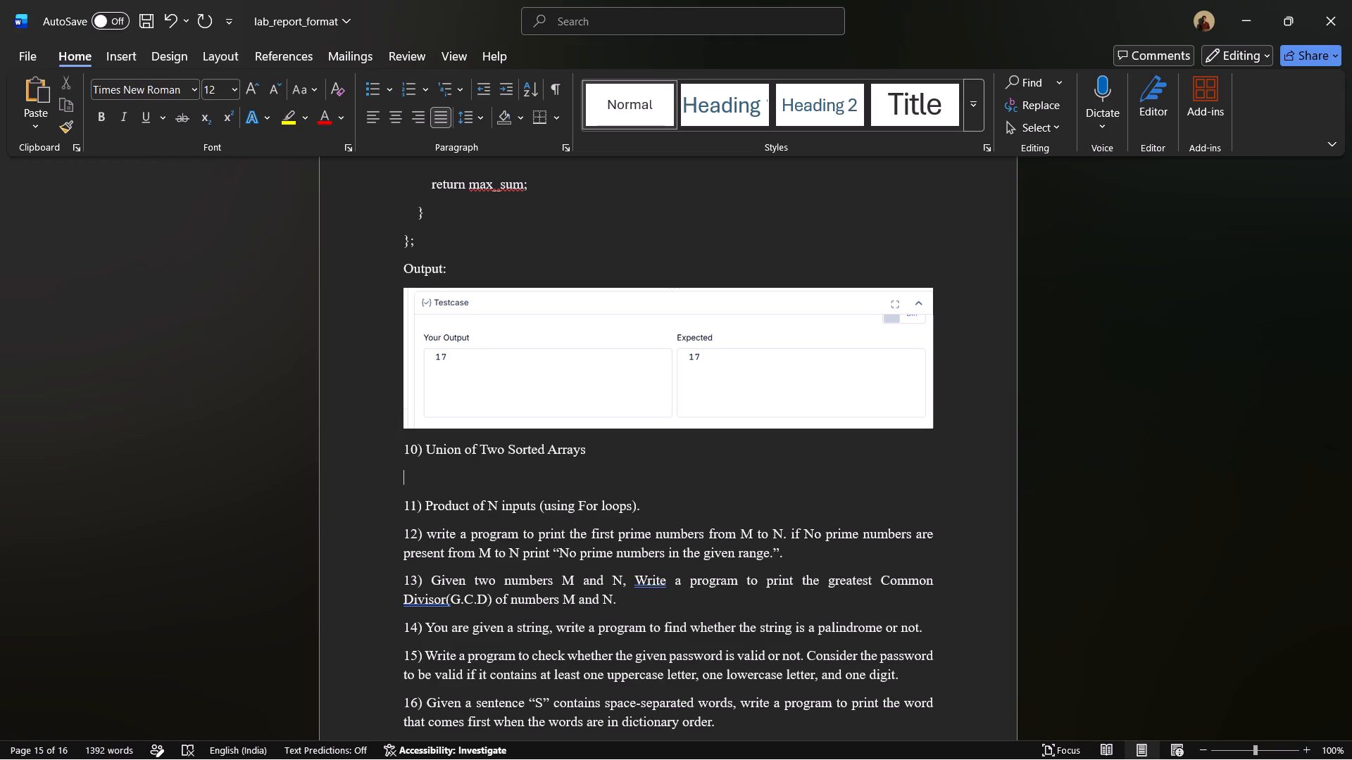
type("Code :")
key("space")
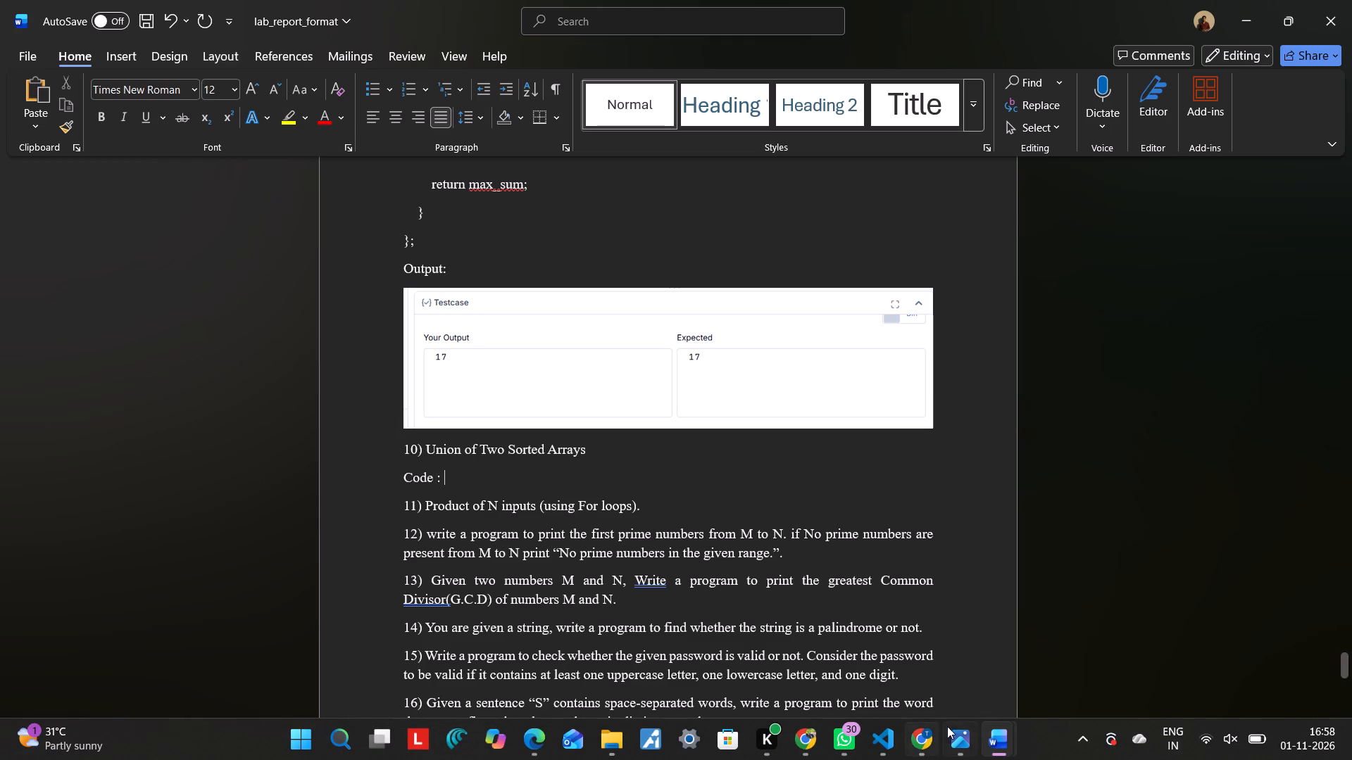
Return to the coding practice list in Chrome for the Union of Two Sorted Arrays solution.
left_click(932, 742)
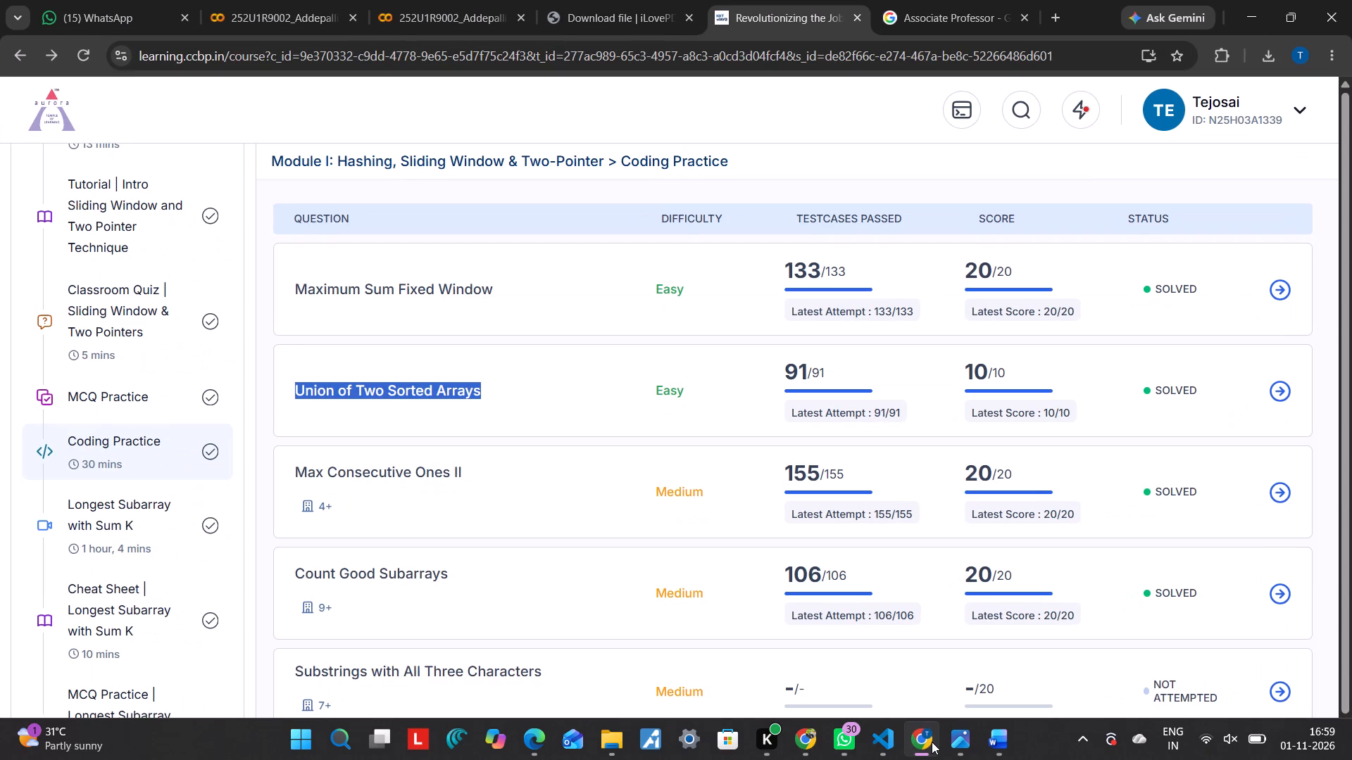
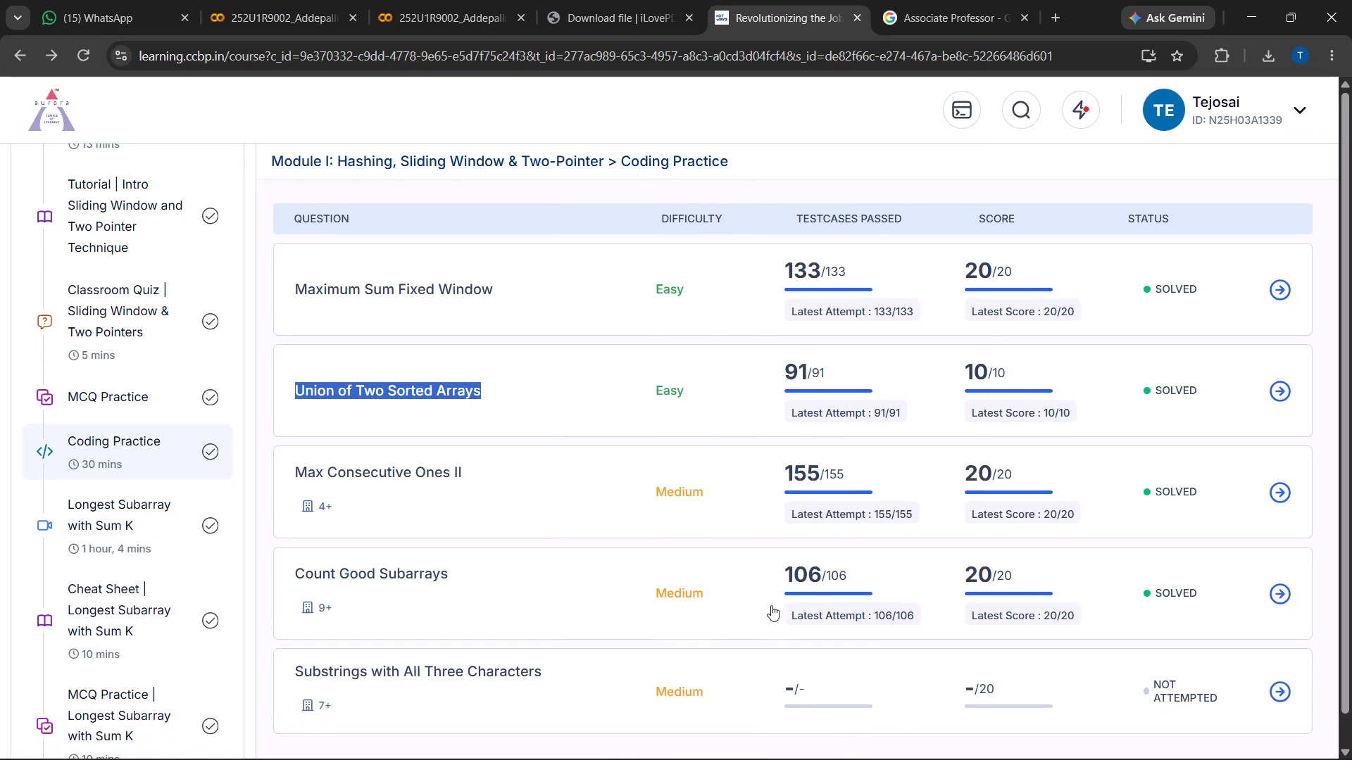
Copy the entire C++ solution of Union of Two Sorted Arrays from Chrome and paste it after "Code :" under question 10 in the Word report.
left_click(913, 734)
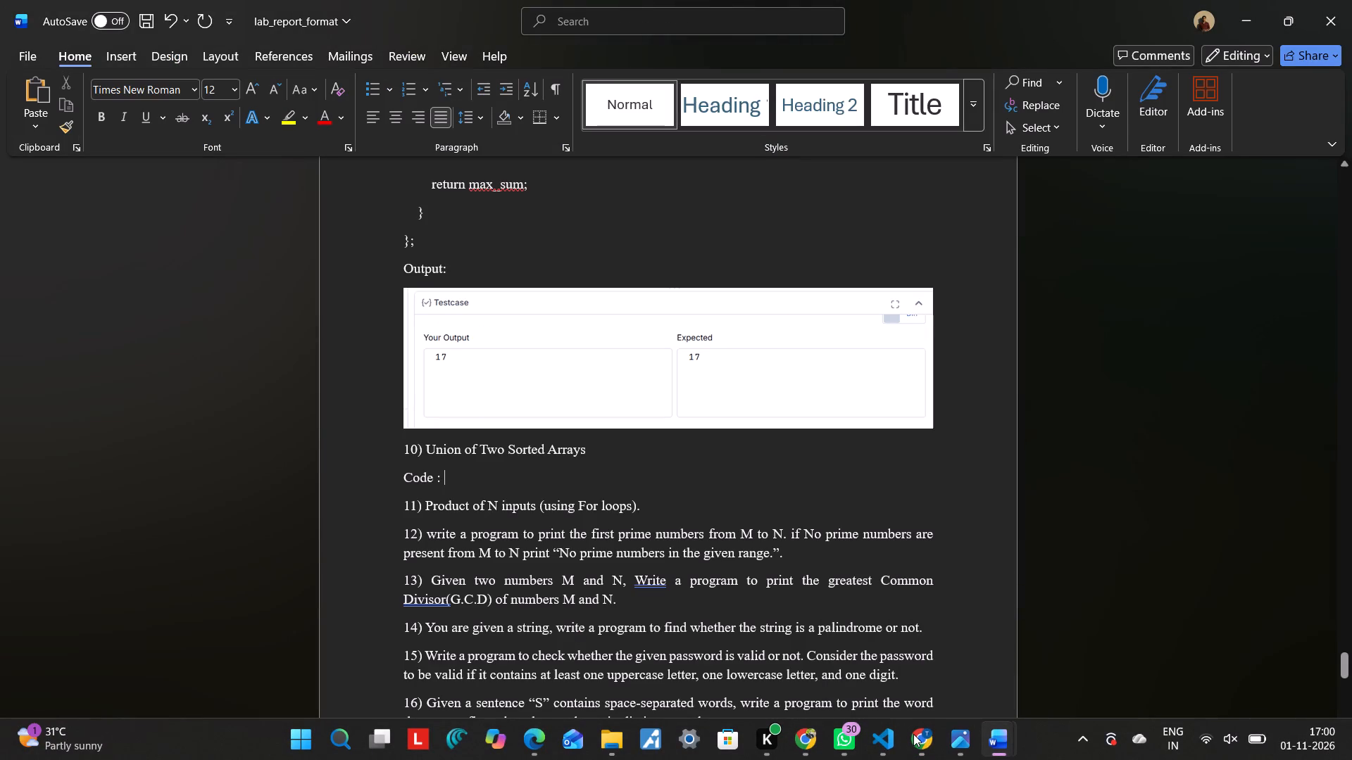
left_click(913, 734)
left_click(541, 356)
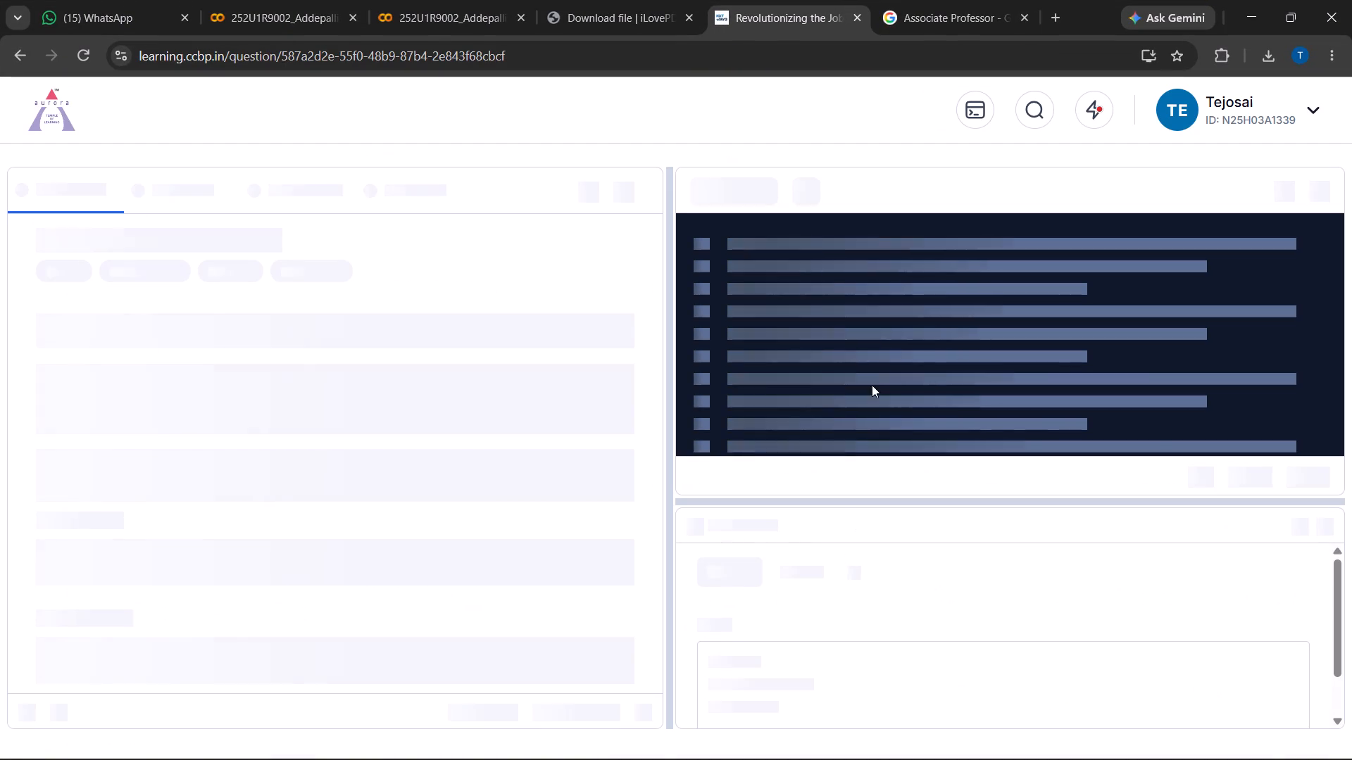
left_click(859, 373)
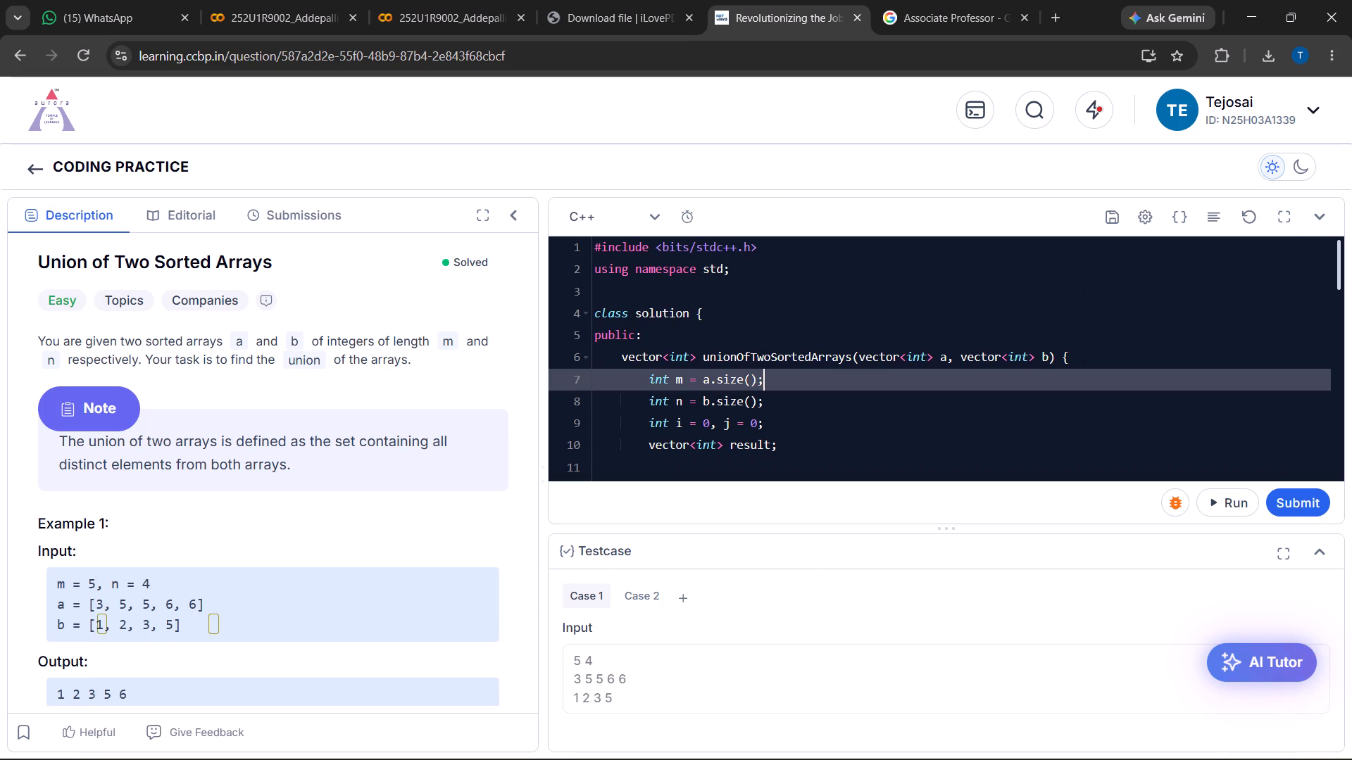
key("ctrl+a")
key("ctrl+c")
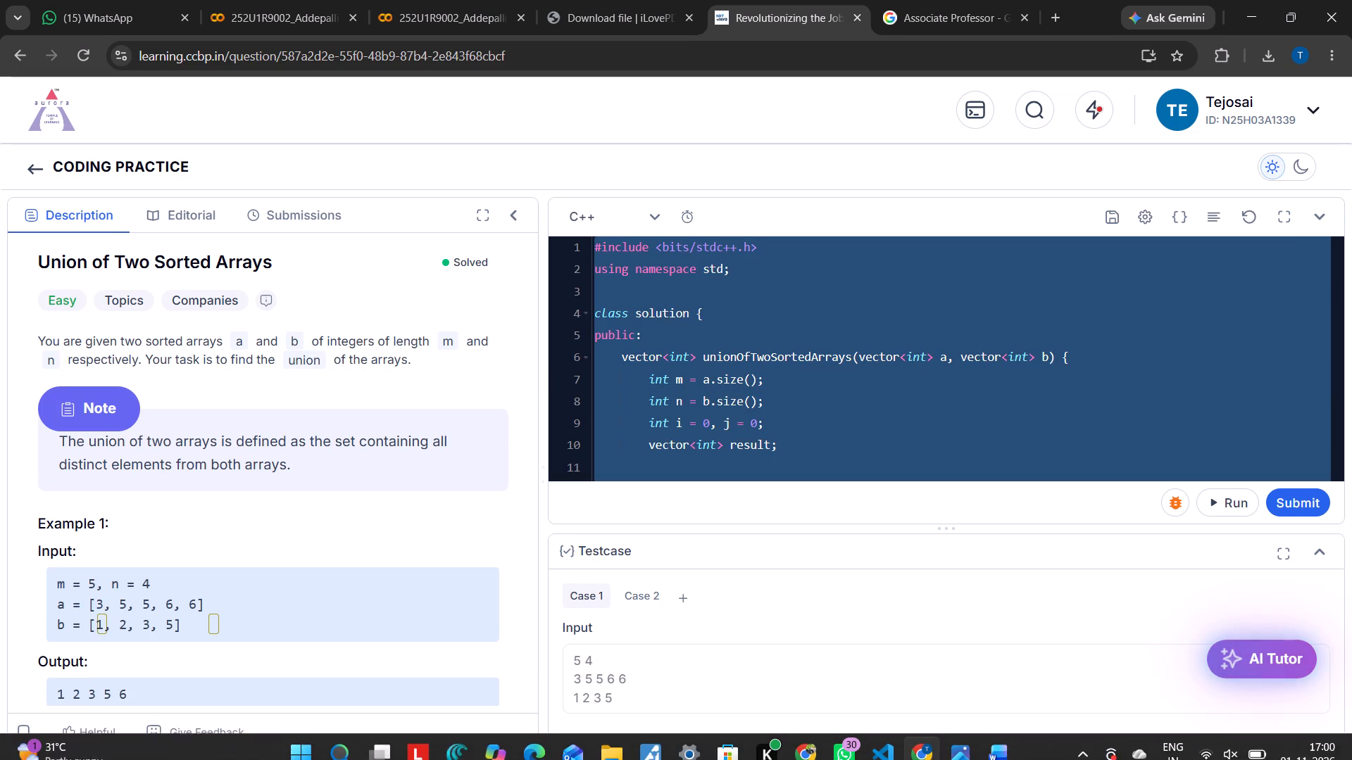
left_click(915, 742)
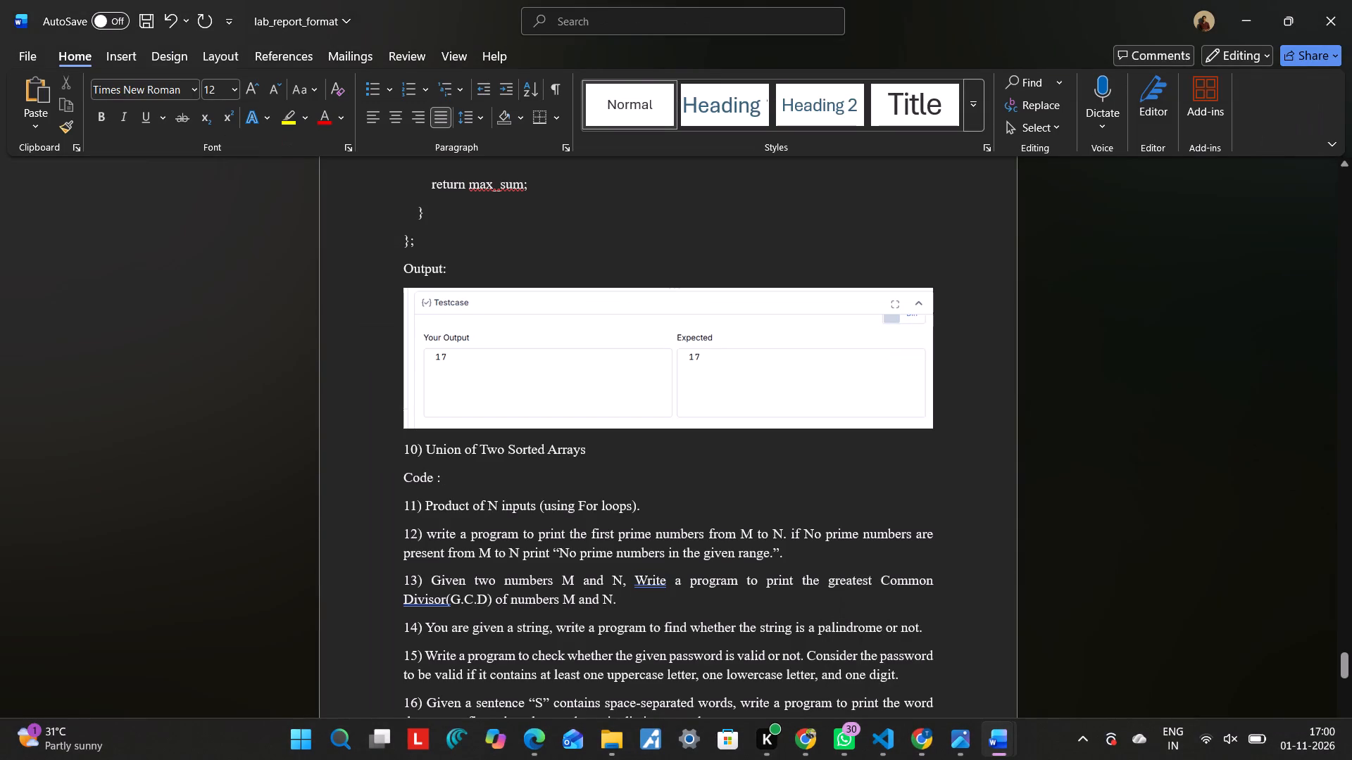
key("ctrl+v")
Add a line reading "Output ;" below the pasted Union of Two Sorted Arrays code, followed by an empty line.
scroll(492, 495, "down", 1)
key("Return")
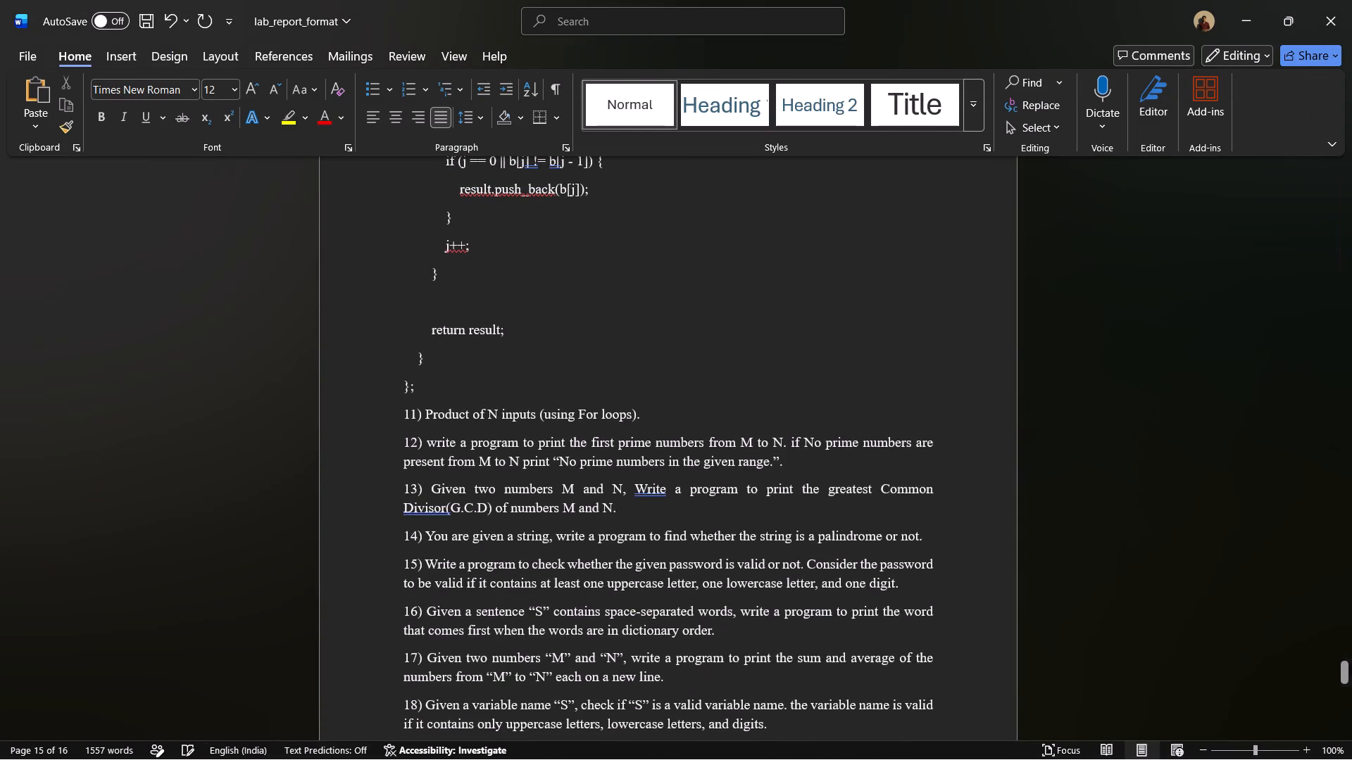
type("Out")
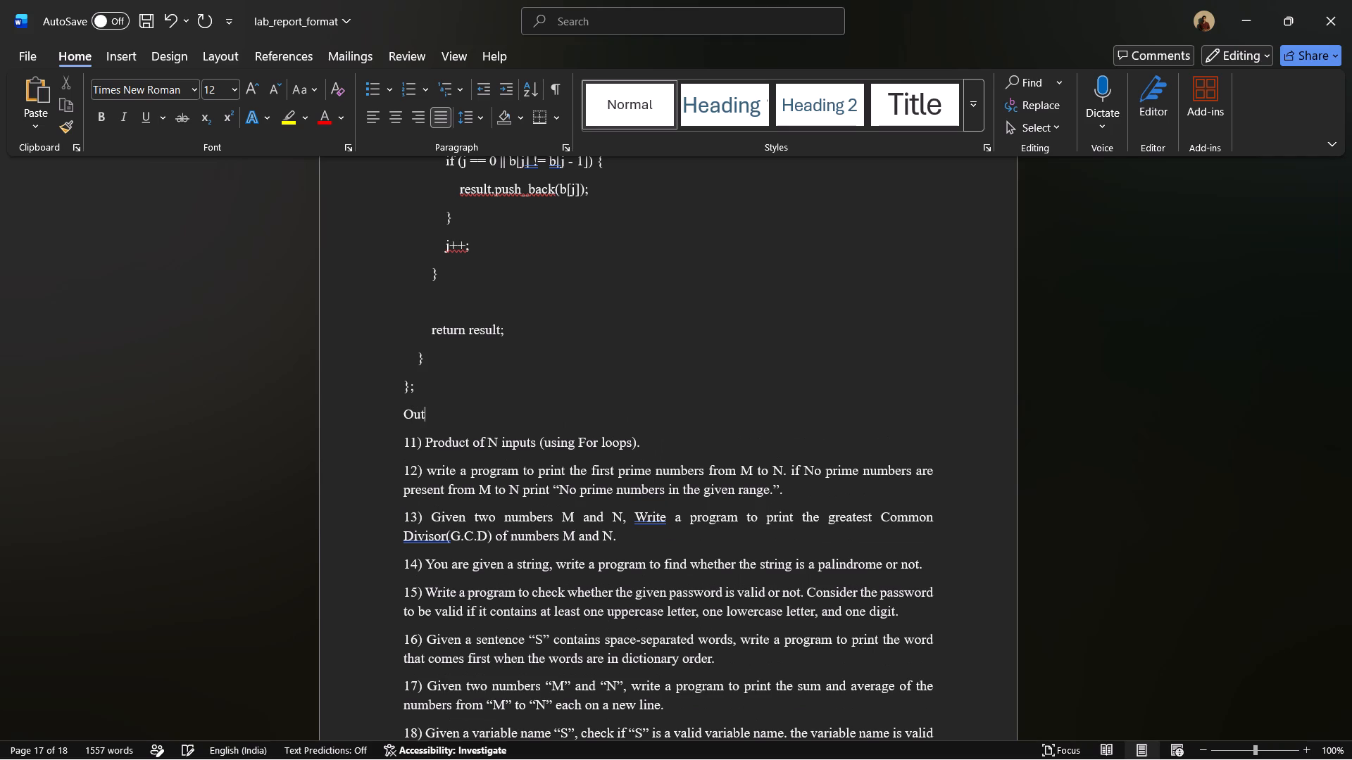
type("put ;")
key("Return")
key("apostrophe")
key("BackSpace")
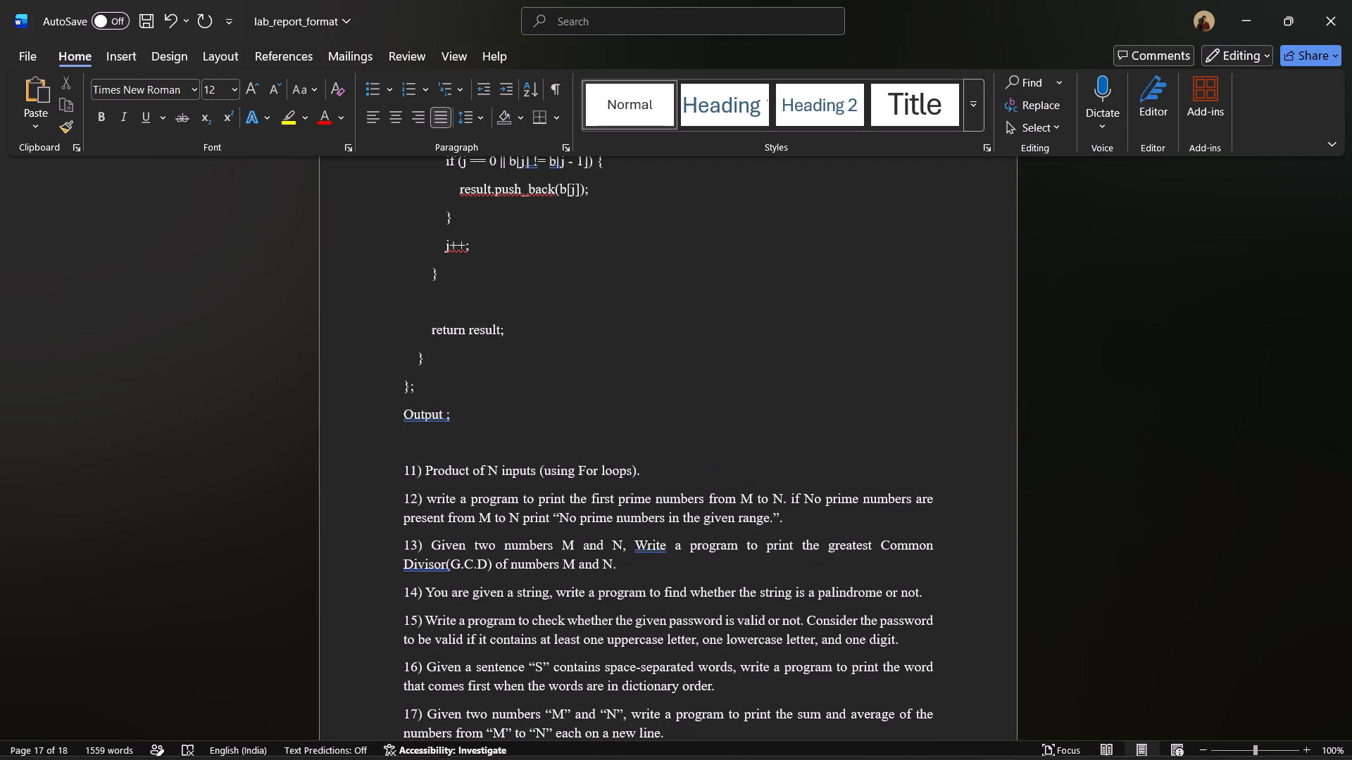
Run the Union of Two Sorted Arrays solution against its sample test cases in Chrome.
left_click(932, 751)
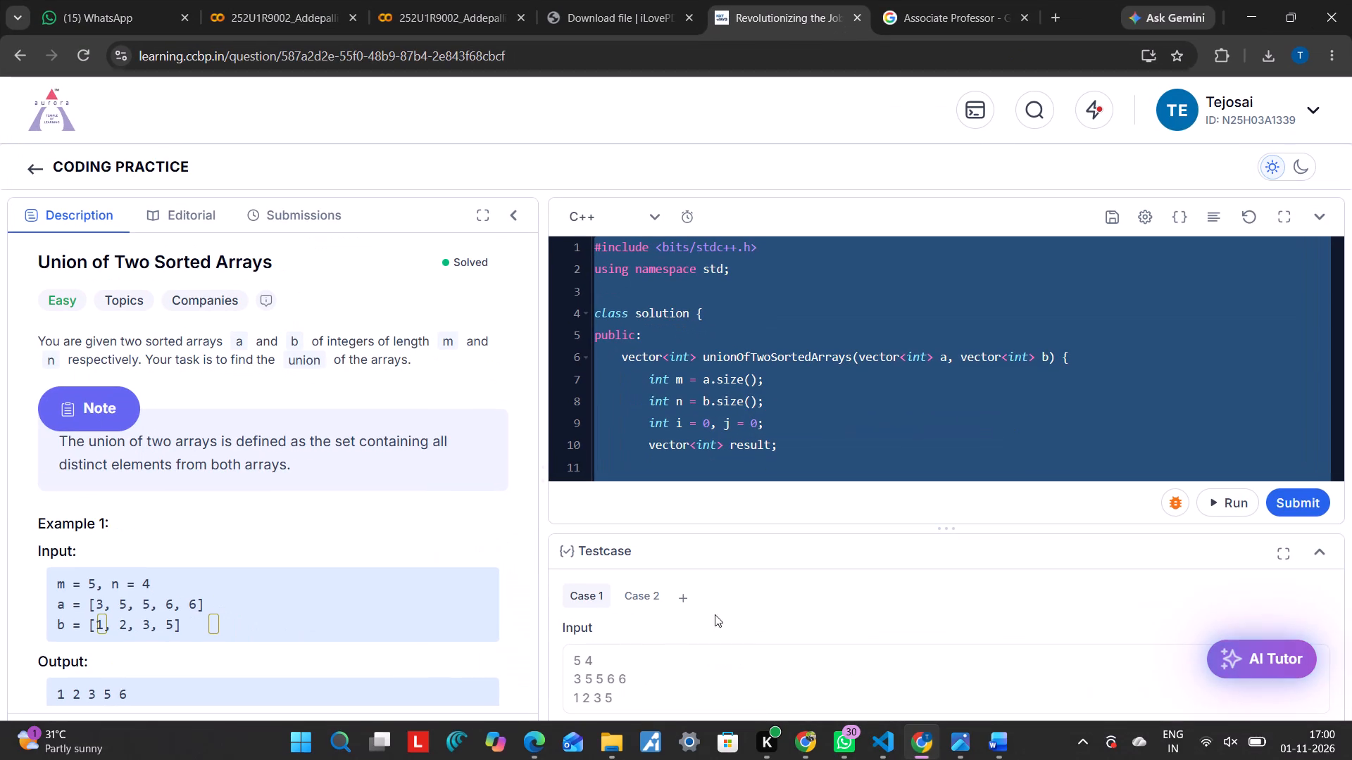
scroll(682, 617, "down", 2)
left_click(1216, 495)
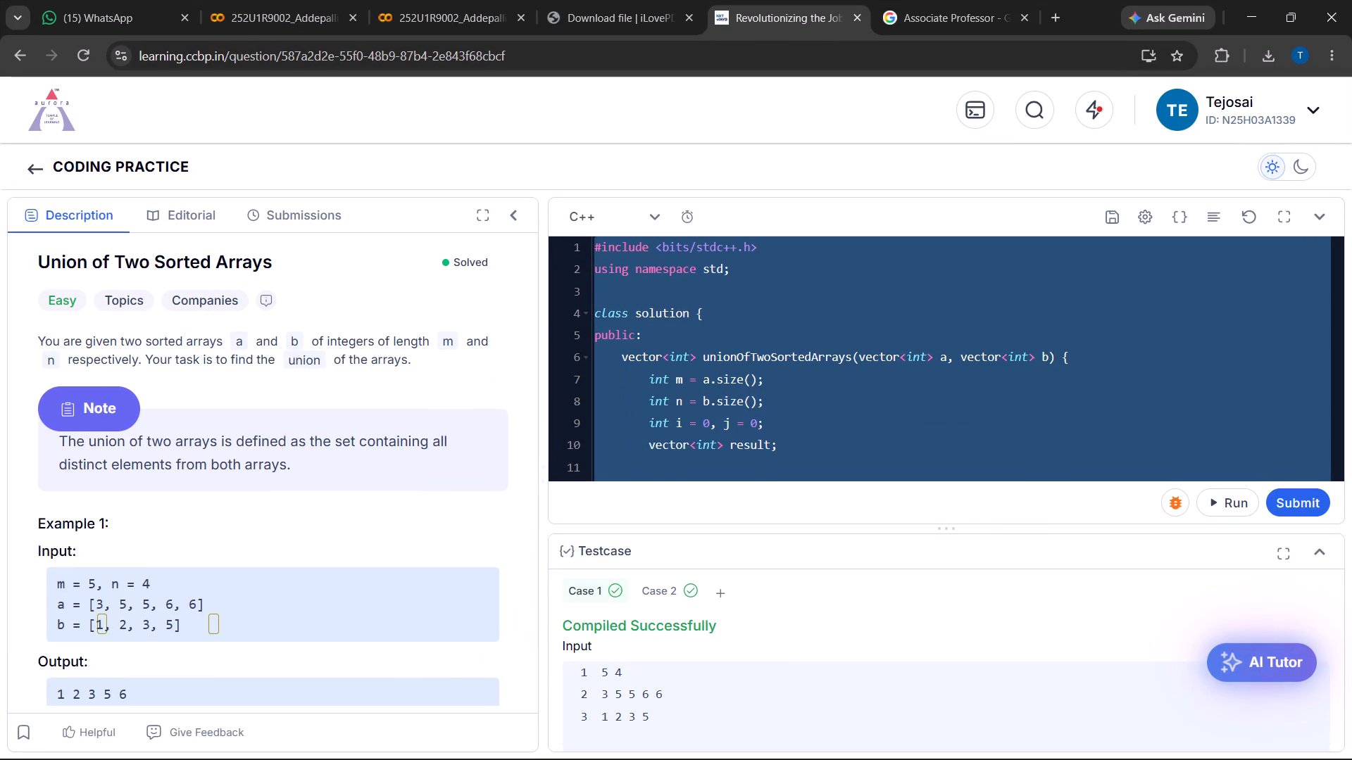
Capture a screenshot of the Testcase area with Your Output and Expected, and paste it below "Output ;" under question 10 in Word.
scroll(813, 668, "down", 3)
key("shift+super+s")
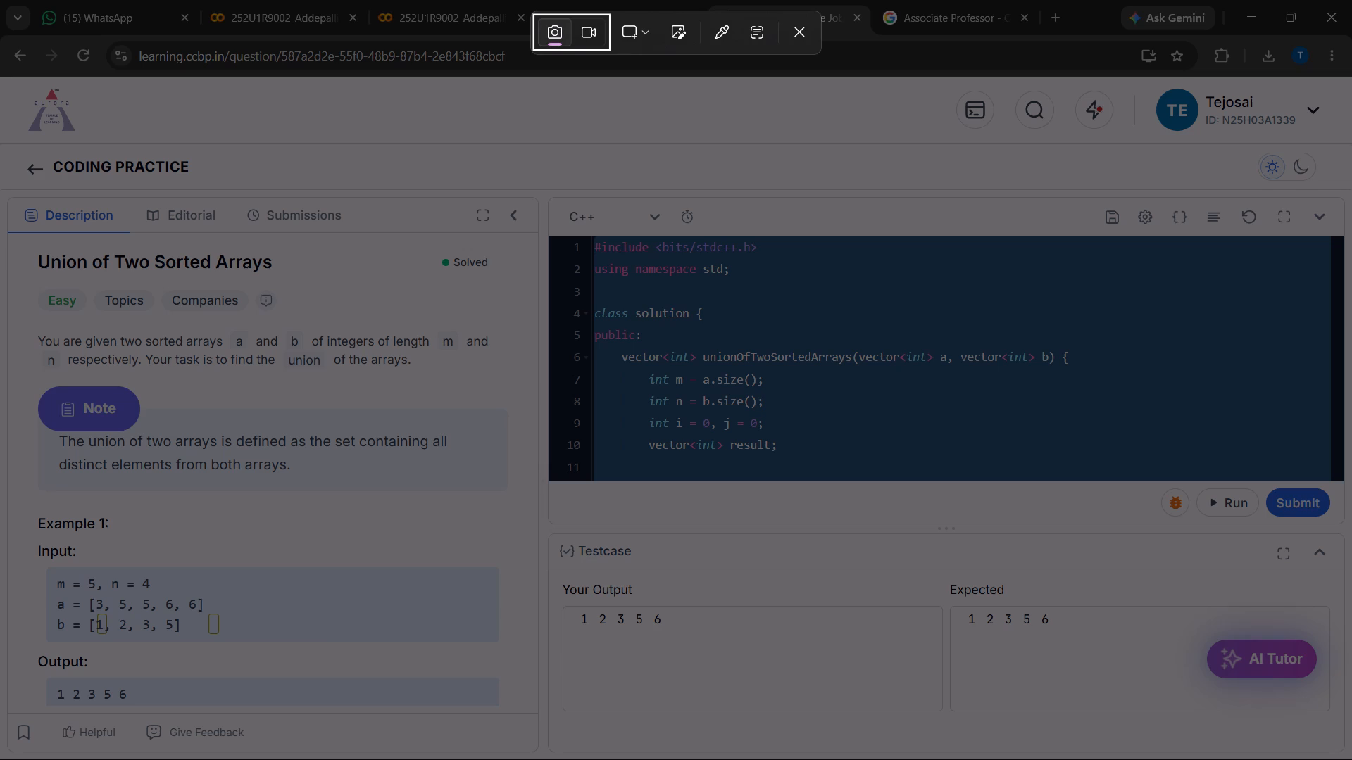
left_click_drag(538, 532, 1348, 747)
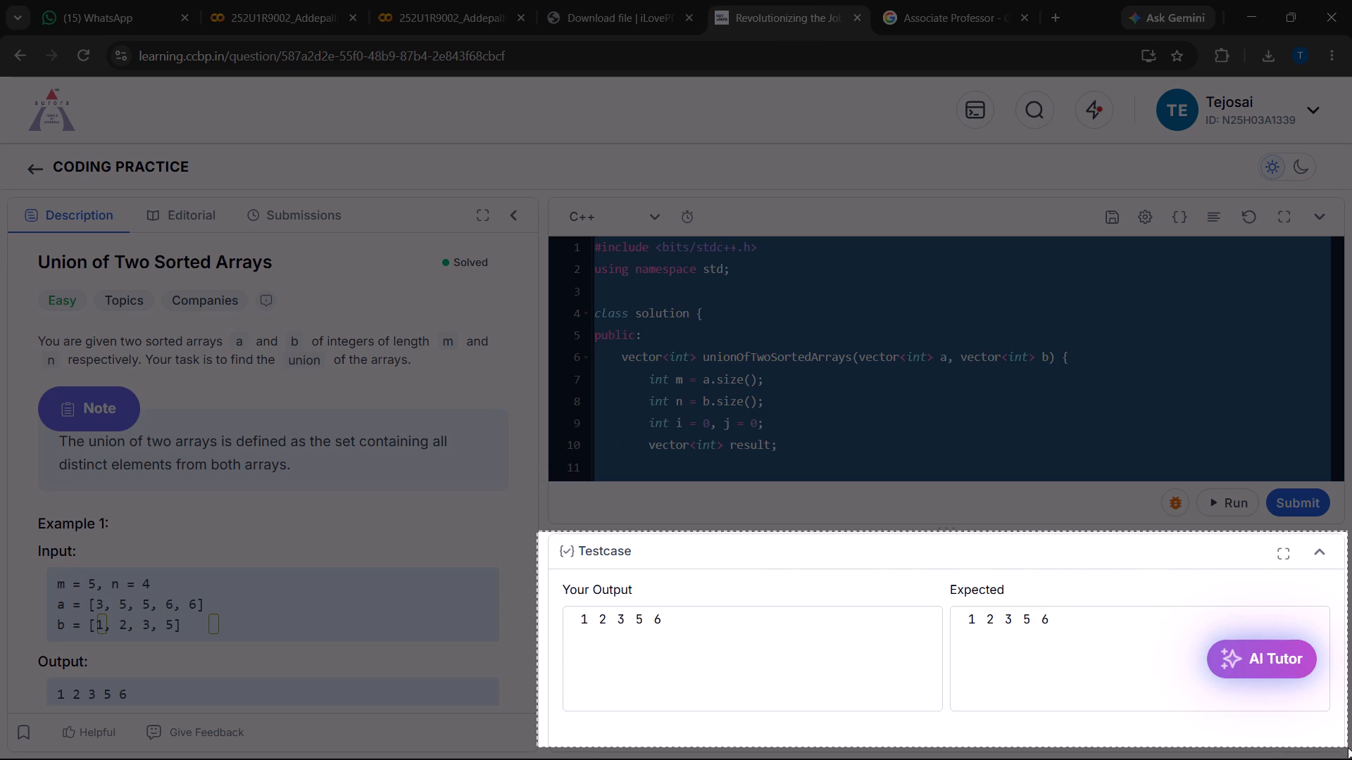
left_click_drag(1348, 747, 1346, 748)
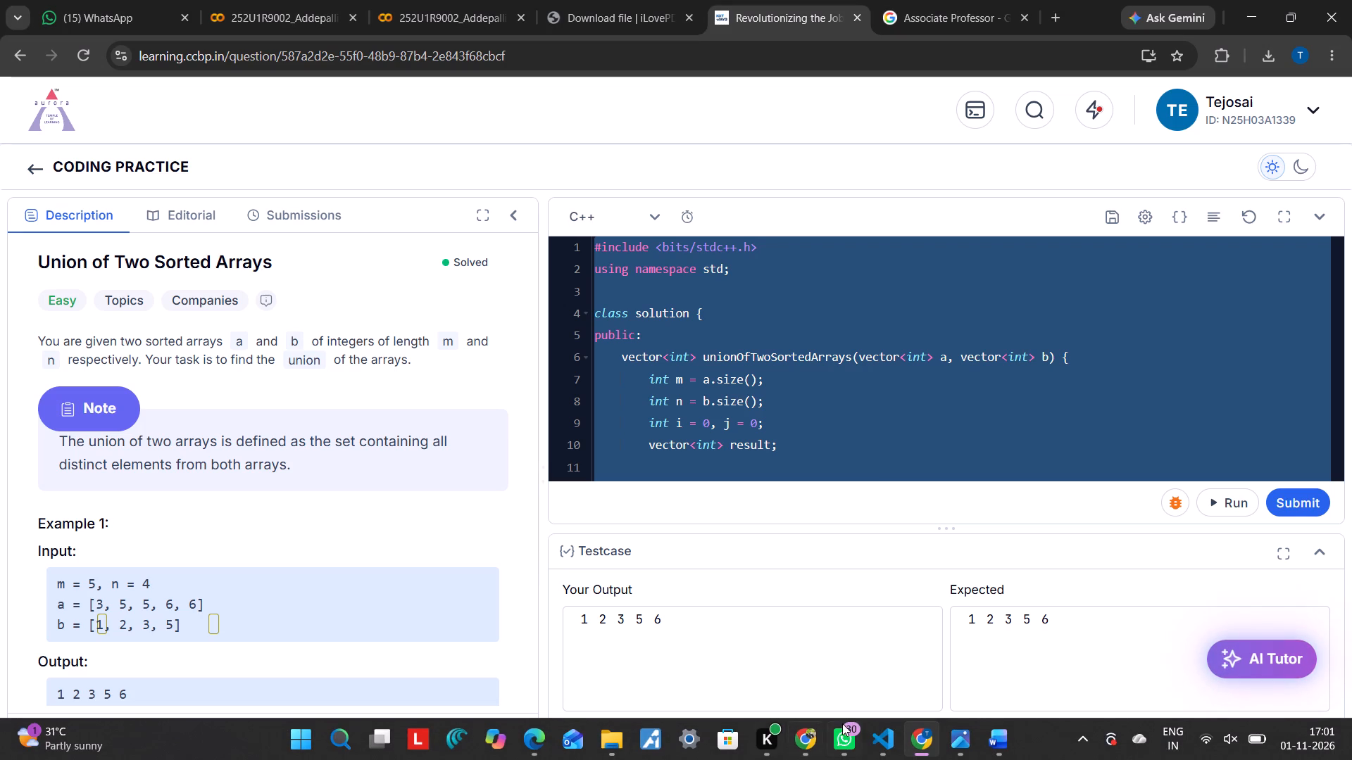
left_click(908, 736)
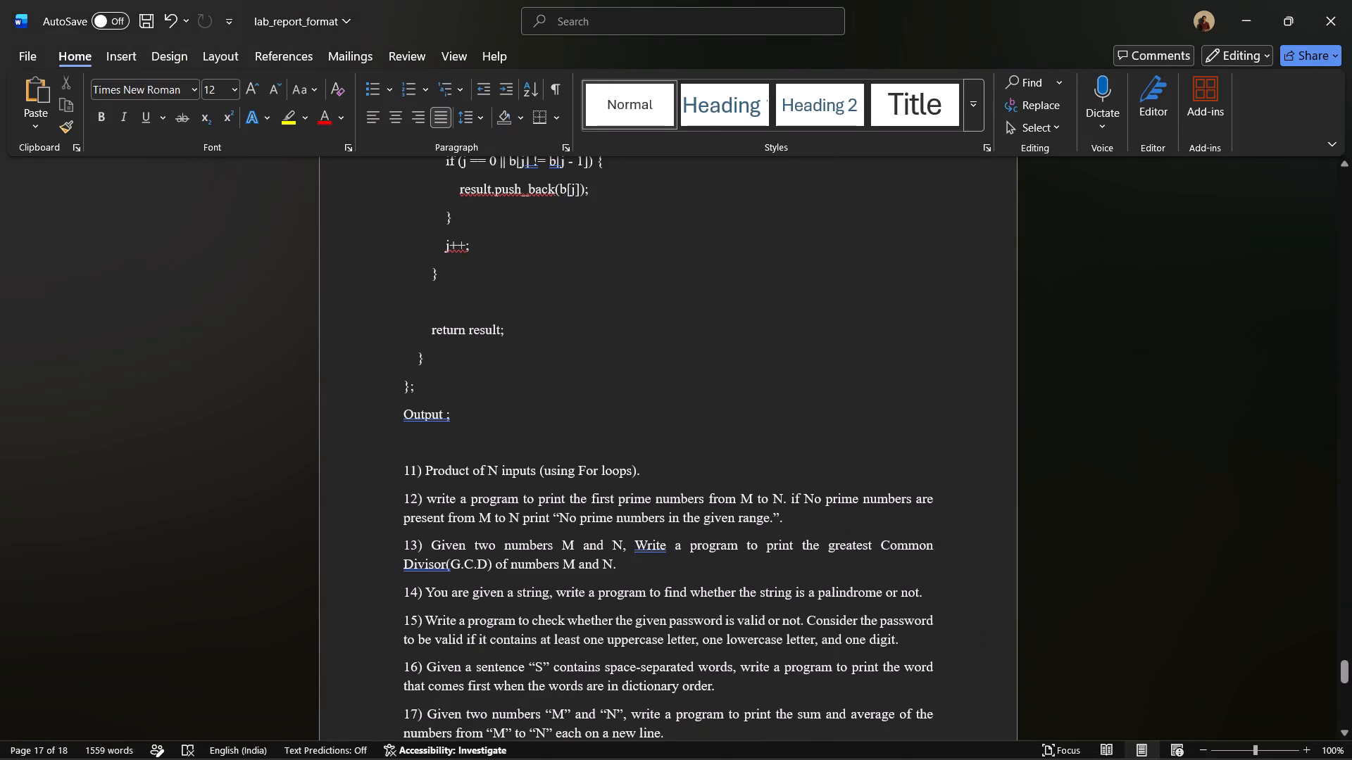
key("ctrl+v")
Delete the sample text of question 11, "Product of N inputs (using For loops).", keeping only the number "11)".
scroll(475, 568, "down", 2)
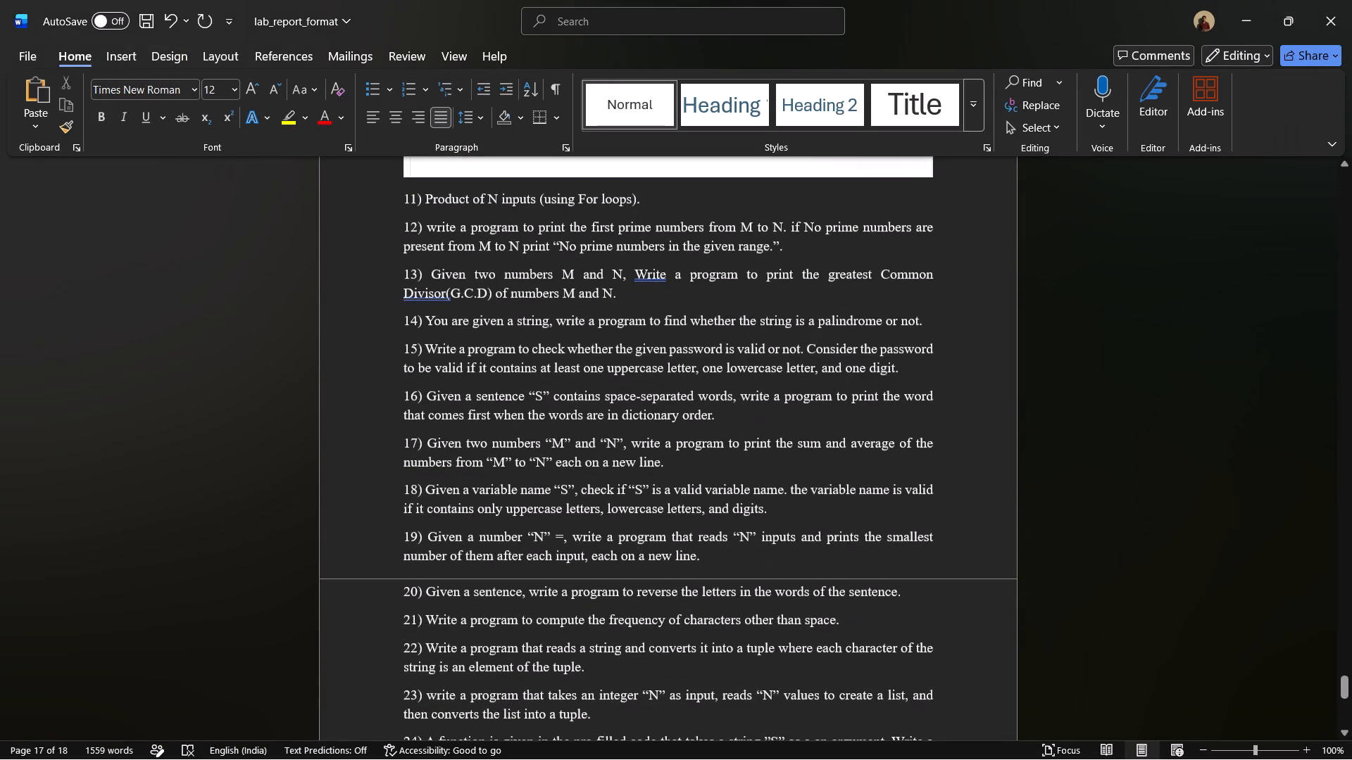
left_click(654, 208)
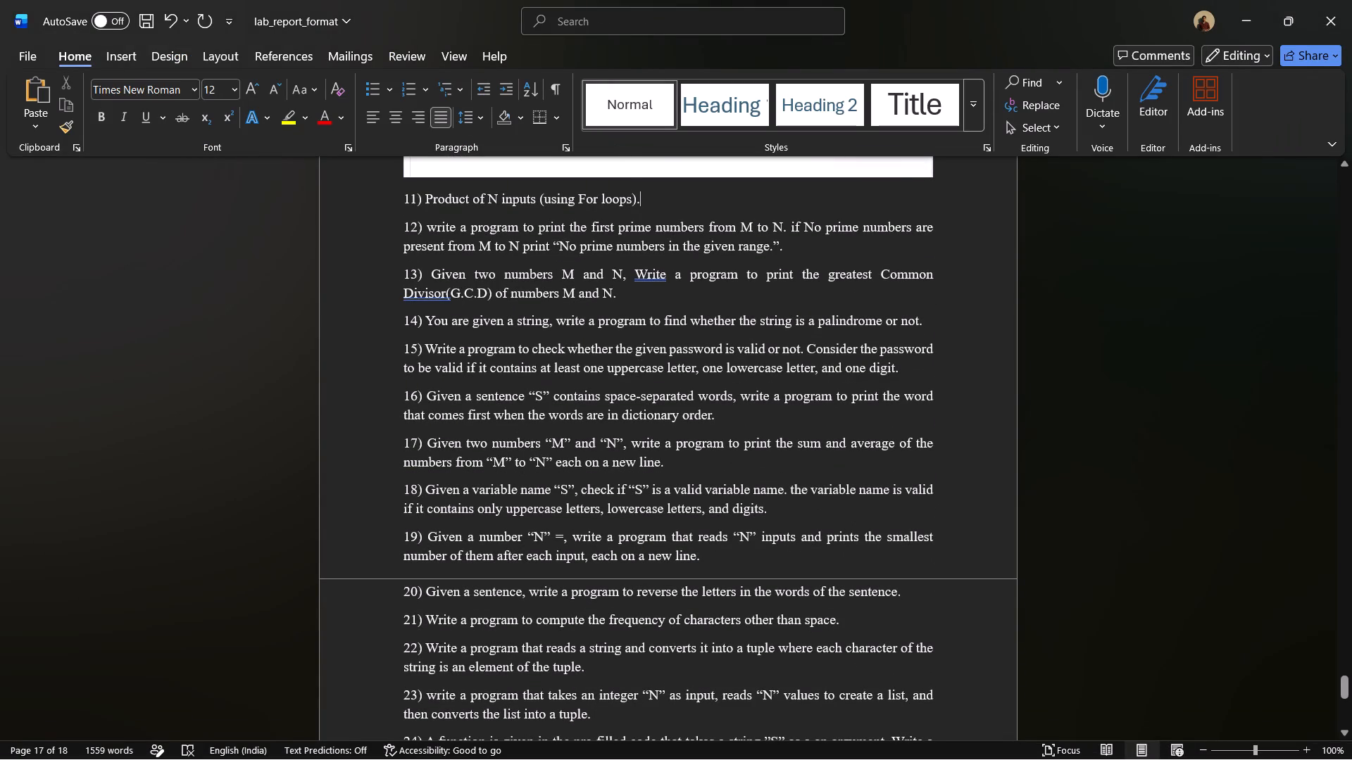
left_click_drag(654, 203, 432, 204)
key("BackSpace")
key("BackSpace")
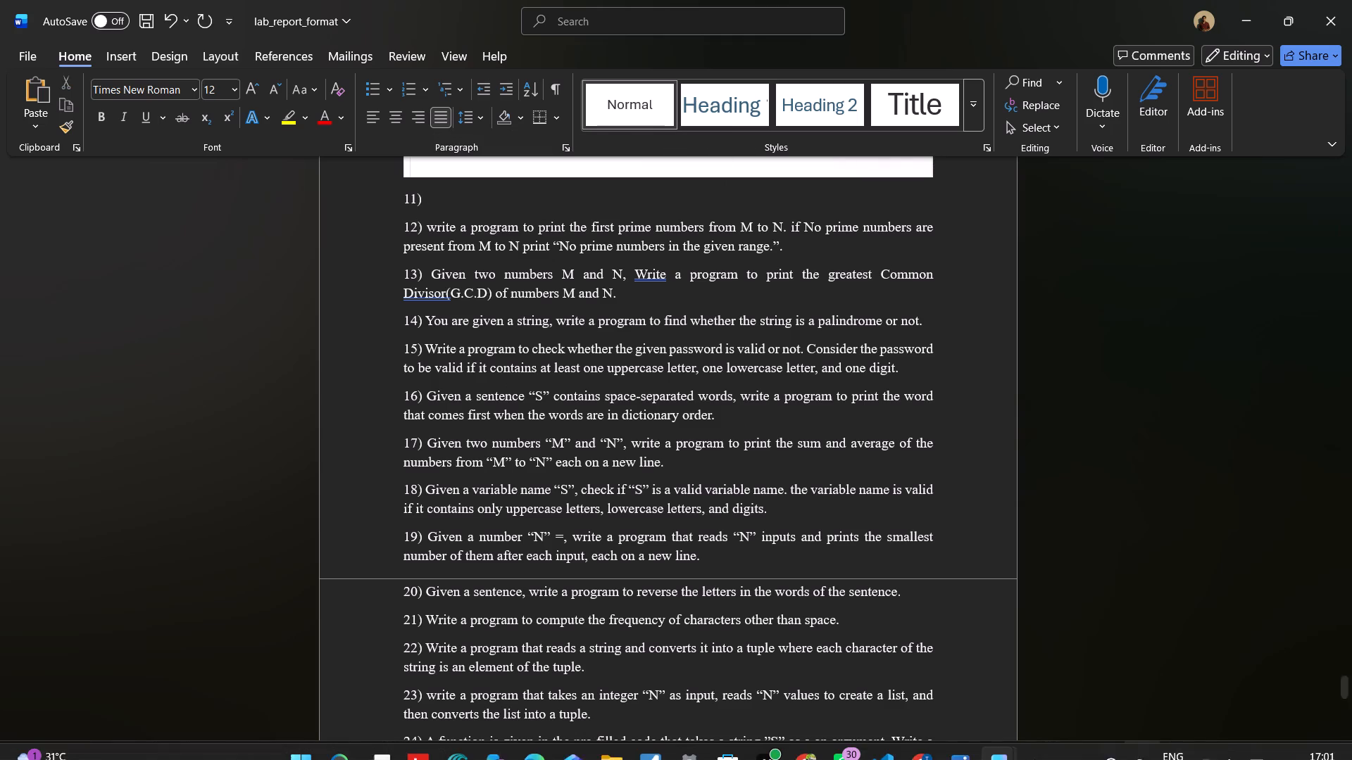
Copy the title "Max Consecutive Ones II" from the coding practice list in Chrome and paste it after "11)" in the Word report.
left_click(936, 754)
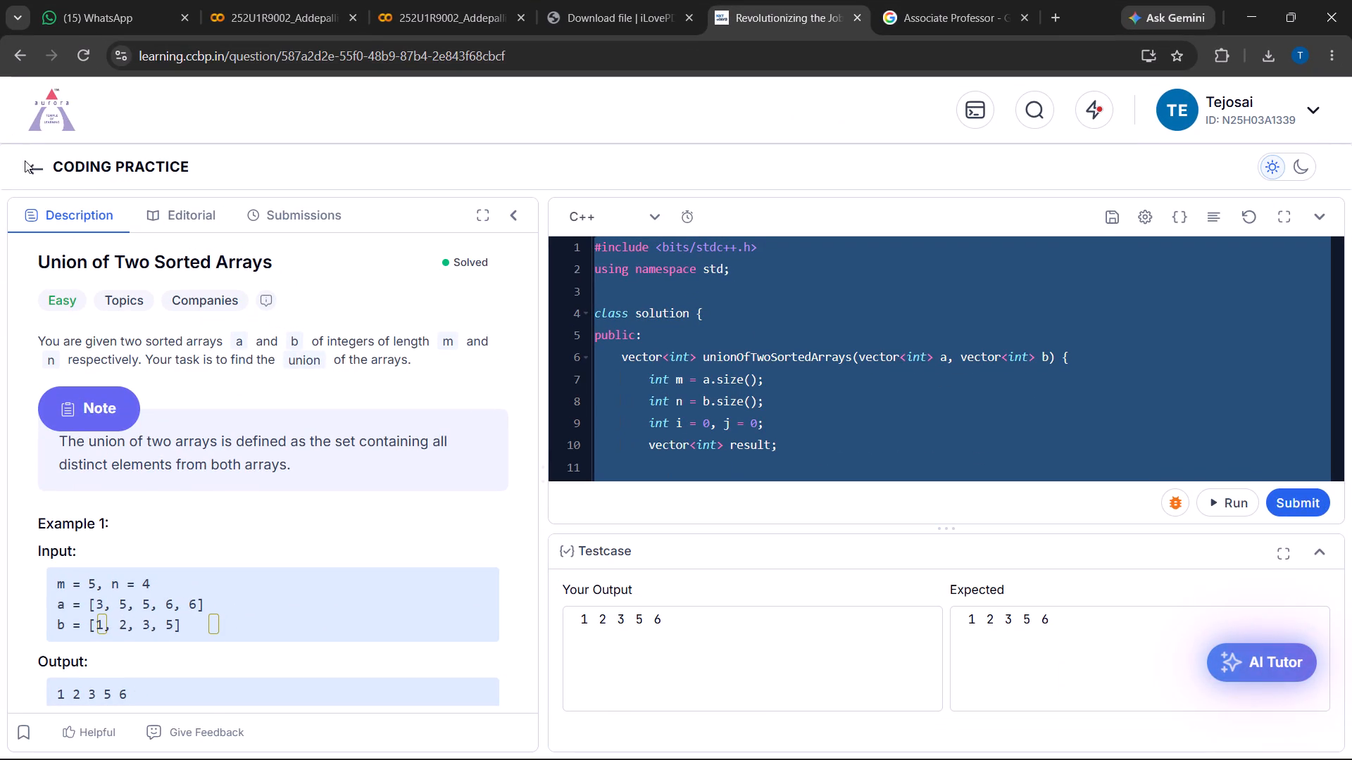
left_click(25, 160)
left_click(27, 163)
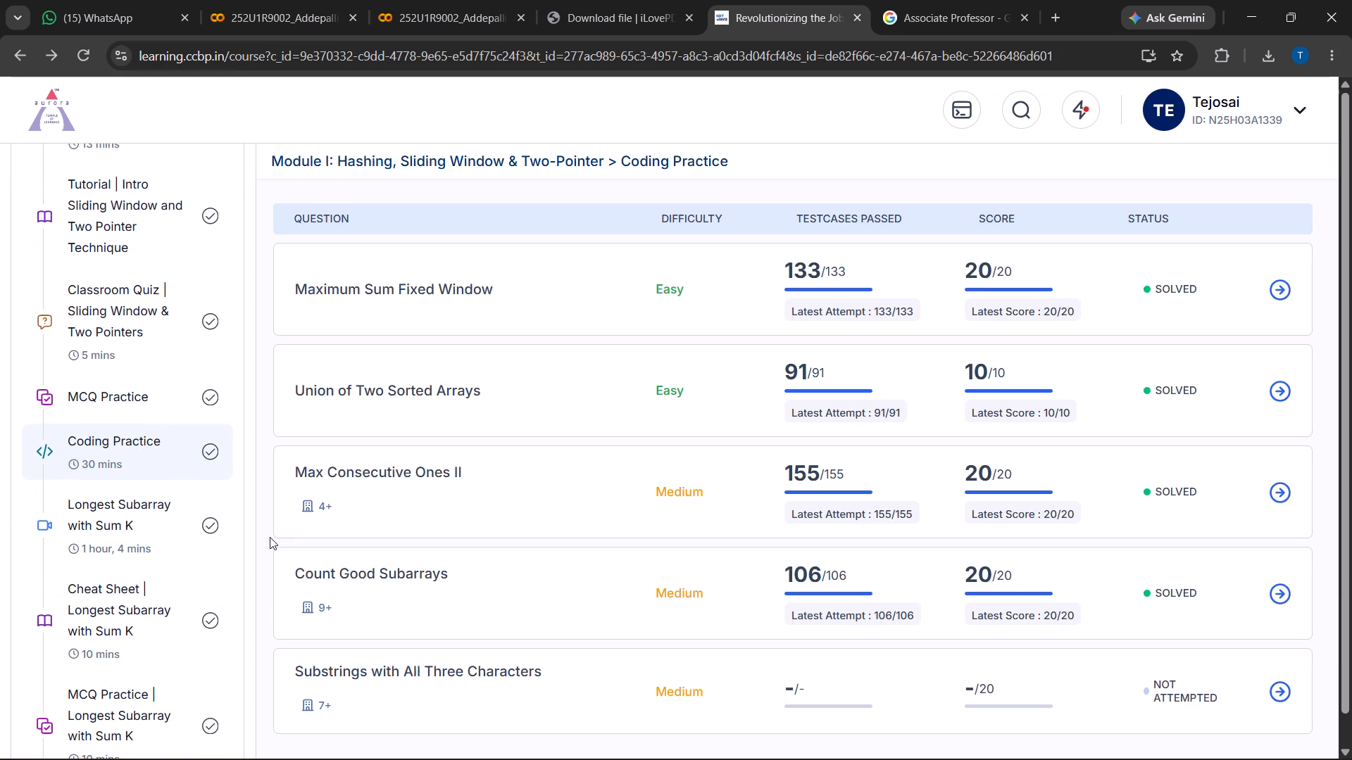
left_click_drag(263, 539, 293, 512)
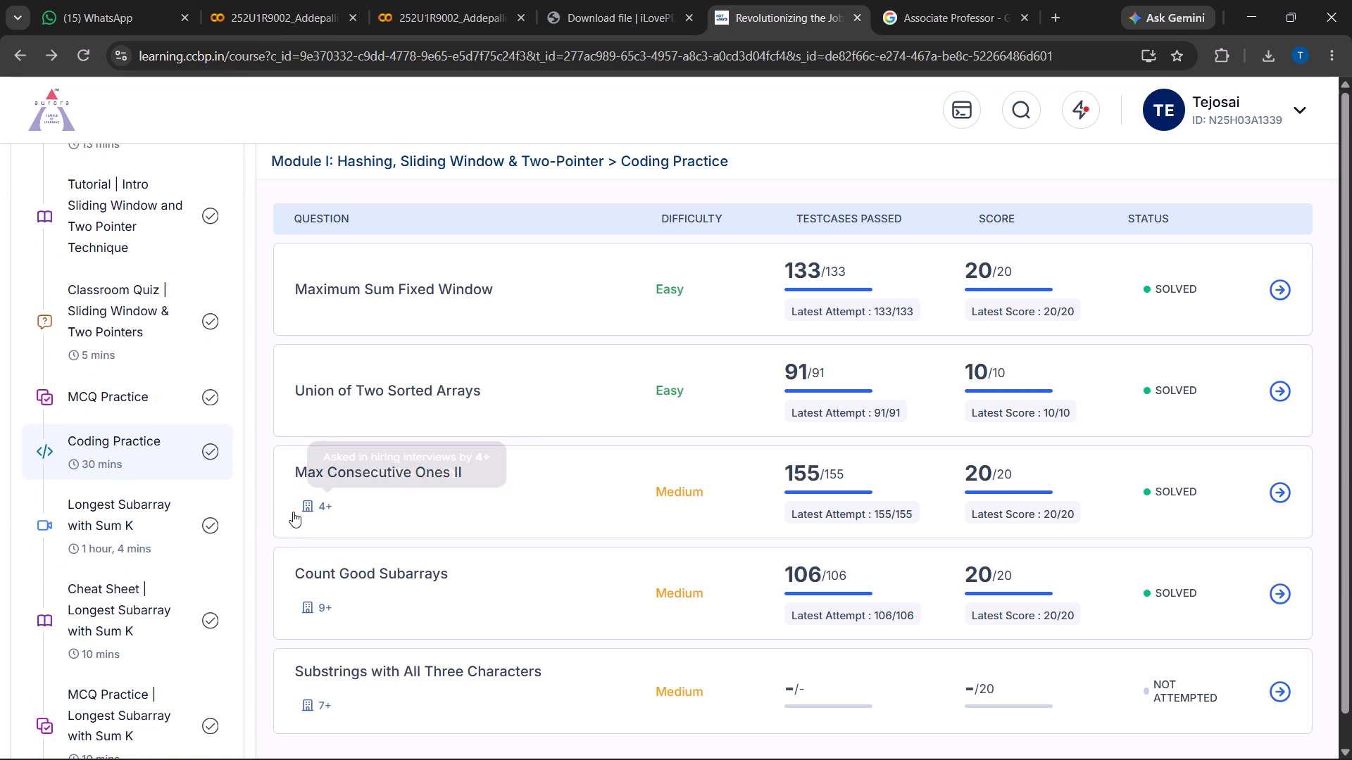
left_click_drag(270, 540, 332, 487)
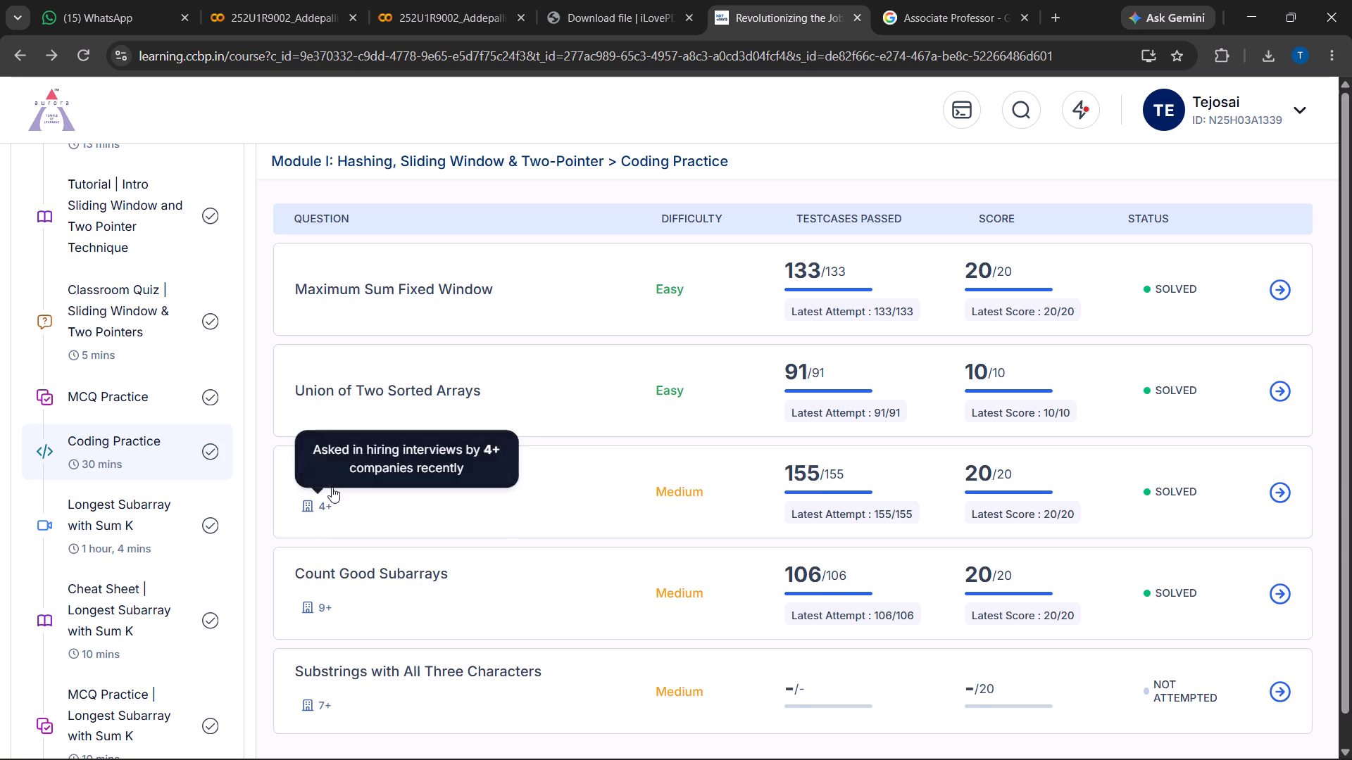
left_click_drag(332, 487, 294, 485)
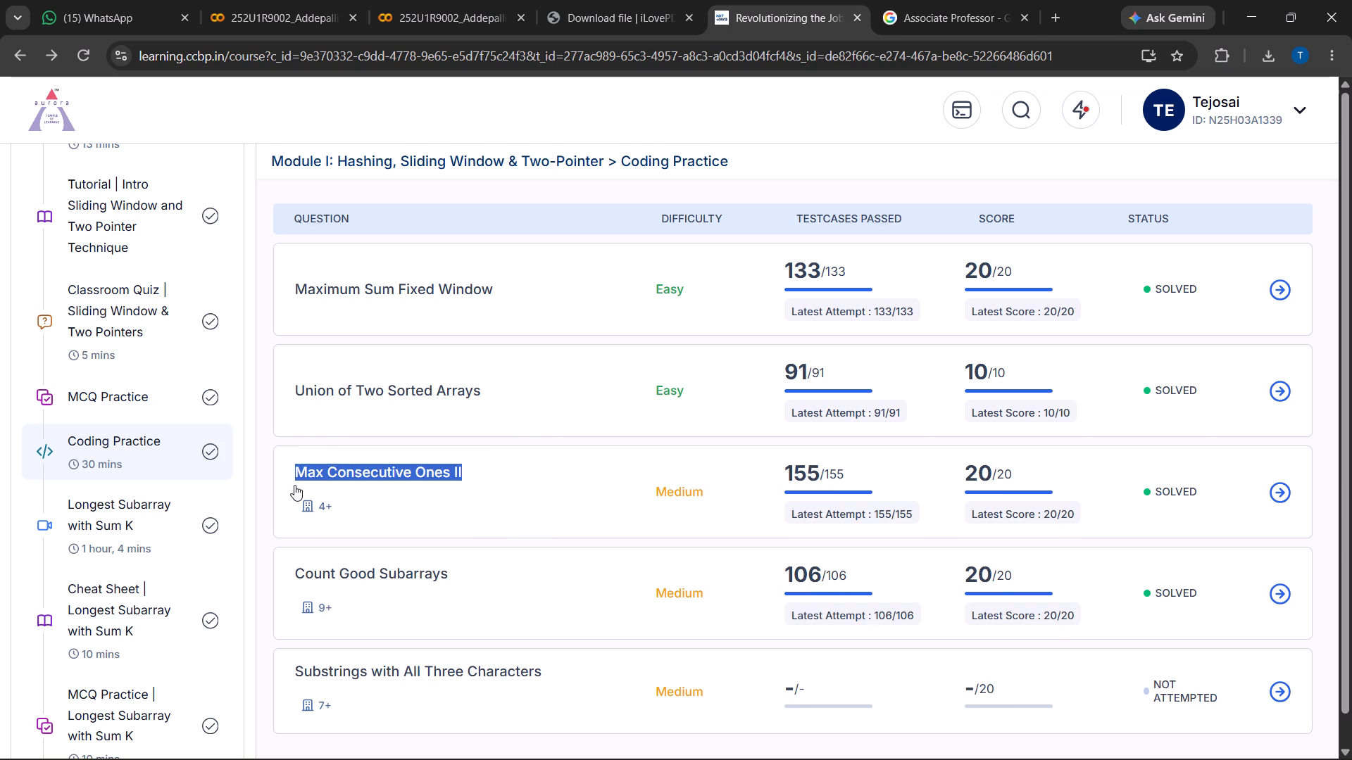
key("ctrl+c")
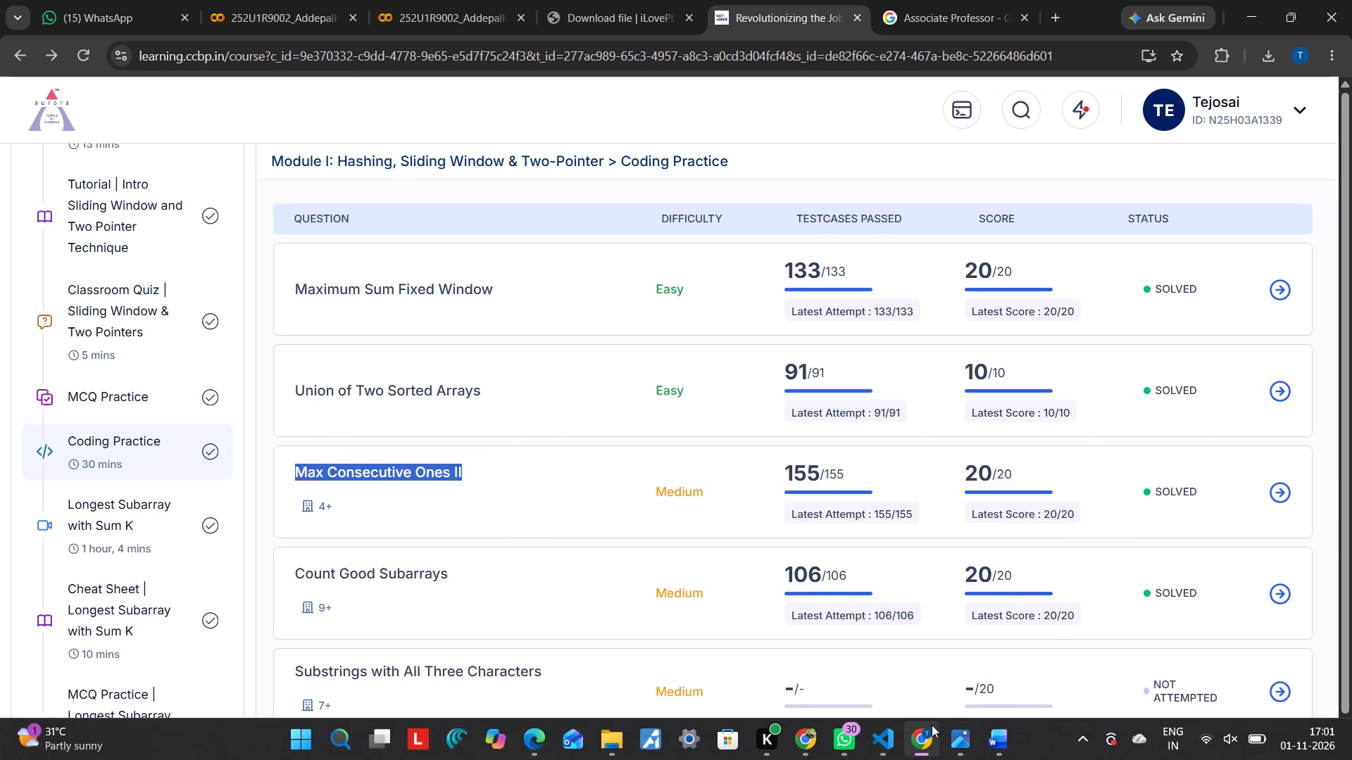
left_click(931, 726)
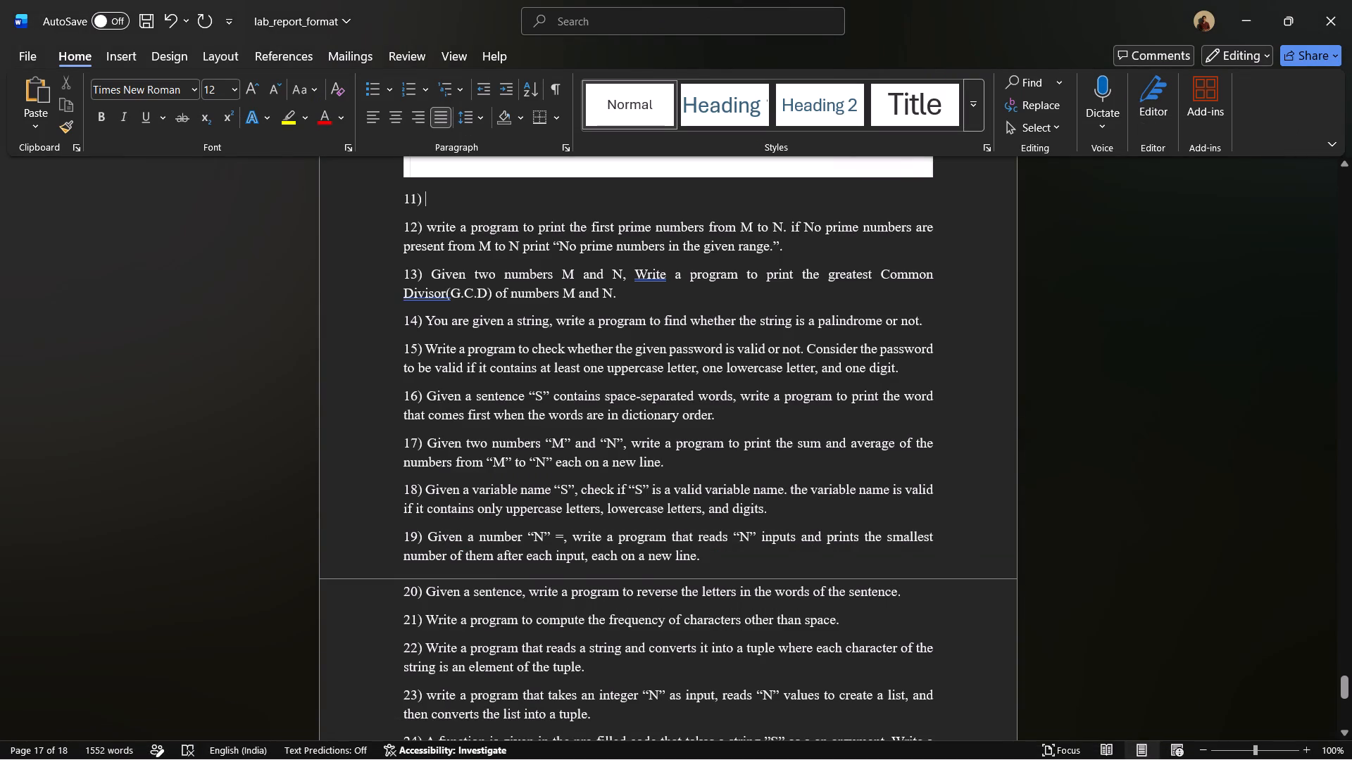
key("ctrl+v")
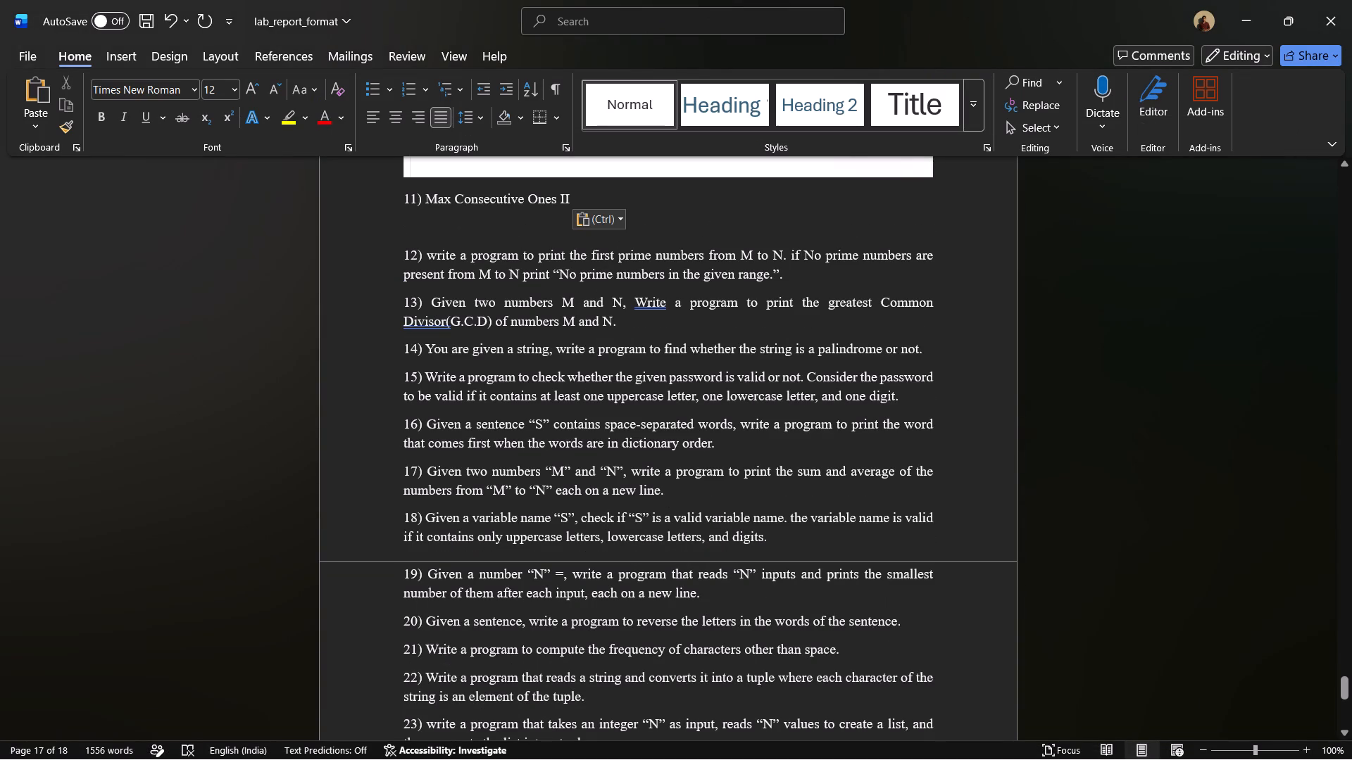
Add a line reading "Code :" below the "Max Consecutive Ones II" title, followed by an empty line.
type("Code :")
key("Return")
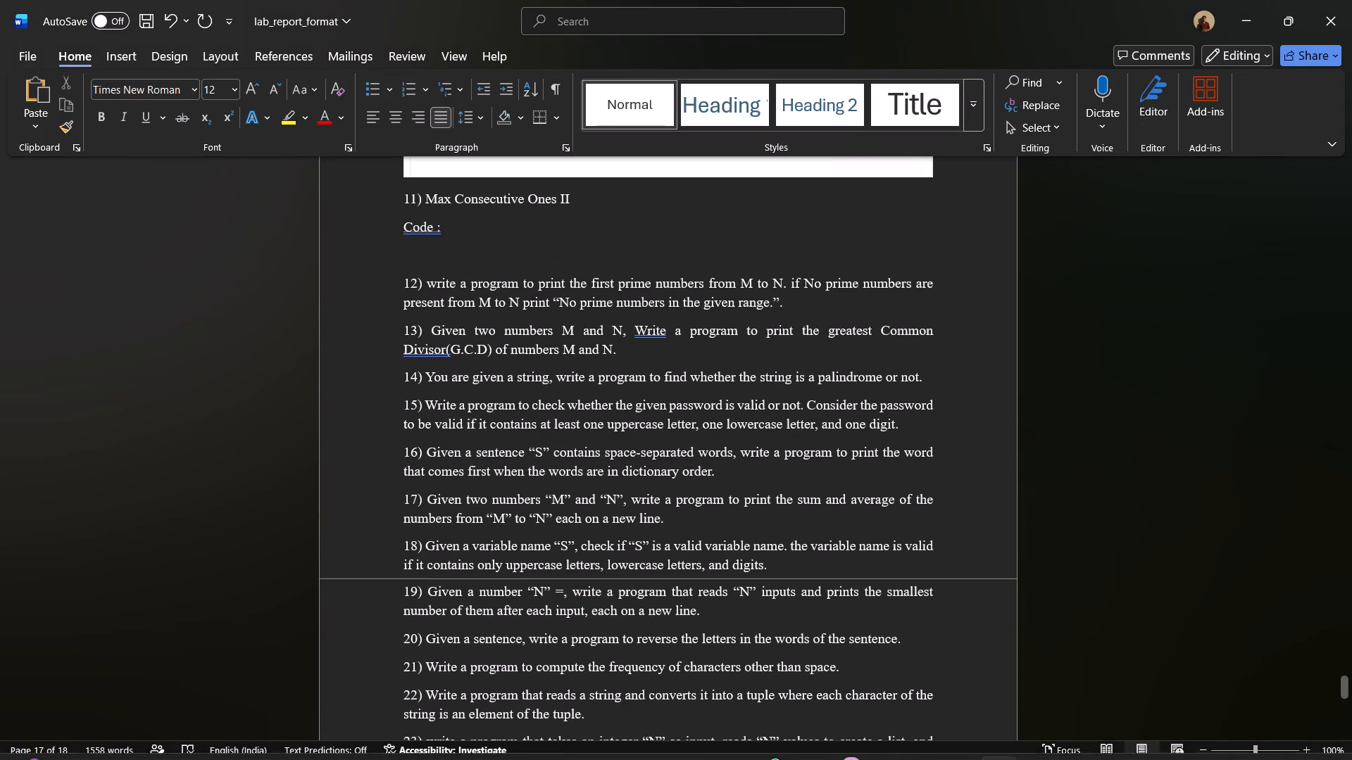
Copy the entire C++ solution of Max Consecutive Ones II from Chrome and paste it below "Code :" under question 11 in Word.
left_click(937, 743)
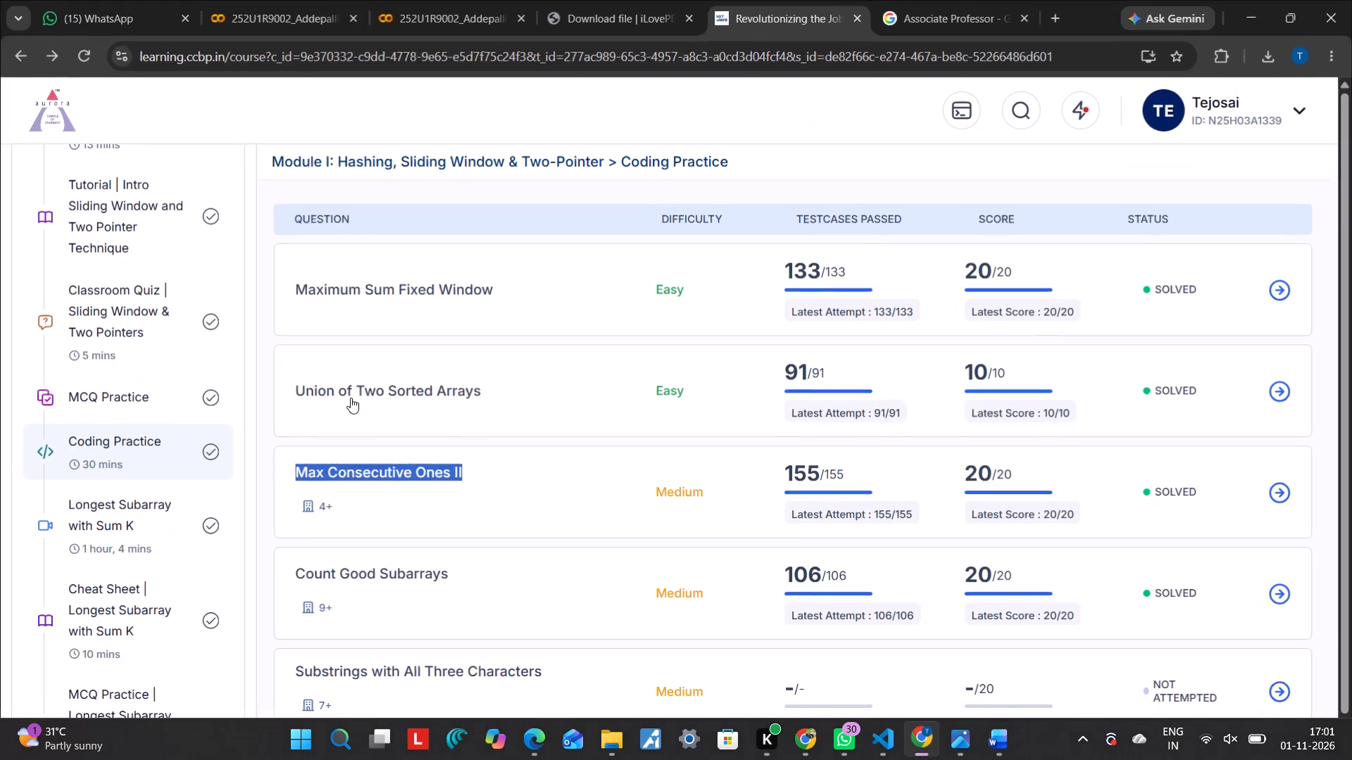
left_click(359, 468)
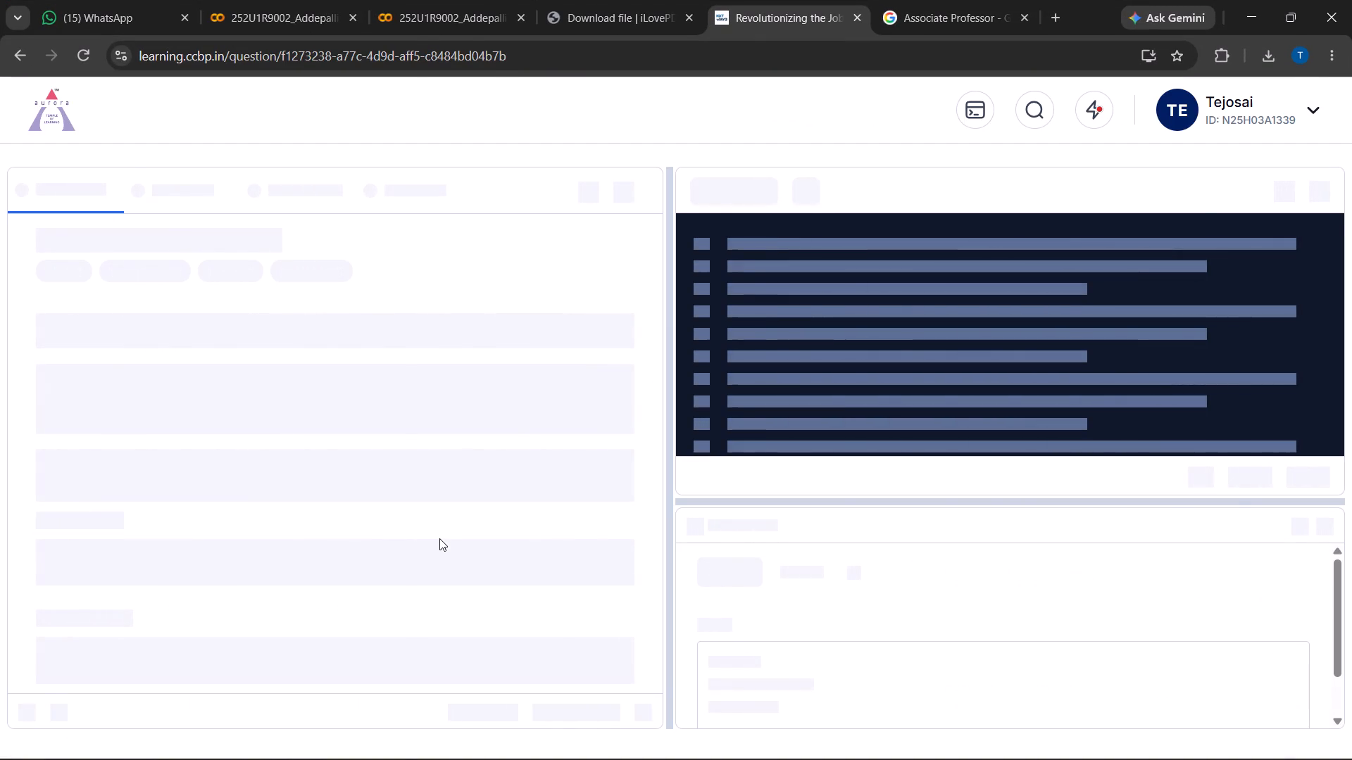
left_click(686, 429)
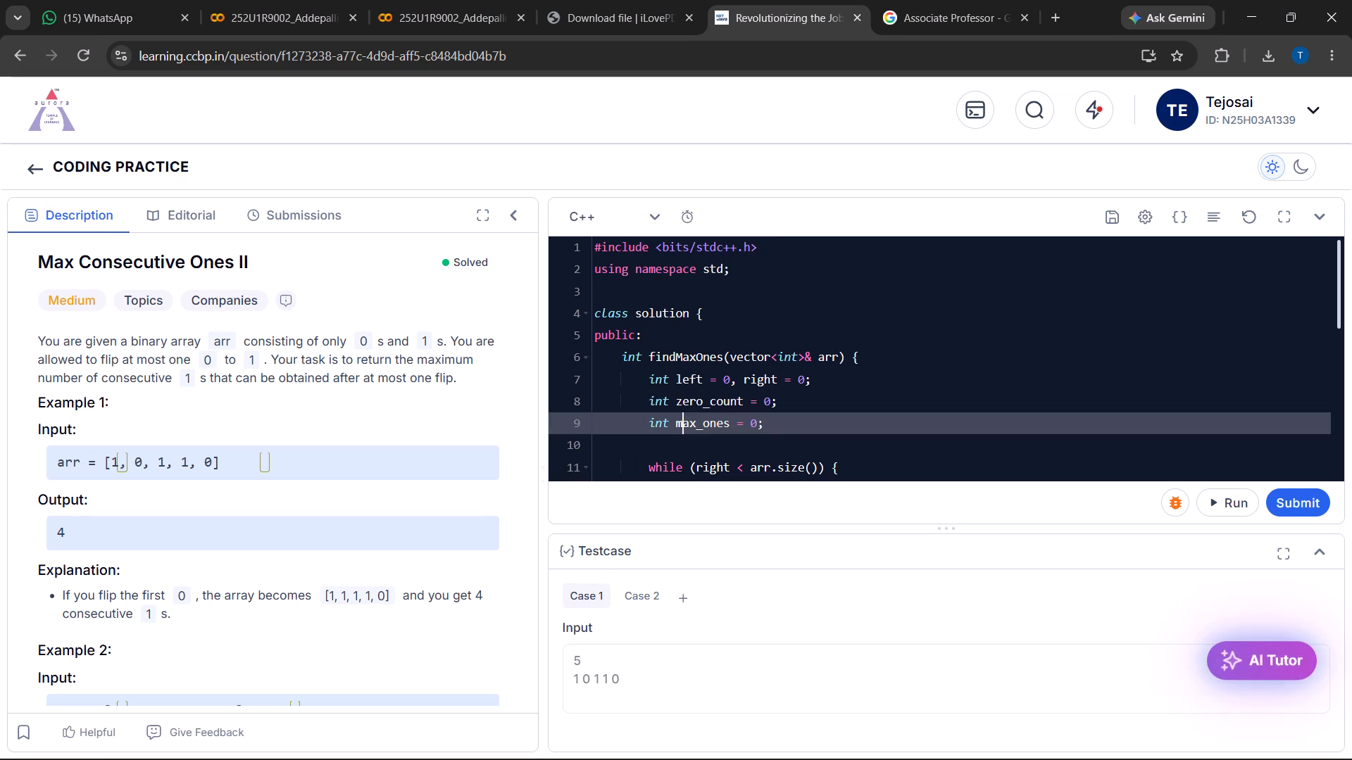
key("ctrl+a")
key("ctrl+c")
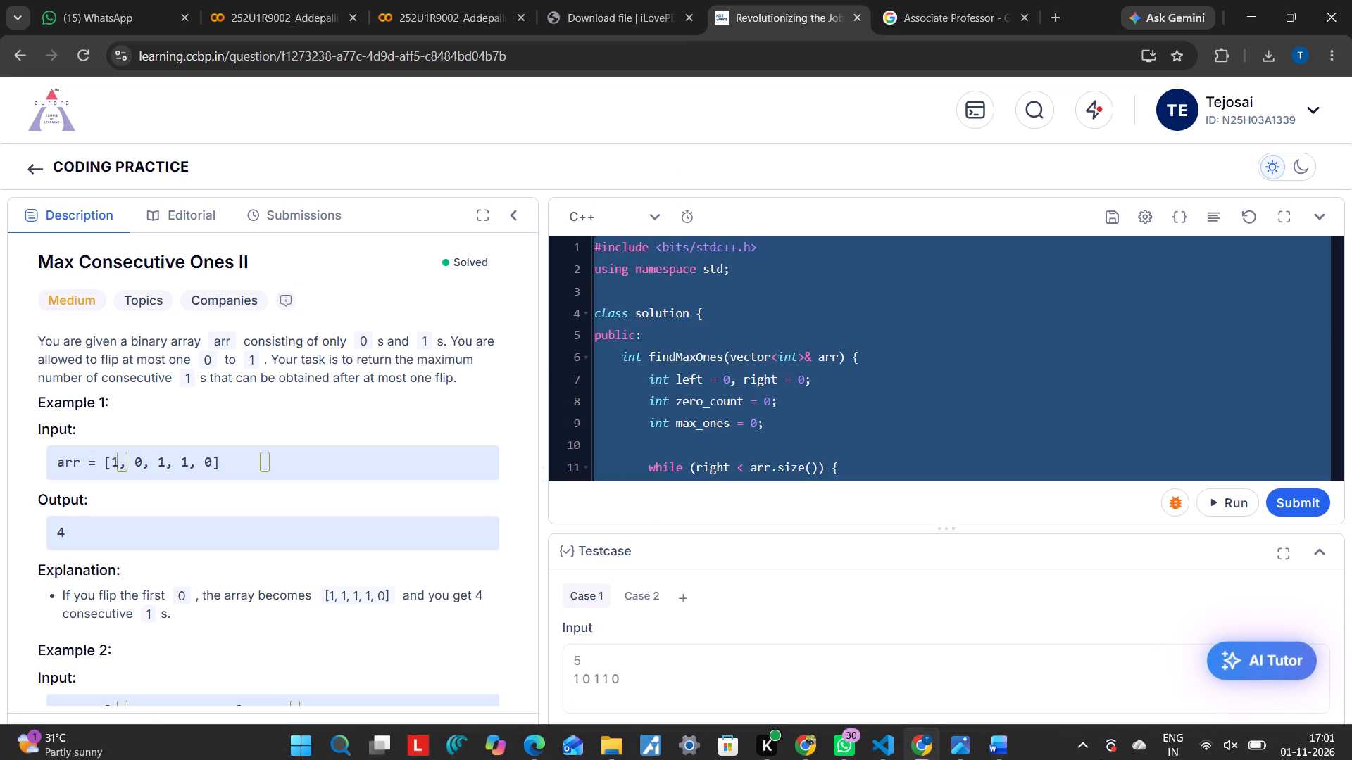
left_click(928, 742)
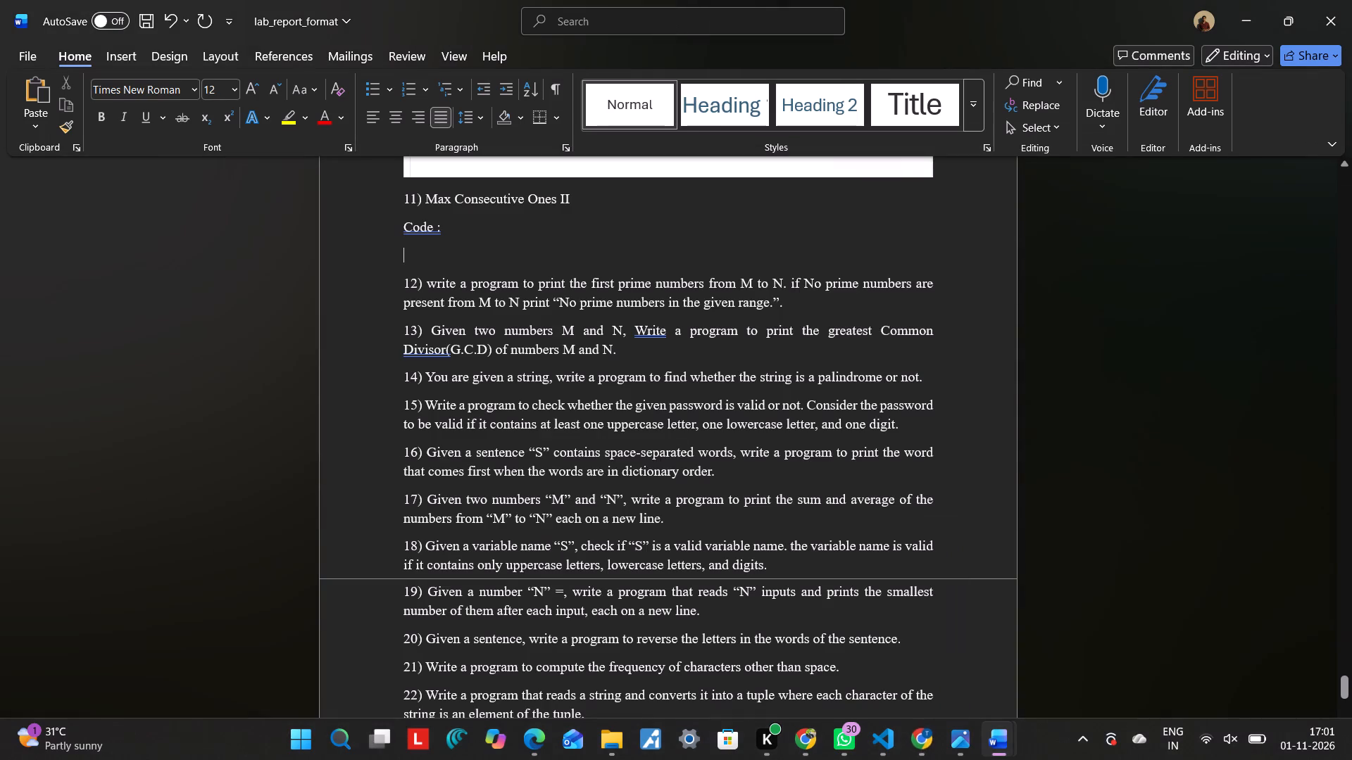
key("ctrl+v")
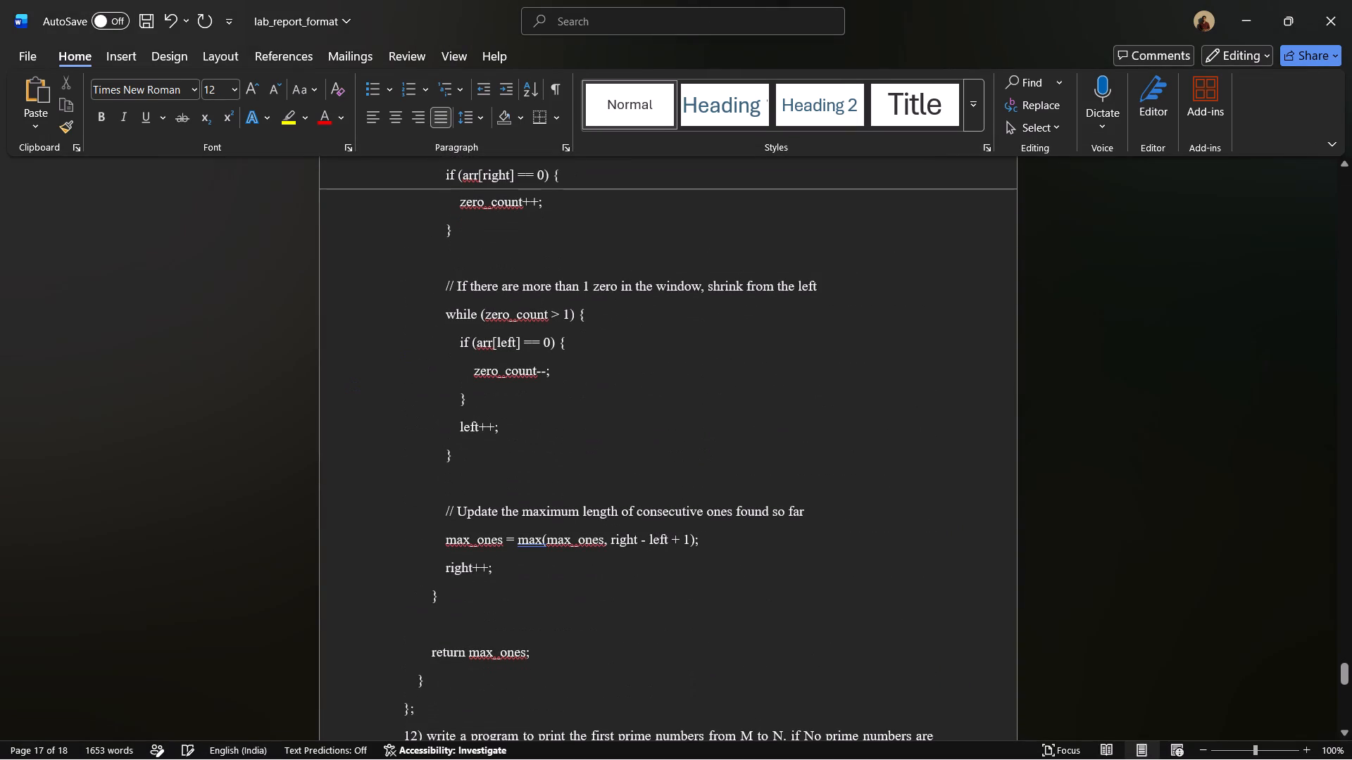
Add a line reading "Output :" below the pasted Max Consecutive Ones II code, followed by an empty line.
key("Return")
type("Outy")
key("BackSpace")
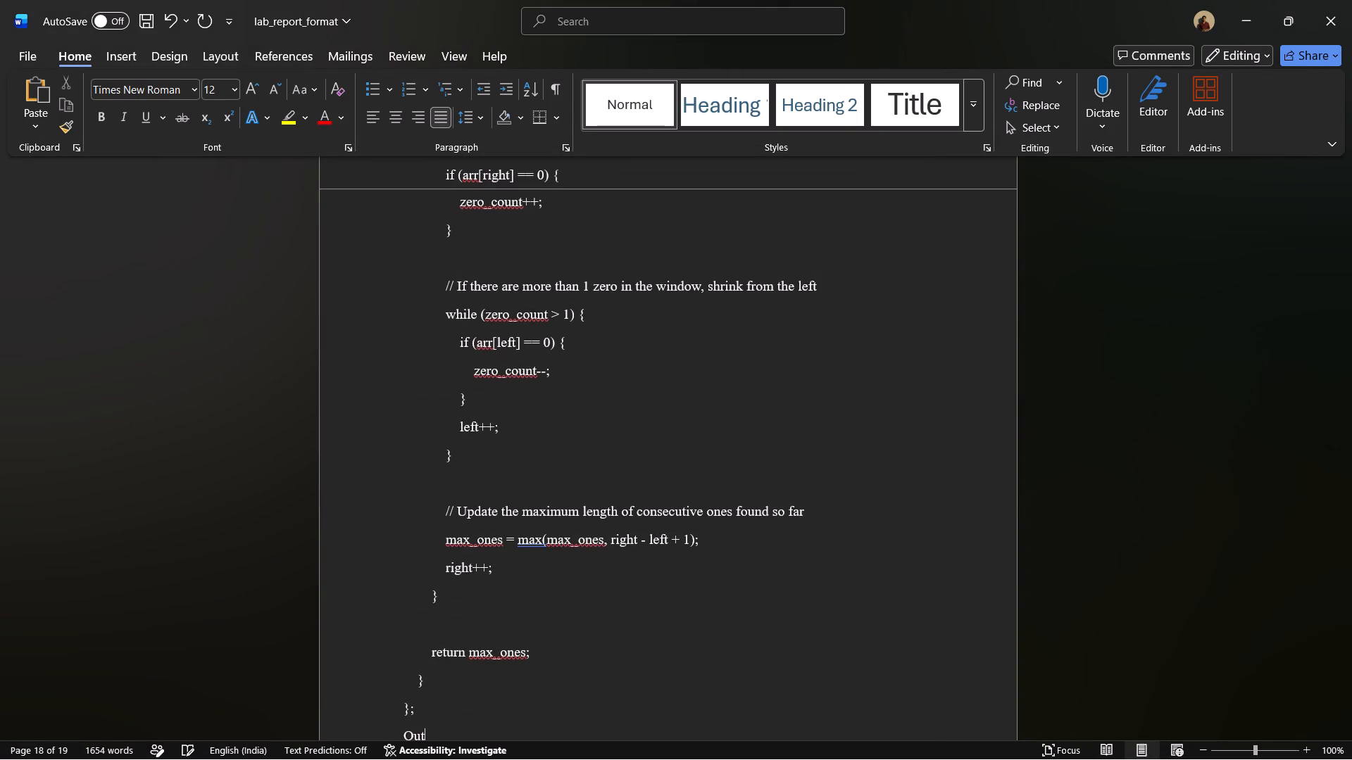
type("pu")
key("t")
key("space")
type(":")
key("Return")
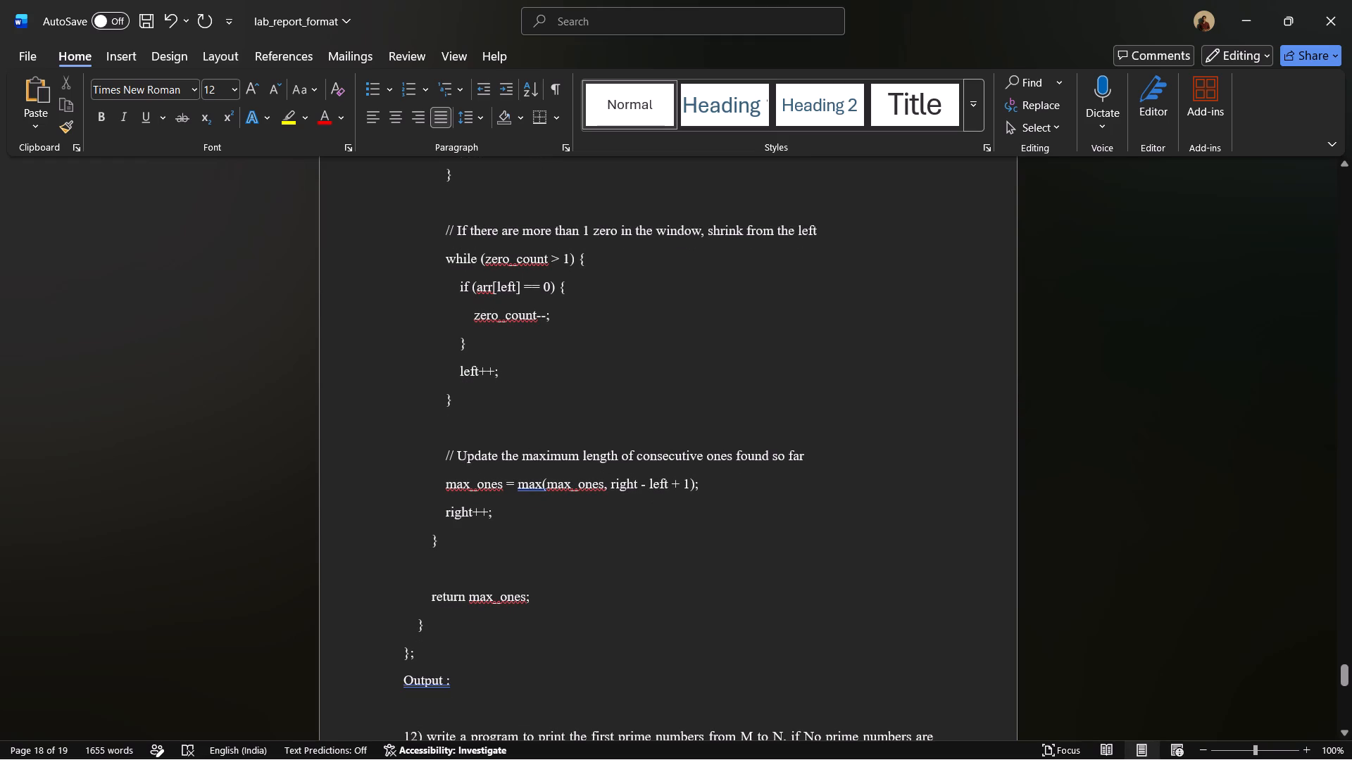
Switch to Chrome and run the Max Consecutive Ones II solution against its test cases.
left_click(918, 758)
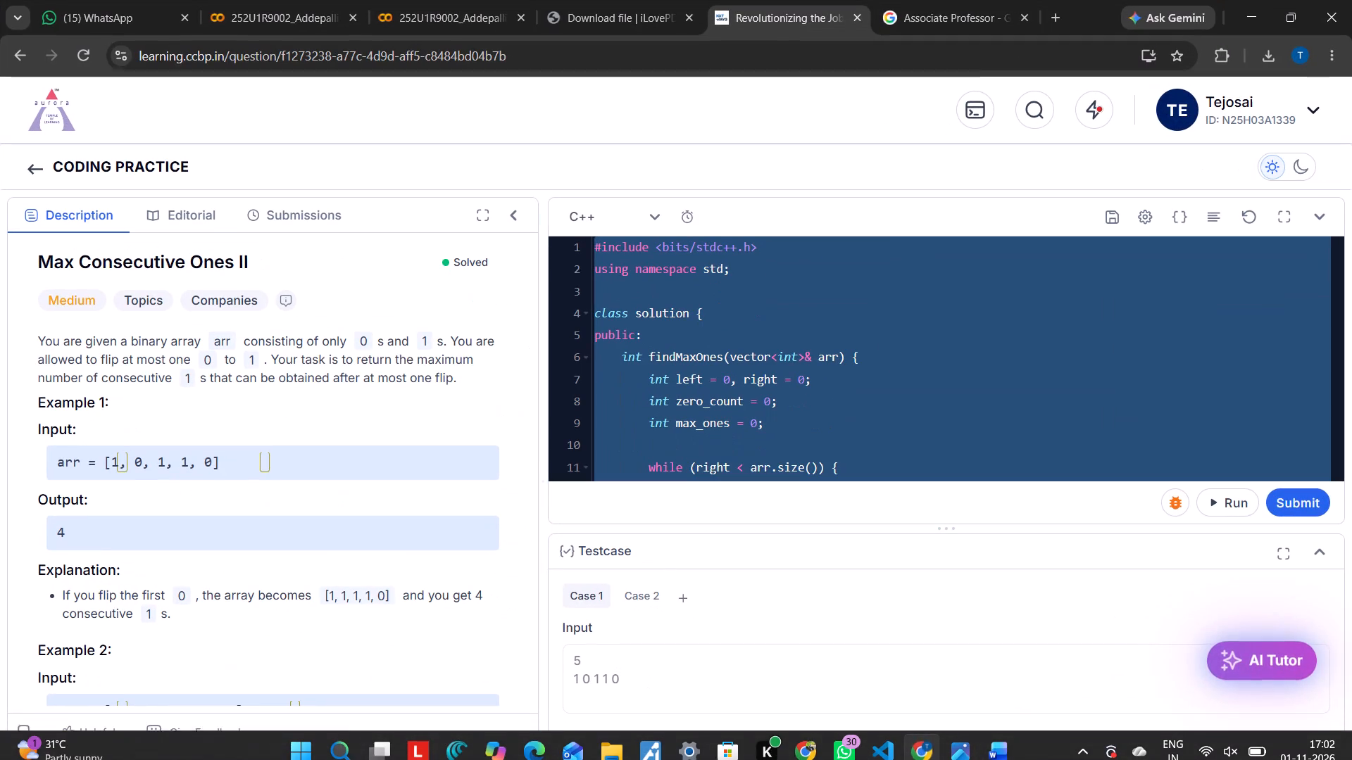
scroll(723, 574, "down", 3)
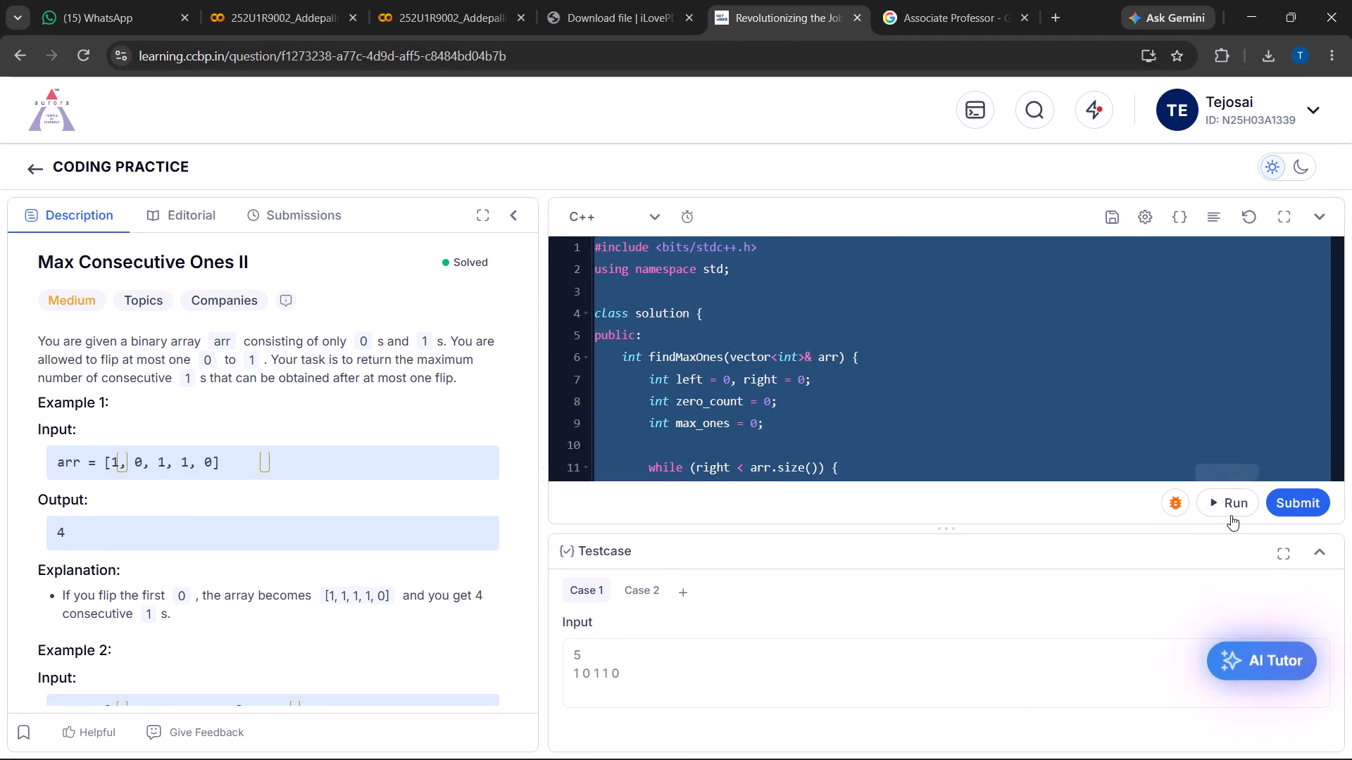
left_click(1231, 515)
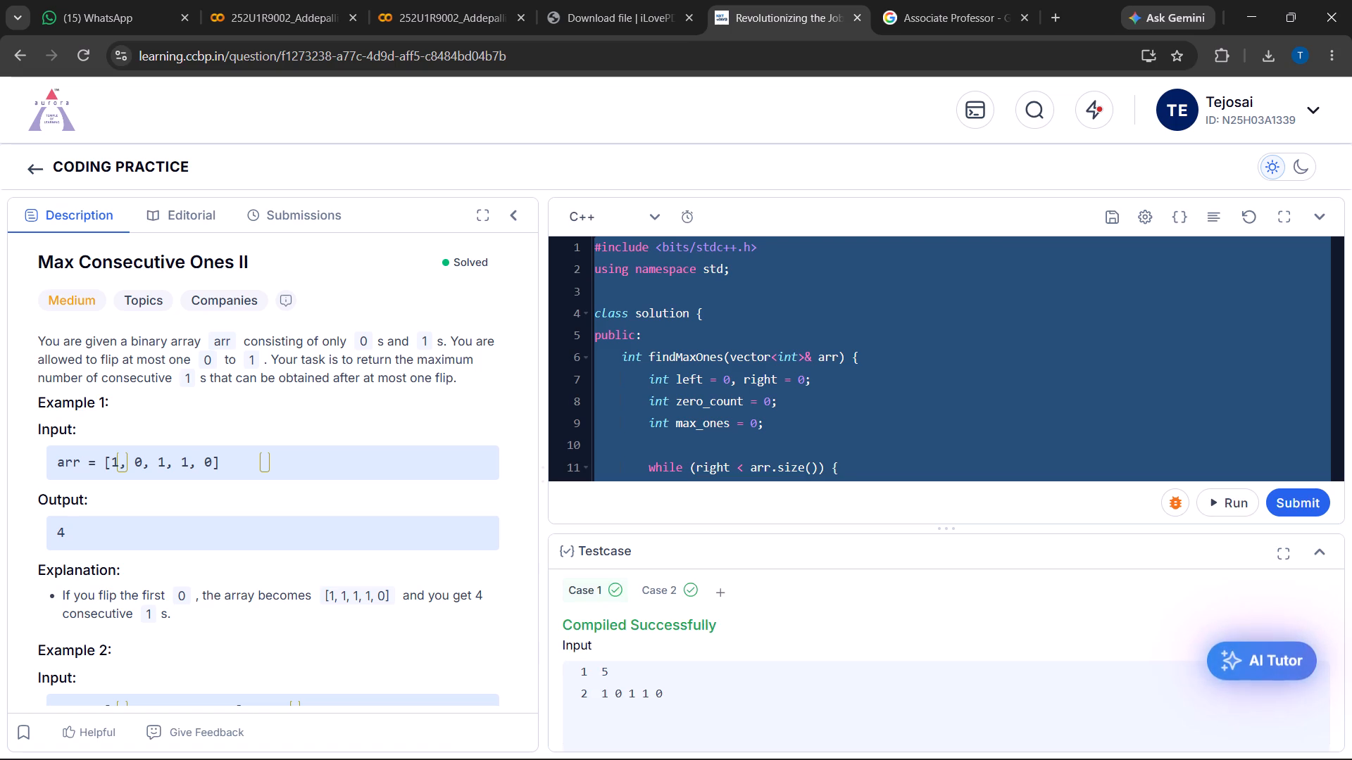
Capture the Testcase area showing Your Output and Expected, and paste the screenshot below "Output :" under question 11 in Word.
scroll(778, 695, "down", 3)
key("shift+super+s")
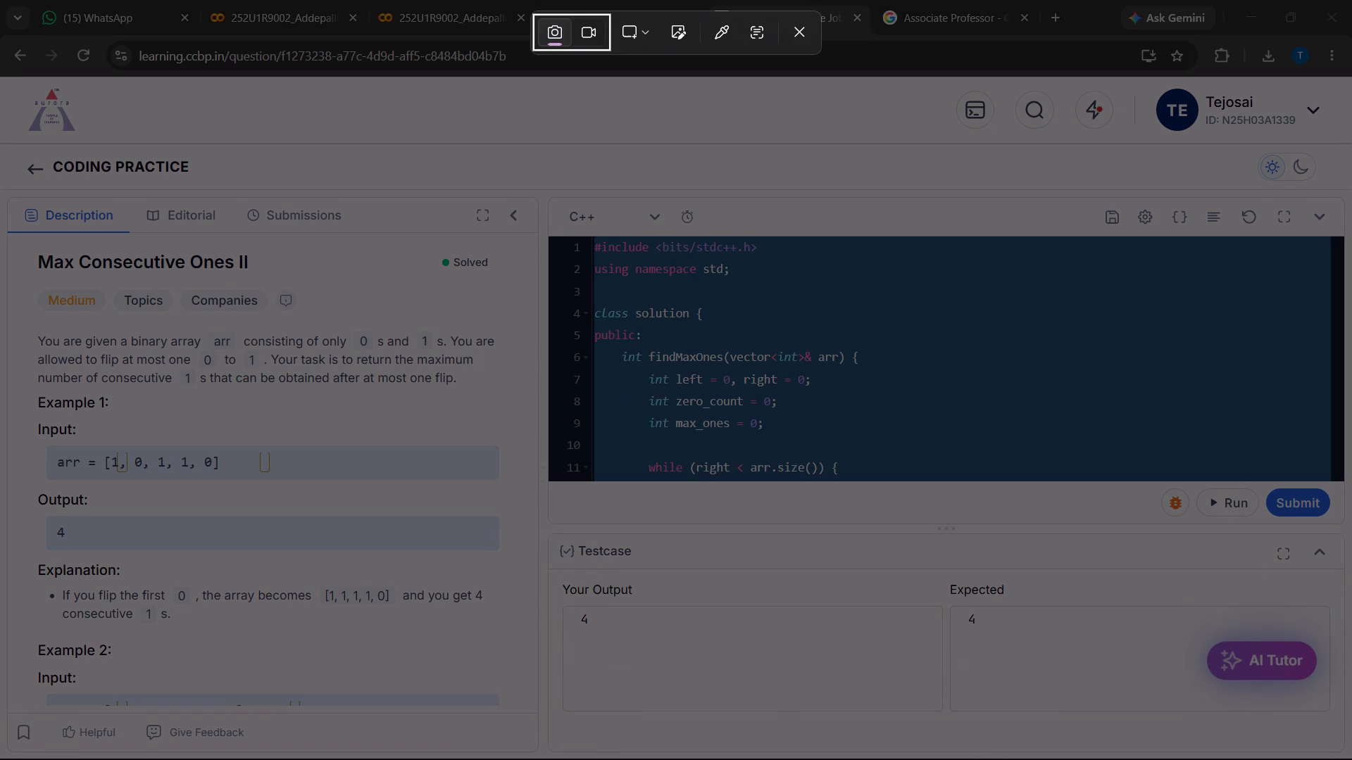
left_click_drag(539, 523, 1350, 752)
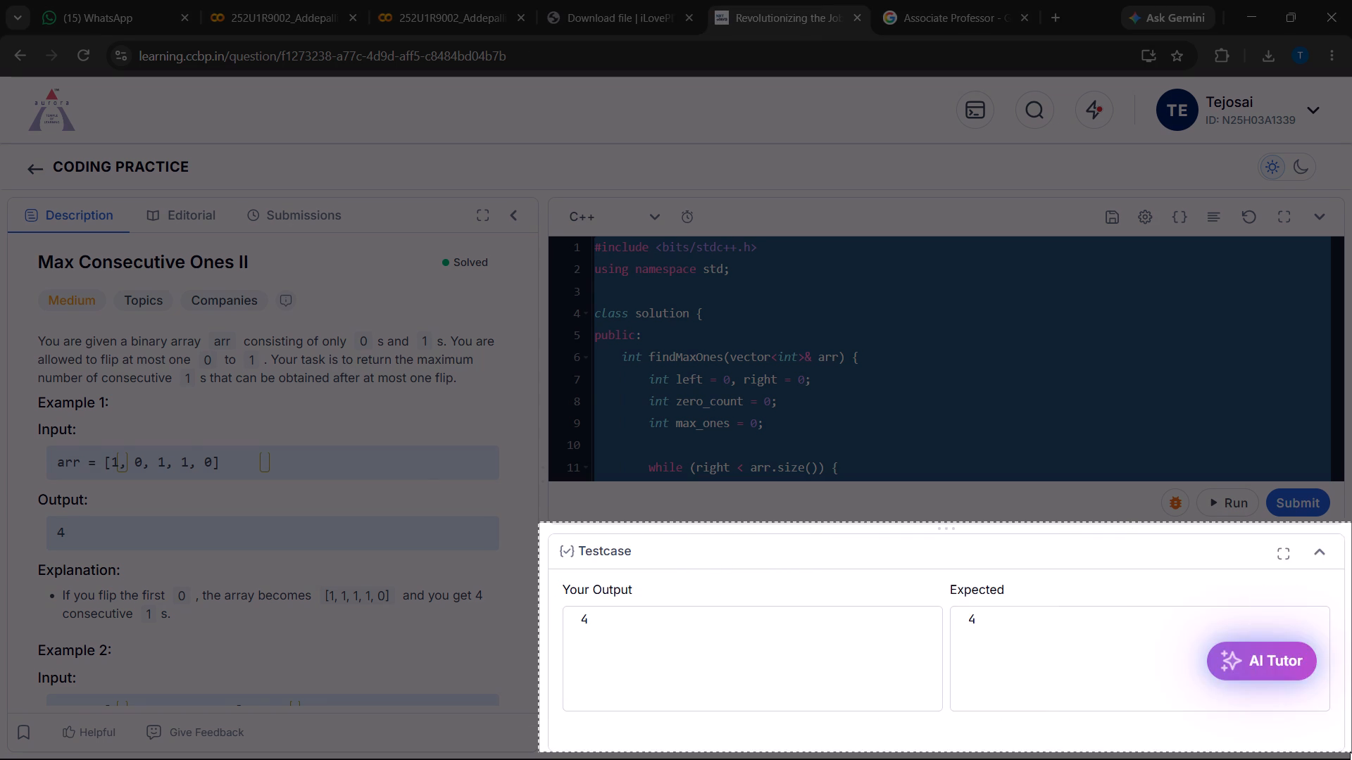
left_click_drag(1350, 752, 1344, 749)
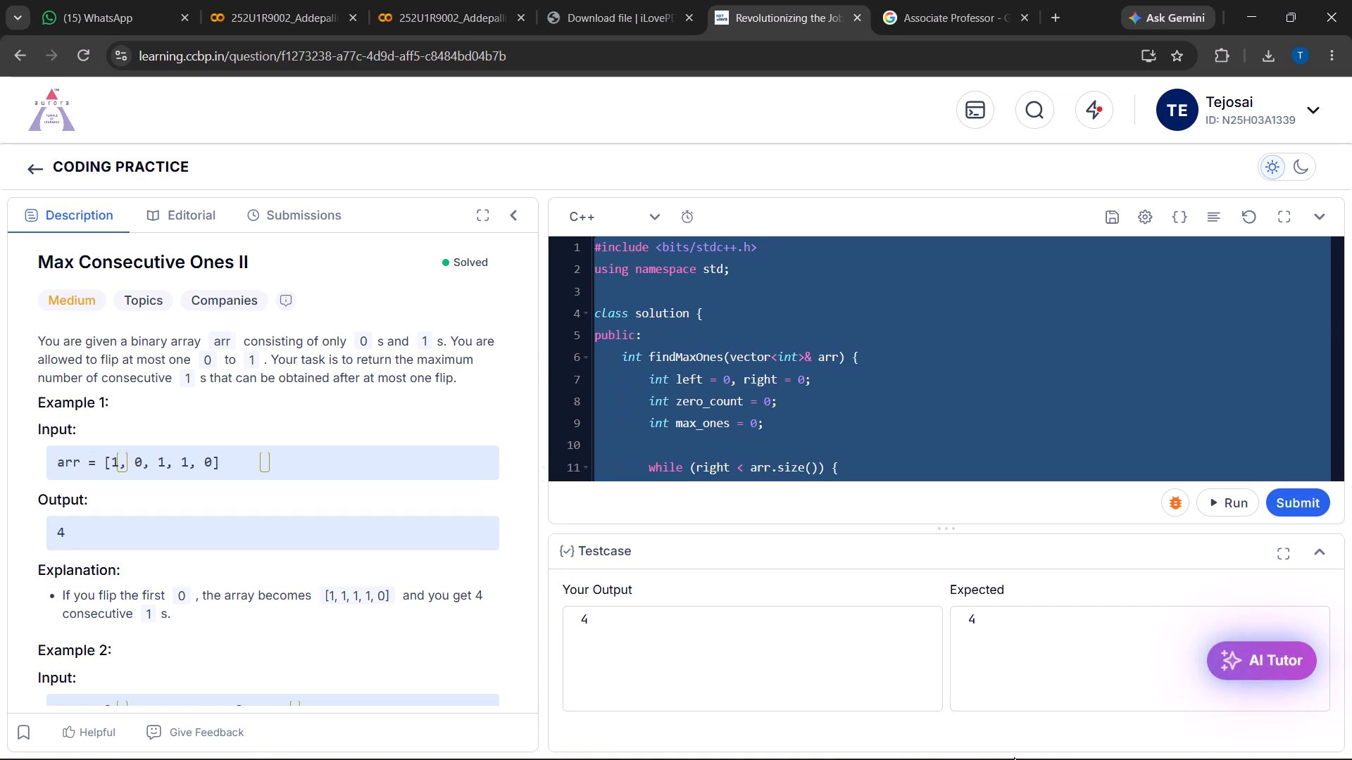
left_click(925, 744)
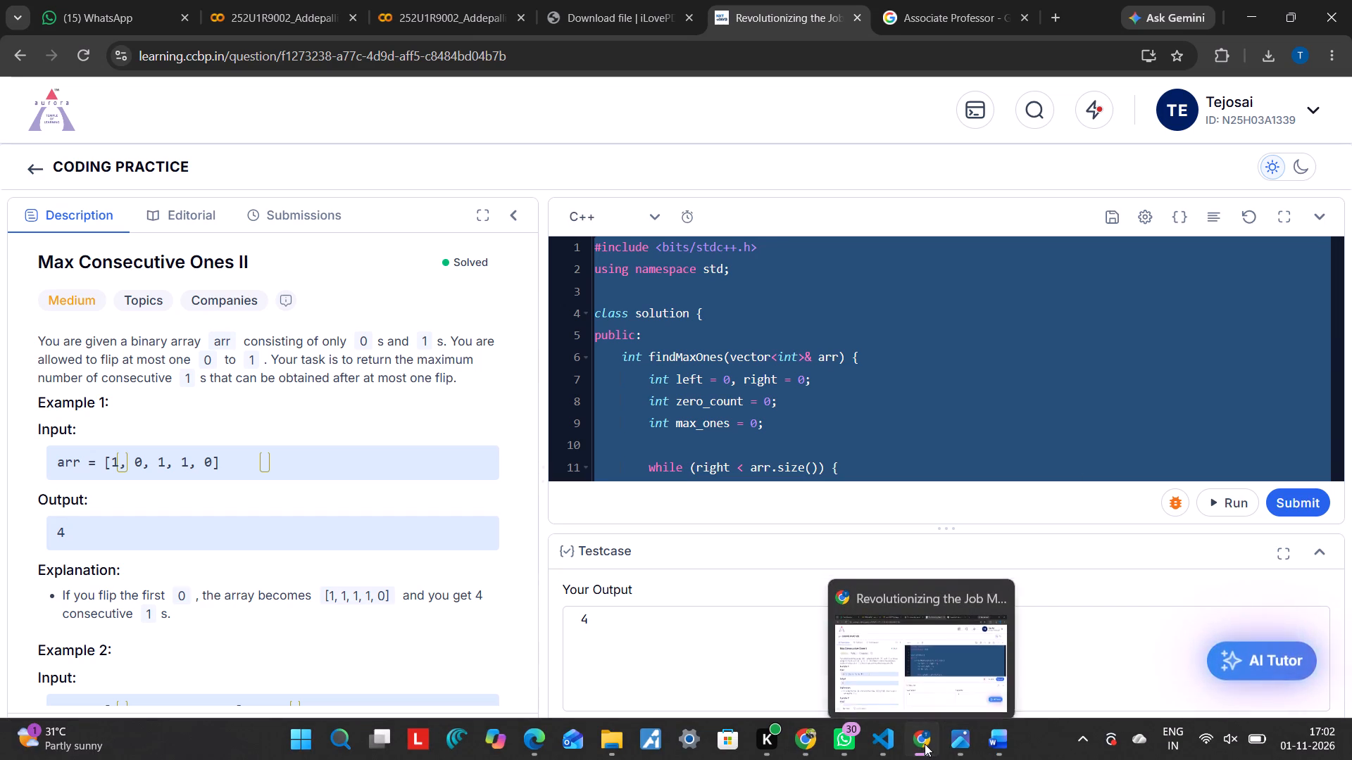
key("ctrl+v")
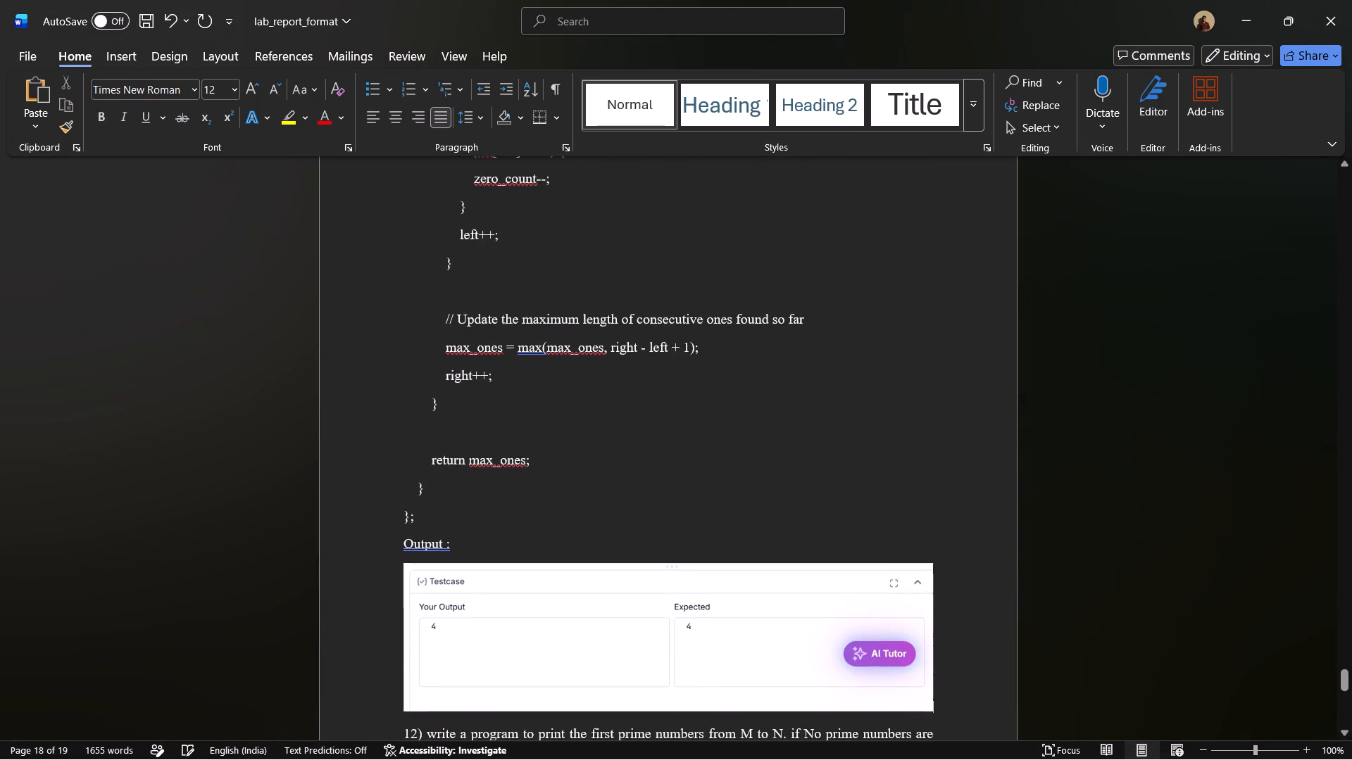
Delete the sample text of question 12 about printing prime numbers from M to N, keeping only "12)" and a space.
scroll(491, 505, "down", 12)
scroll(491, 505, "up", 1)
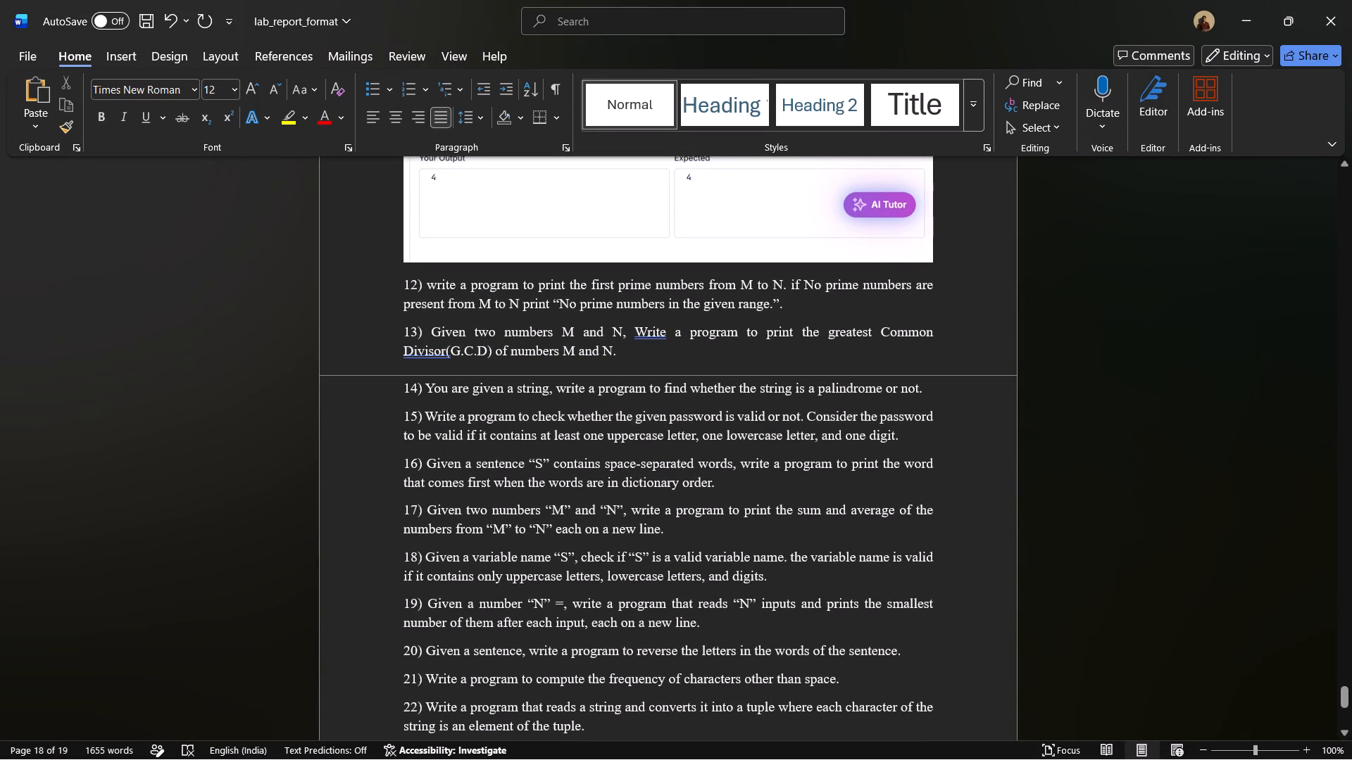
left_click_drag(787, 306, 403, 286)
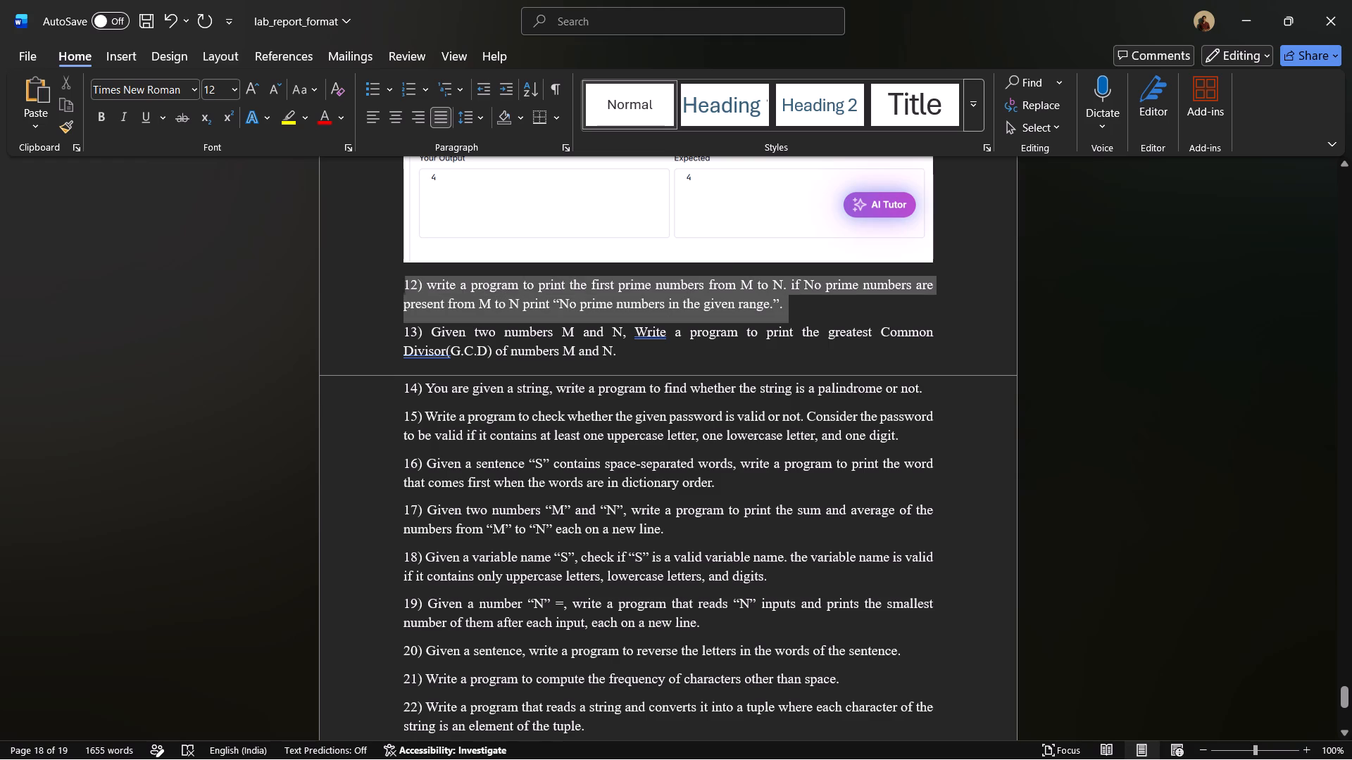
left_click_drag(403, 286, 453, 281)
key("BackSpace")
key("BackSpace")
key("BackSpace")
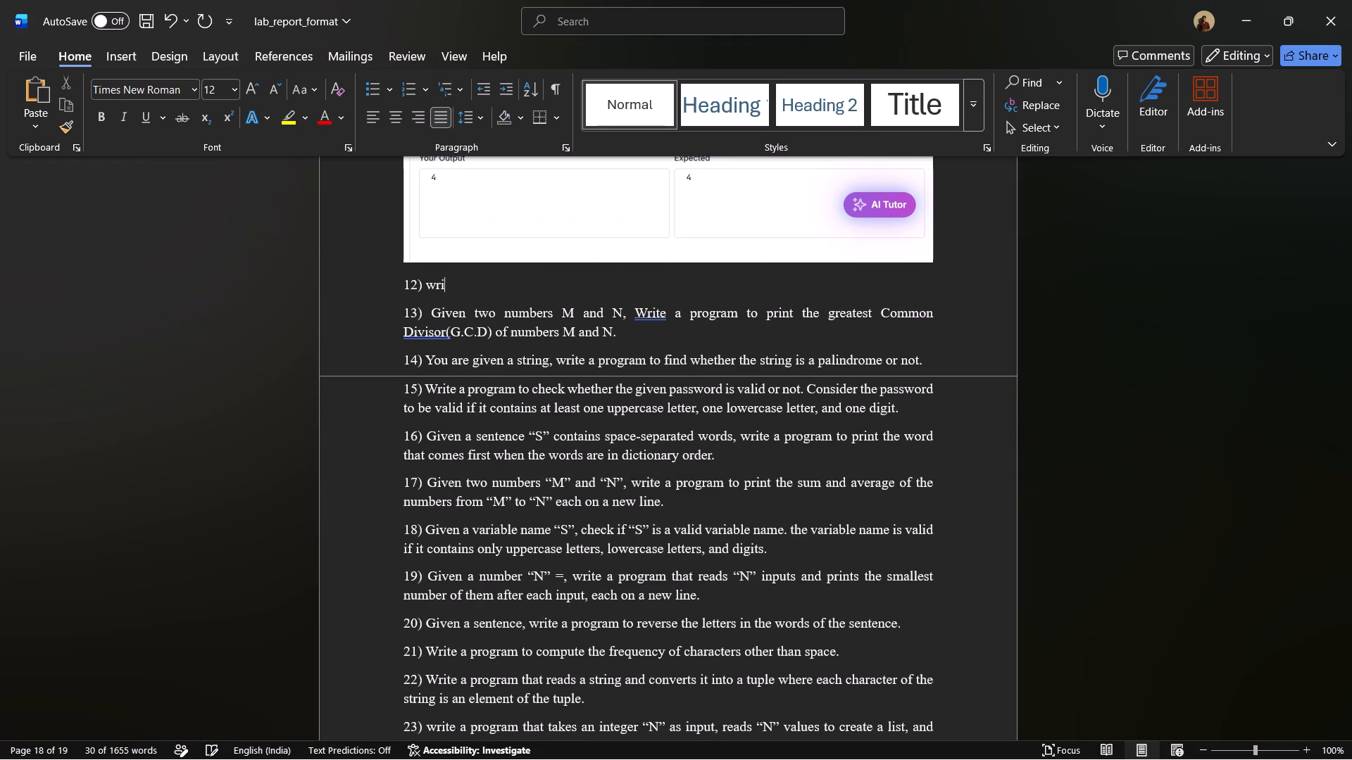
key("BackSpace")
key("BackSpace")
key("BackSpace")
key("BackSpace")
key("space")
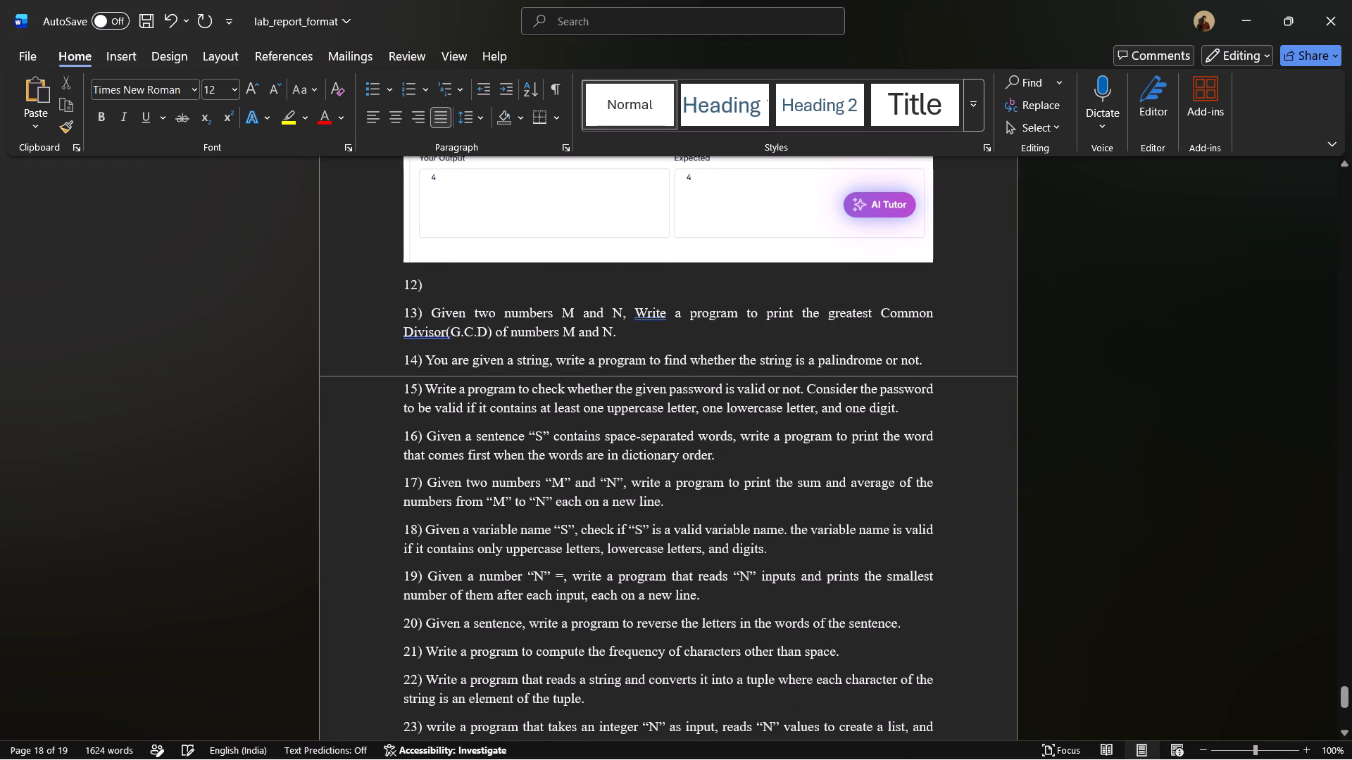
Copy the title "Count Good Subarrays" from the coding practice list in Chrome and paste it after "12)" in Word.
left_click(904, 753)
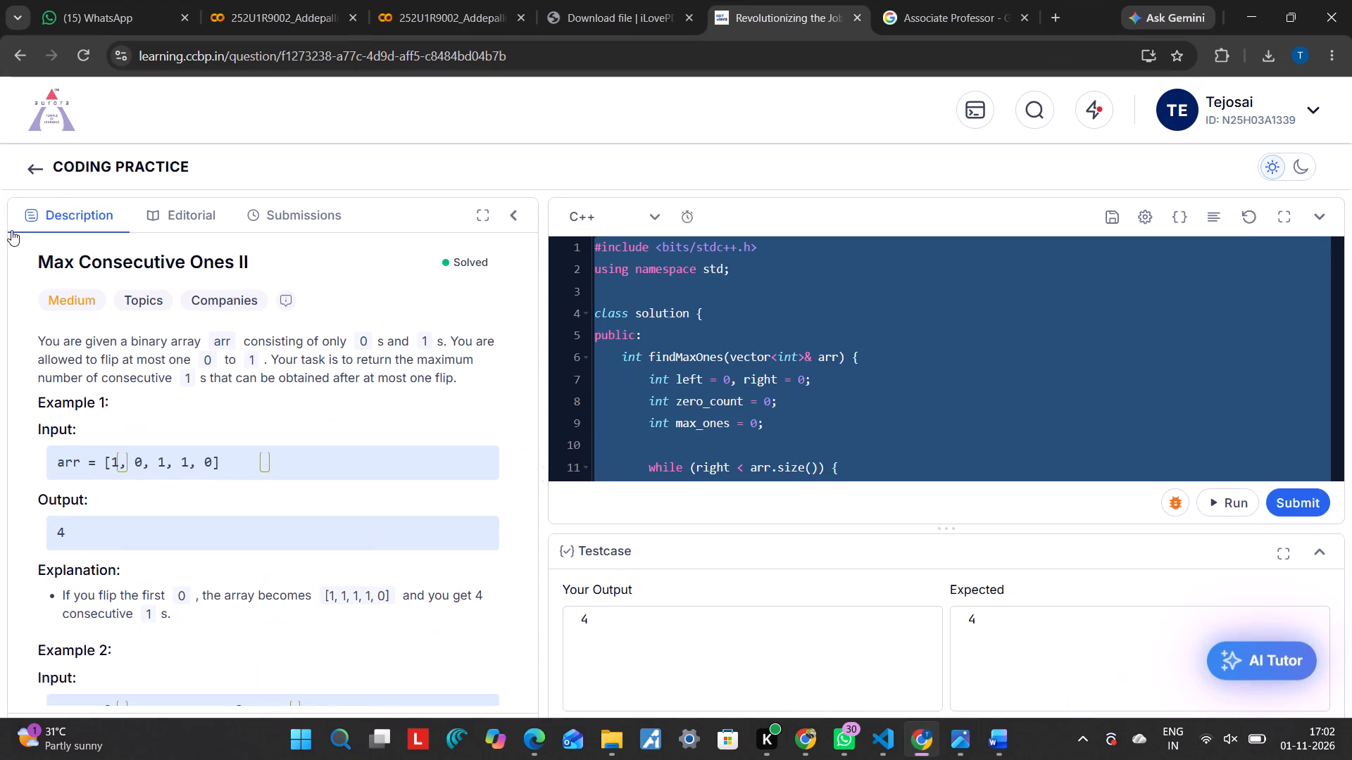
left_click(38, 176)
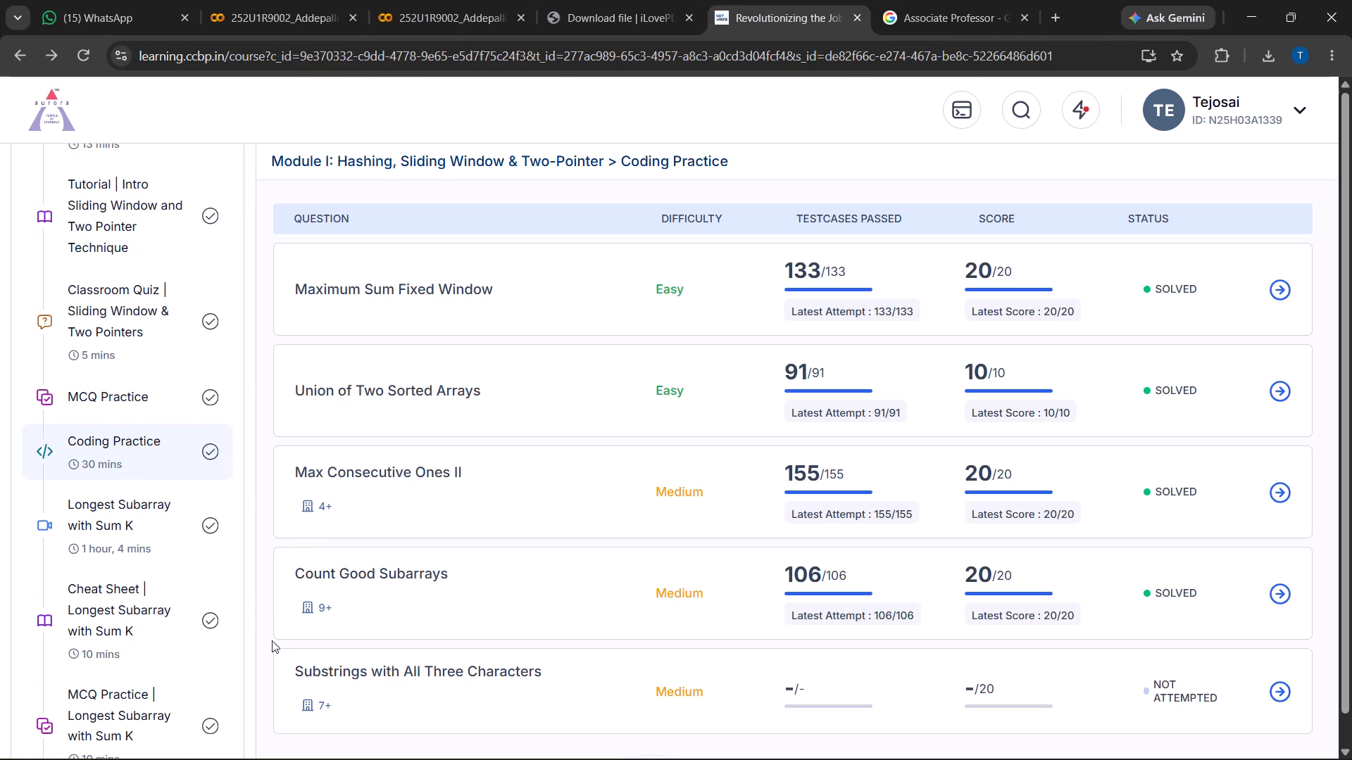
left_click_drag(264, 642, 313, 583)
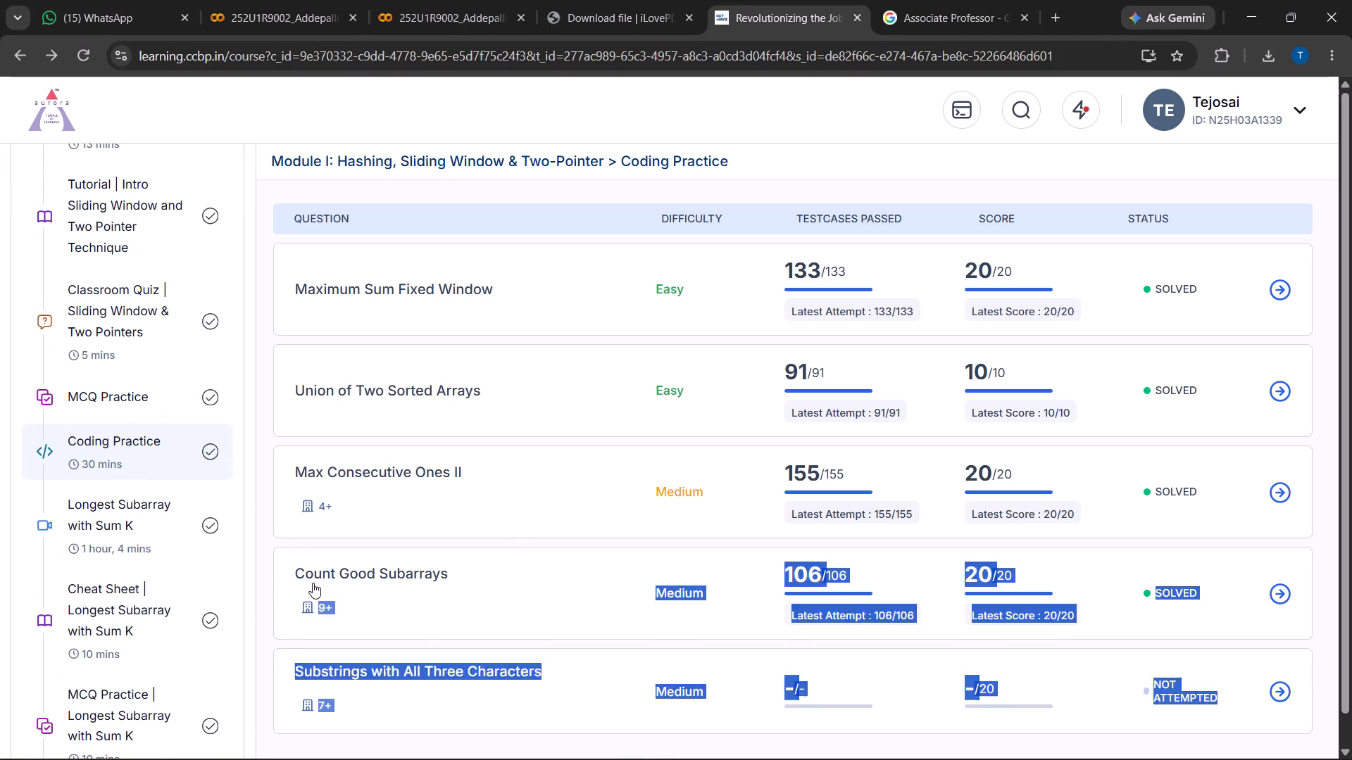
left_click_drag(313, 583, 292, 581)
key("ctrl+c")
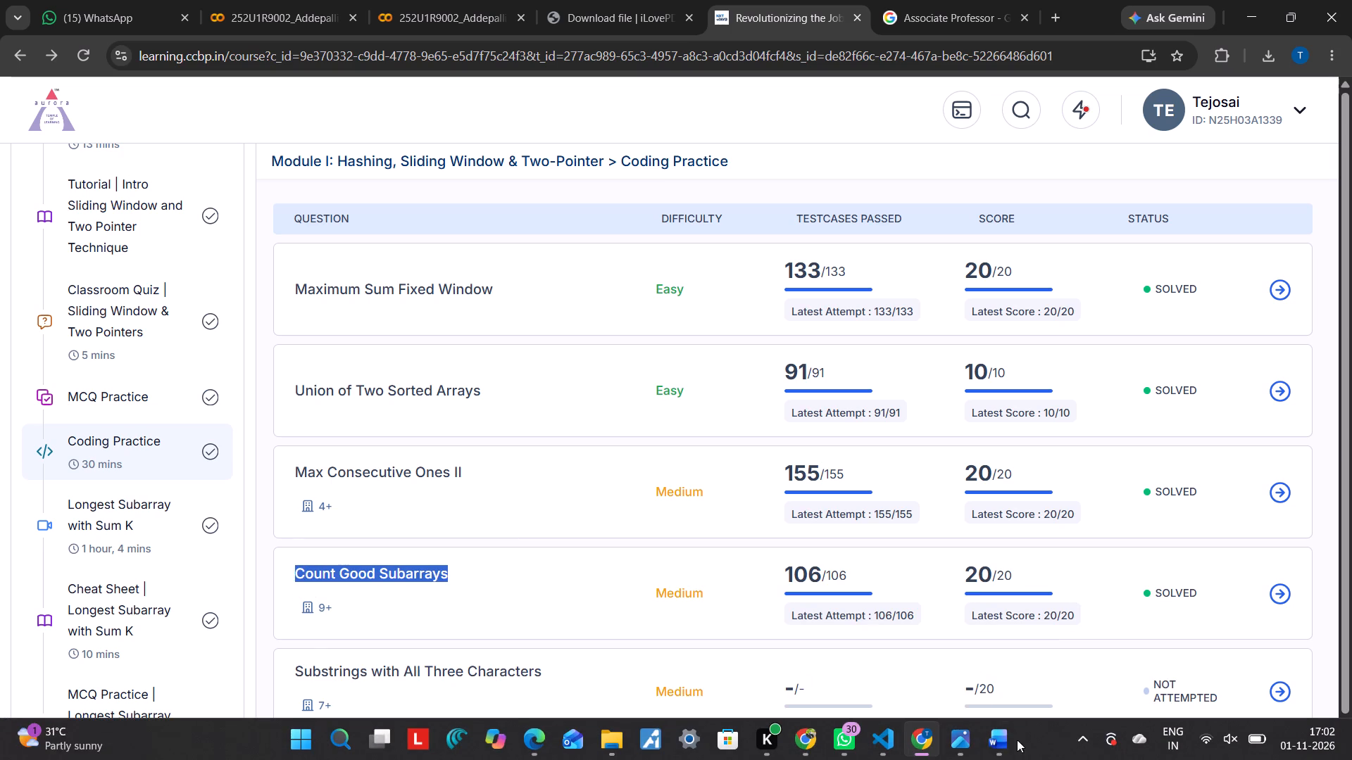
left_click(935, 756)
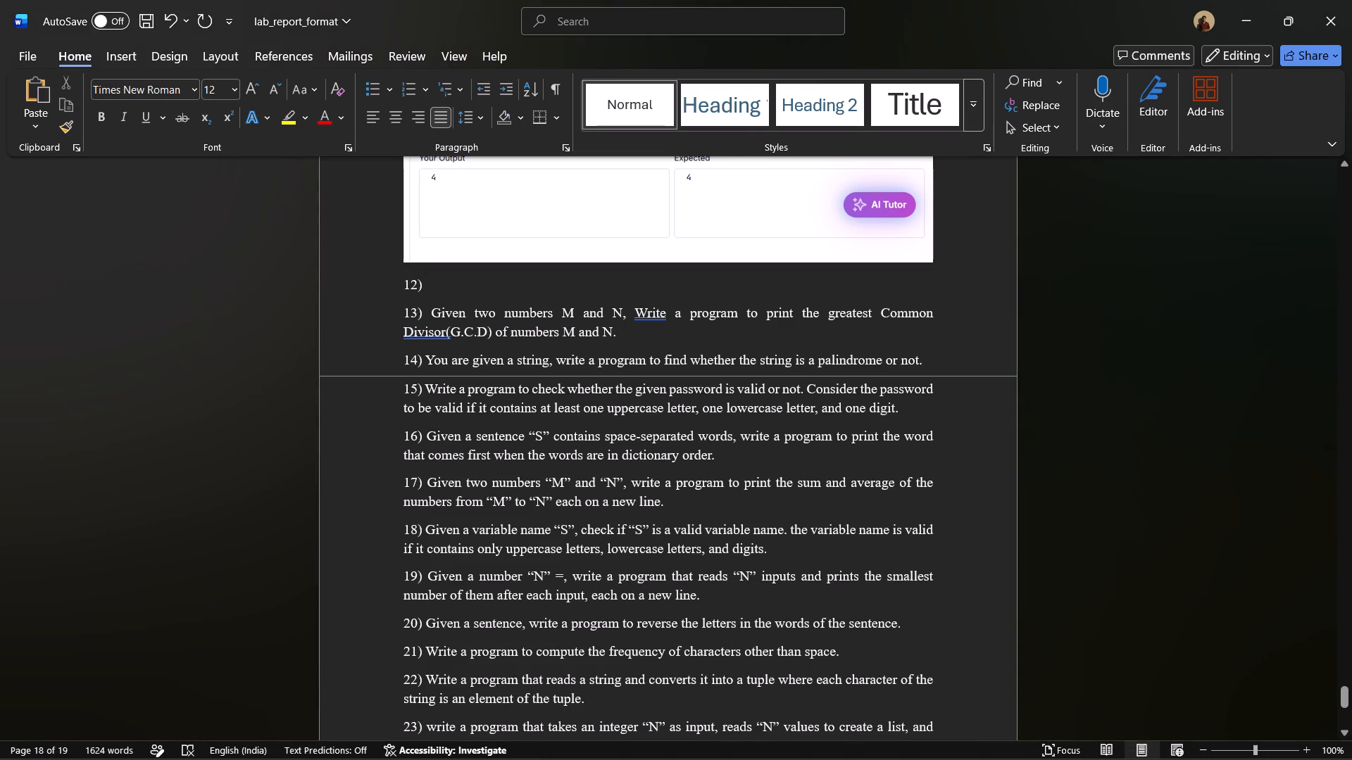
key("ctrl+v")
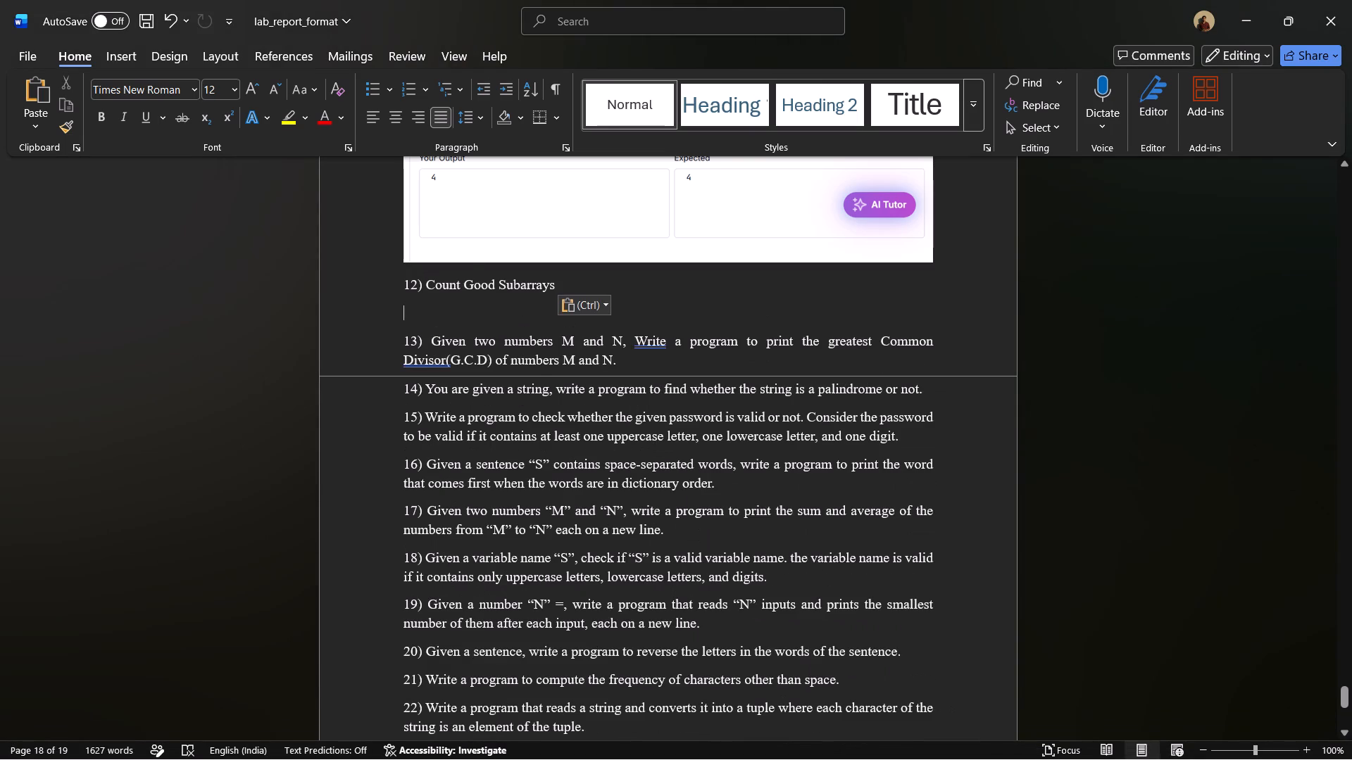
Add a line reading "Code :" below the "Count Good Subarrays" title, followed by an empty line.
type("Code :")
key("Return")
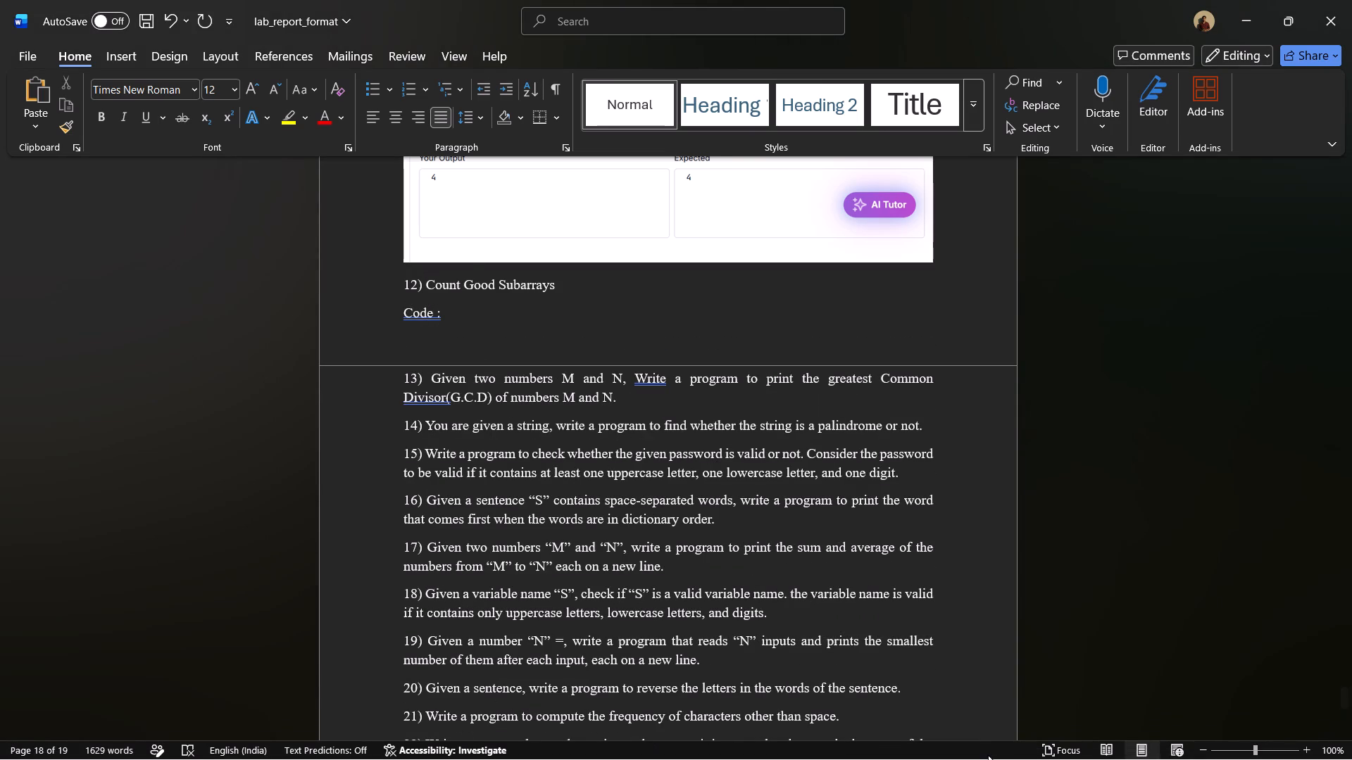
Copy the entire C++ solution of Count Good Subarrays from Chrome and paste it below "Code :" under question 12 in Word.
left_click(927, 742)
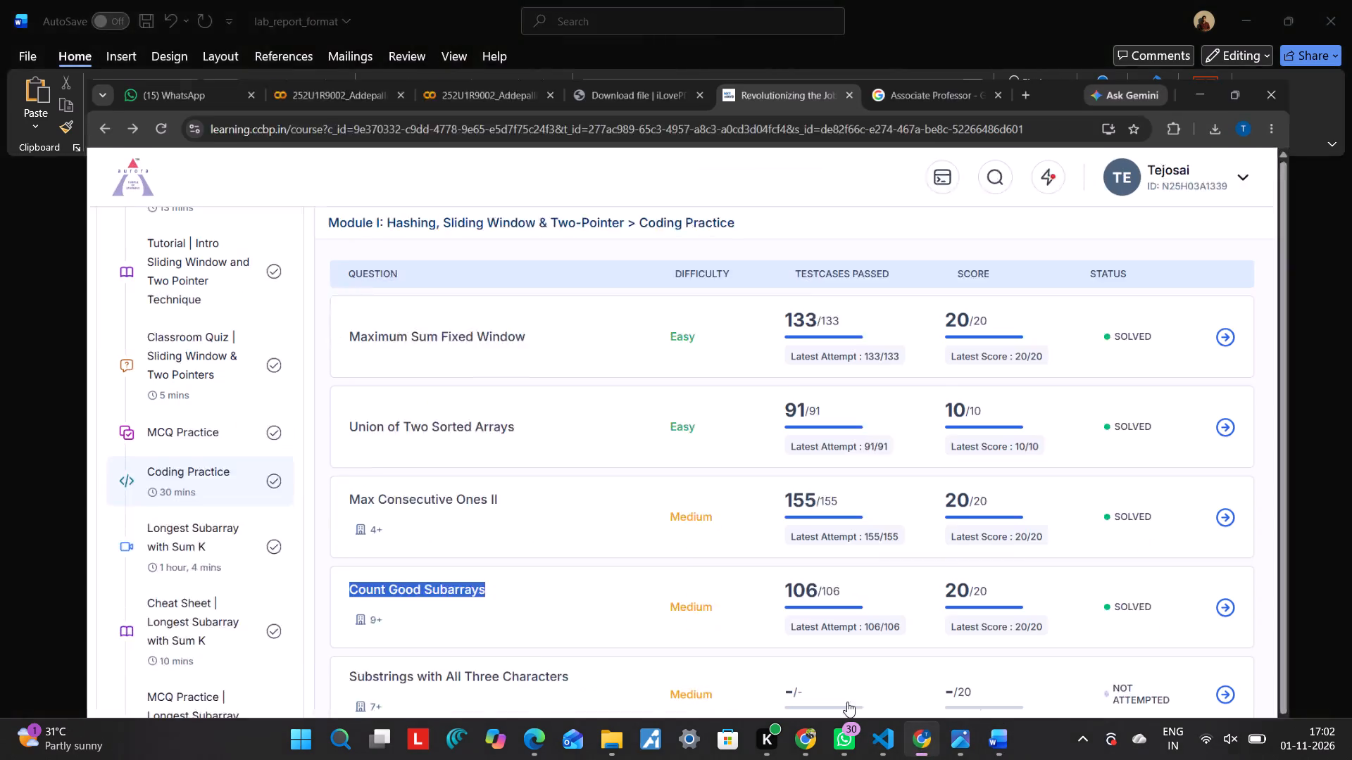
left_click(447, 583)
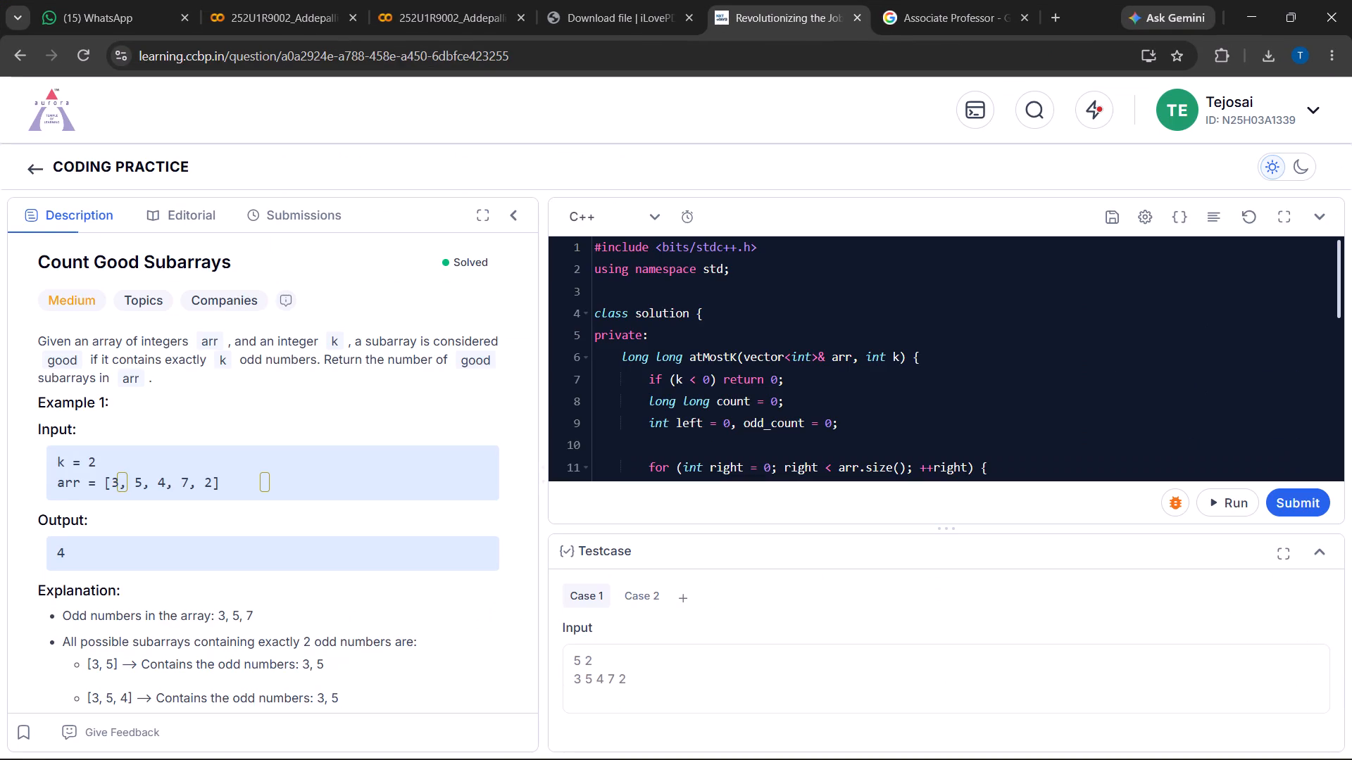
left_click(934, 440)
key("ctrl+a")
key("ctrl+c")
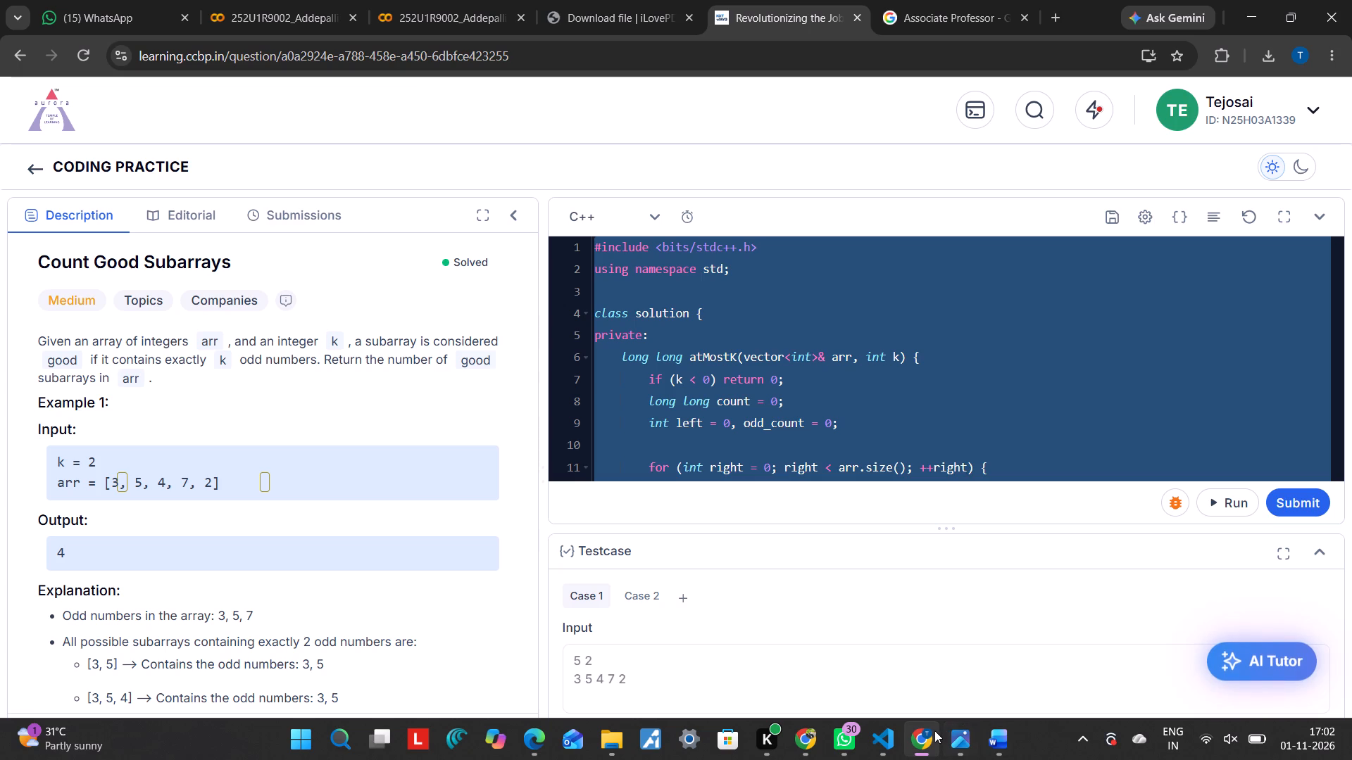
left_click(934, 730)
key("ctrl+v")
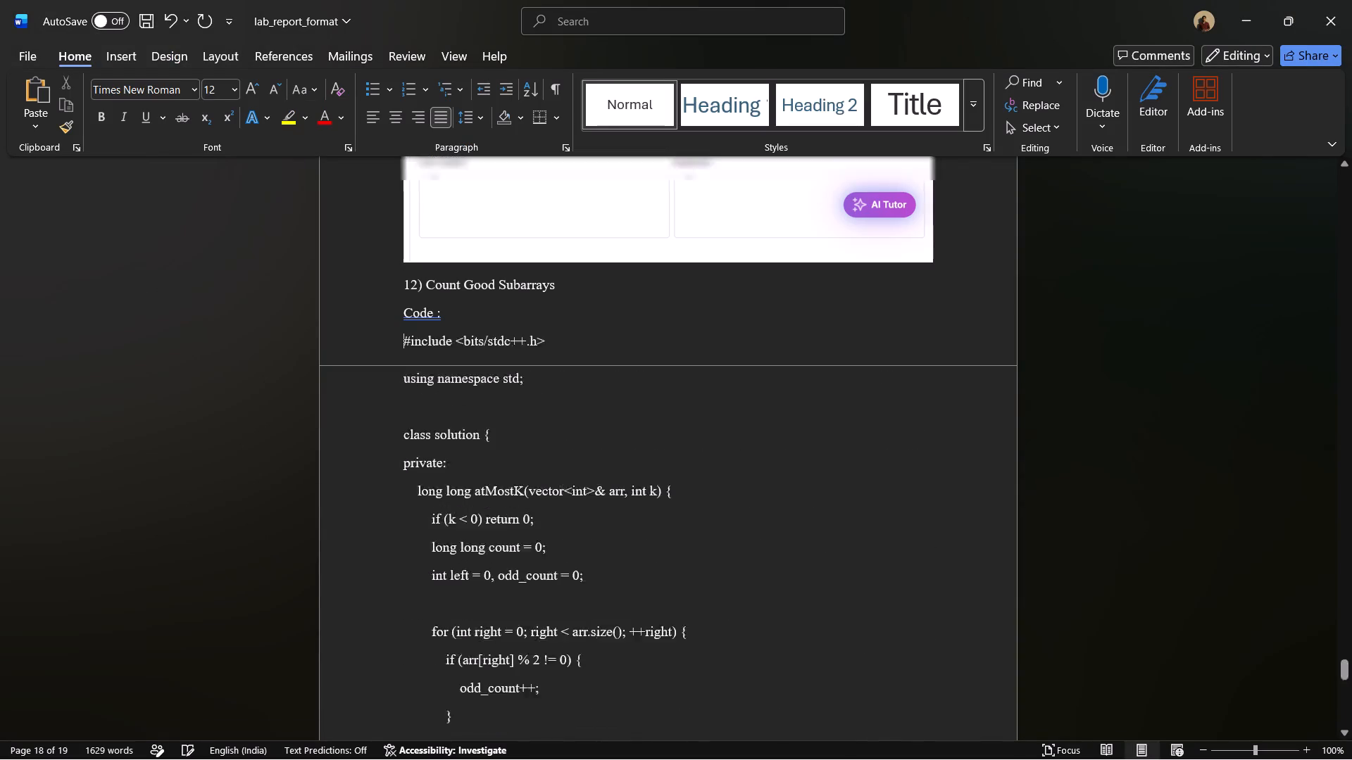
Add a line reading "Output:" below the pasted Count Good Subarrays code, followed by an empty line.
key("Return")
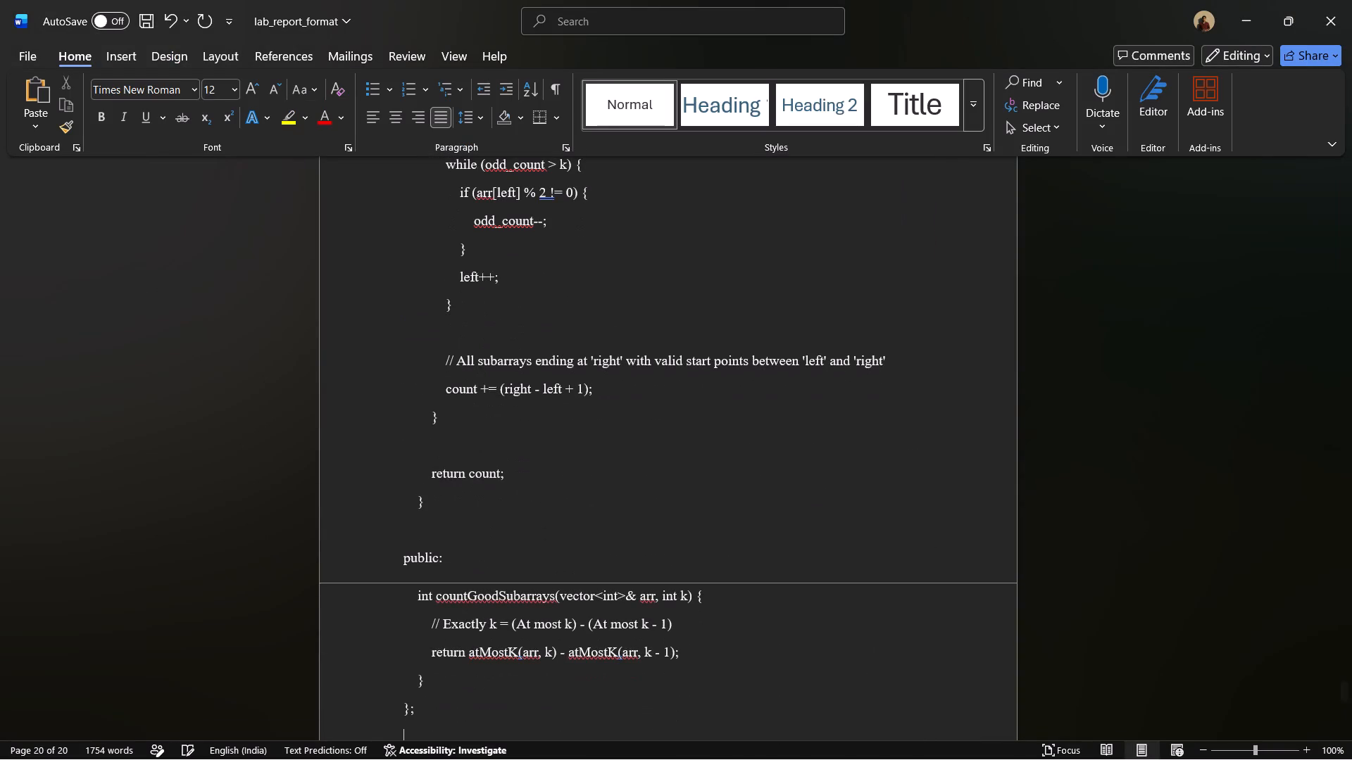
type("output:")
key("Return")
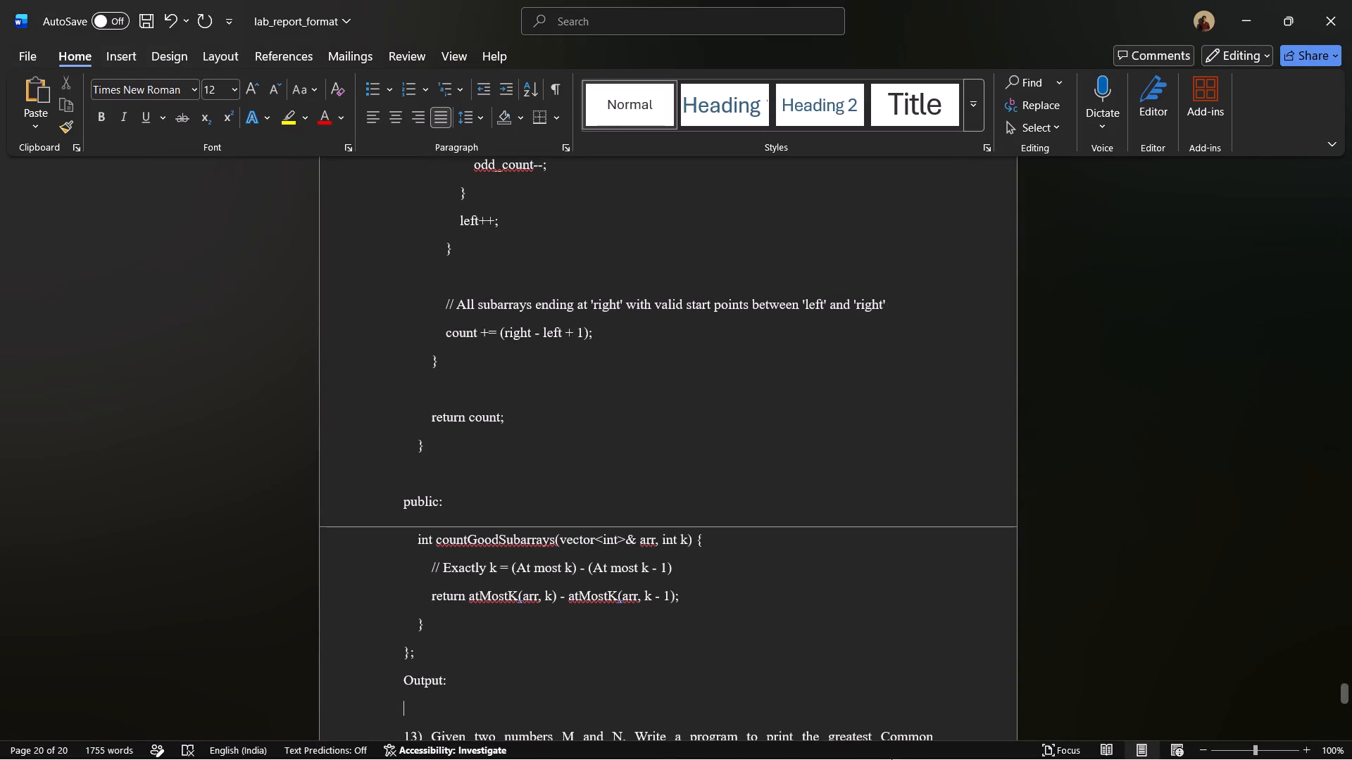
Switch to Chrome and run the Count Good Subarrays solution against its test cases.
left_click(924, 743)
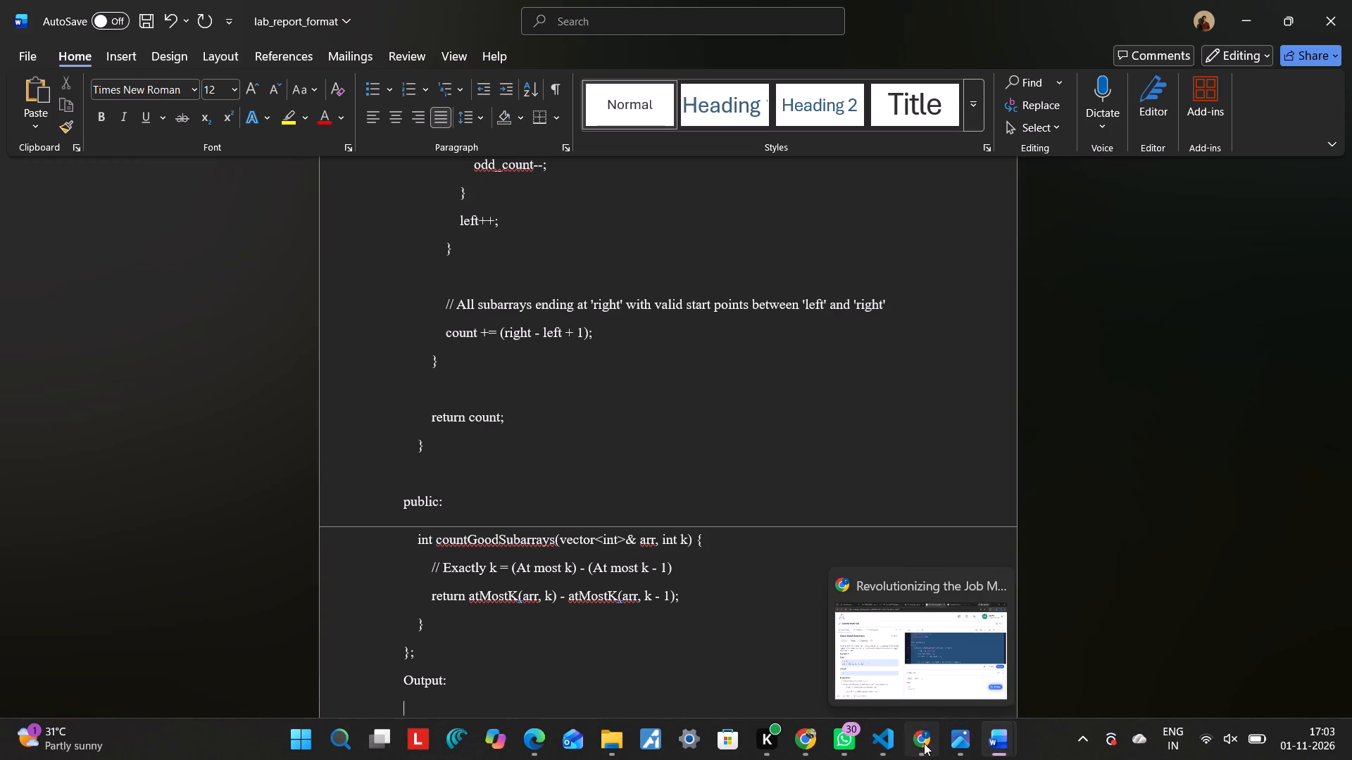
scroll(818, 612, "down", 4)
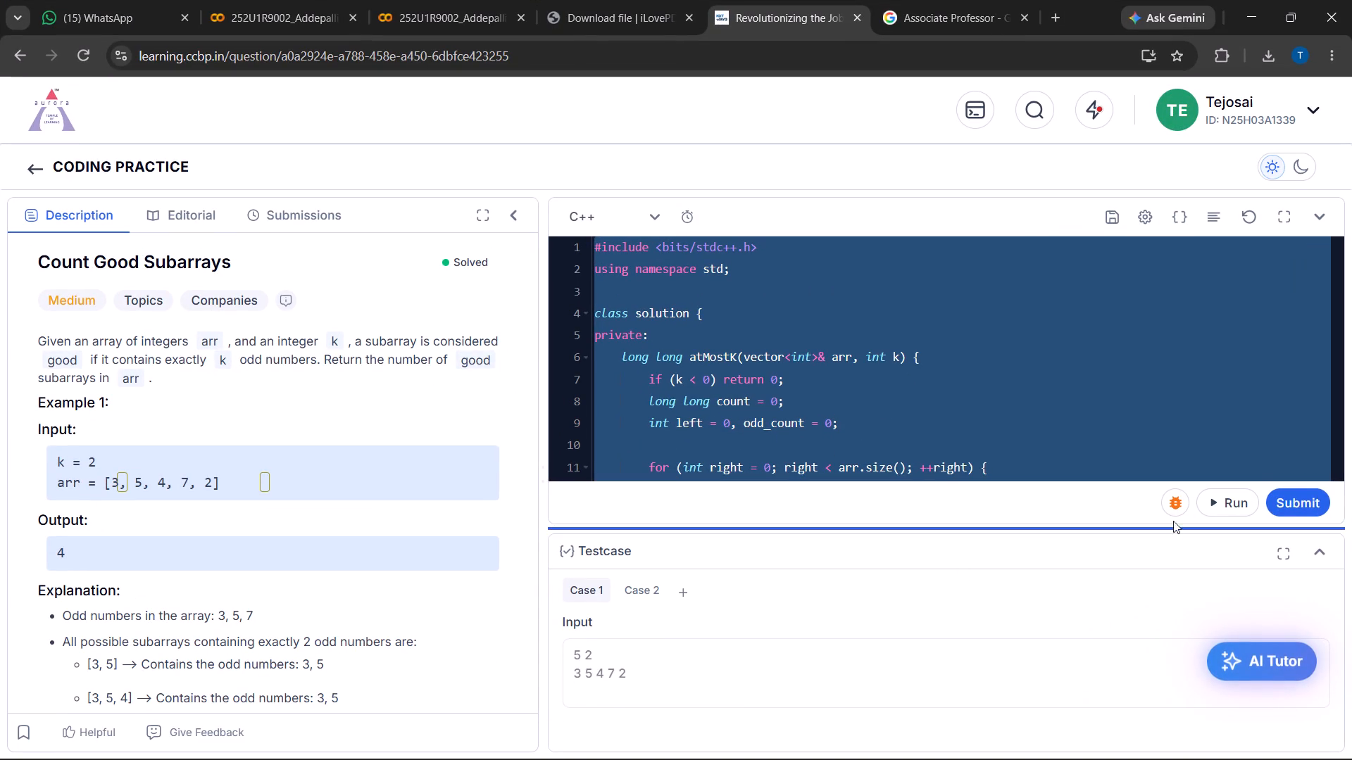
left_click(1232, 498)
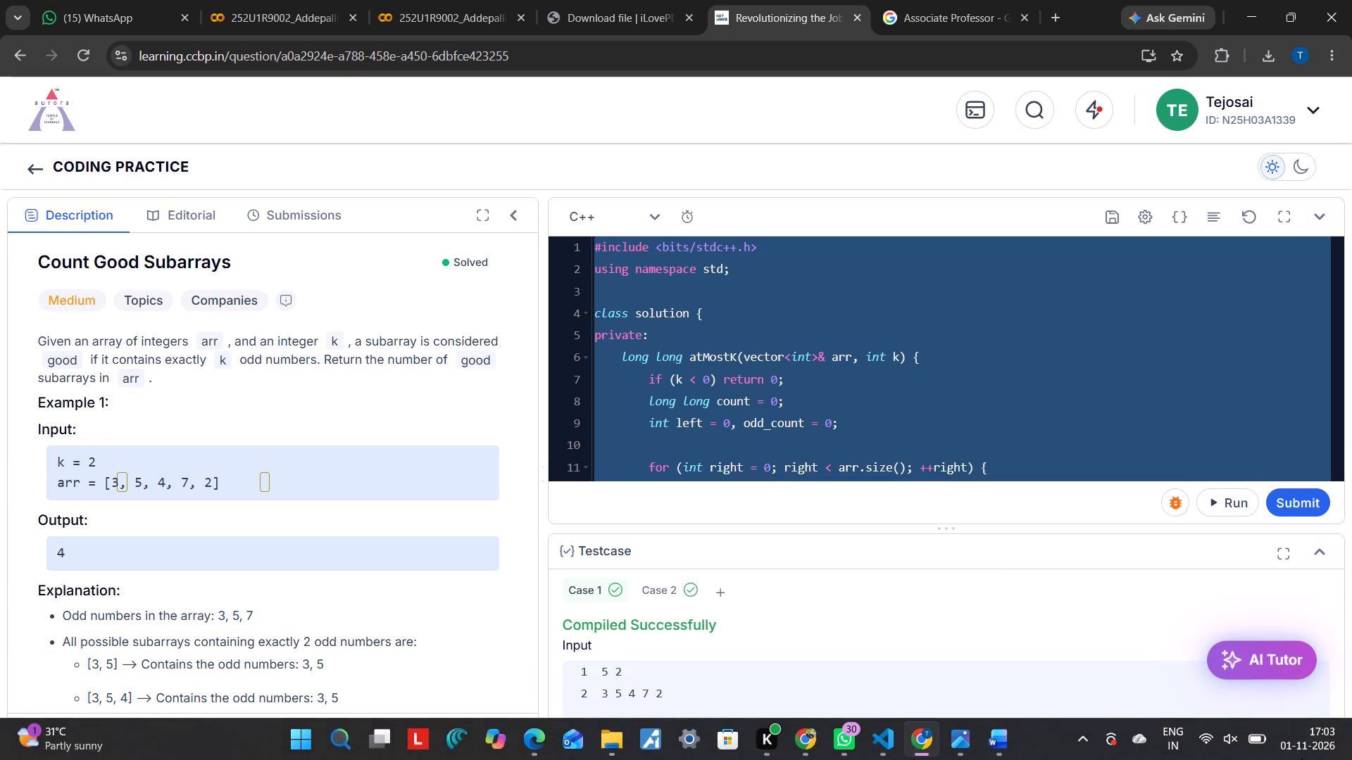
Capture the Testcase area showing Your Output and Expected, and paste the screenshot below "Output:" under question 12 in lab_report_format.
scroll(1104, 581, "down", 2)
key("shift+super+s")
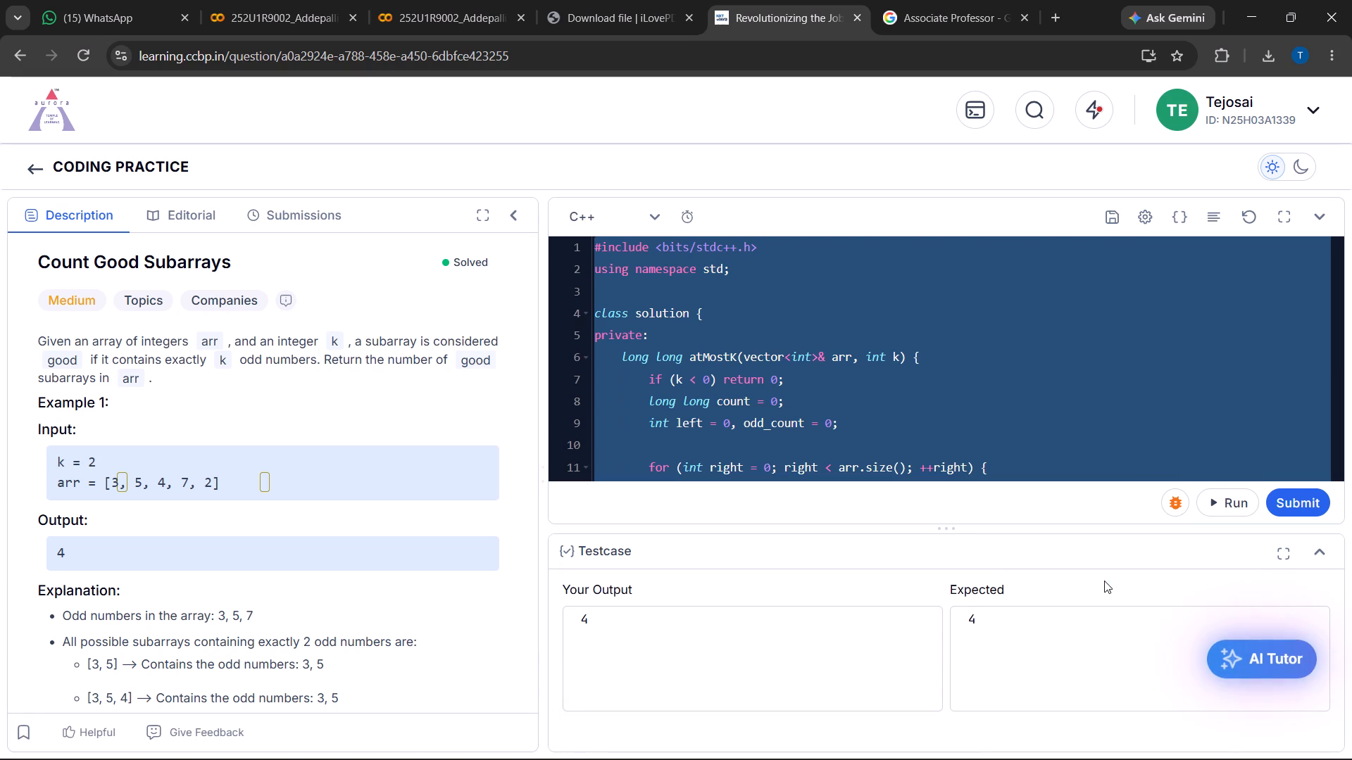
left_click_drag(547, 525, 1344, 742)
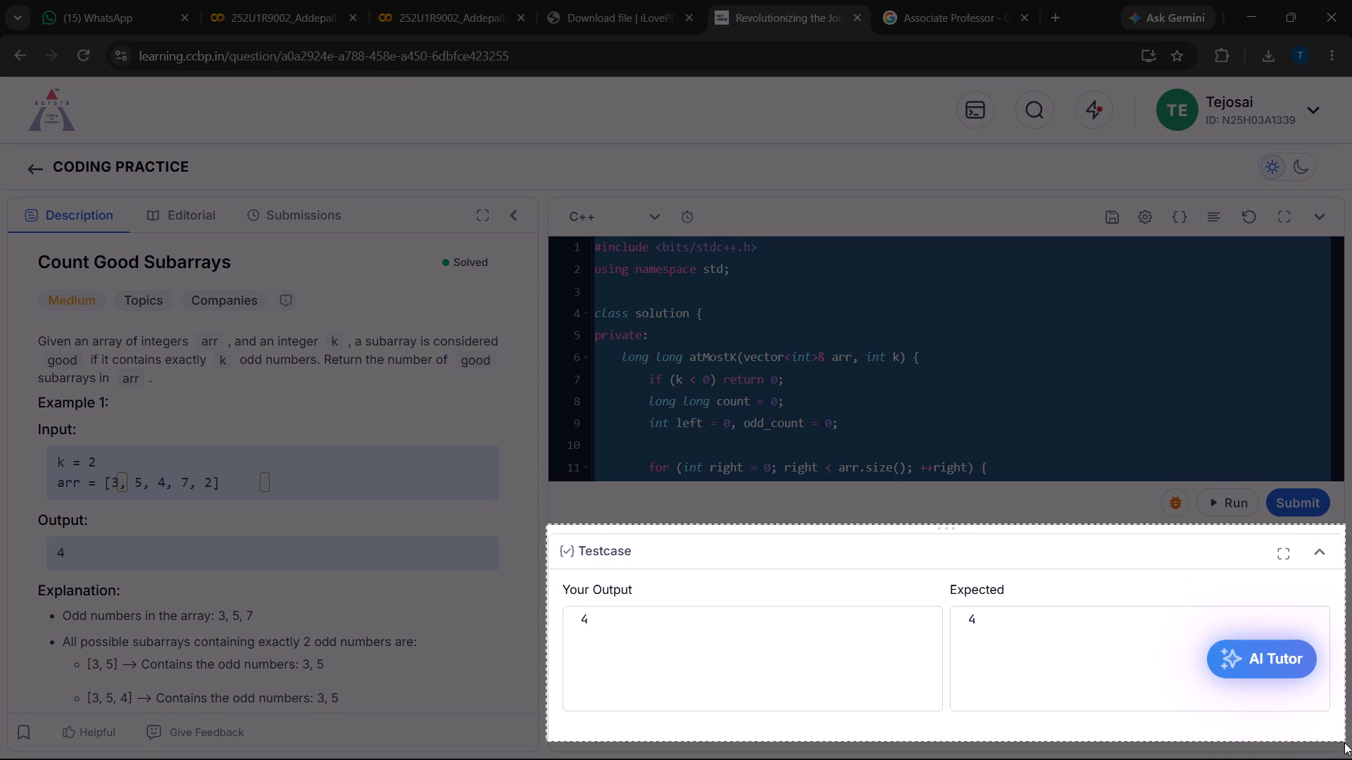
left_click_drag(1344, 742, 1351, 741)
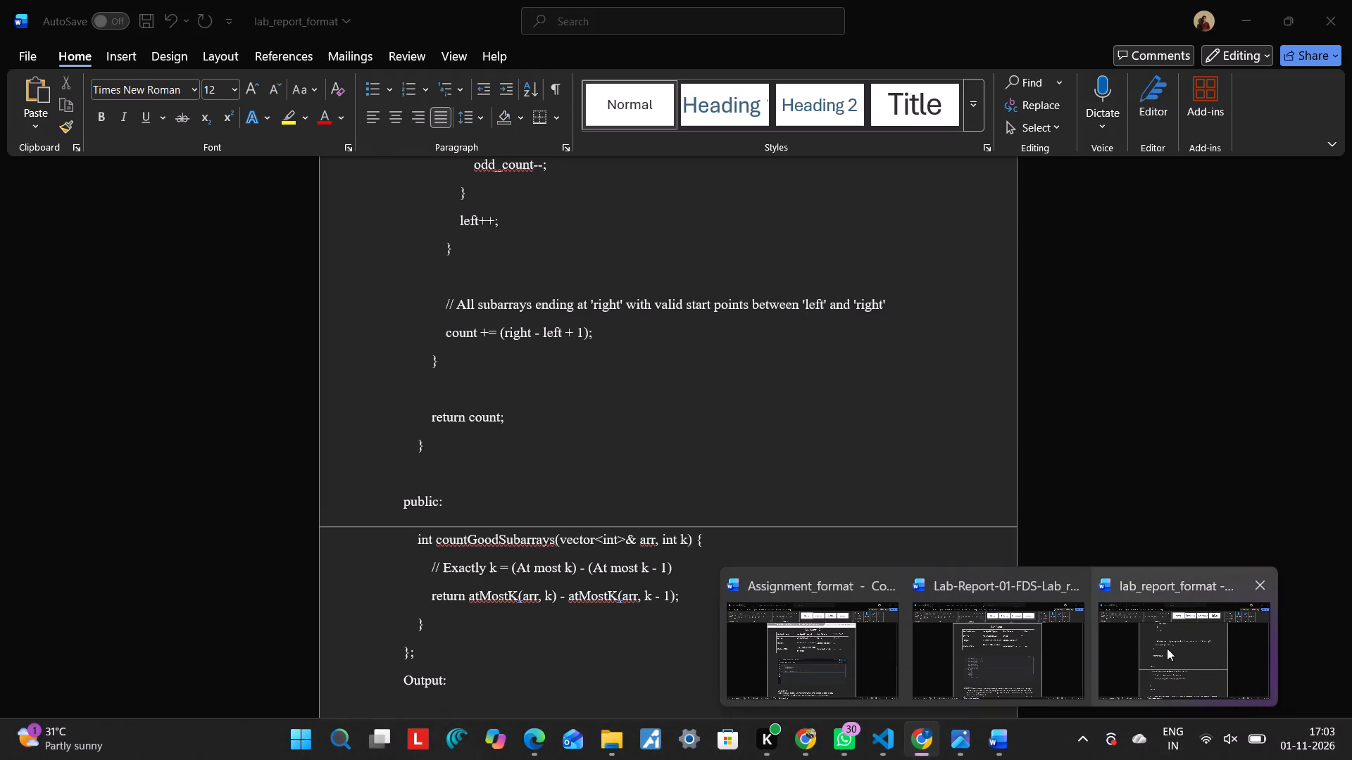
left_click(1167, 648)
key("ctrl+v")
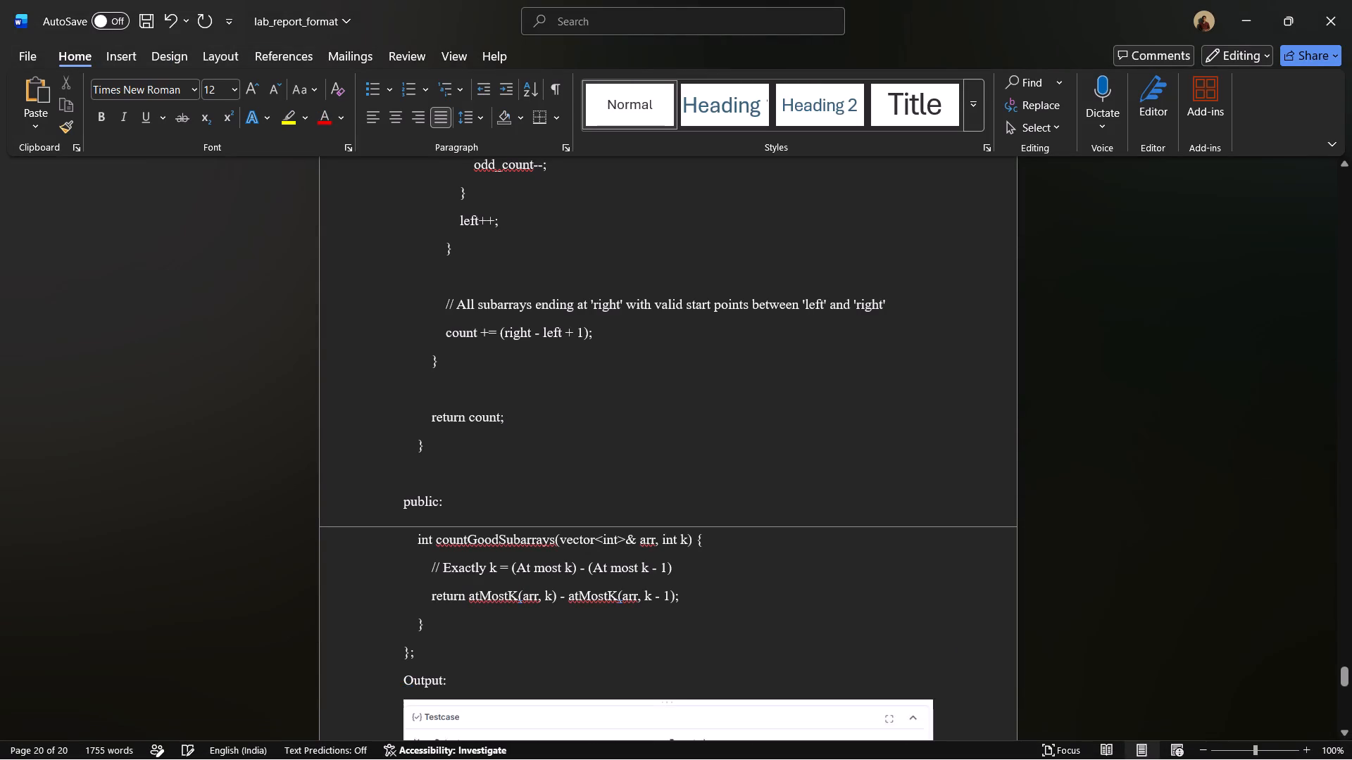
Delete the sample question text of question 13, keeping only its number "13)" followed by a space.
scroll(428, 690, "down", 1)
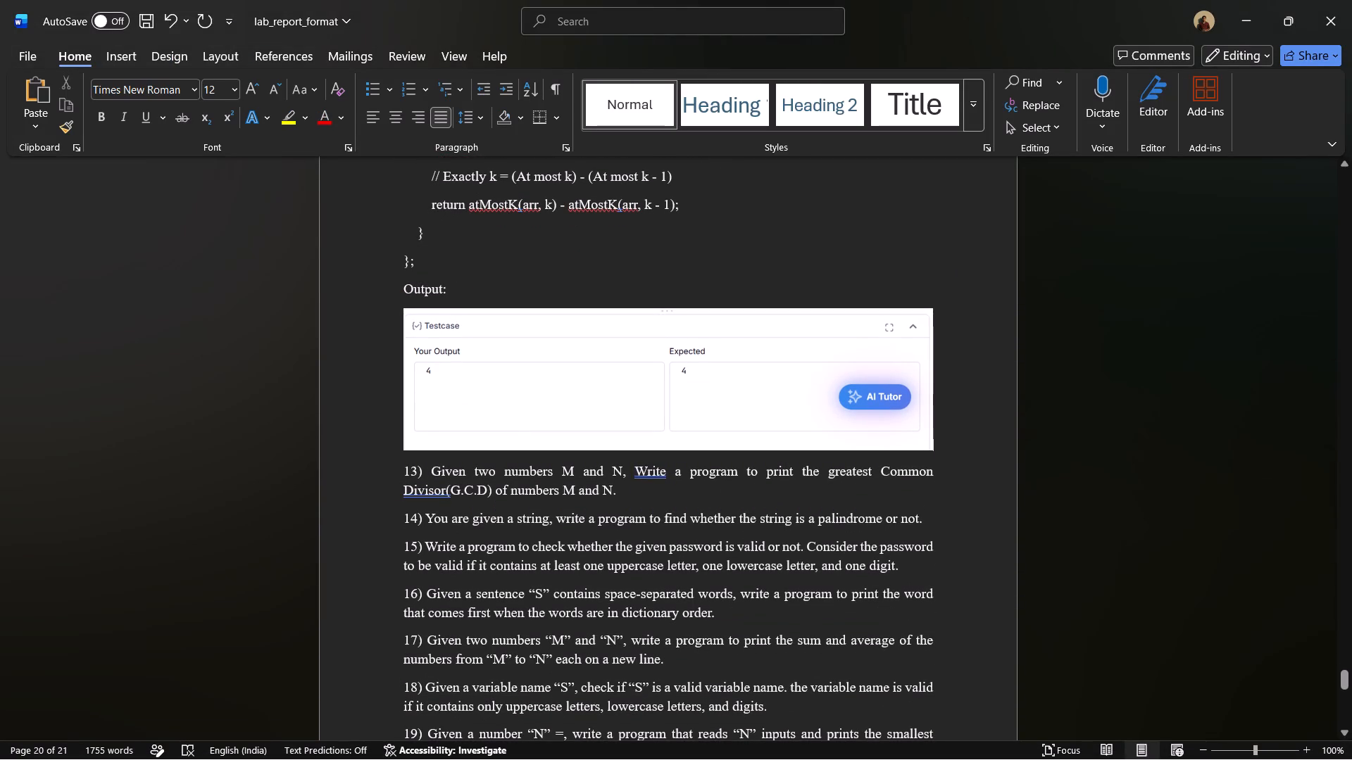
scroll(634, 485, "left", 2)
left_click_drag(633, 486, 478, 472)
key("BackSpace")
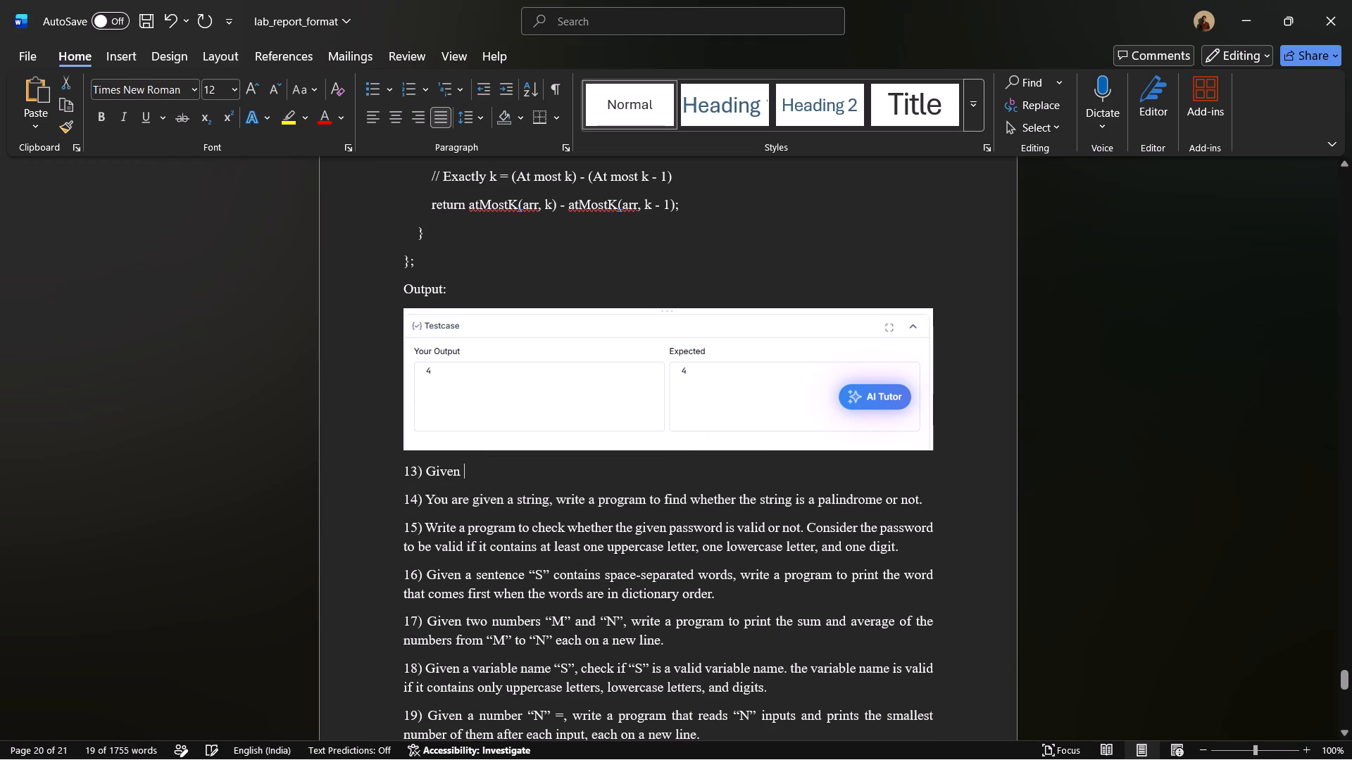
key("BackSpace")
key("BackSpace")
key("BackSpace")
key("BackSpace")
key("BackSpace")
key("equal")
key("BackSpace")
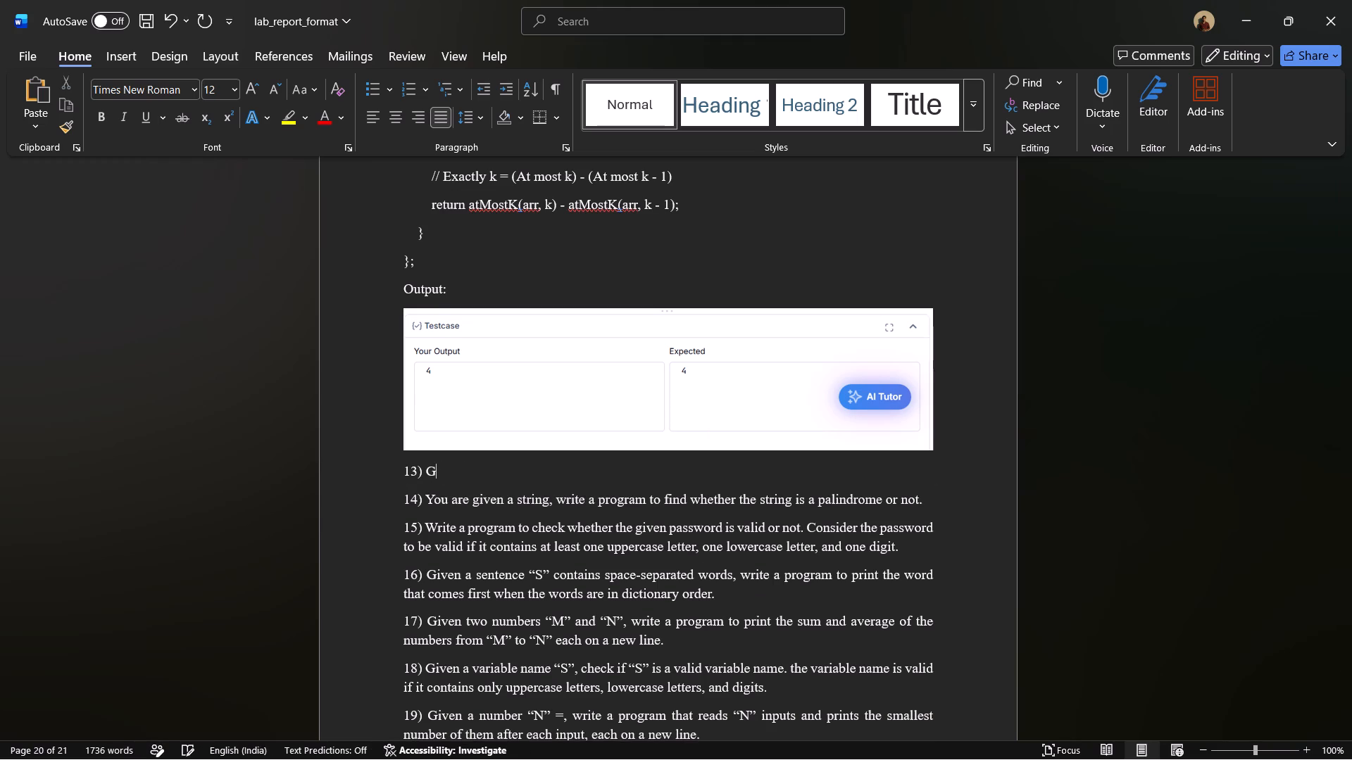
key("BackSpace")
key("space")
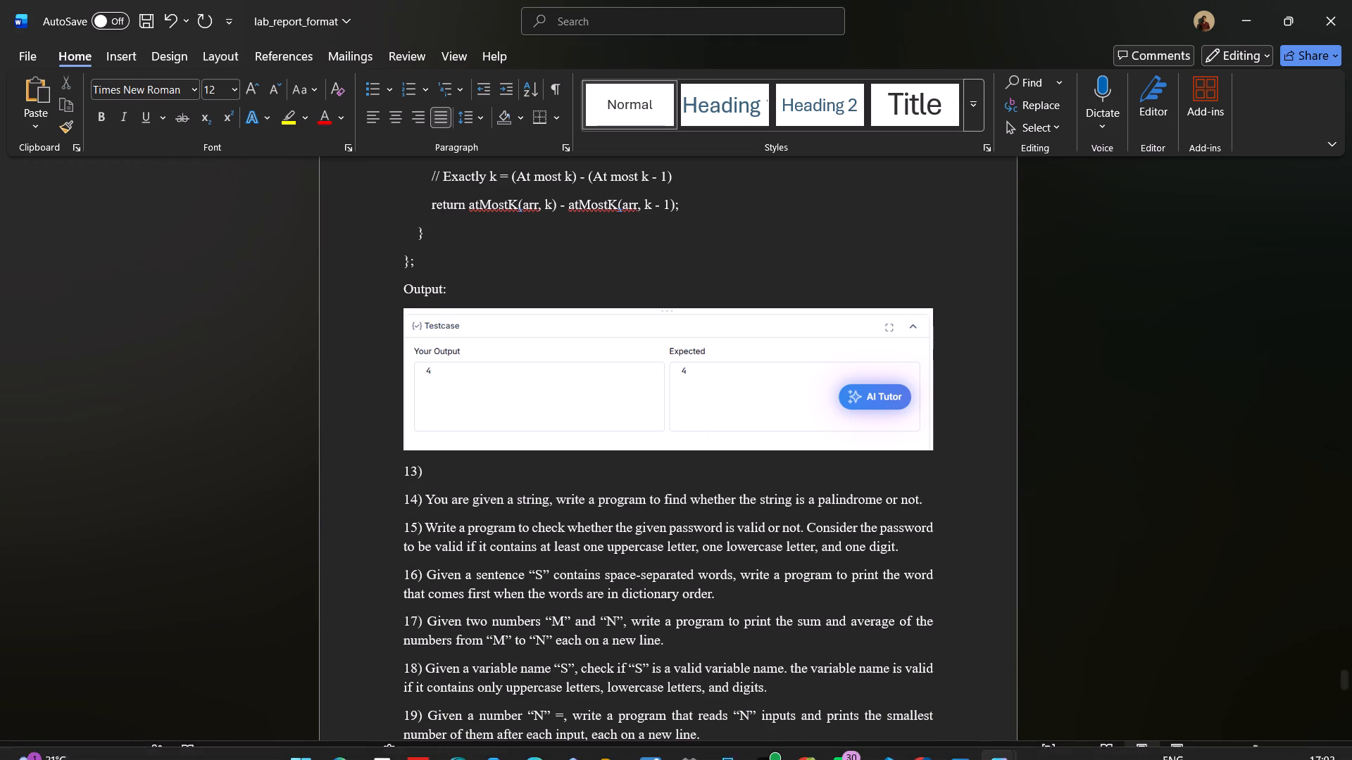
Bring the title "Largest Subarray Sum" from Chrome in after "13)" and add a line reading "Code ;" with an empty line below.
left_click(906, 746)
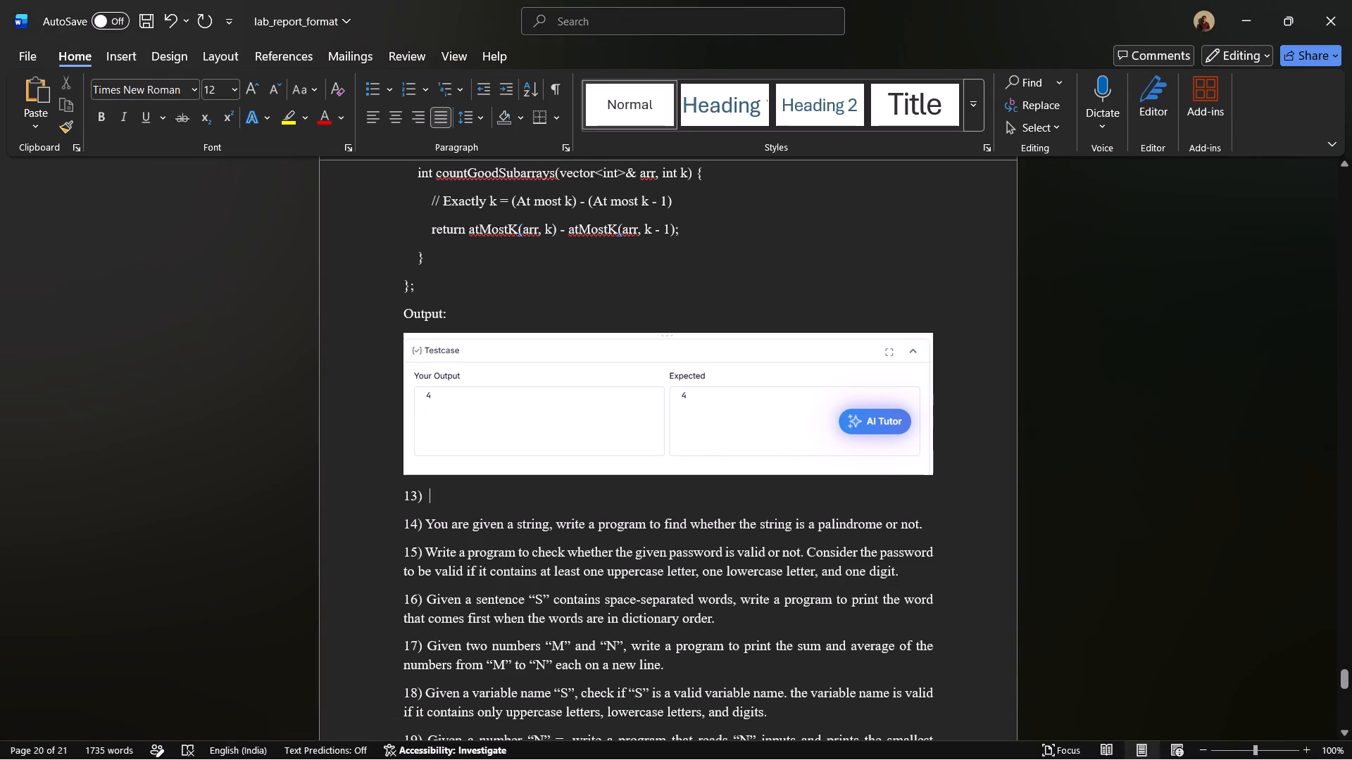
key("ctrl+v")
type("Code ;")
key("Return")
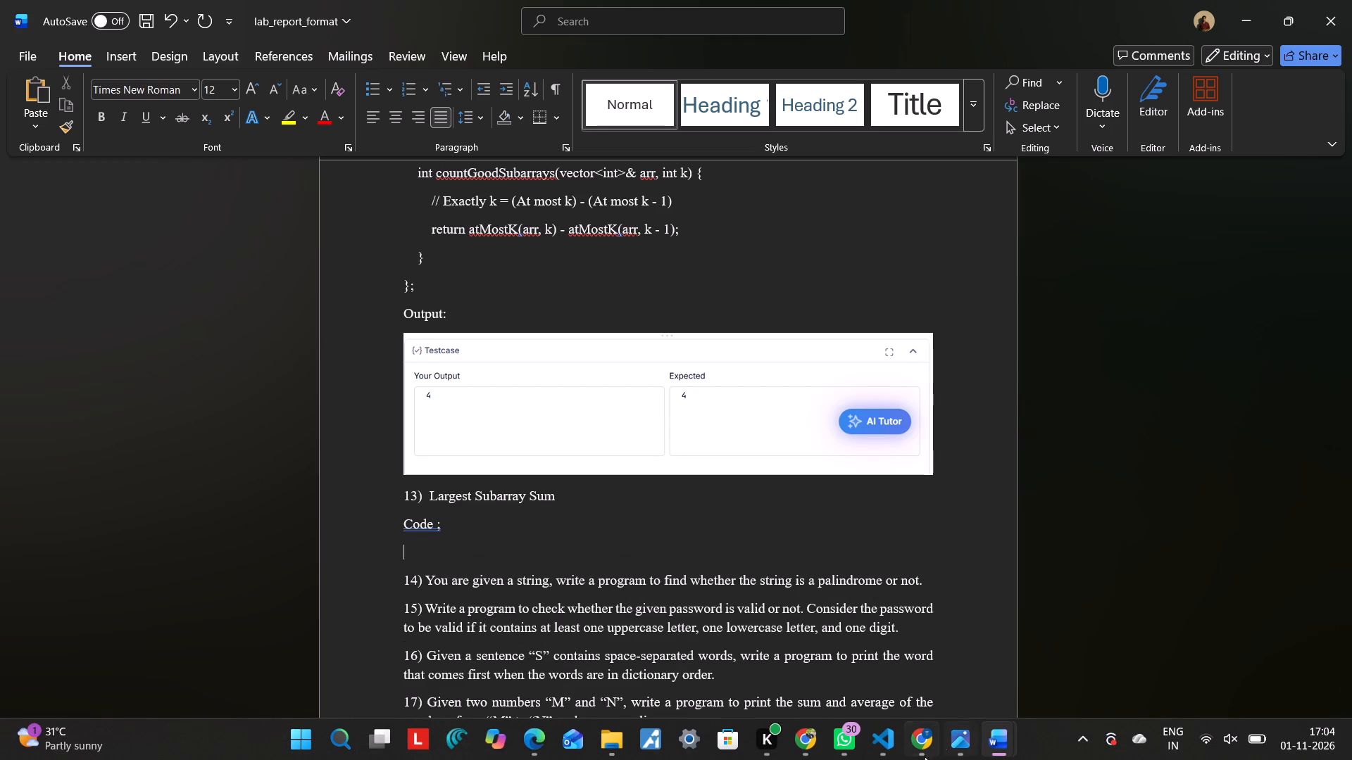
Open Largest Subarray Sum in Chrome, copy its entire C++ solution and paste it below "Code ;" under question 13 in Word.
left_click(921, 757)
left_click(456, 318)
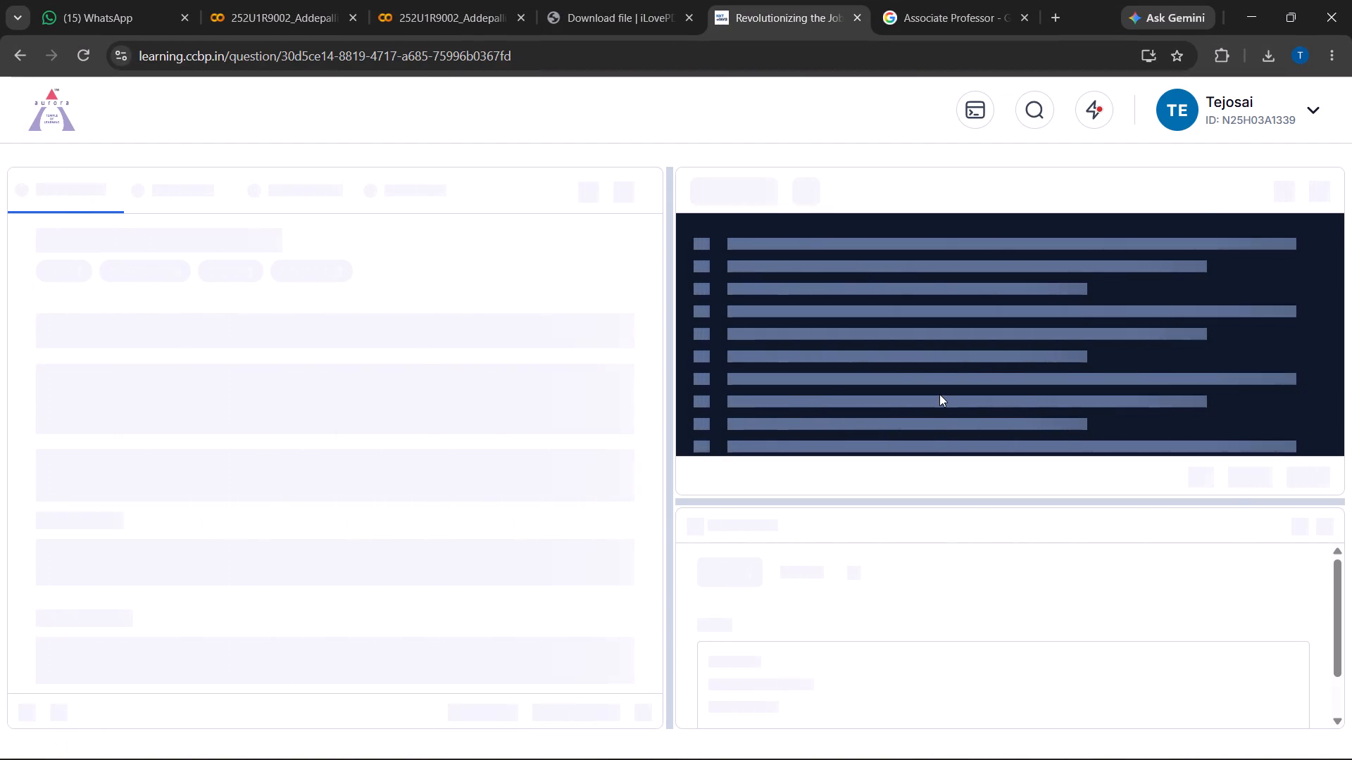
left_click(903, 376)
key("ctrl+a")
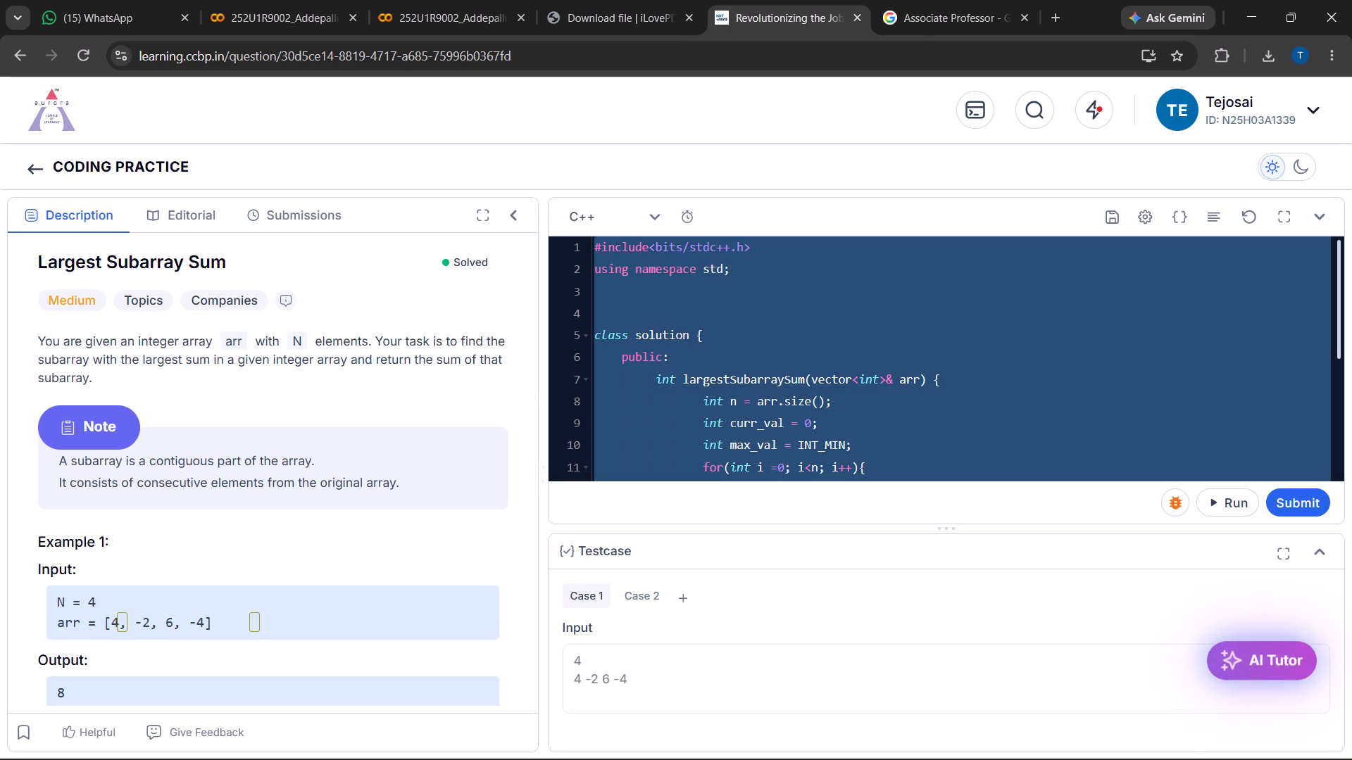
key("ctrl+c")
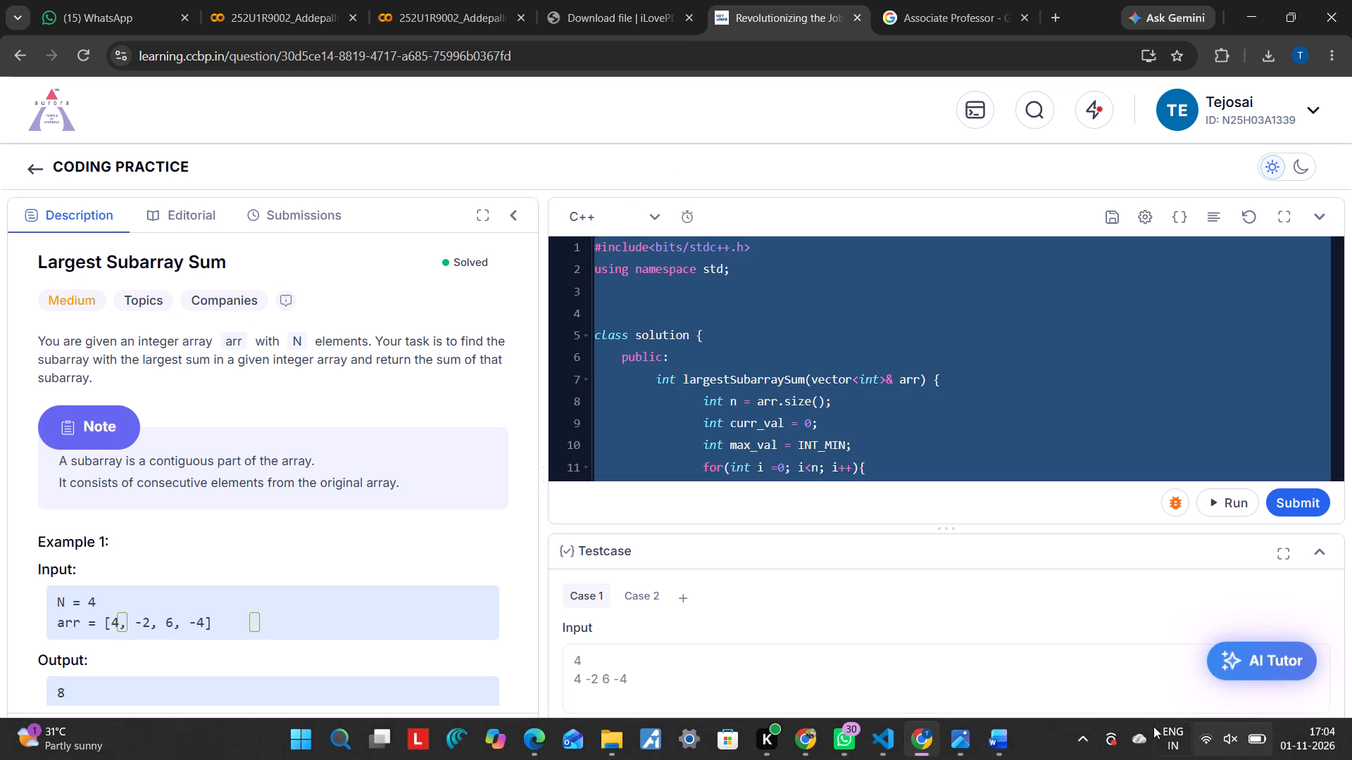
left_click(926, 747)
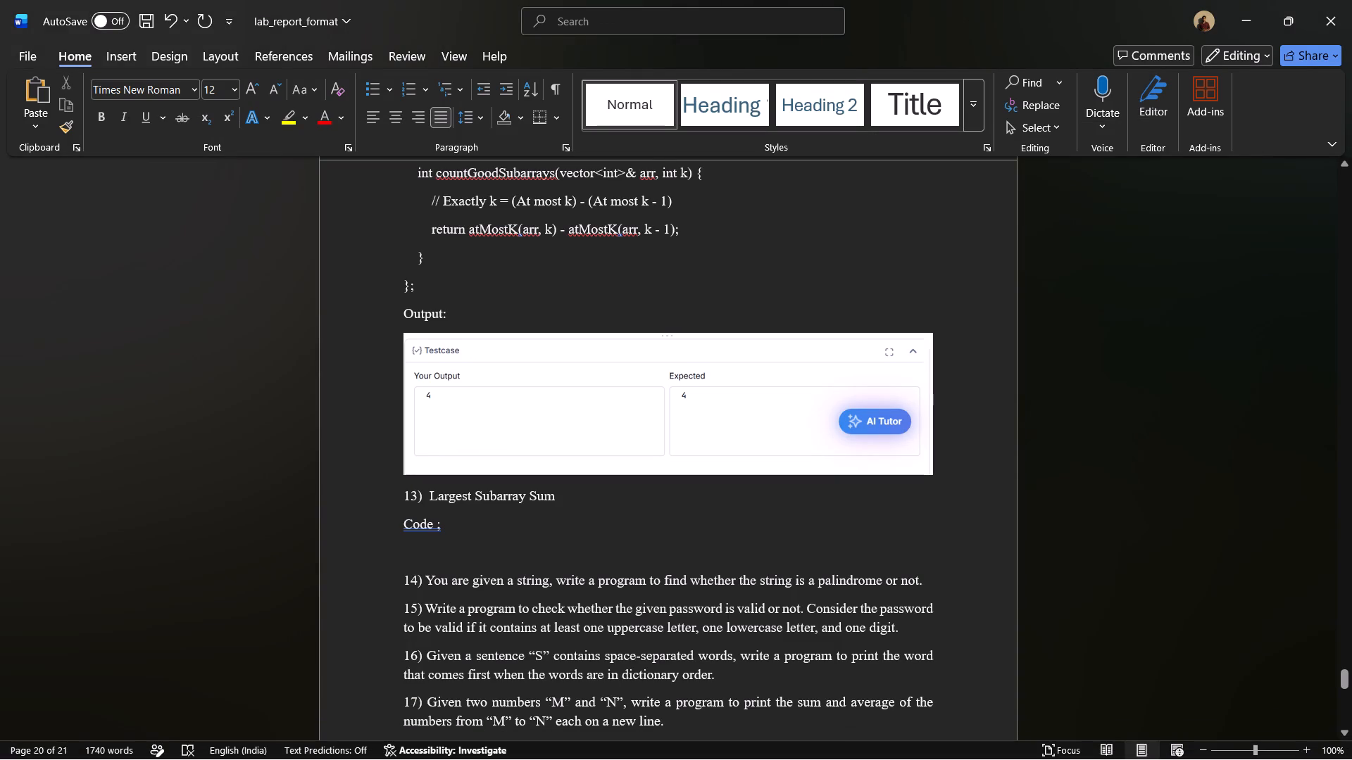
key("ctrl+v")
Add a line reading "Output :" below the pasted Largest Subarray Sum code, followed by an empty line.
scroll(699, 363, "down", 1)
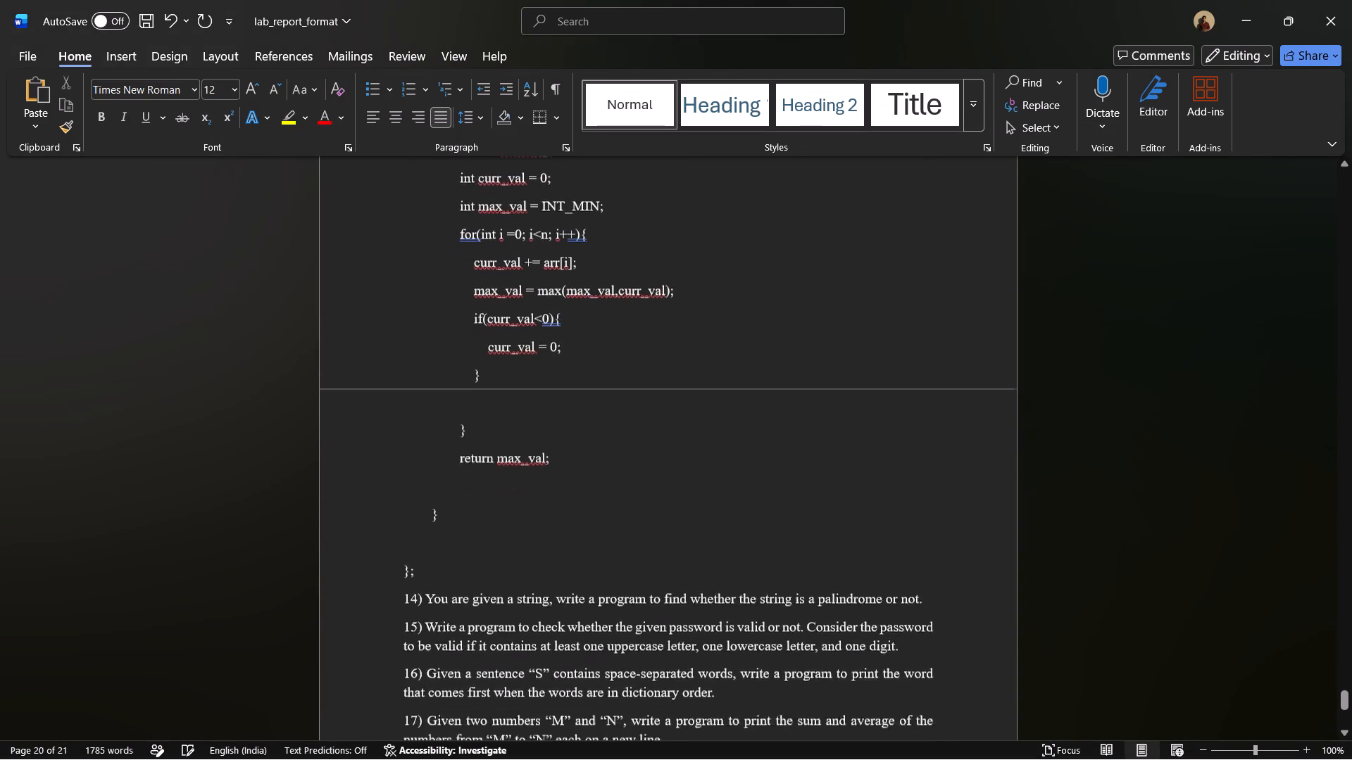
scroll(699, 363, "down", 1)
key("Return")
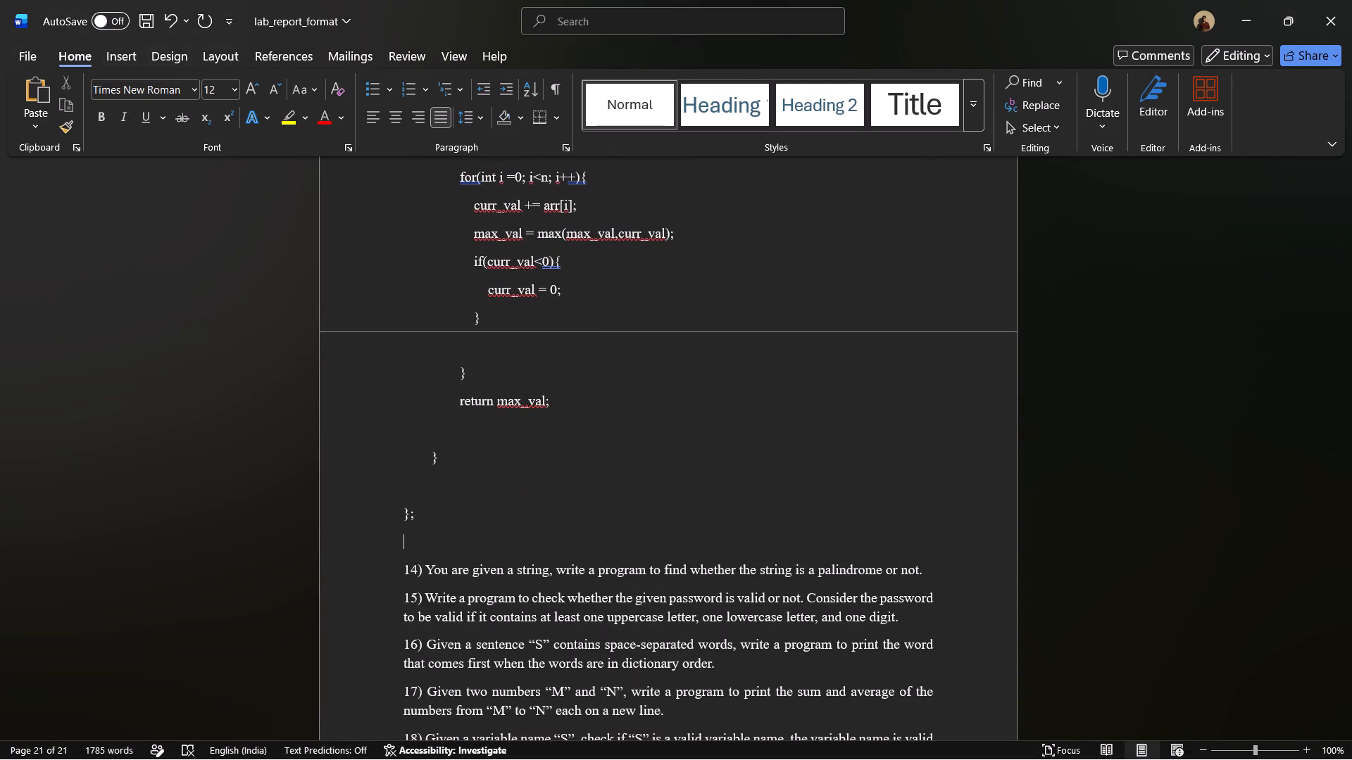
type("Out")
type("put :")
key("Return")
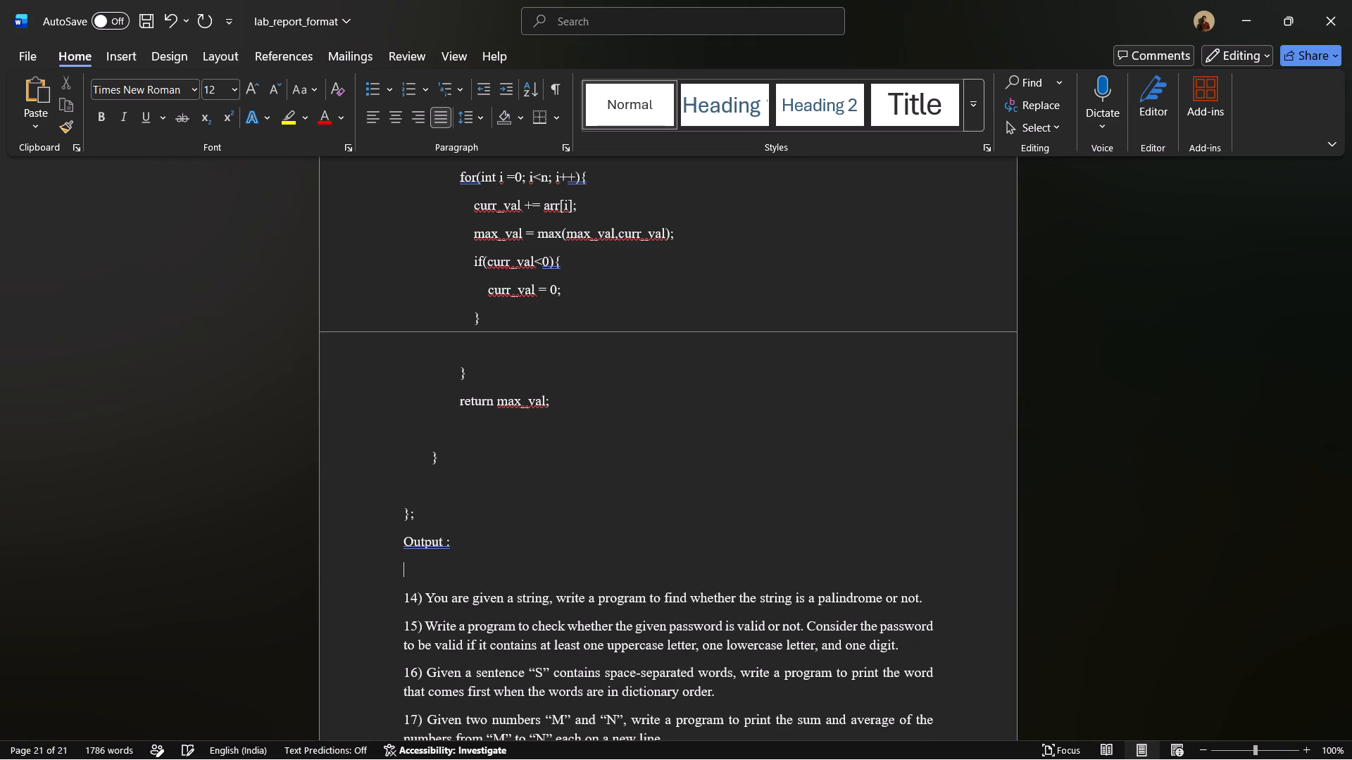
Switch to Chrome and run the Largest Subarray Sum solution against its test cases.
left_click(913, 731)
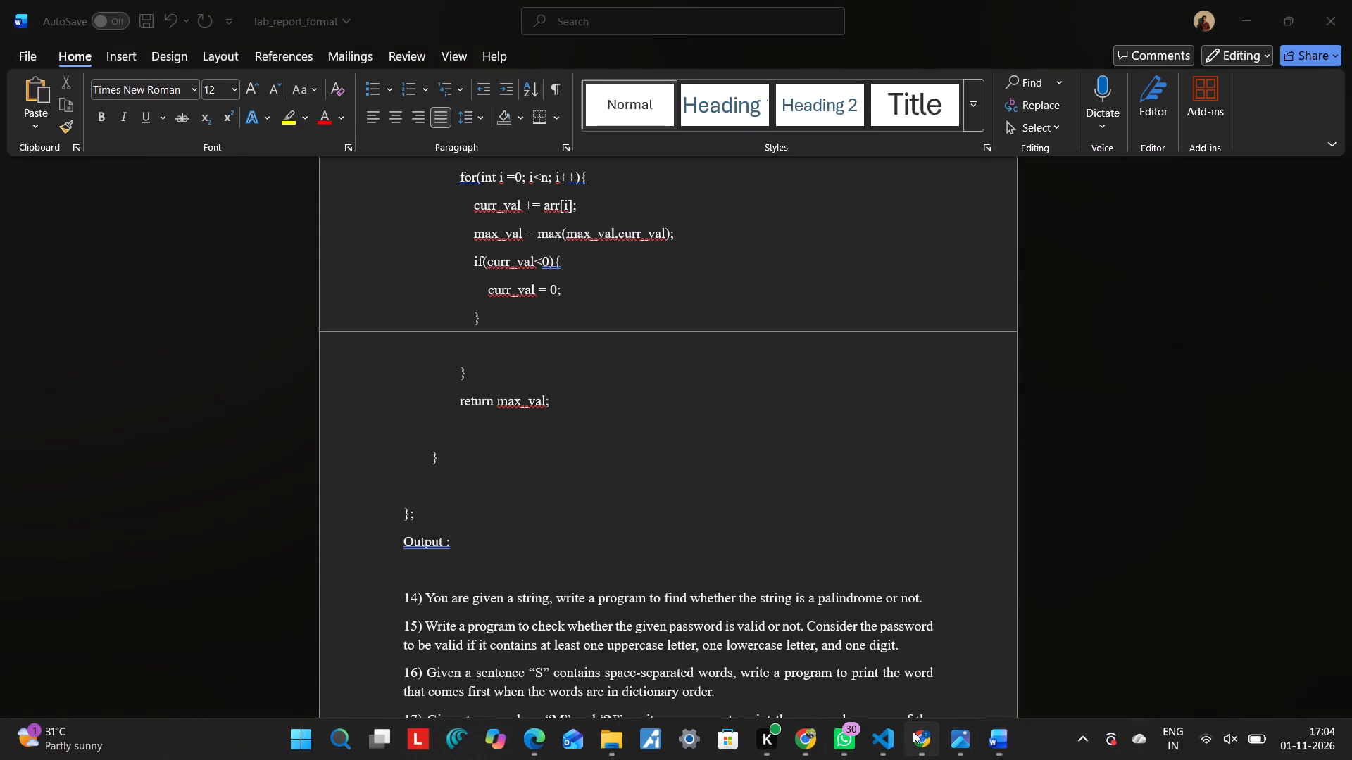
scroll(653, 663, "down", 4)
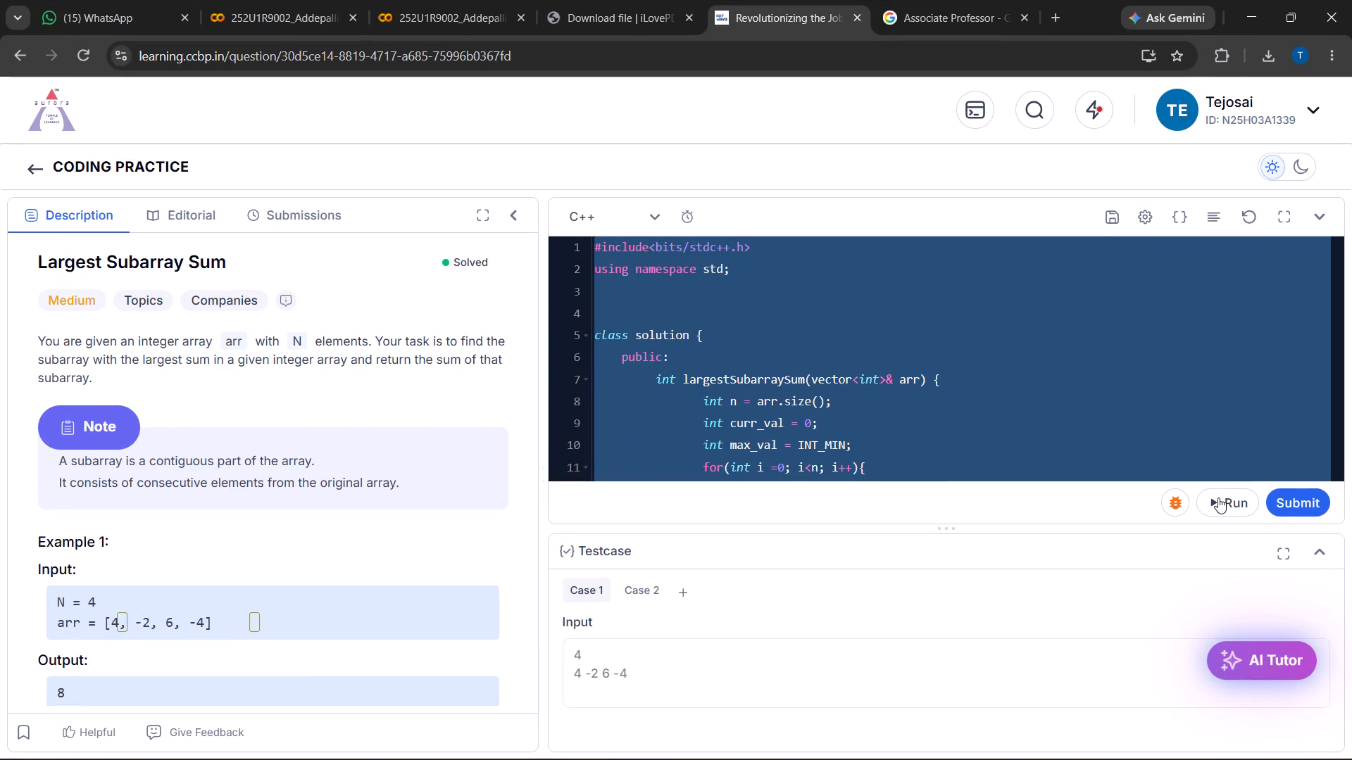
left_click(1218, 498)
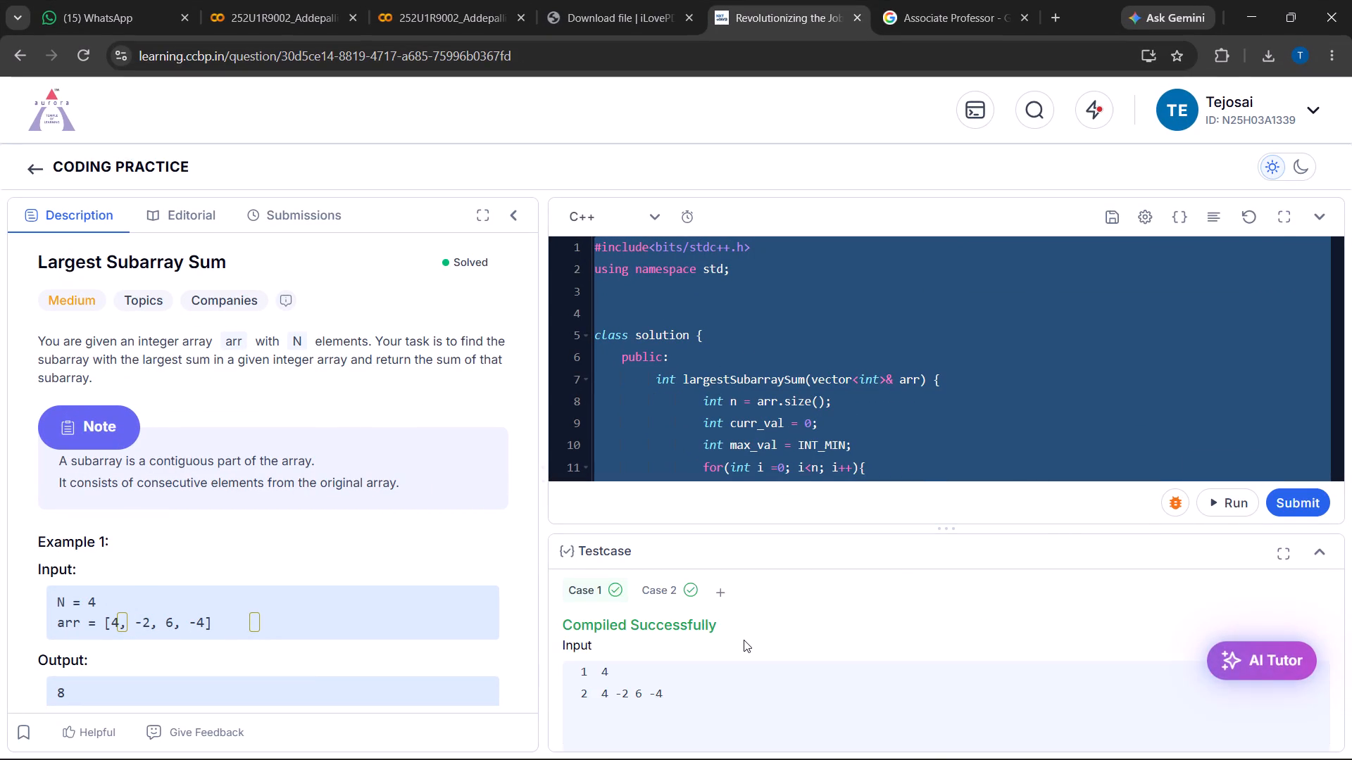
Capture the Testcase area showing Your Output and Expected, and paste the screenshot below "Output :" under question 13 in lab_report_format.
scroll(744, 640, "down", 2)
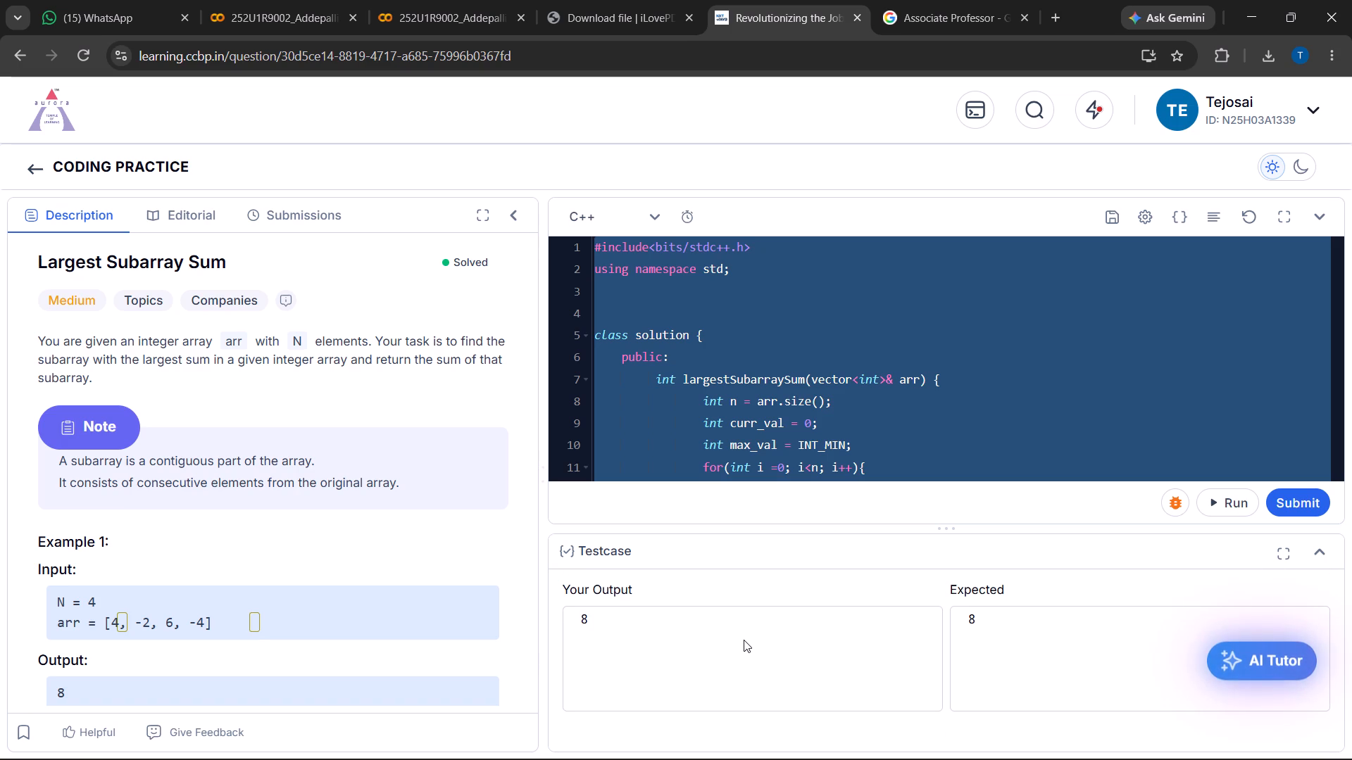
key("shift+super+s")
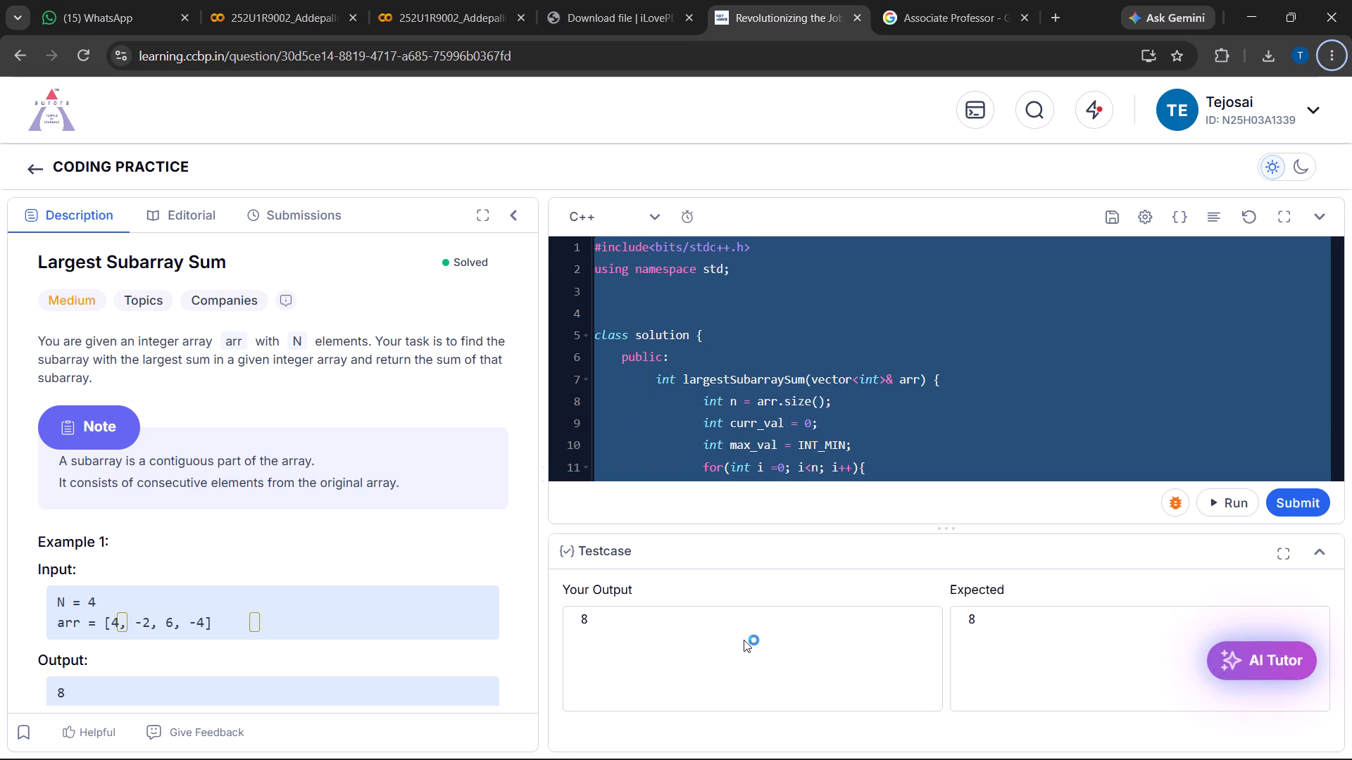
left_click_drag(540, 532, 1347, 754)
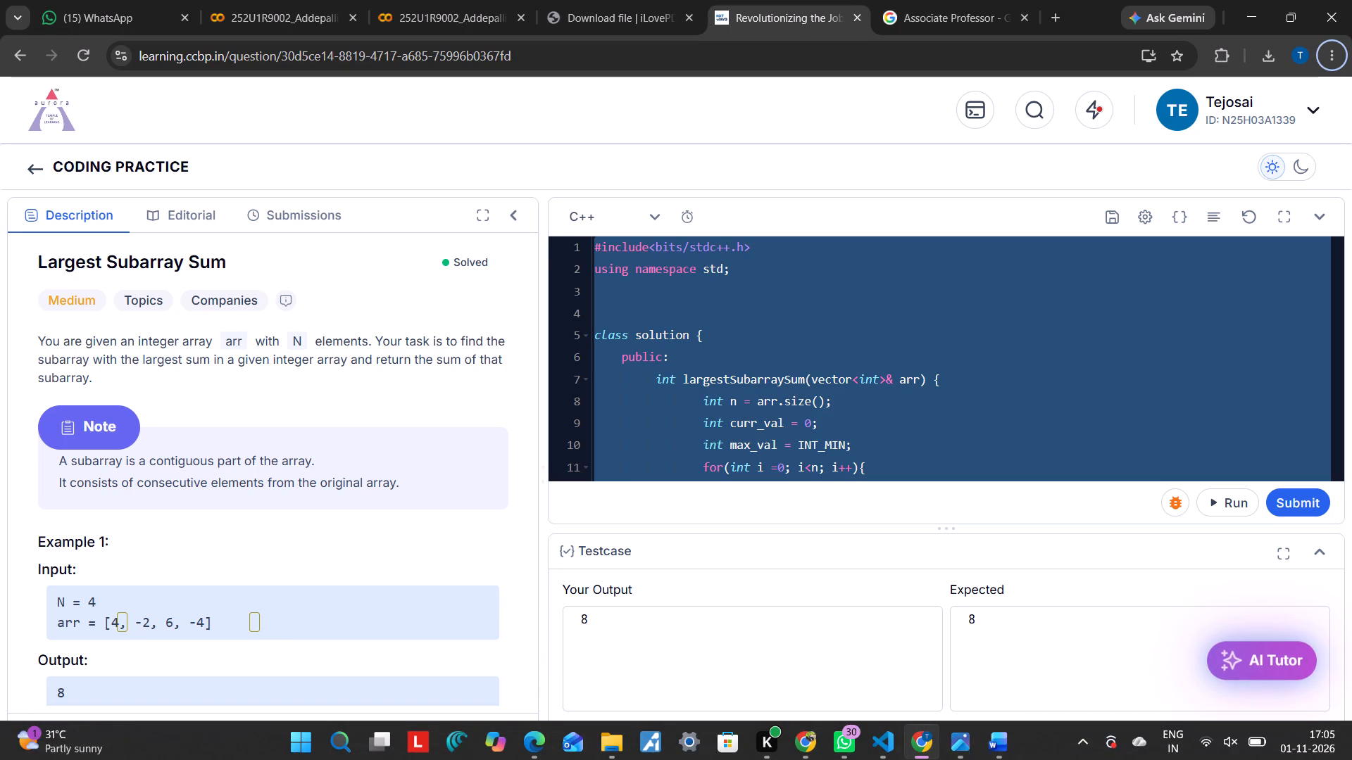
left_click(927, 745)
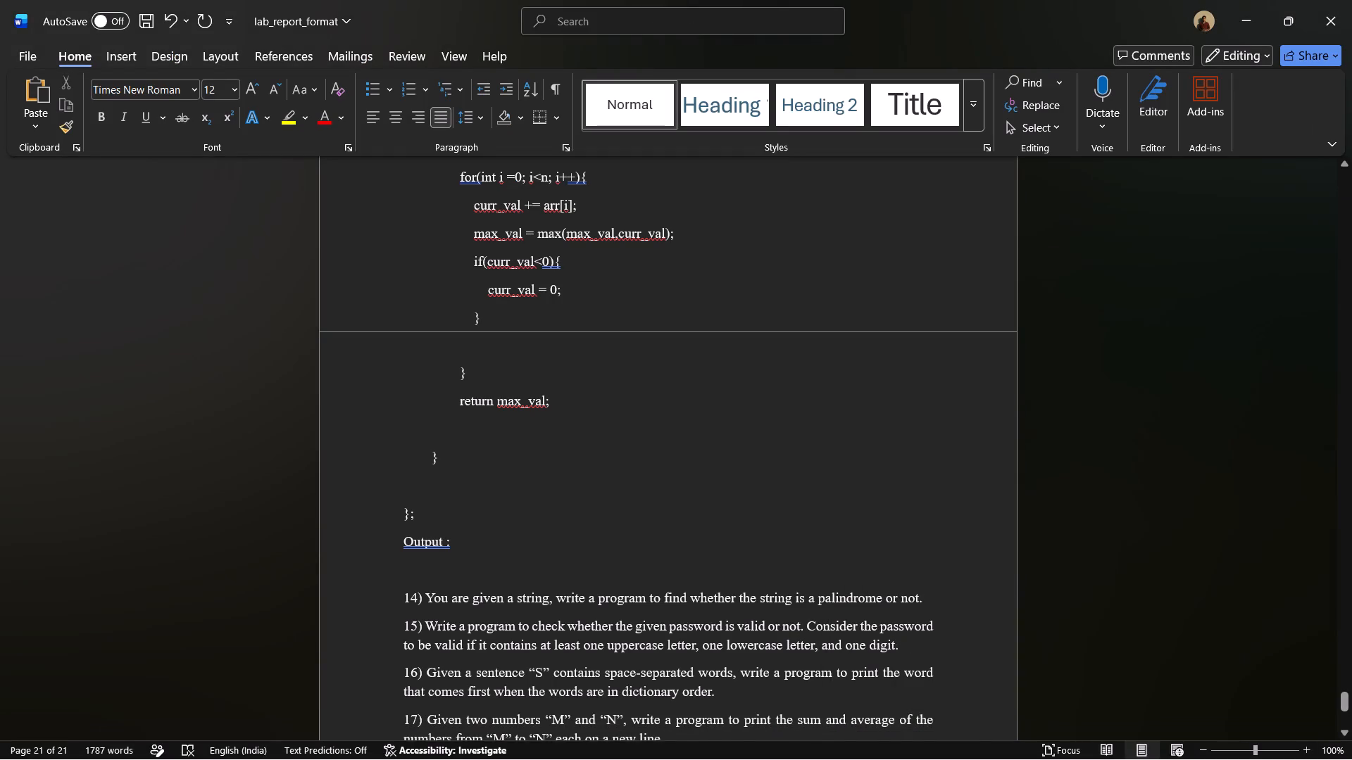
key("ctrl+v")
Delete the sample palindrome question text of question 14, keeping only its number "14)".
scroll(465, 548, "down", 2)
scroll(493, 546, "up", 1)
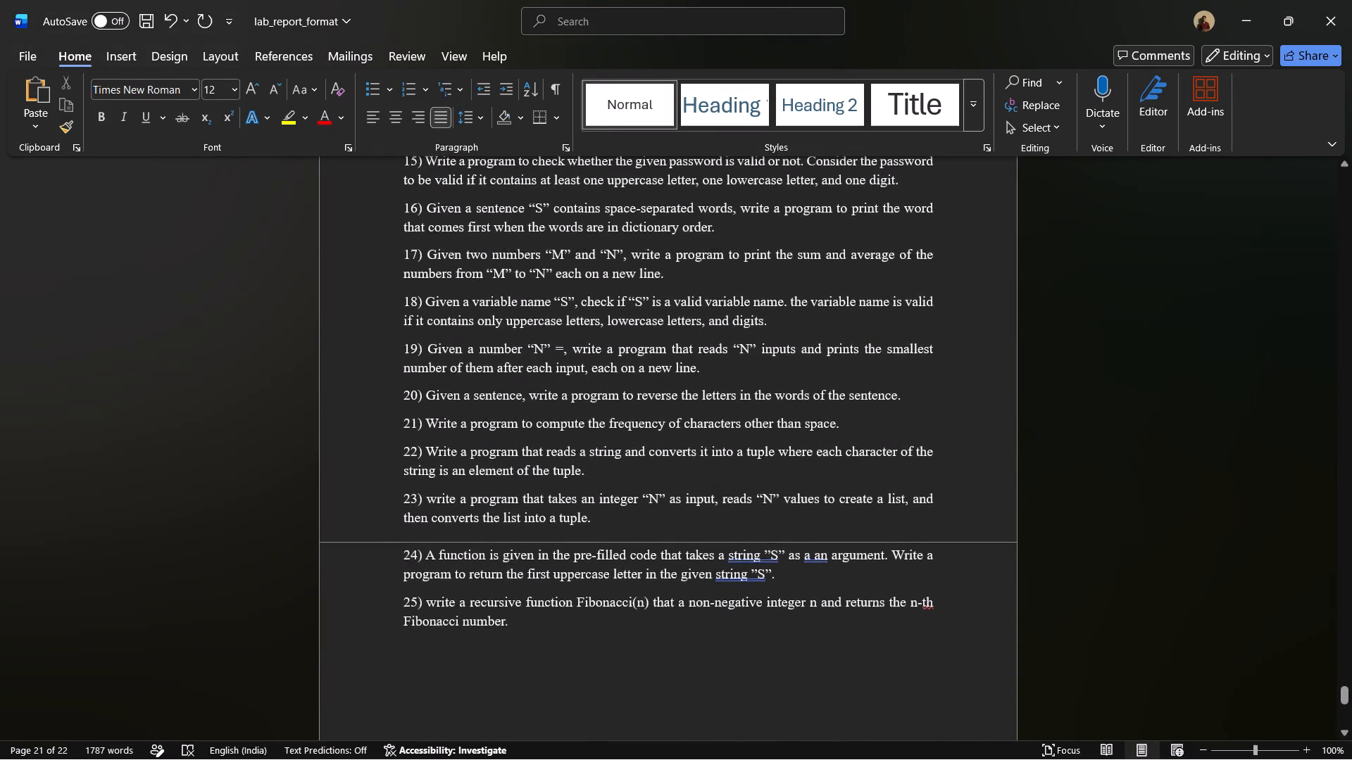
scroll(498, 612, "up", 1)
left_click(924, 381)
left_click_drag(924, 381, 505, 384)
key("BackSpace")
key("BackSpace")
key("BackSpace")
key("BackSpace")
key("BackSpace")
key("BackSpace")
key("BackSpace")
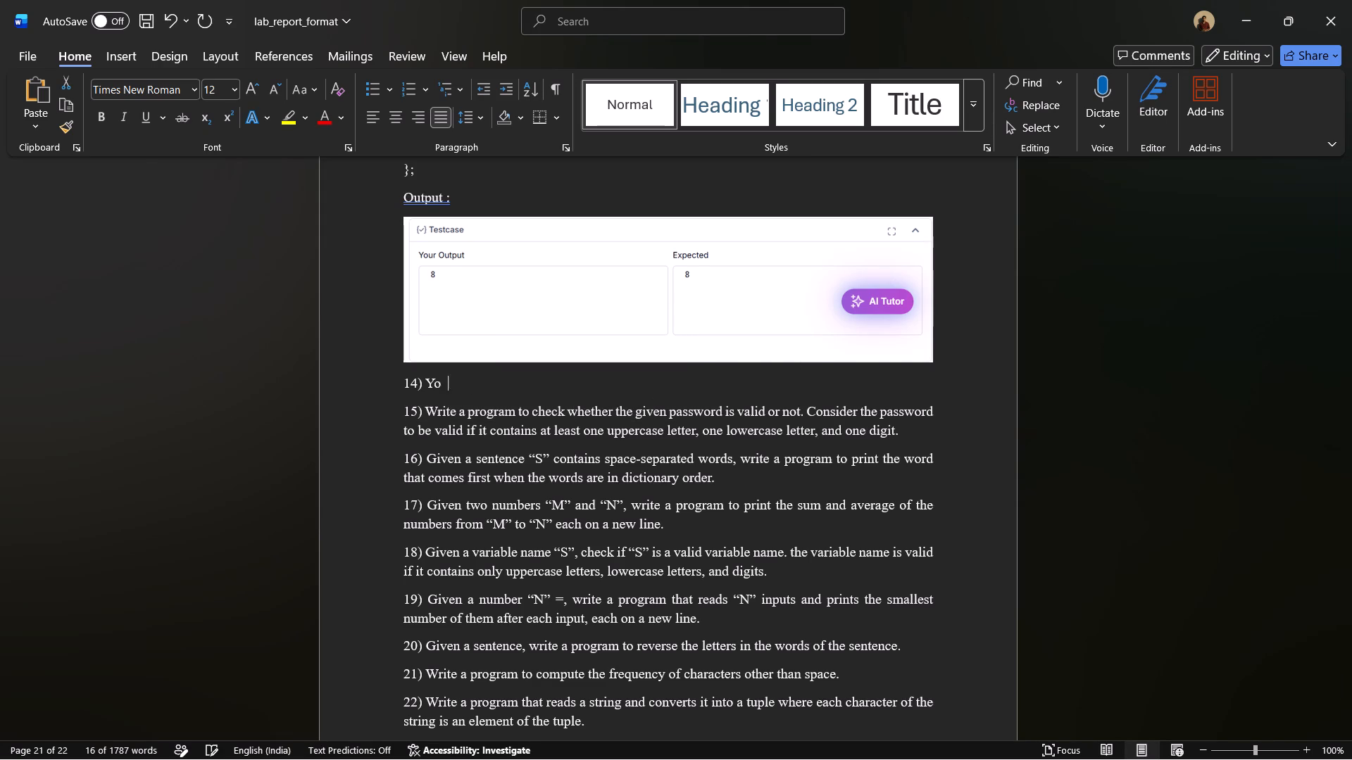
key("BackSpace")
key("BackSpace")
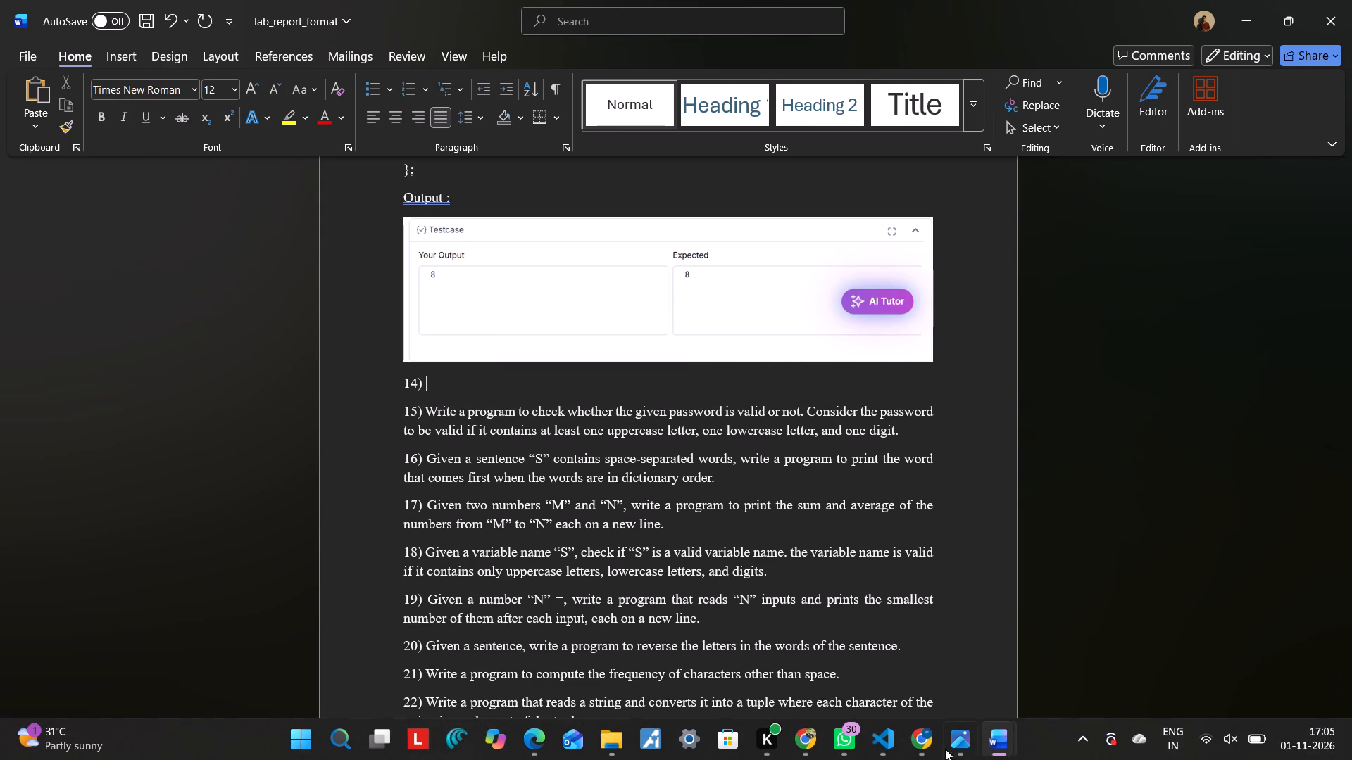
Switch to Chrome and return from Largest Subarray Sum to the Coding Practice question list.
left_click(919, 745)
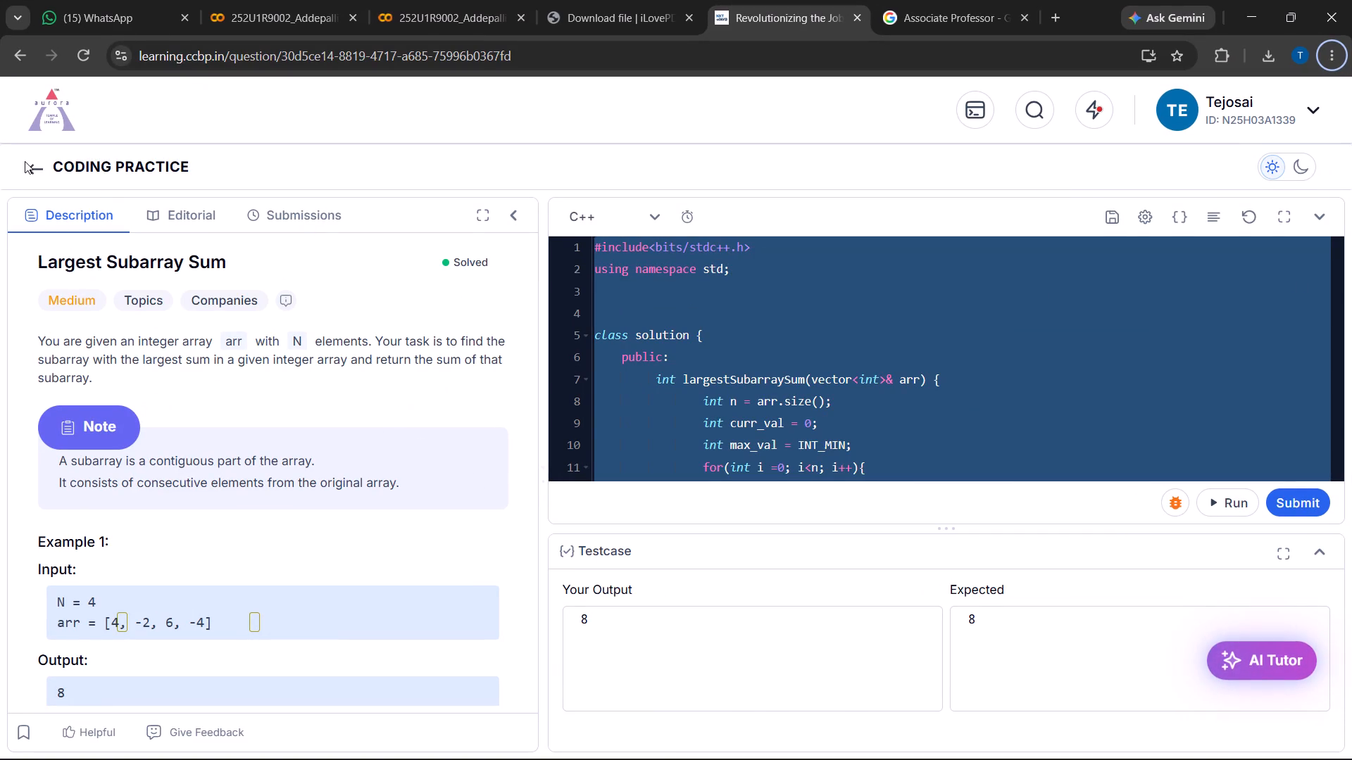
left_click(25, 161)
left_click(29, 165)
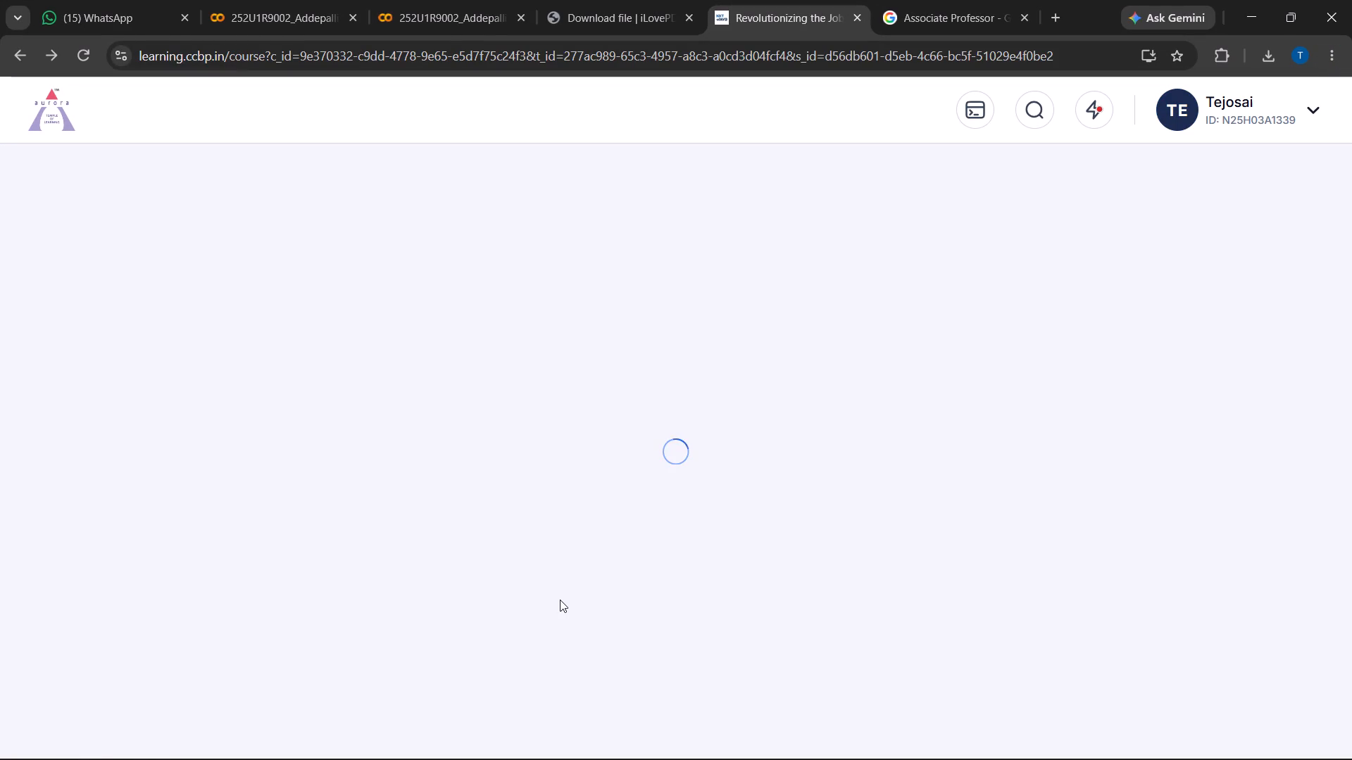
scroll(392, 440, "down", 1)
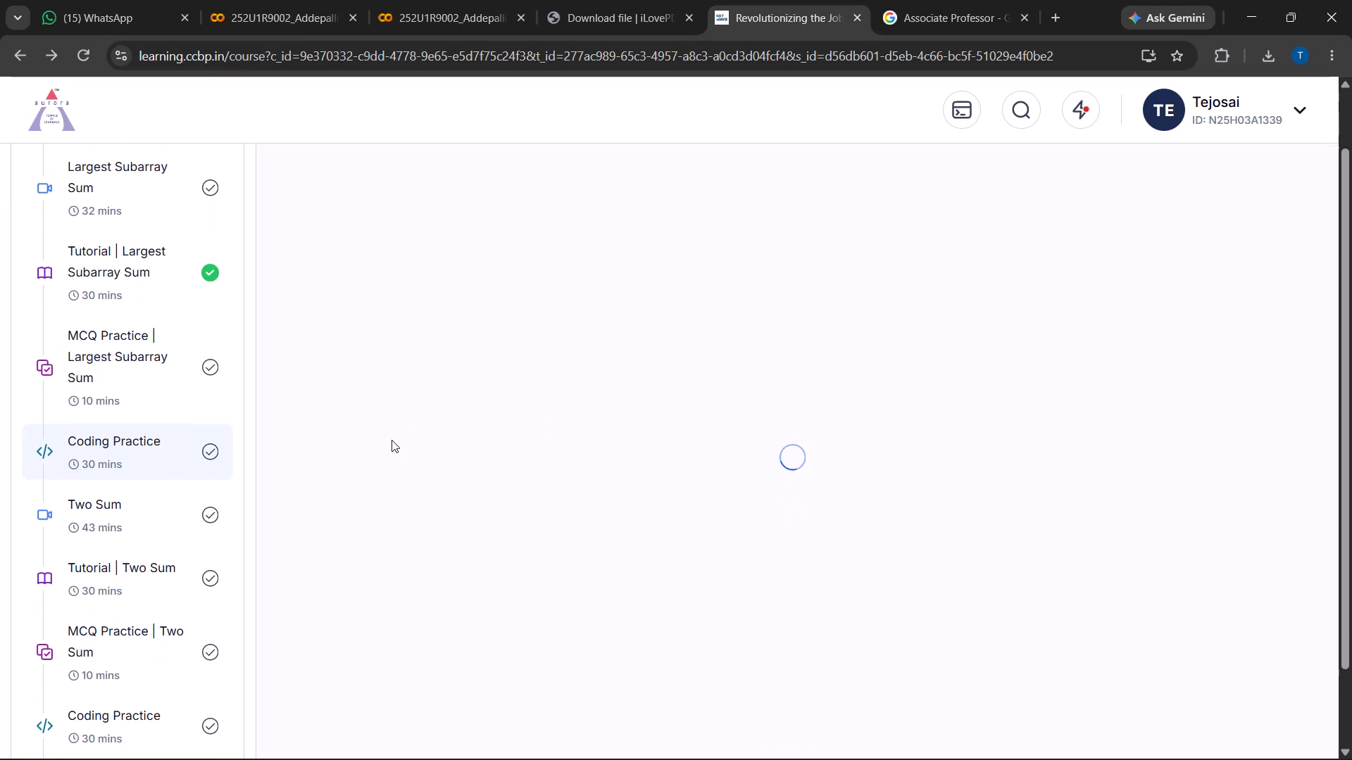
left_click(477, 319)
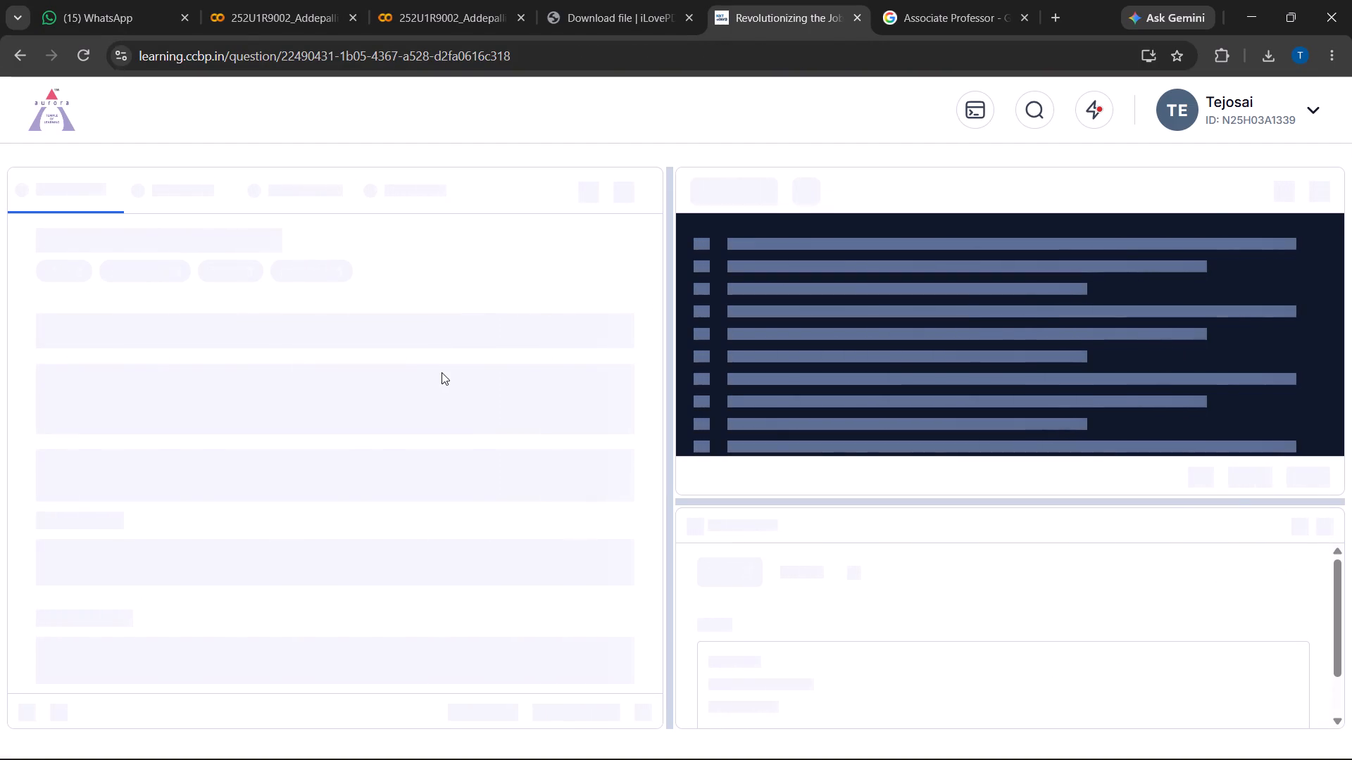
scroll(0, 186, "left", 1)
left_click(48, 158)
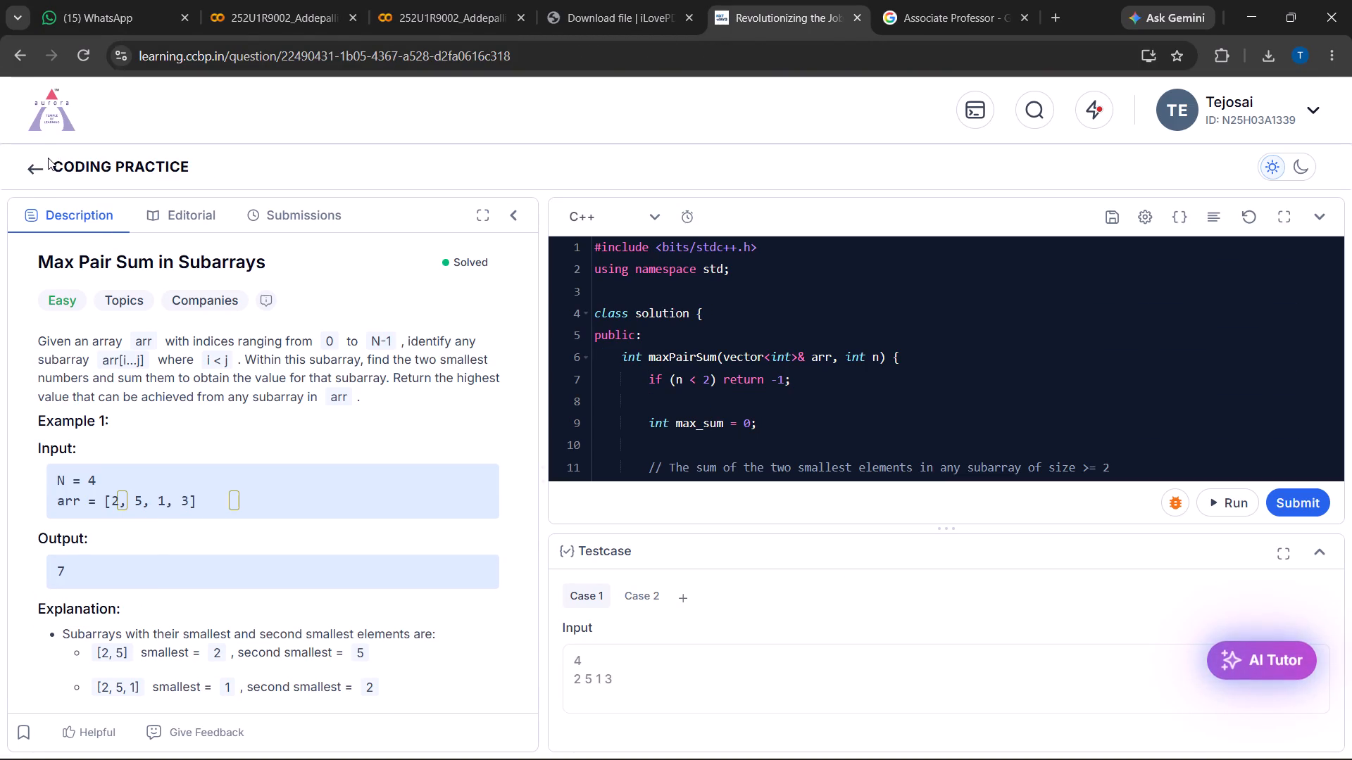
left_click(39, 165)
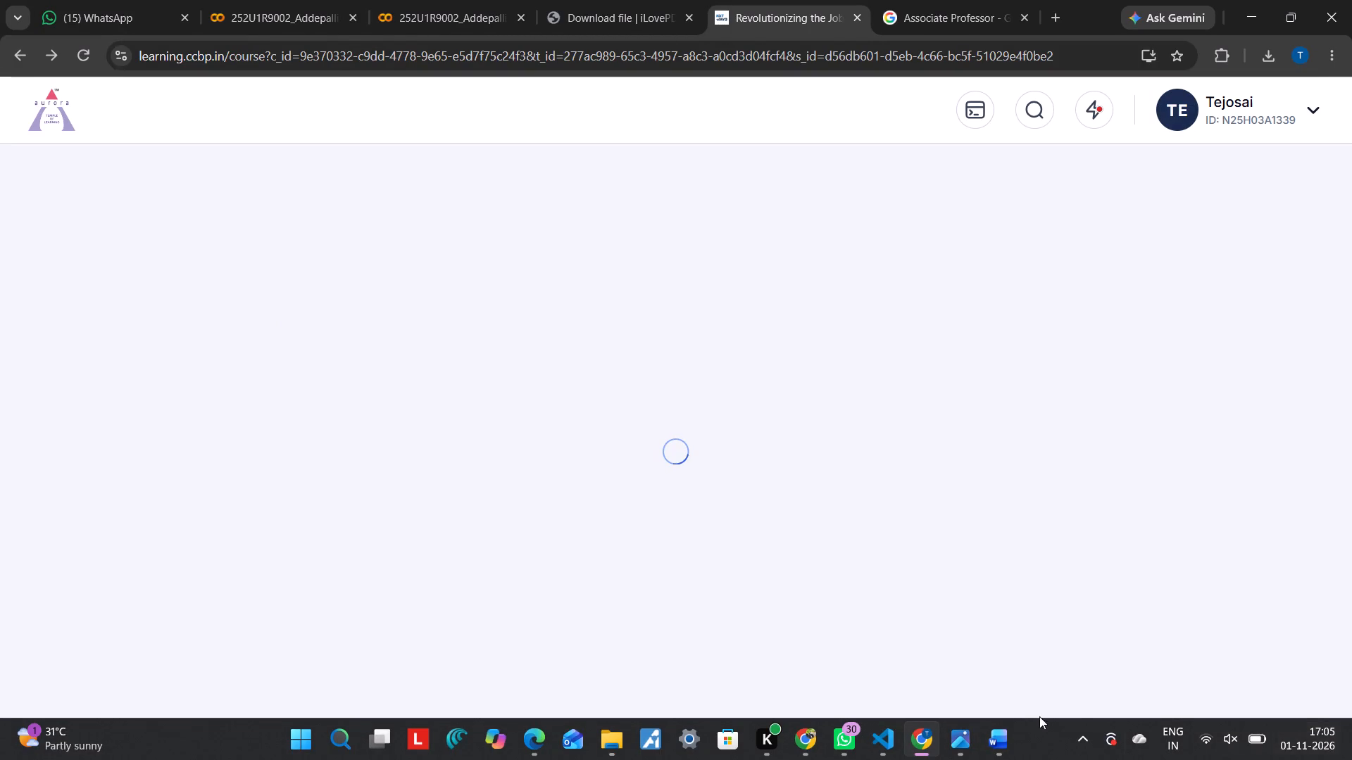
Copy the title "Max Pair Sum in Subarrays" from the Coding Practice question list and paste it after "14)" in Word.
left_click(917, 756)
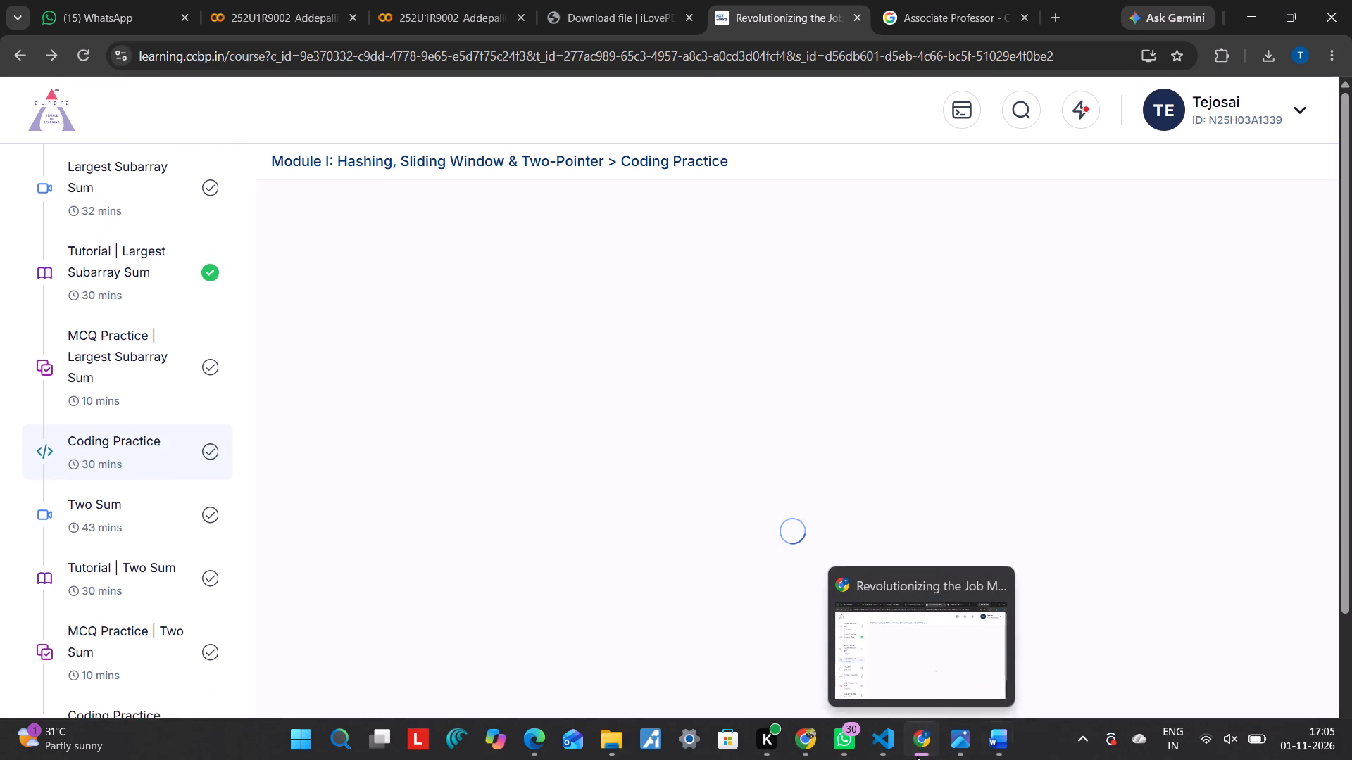
left_click(917, 756)
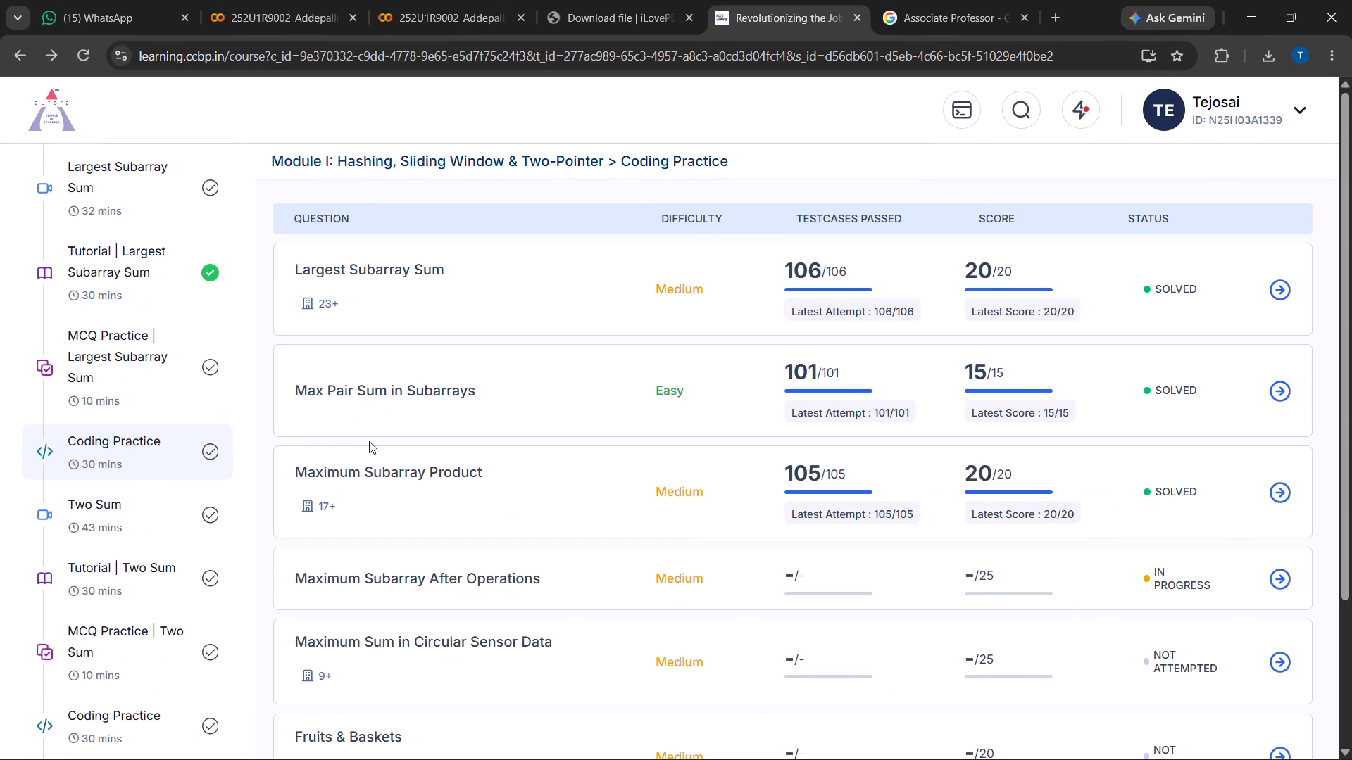
left_click_drag(263, 435, 306, 398)
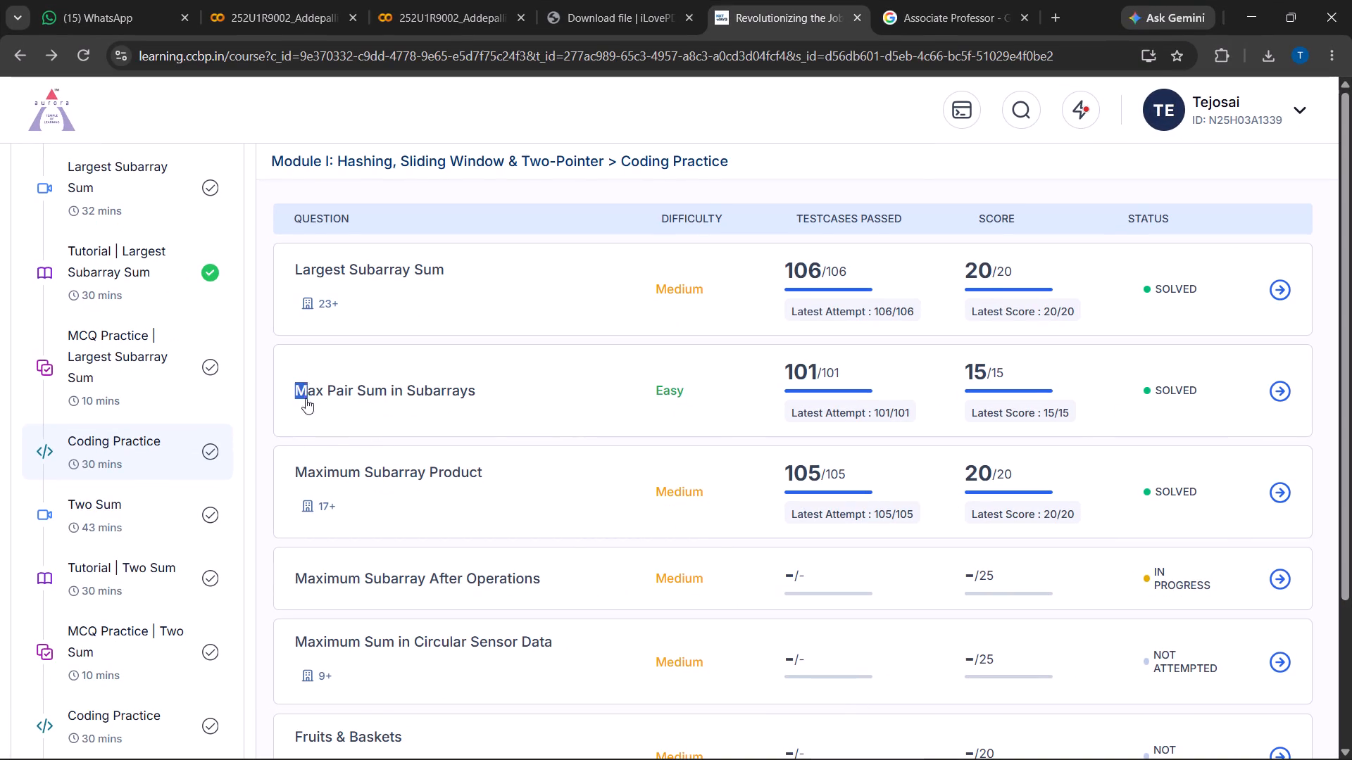
left_click_drag(306, 398, 480, 398)
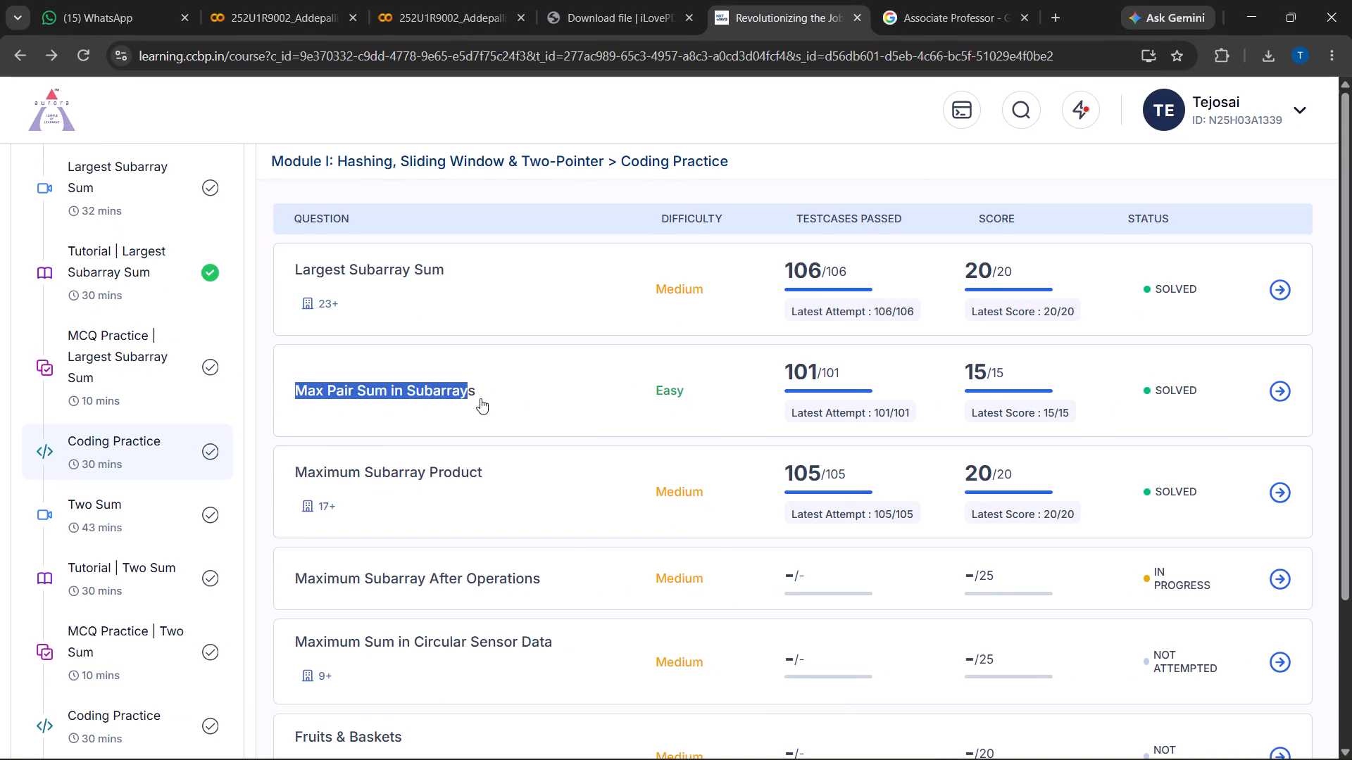
key("ctrl+c")
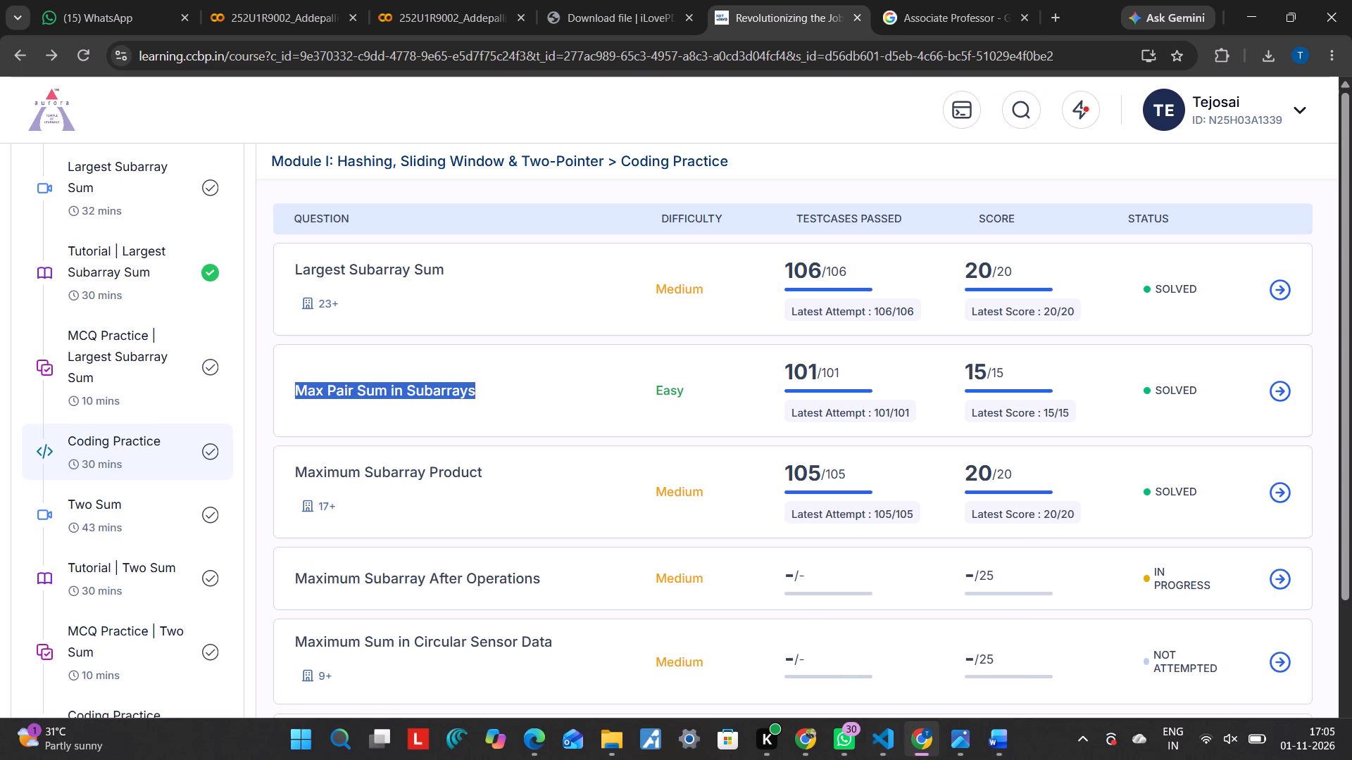
left_click(918, 759)
key("ctrl+v")
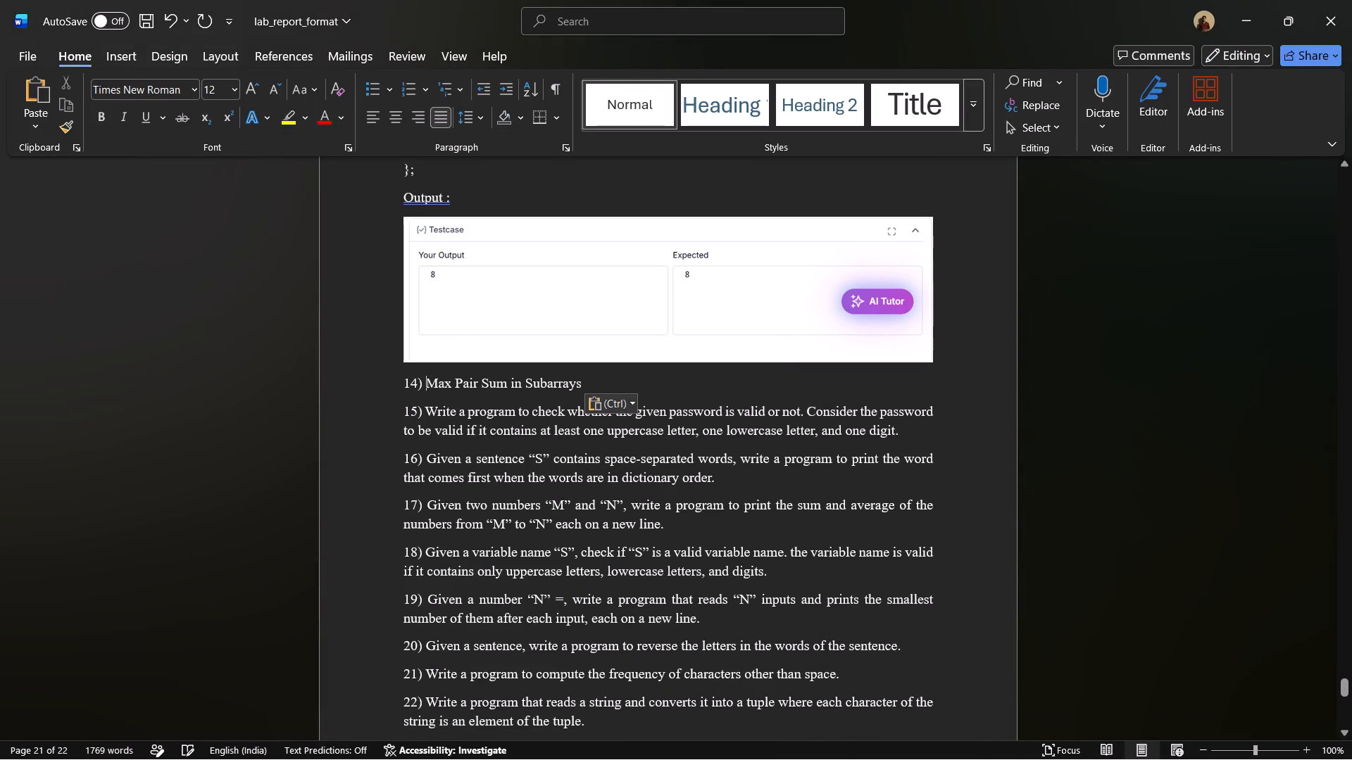
Add a "Code:" line below the question 14 title "Max Pair Sum in Subarrays".
key("Return")
type("Code")
key("shift+colon")
key("Return")
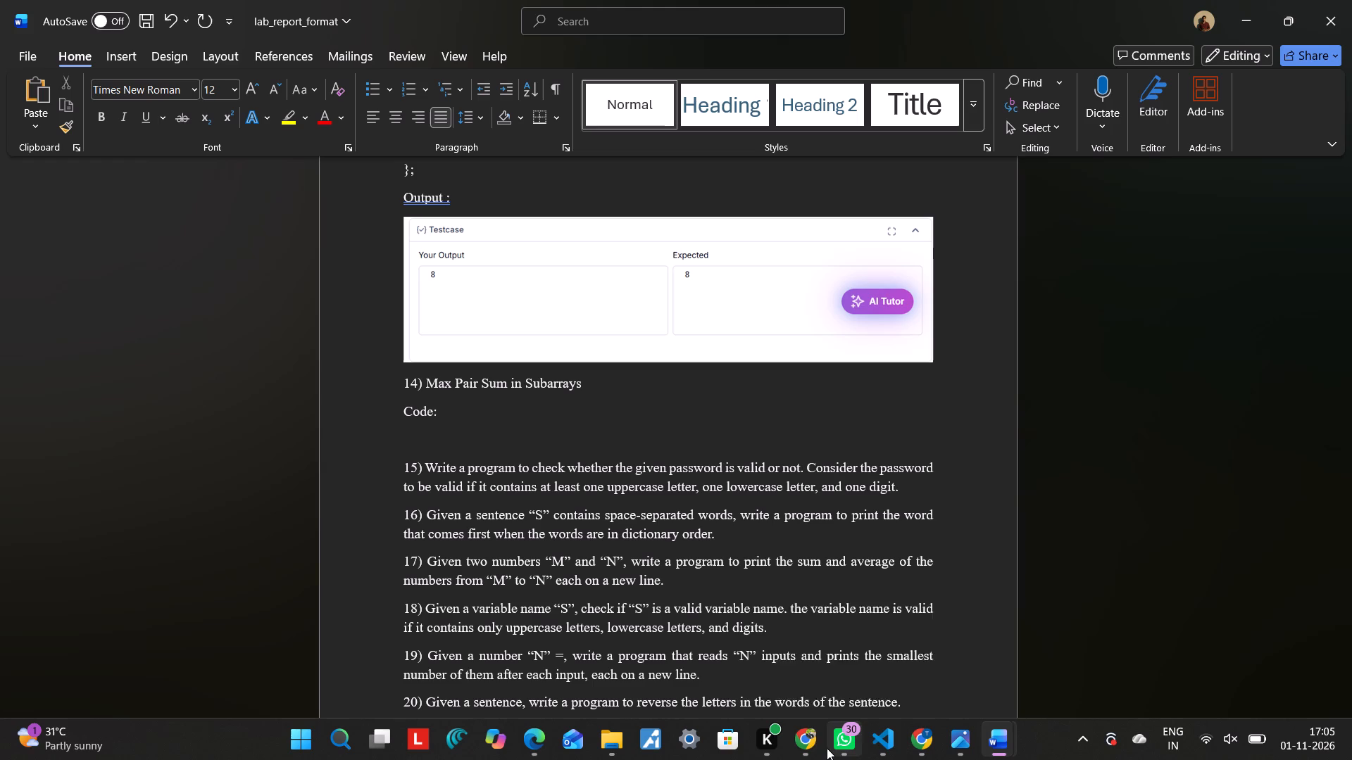
Open Max Pair Sum in Subarrays in Chrome, copy its entire C++ solution and paste it below "Code:" in Word.
left_click(915, 735)
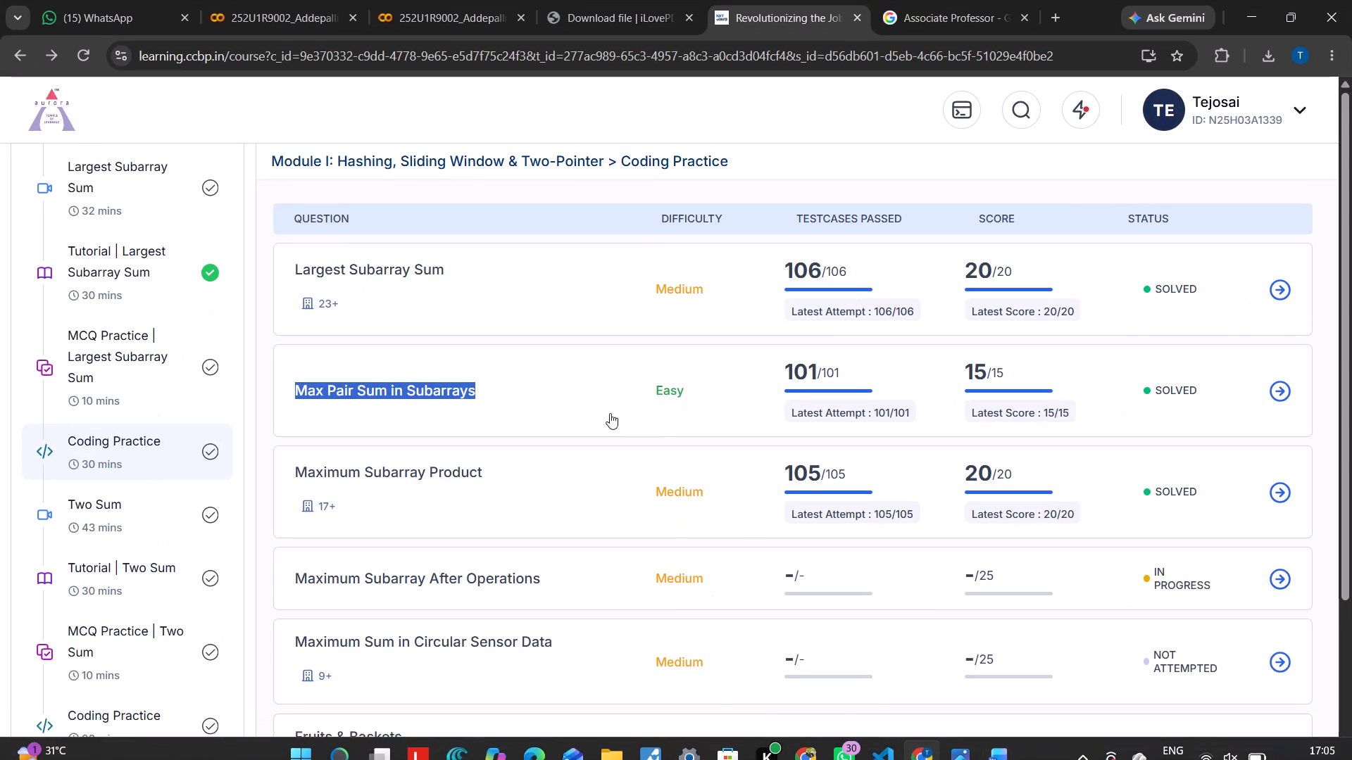
left_click(592, 398)
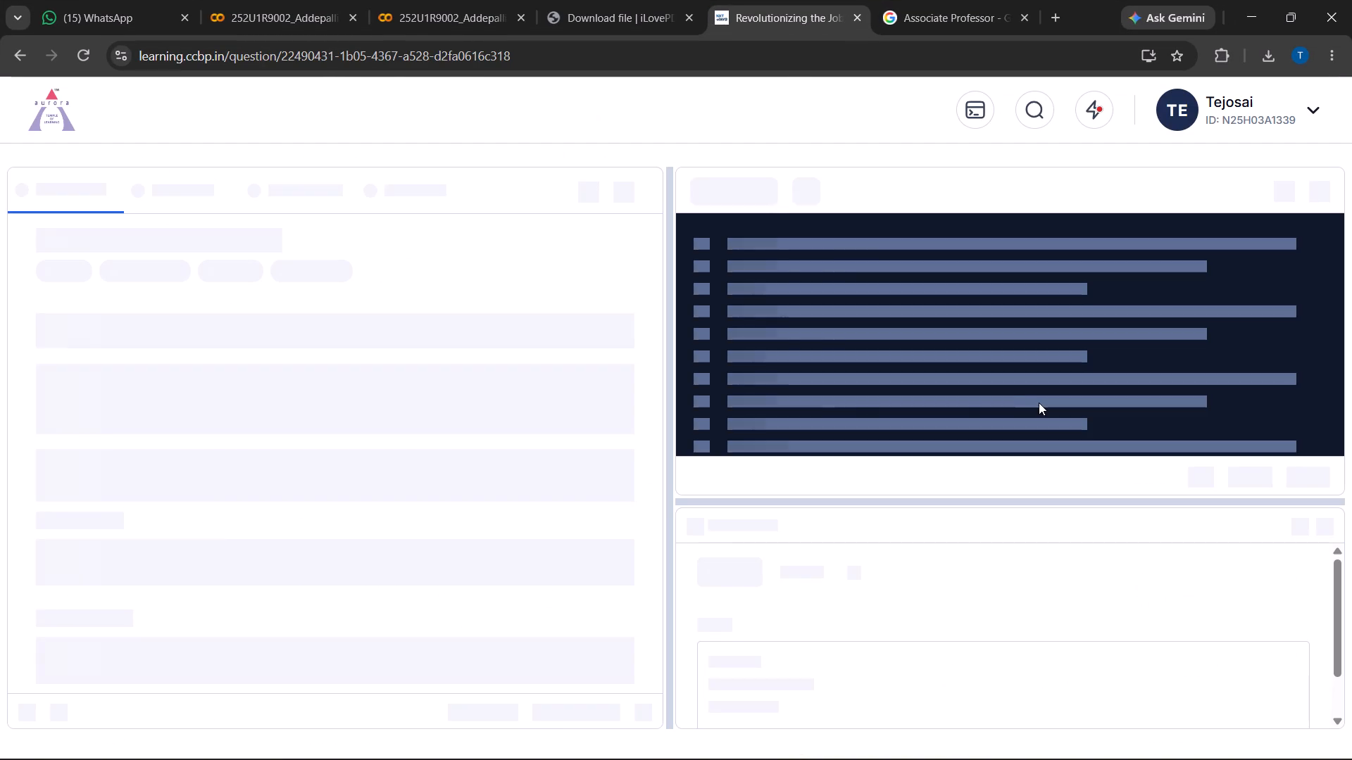
left_click(857, 343)
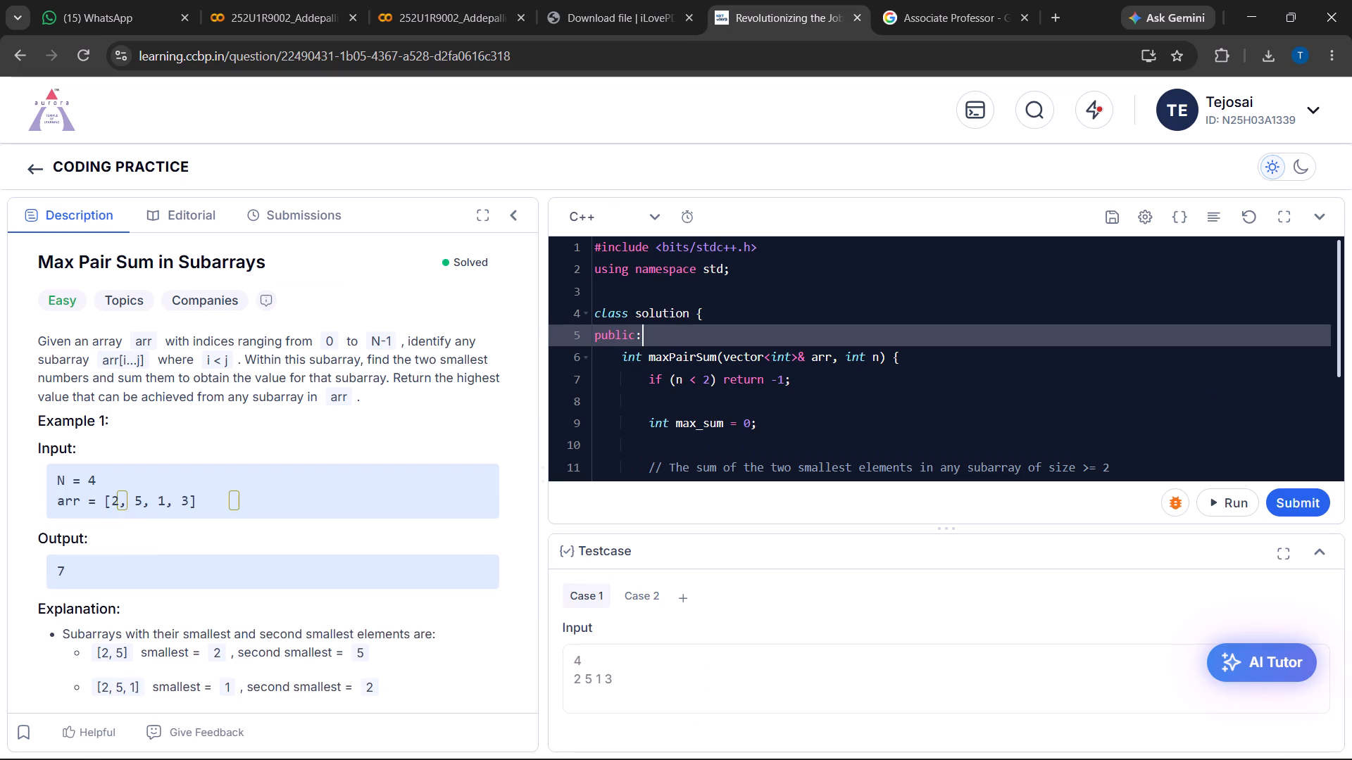
key("ctrl+a")
key("ctrl+c")
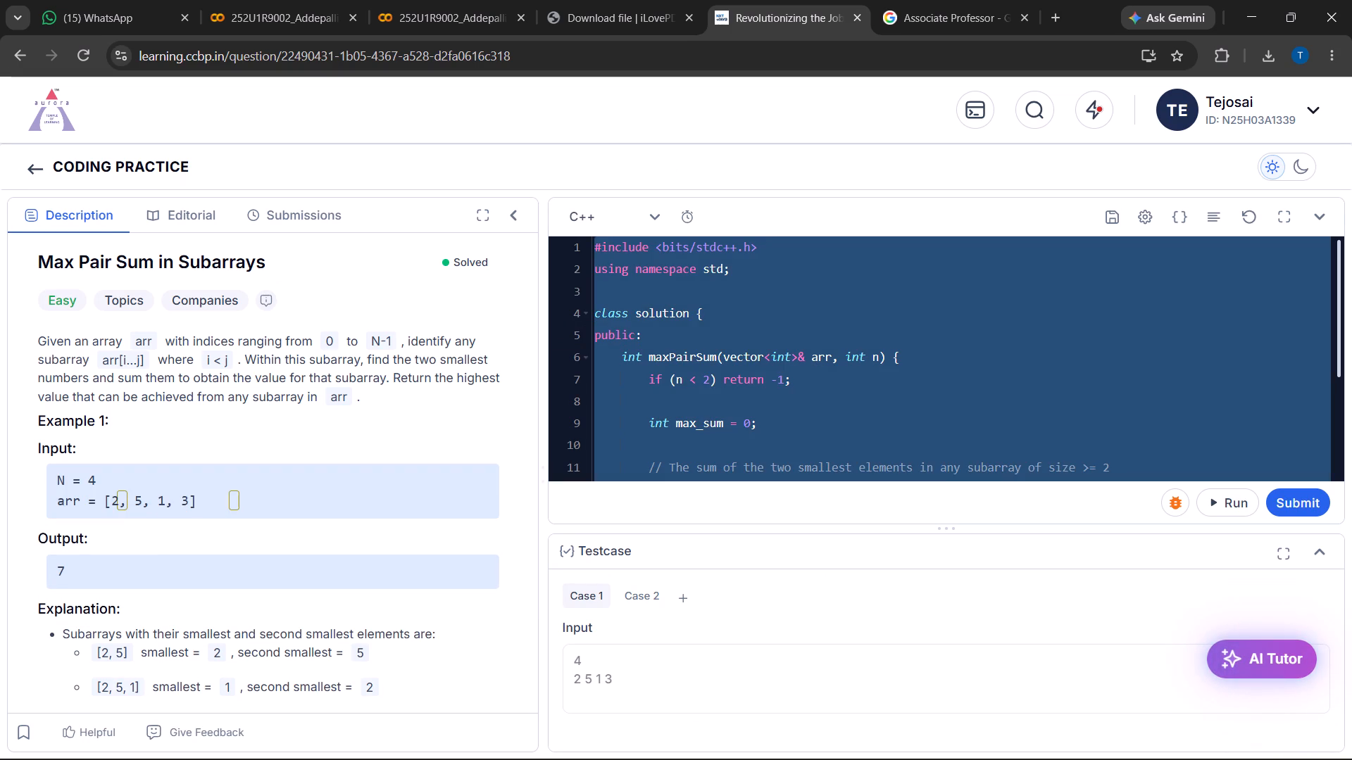
key("ctrl+c")
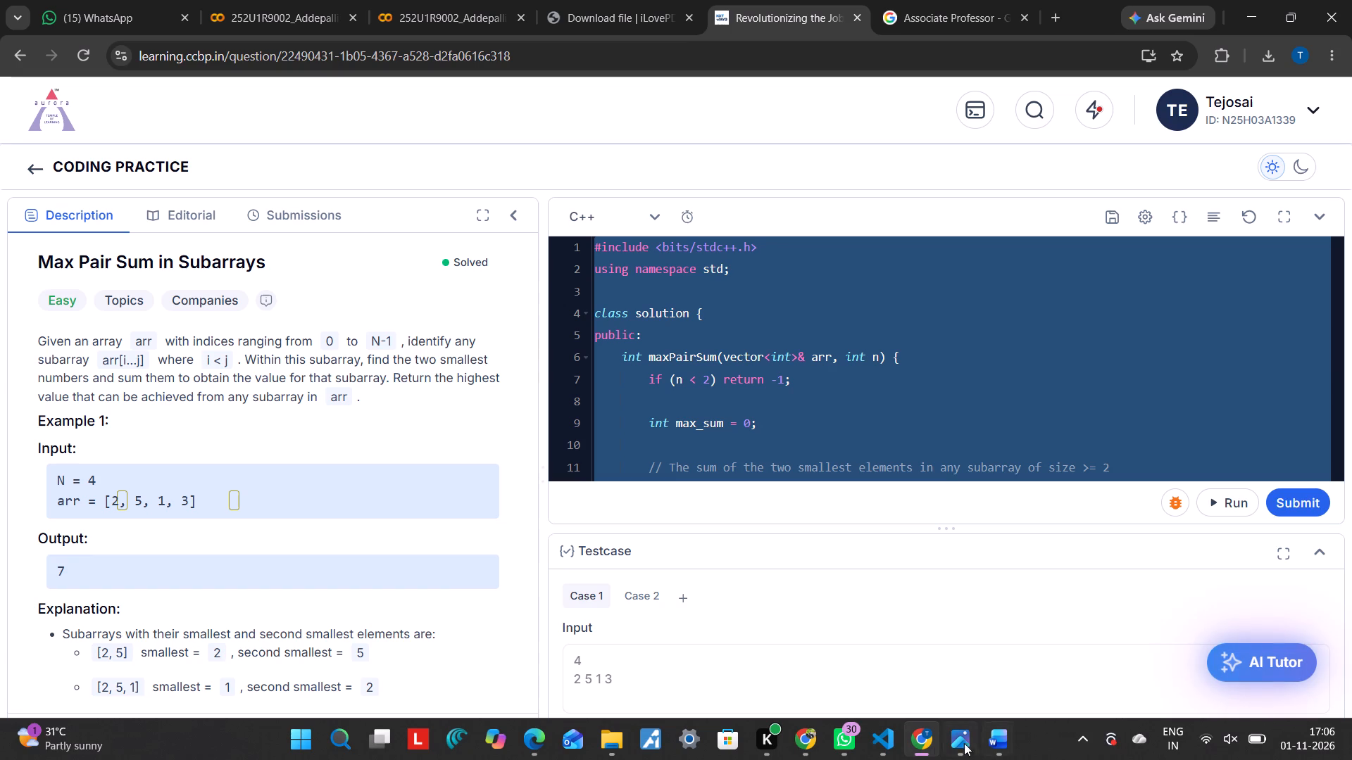
left_click(925, 746)
key("ctrl+v")
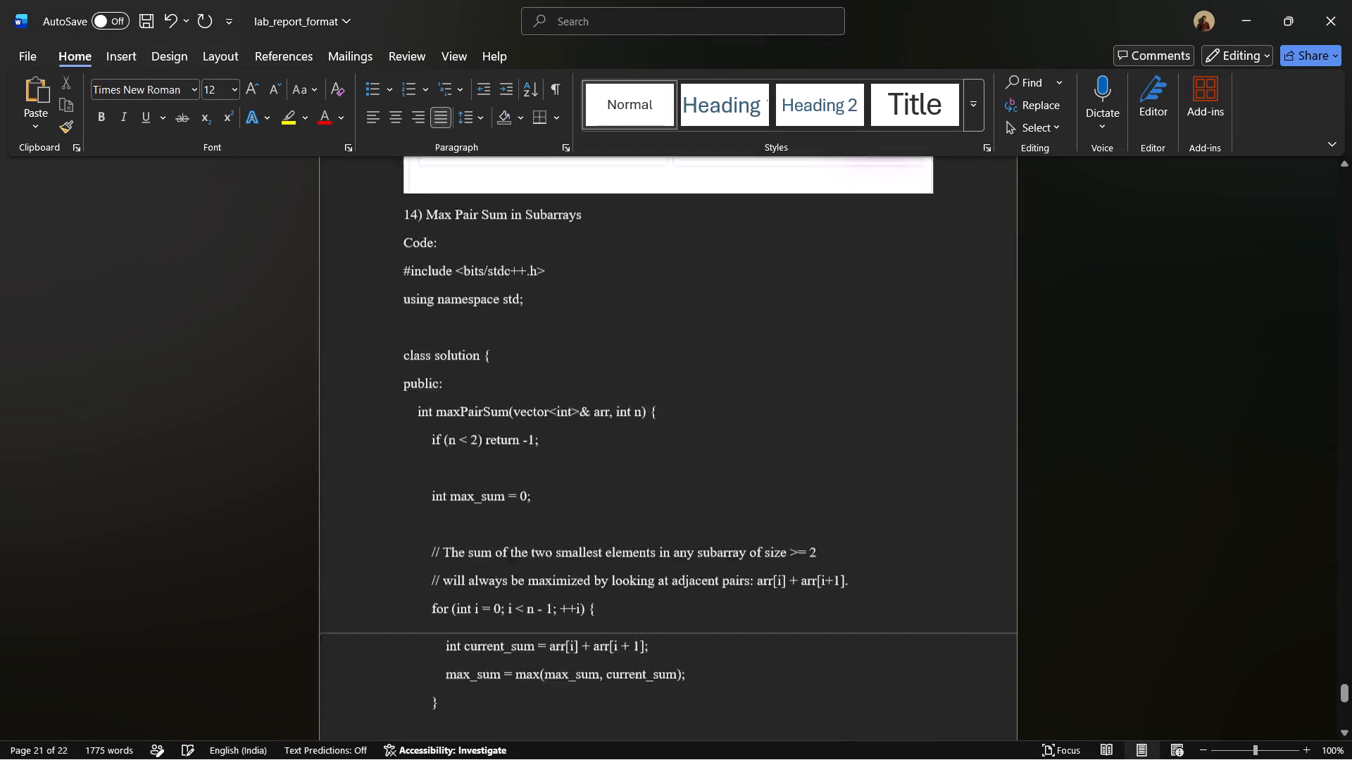
Add an "Output ;" line after the pasted code of question 14.
key("Return")
key("space")
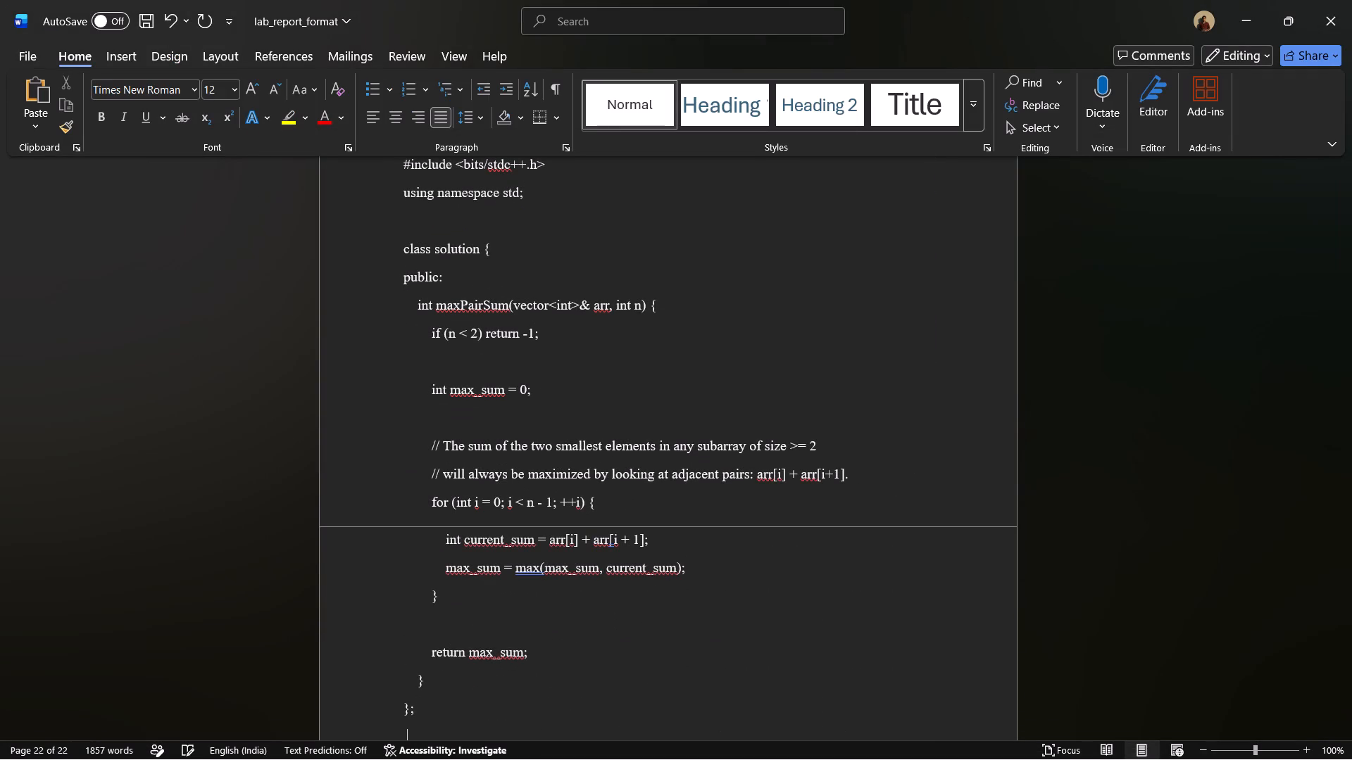
key("BackSpace")
type("Output ;")
key("Return")
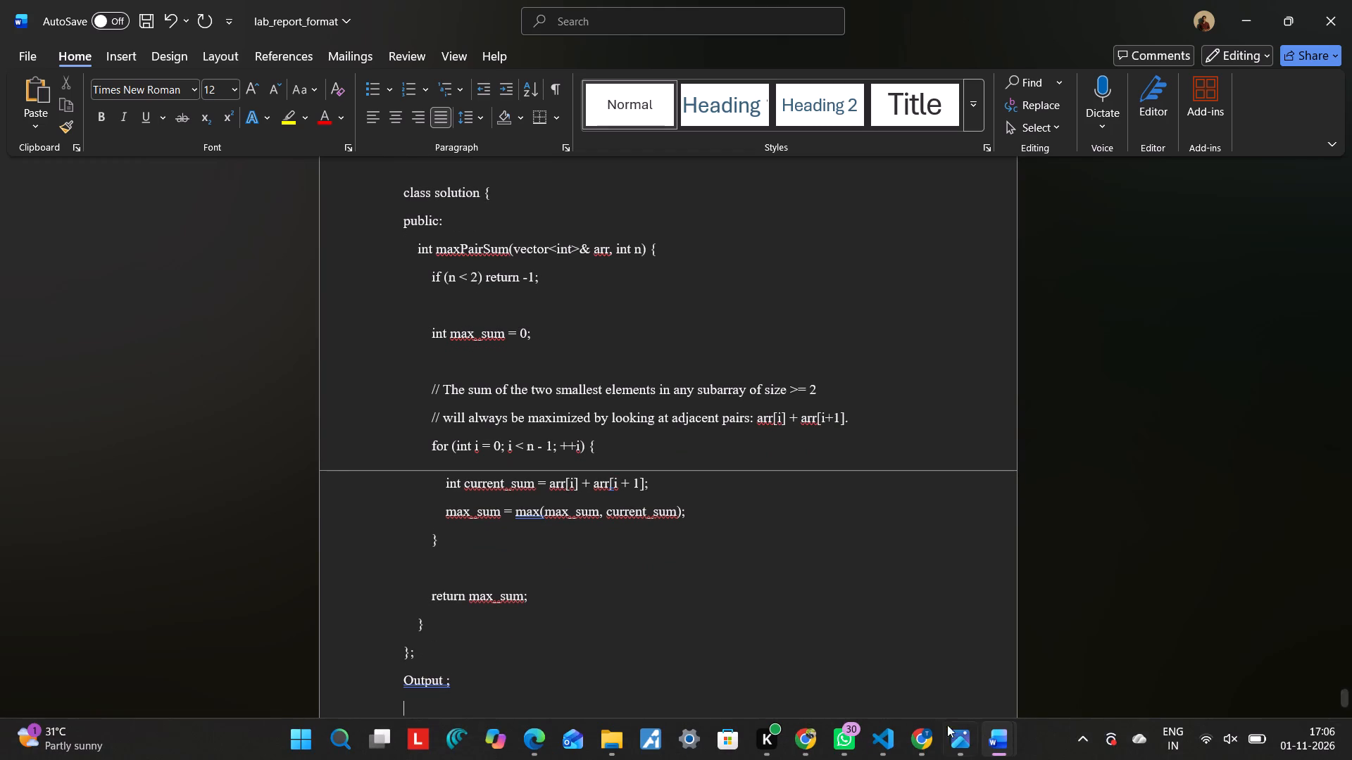
Switch to Chrome and run the Max Pair Sum in Subarrays solution to show its testcase output.
left_click(914, 736)
scroll(672, 532, "down", 4)
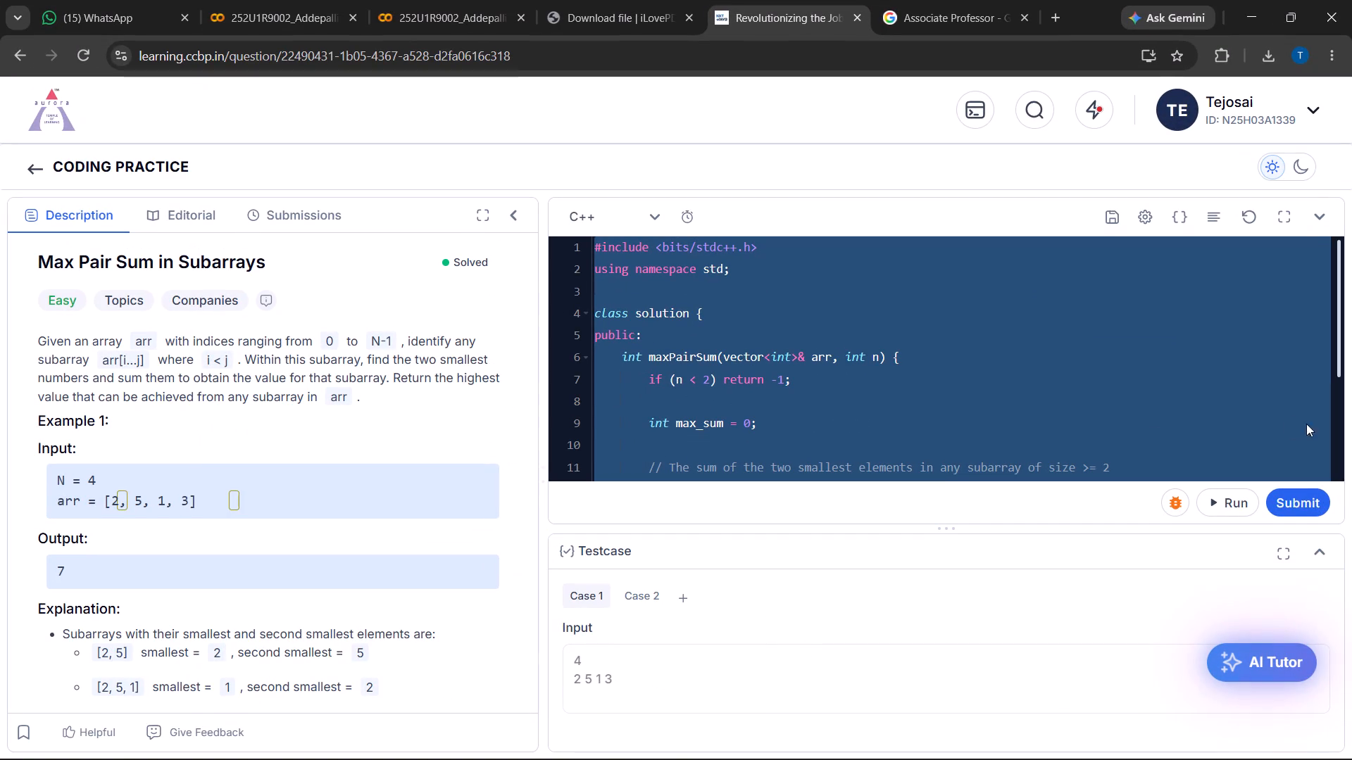
left_click_drag(1213, 517, 1219, 511)
left_click(1219, 511)
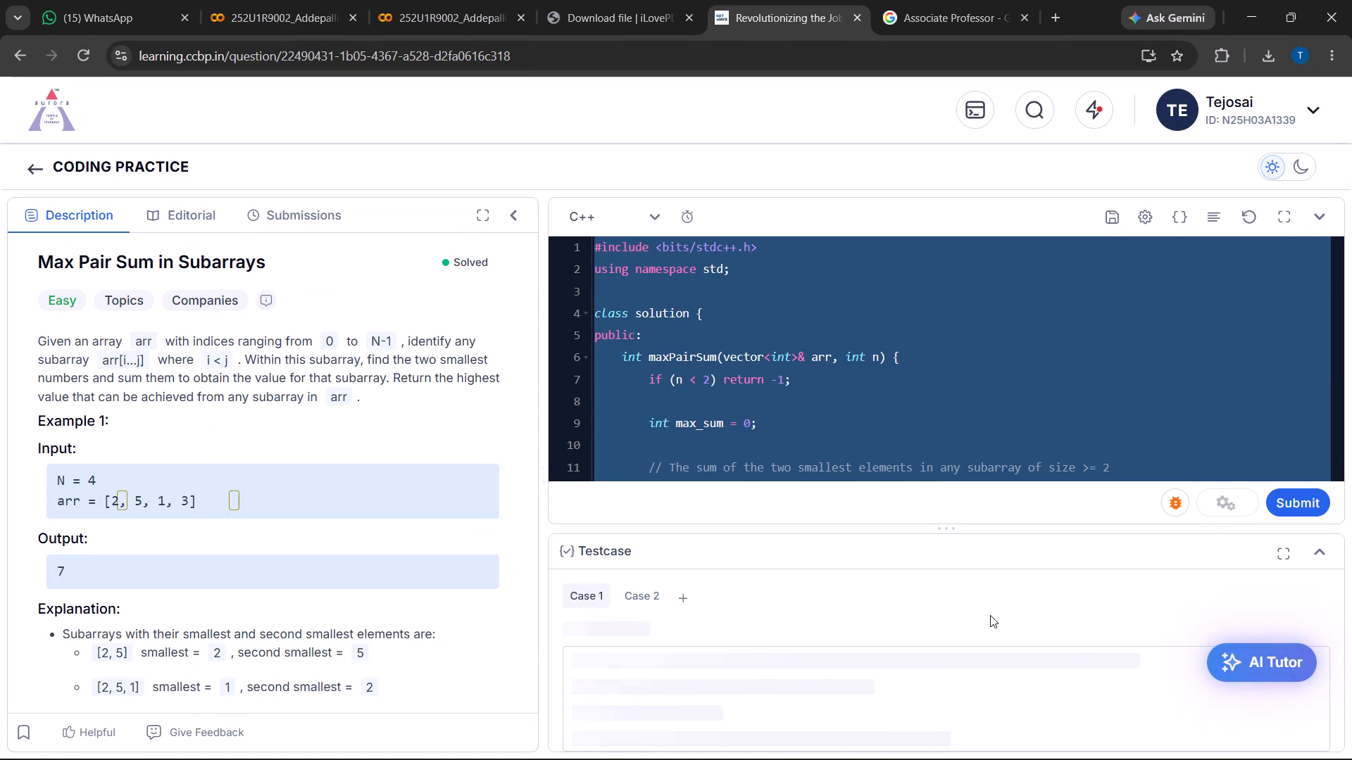
scroll(990, 615, "down", 5)
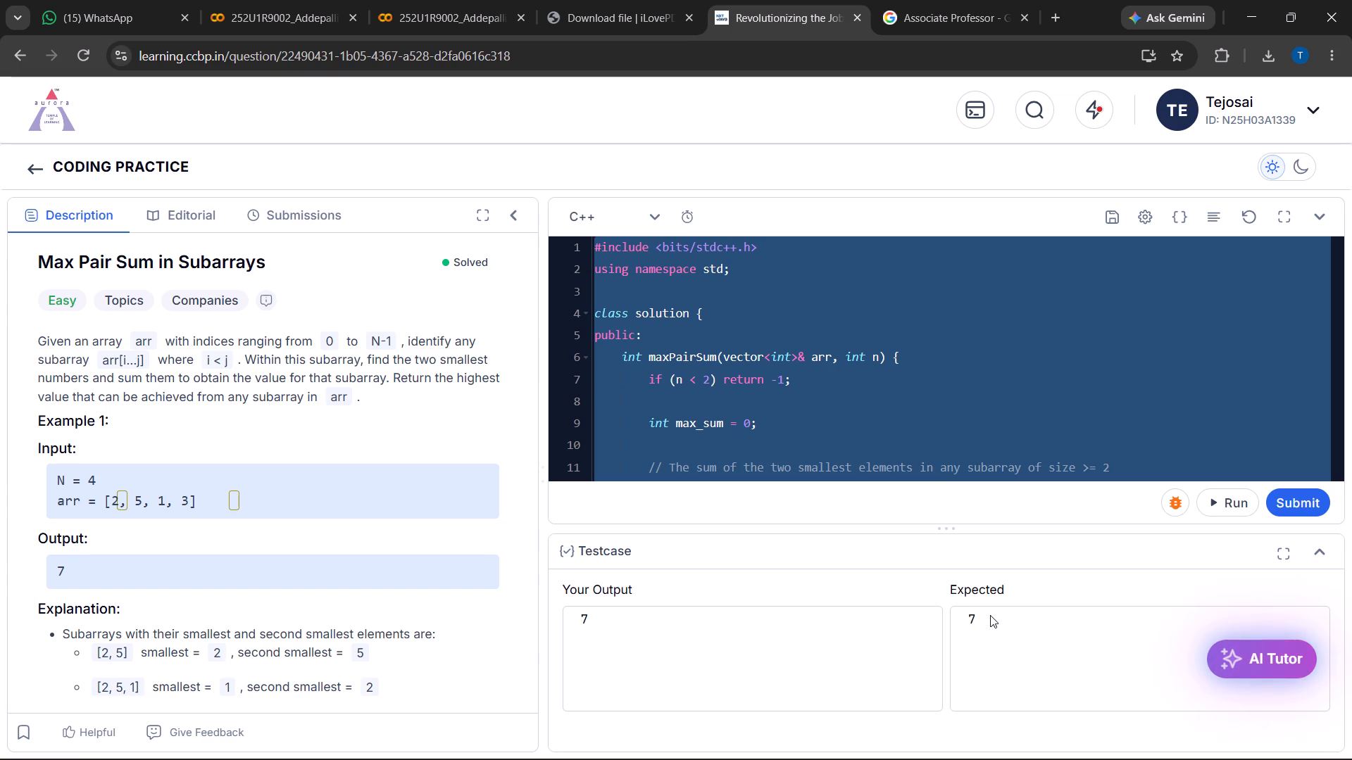
Capture the Testcase area showing Your Output and Expected, and paste the screenshot below "Output ;" under question 14 in Word.
key("shift+super+s")
scroll(990, 615, "left", 3)
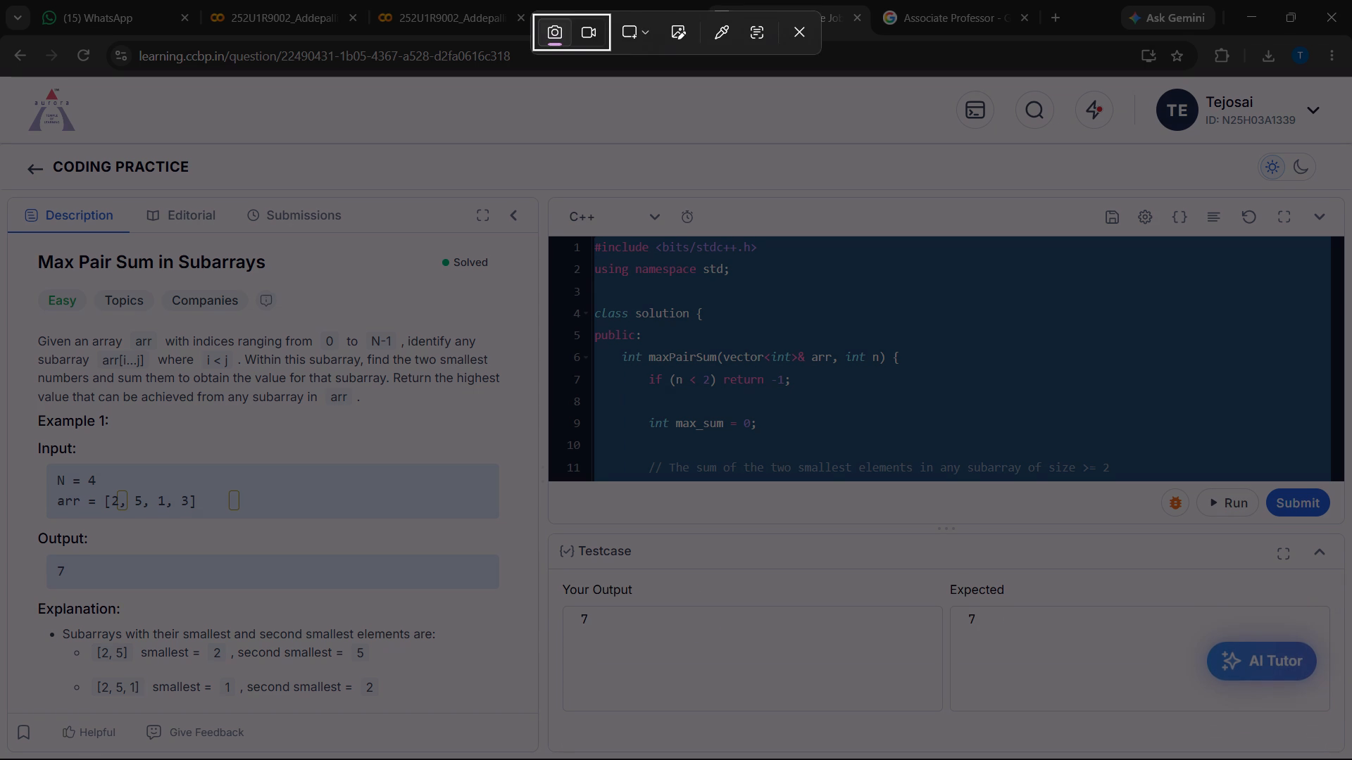
left_click_drag(534, 536, 1347, 747)
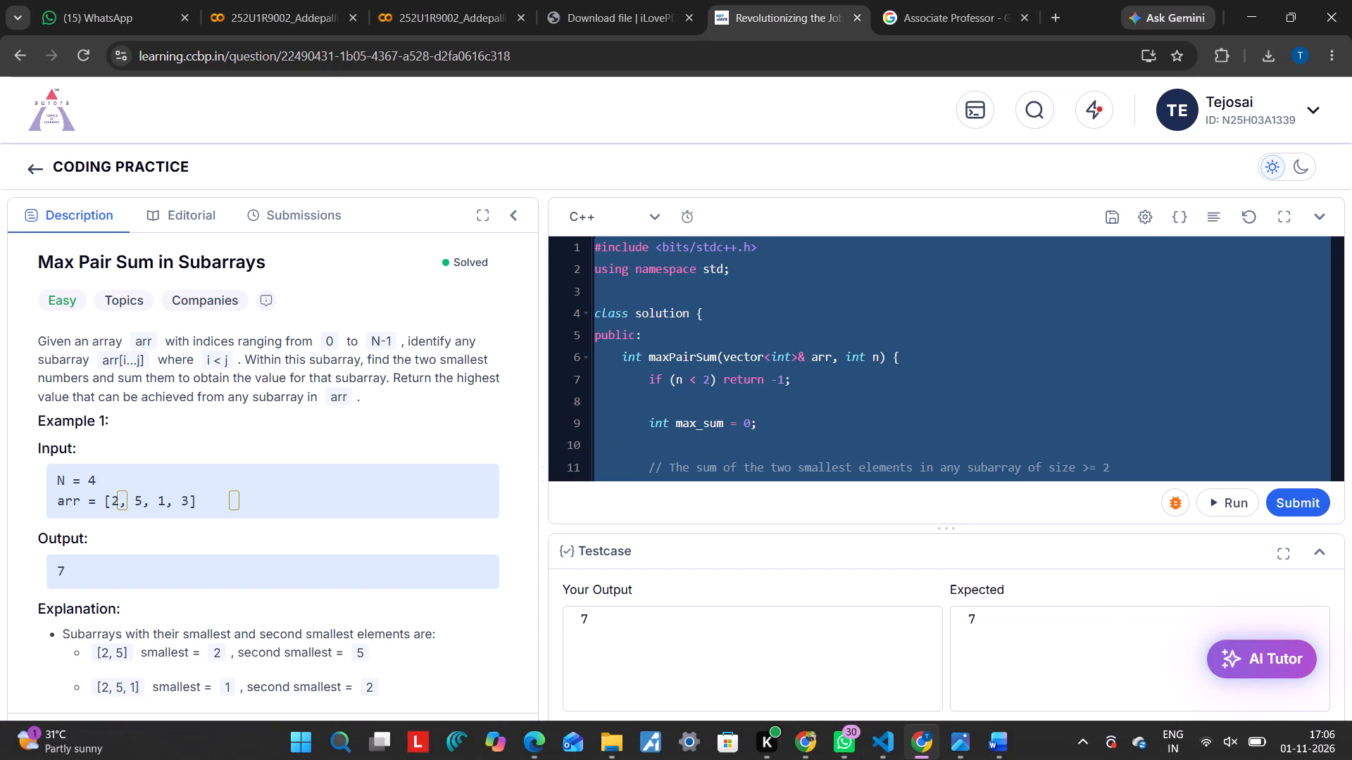
left_click(908, 753)
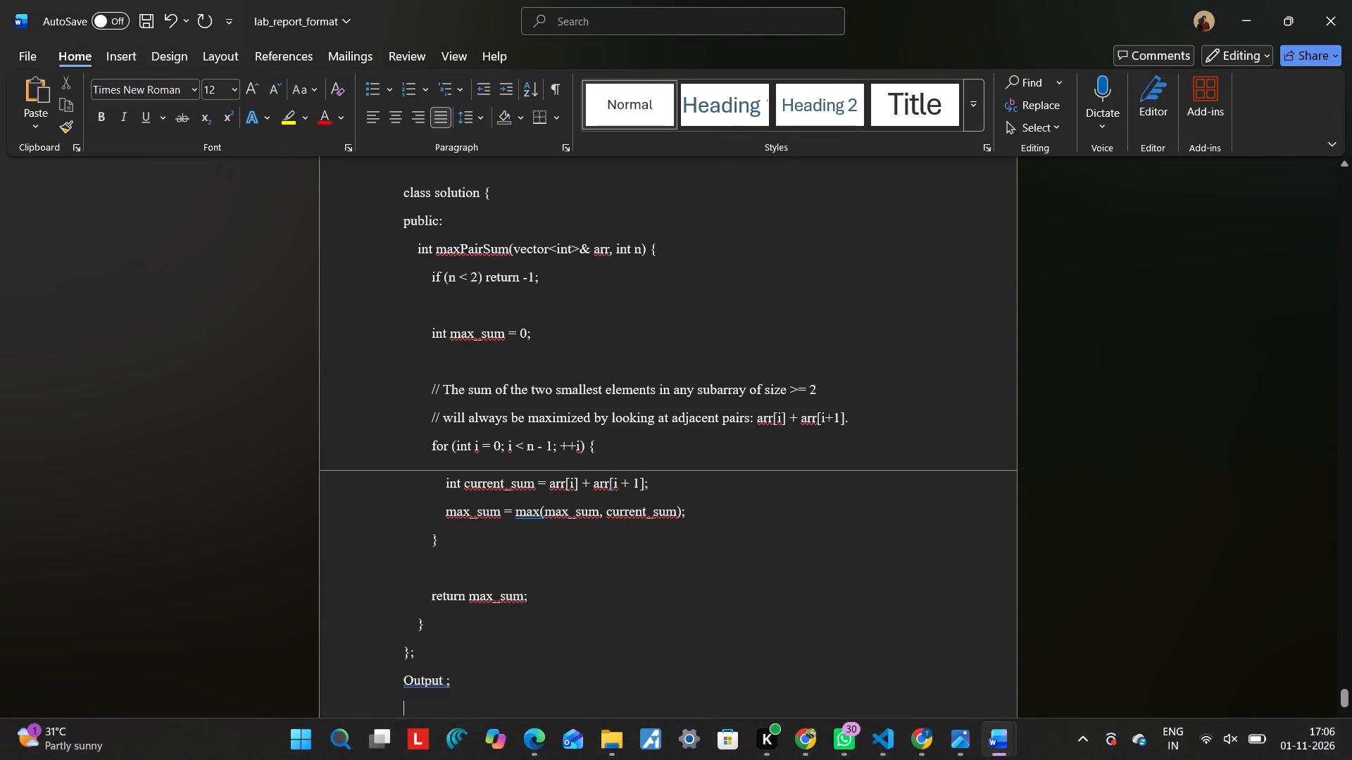
key("ctrl+v")
Delete the sample password-validation question text of question 15, keeping only its number "15)".
scroll(482, 612, "down", 2)
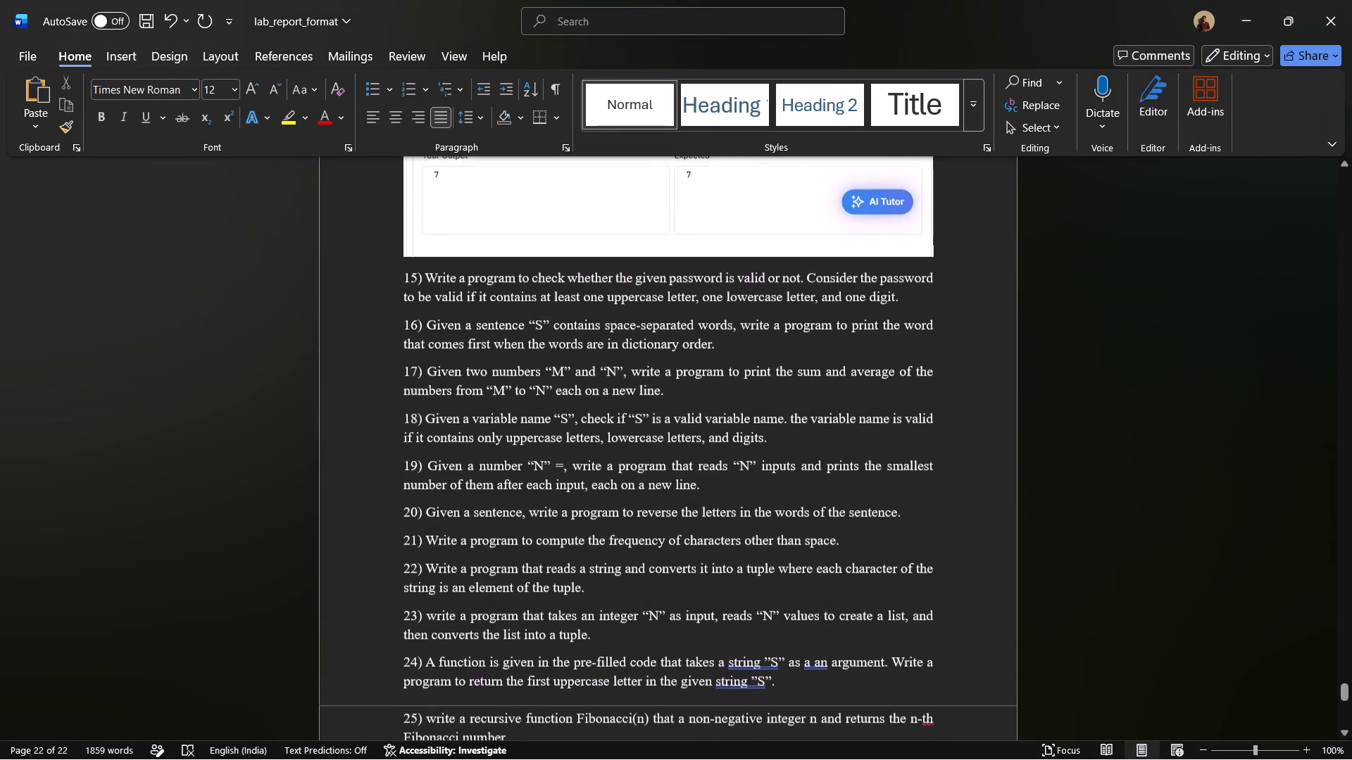
left_click_drag(903, 292, 900, 291)
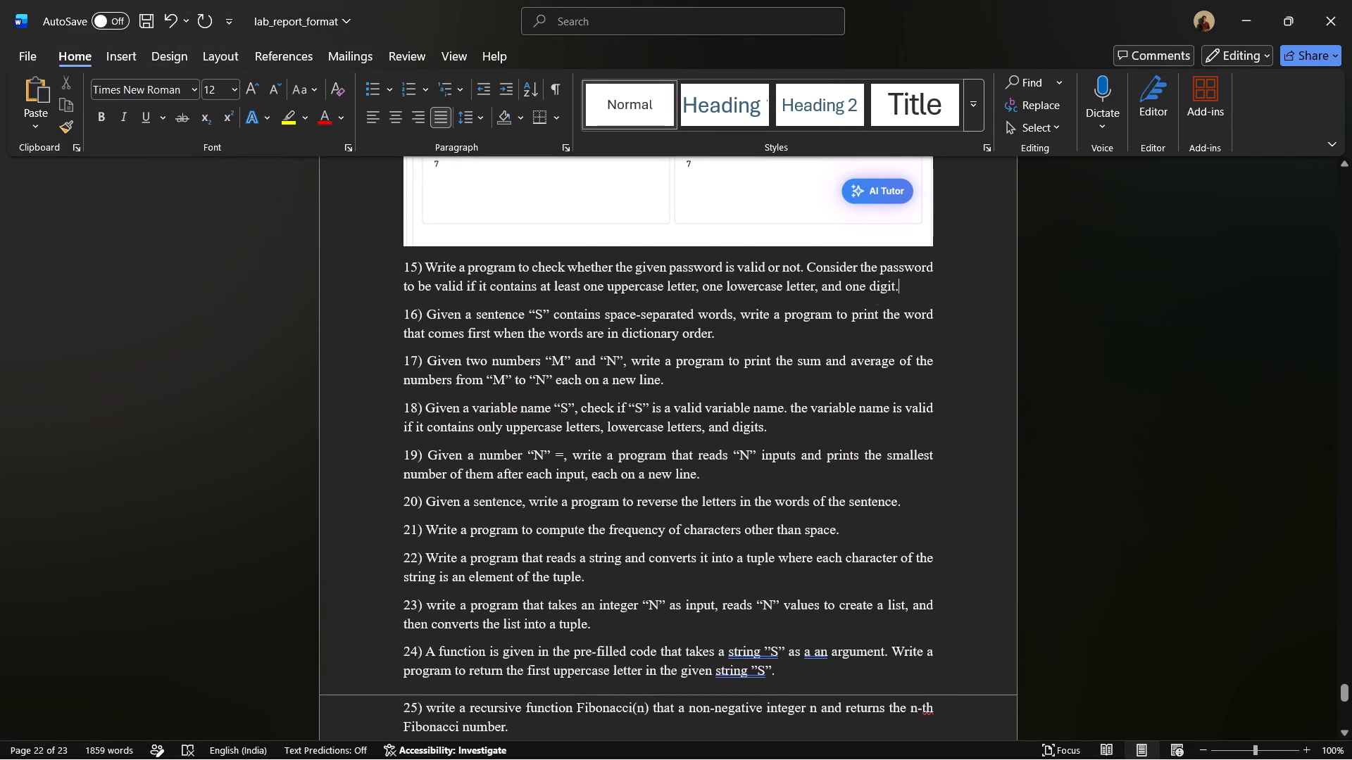
left_click_drag(900, 291, 523, 254)
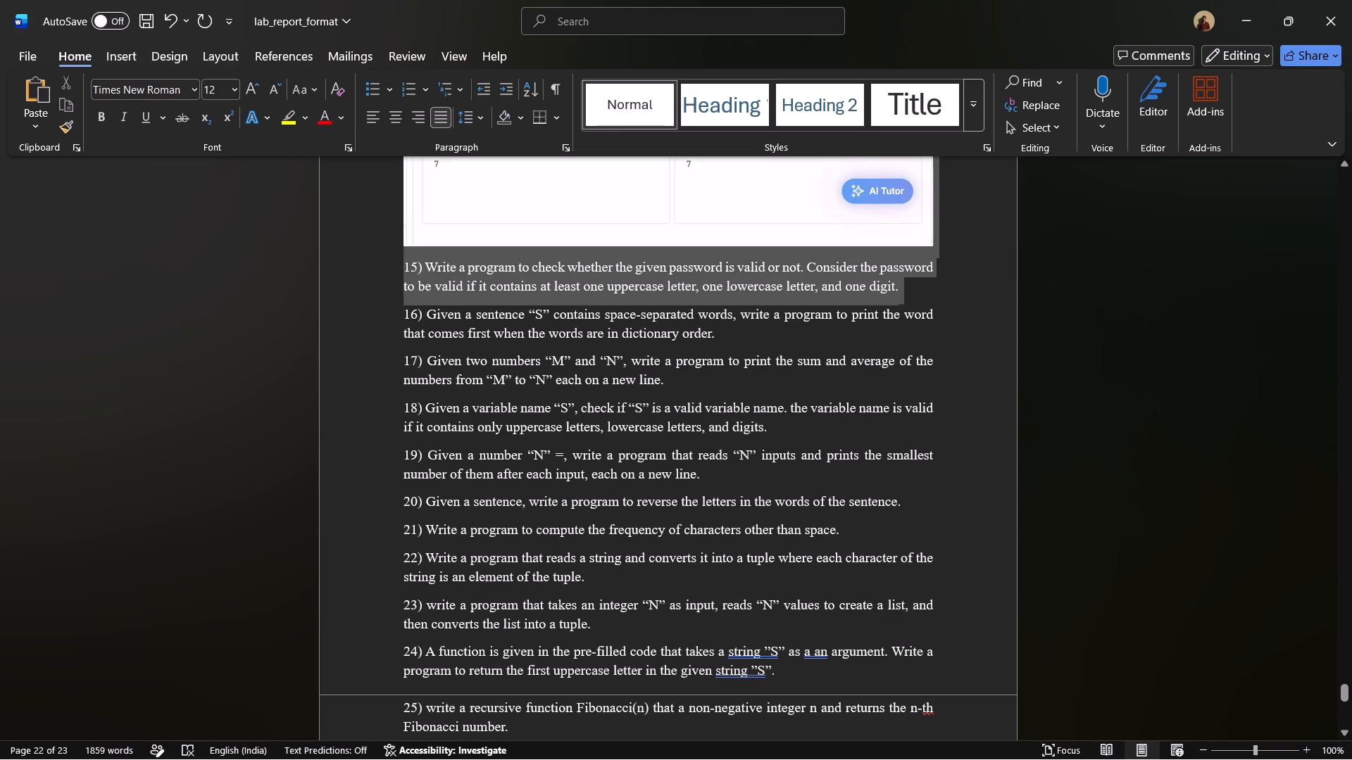
left_click_drag(523, 254, 515, 267)
key("BackSpace")
key("BackSpace")
key("BackSpace")
key("BackSpace")
key("BackSpace")
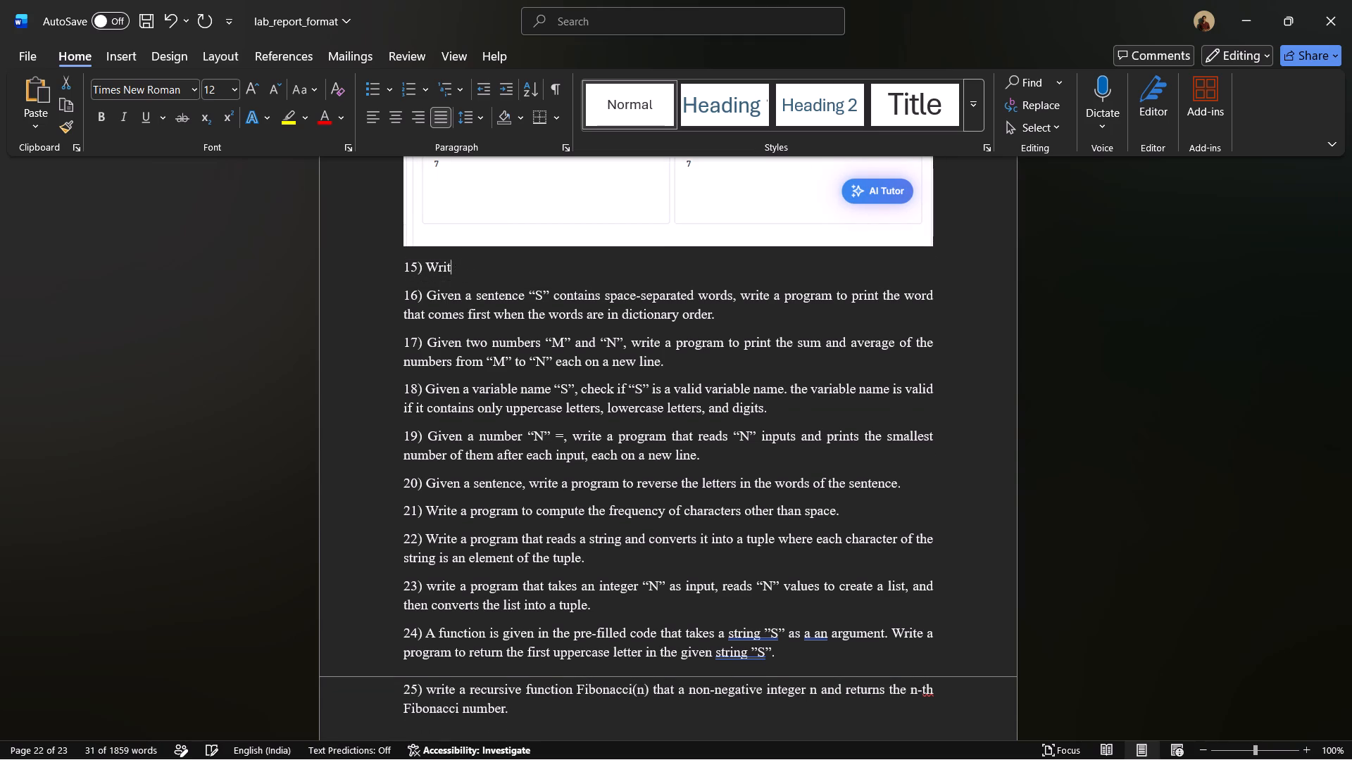
key("BackSpace")
key("BackSpace")
key("BackSpace")
key("BackSpace")
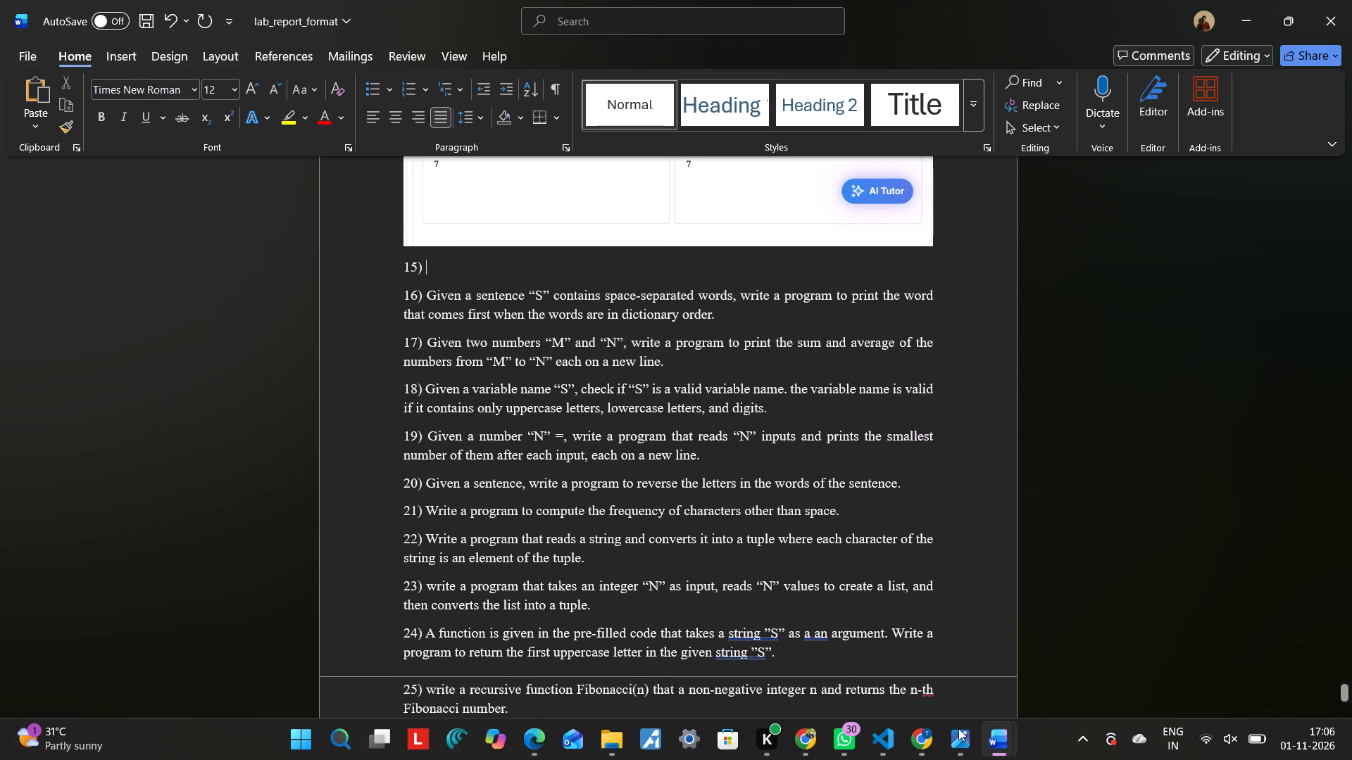
Switch to Chrome and return from Max Pair Sum in Subarrays to the Coding Practice question list.
left_click(929, 744)
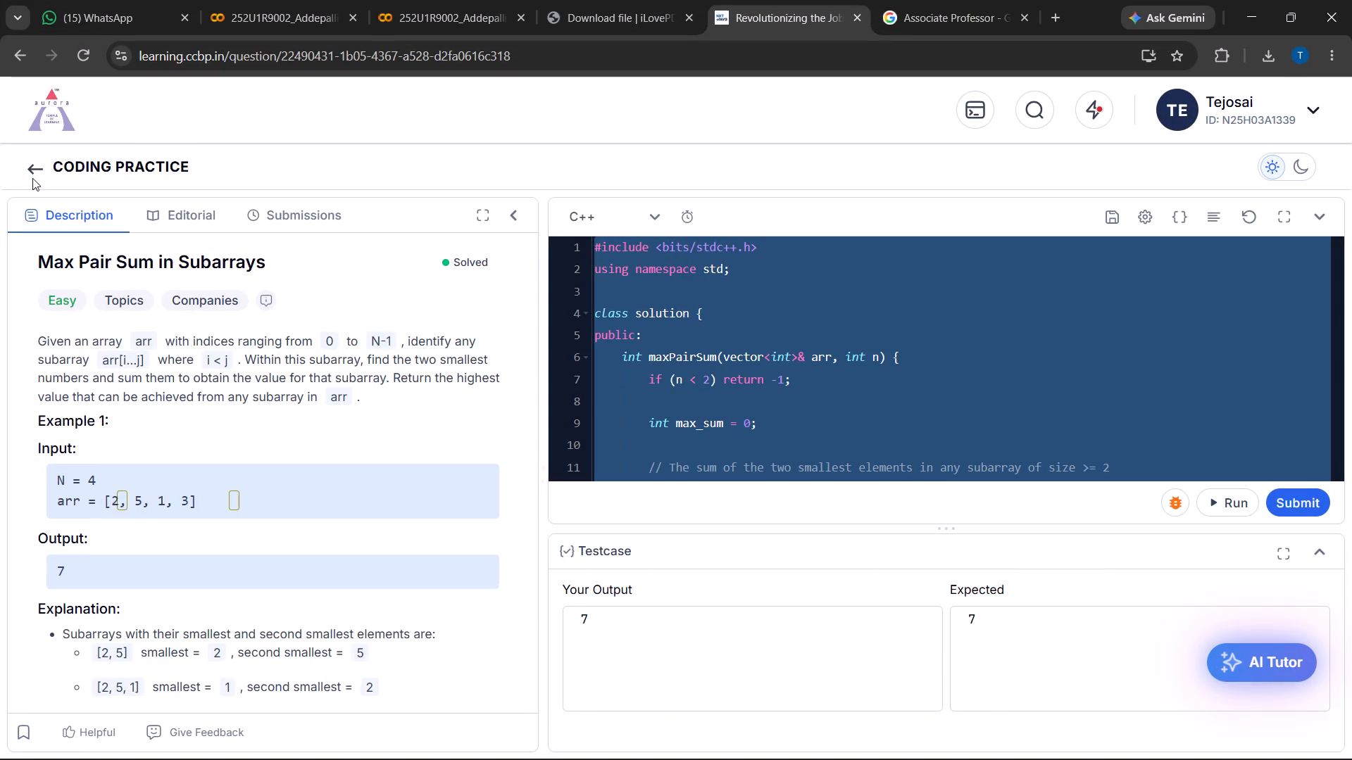
left_click(25, 163)
left_click(33, 170)
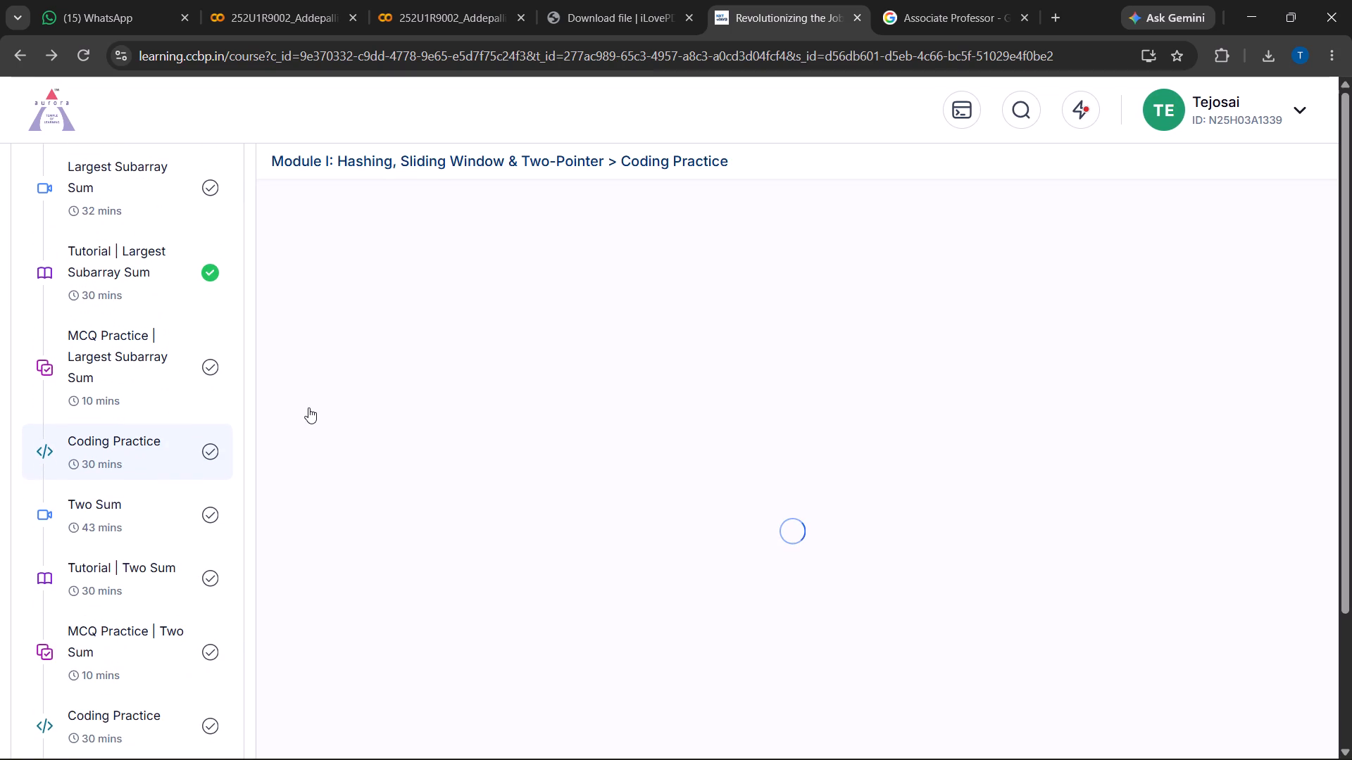
Copy the title "Maximum Subarray Product" from the Coding Practice question list and paste it after "15)" in Word.
left_click_drag(261, 528, 309, 474)
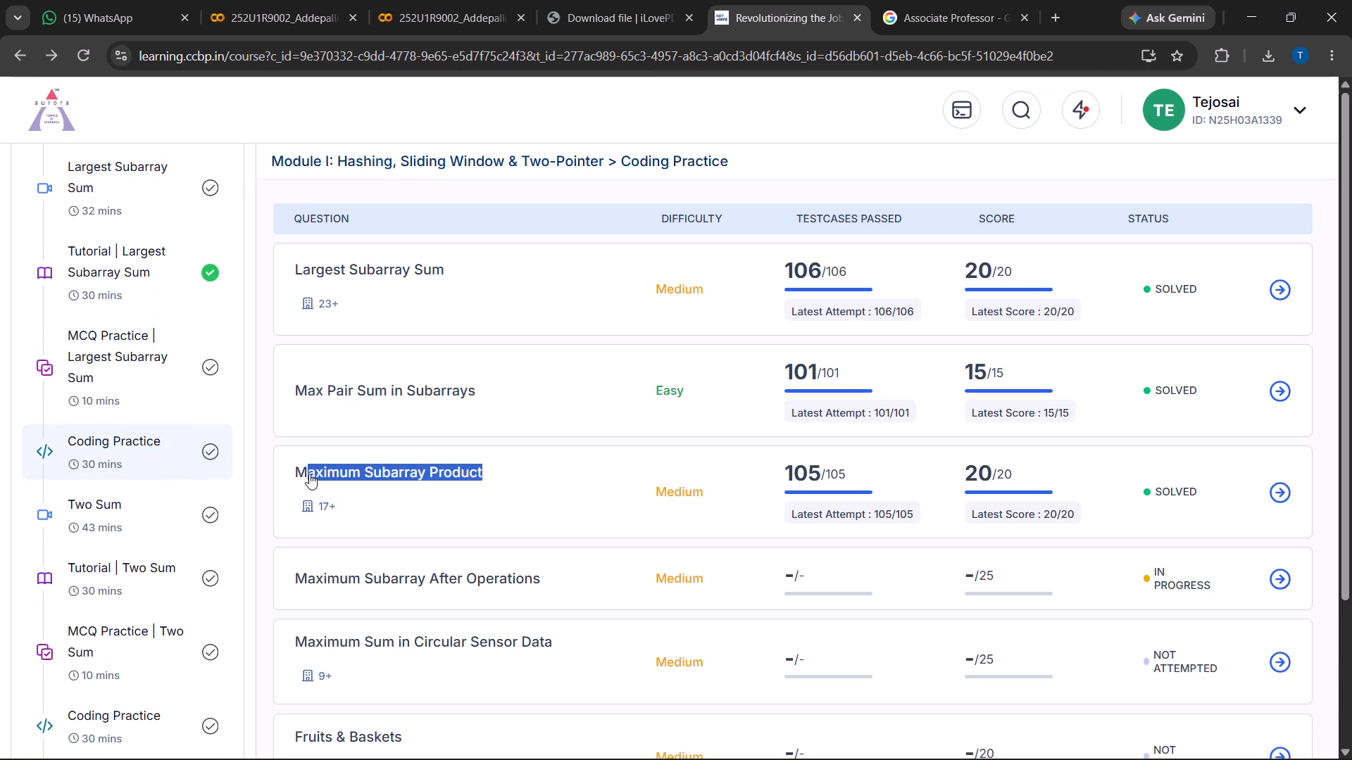
left_click_drag(309, 474, 297, 475)
key("ctrl+c")
left_click(930, 732)
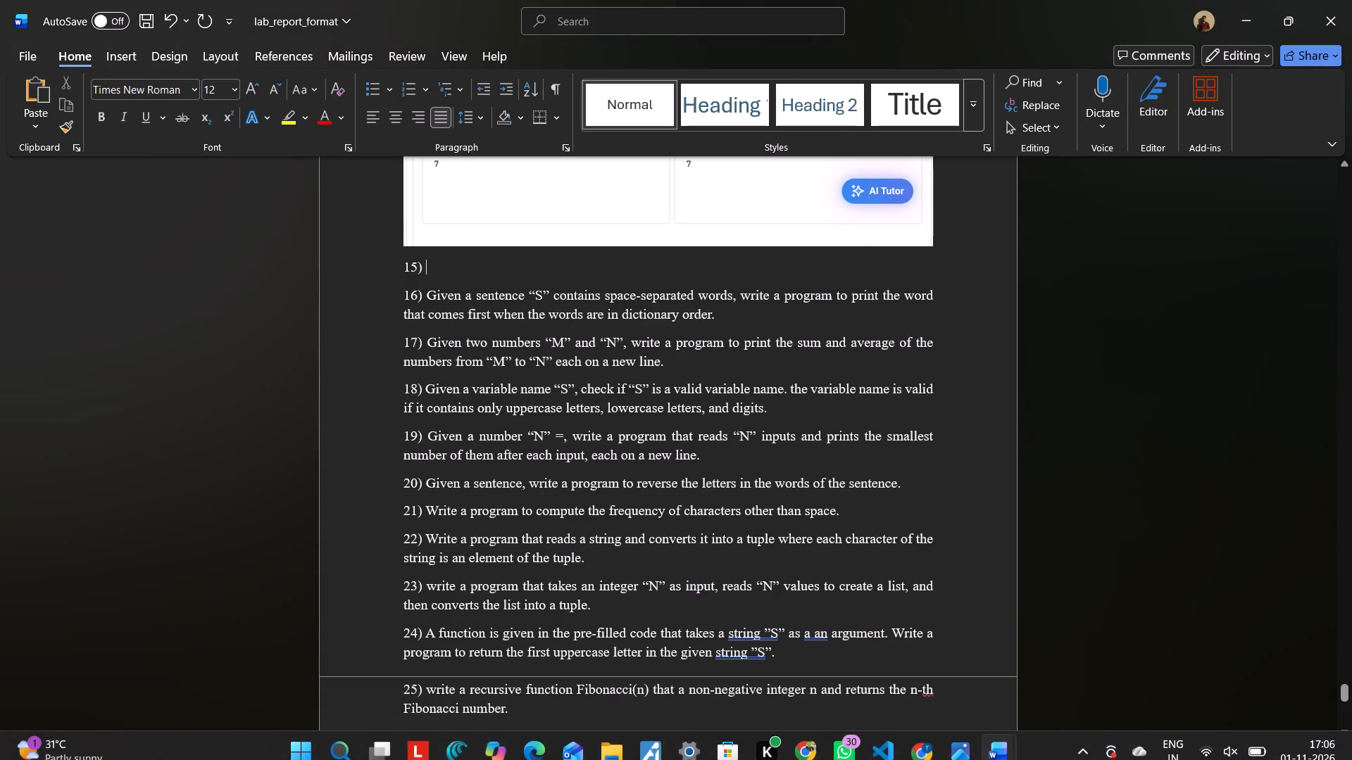
scroll(549, 398, "up", 4)
scroll(549, 398, "down", 3)
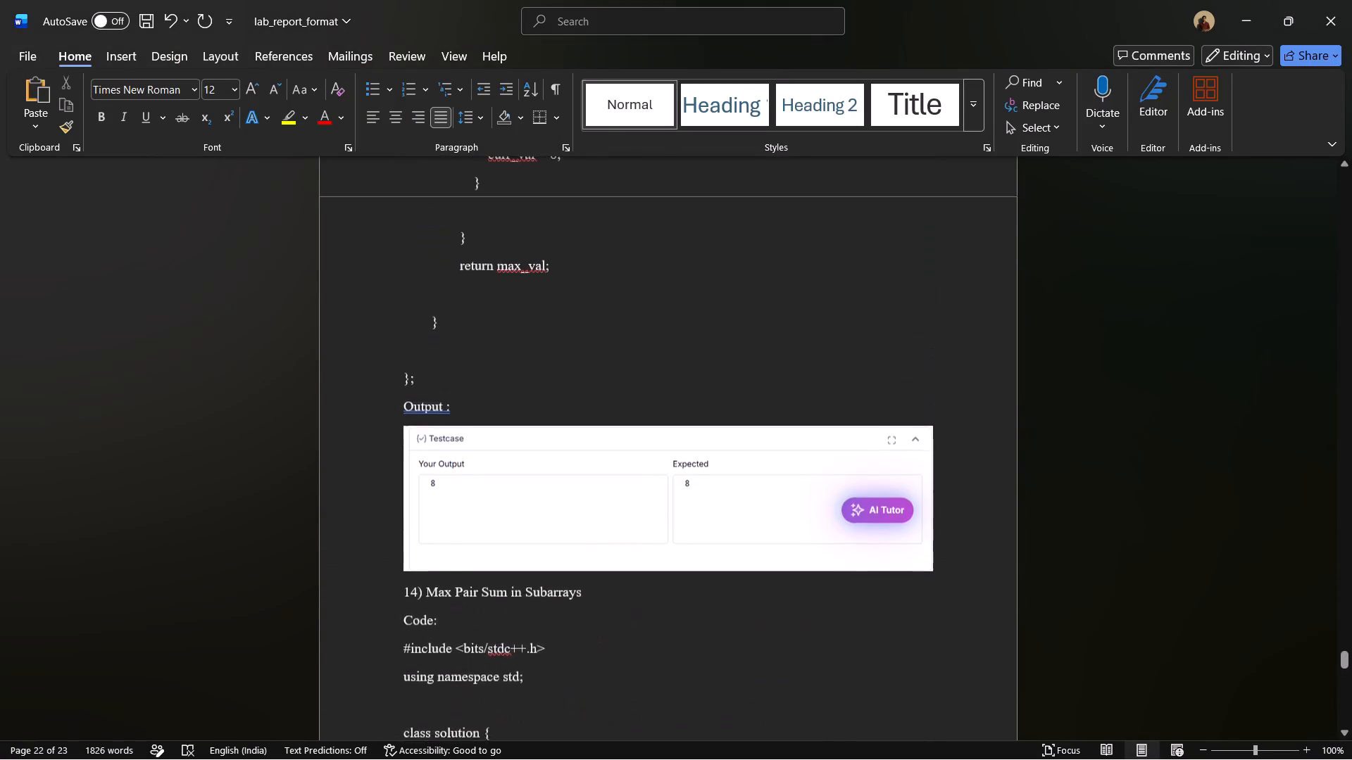
scroll(549, 398, "down", 2)
scroll(549, 398, "up", 1)
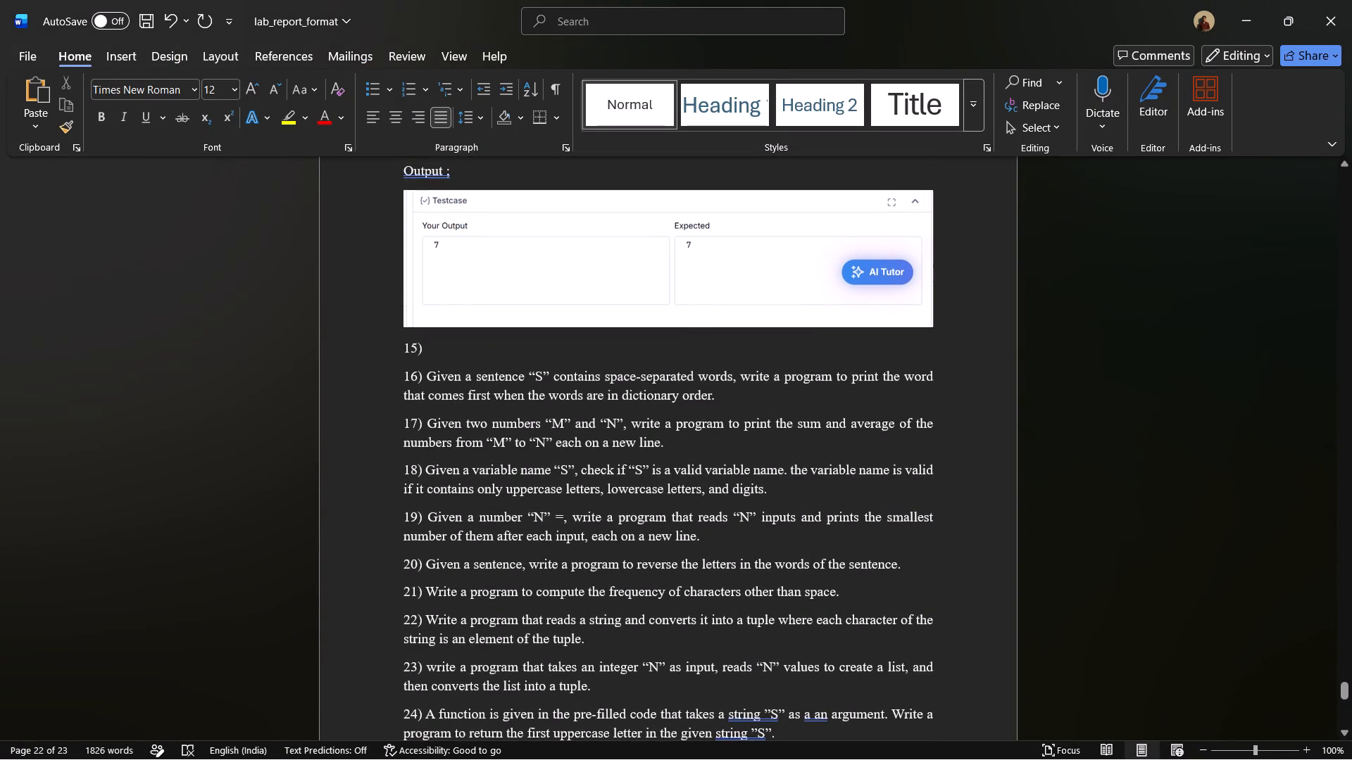
key("ctrl+v")
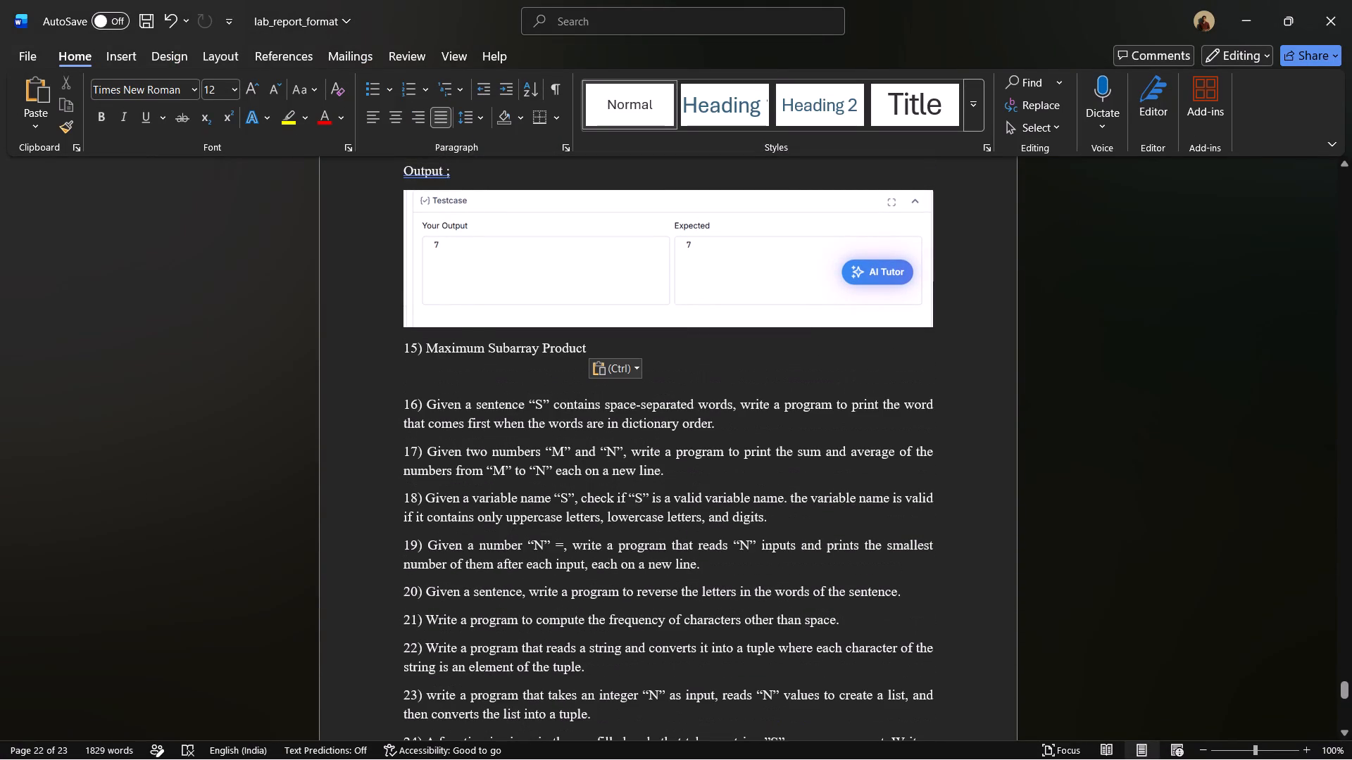
Add a "Code :" line below the question 15 title "Maximum Subarray Product".
type("Code :")
key("Return")
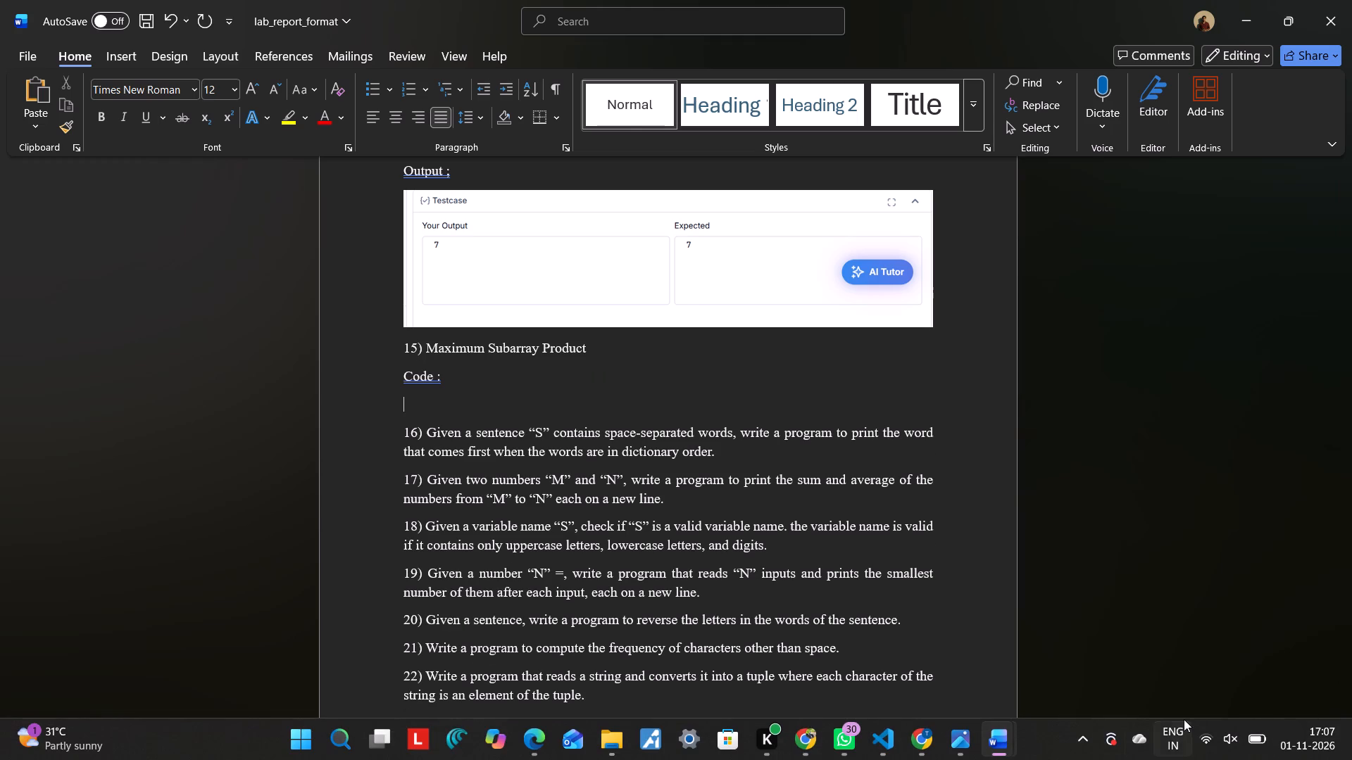
Open Maximum Subarray Product in Chrome and run its C++ solution to show the testcase output.
left_click(911, 747)
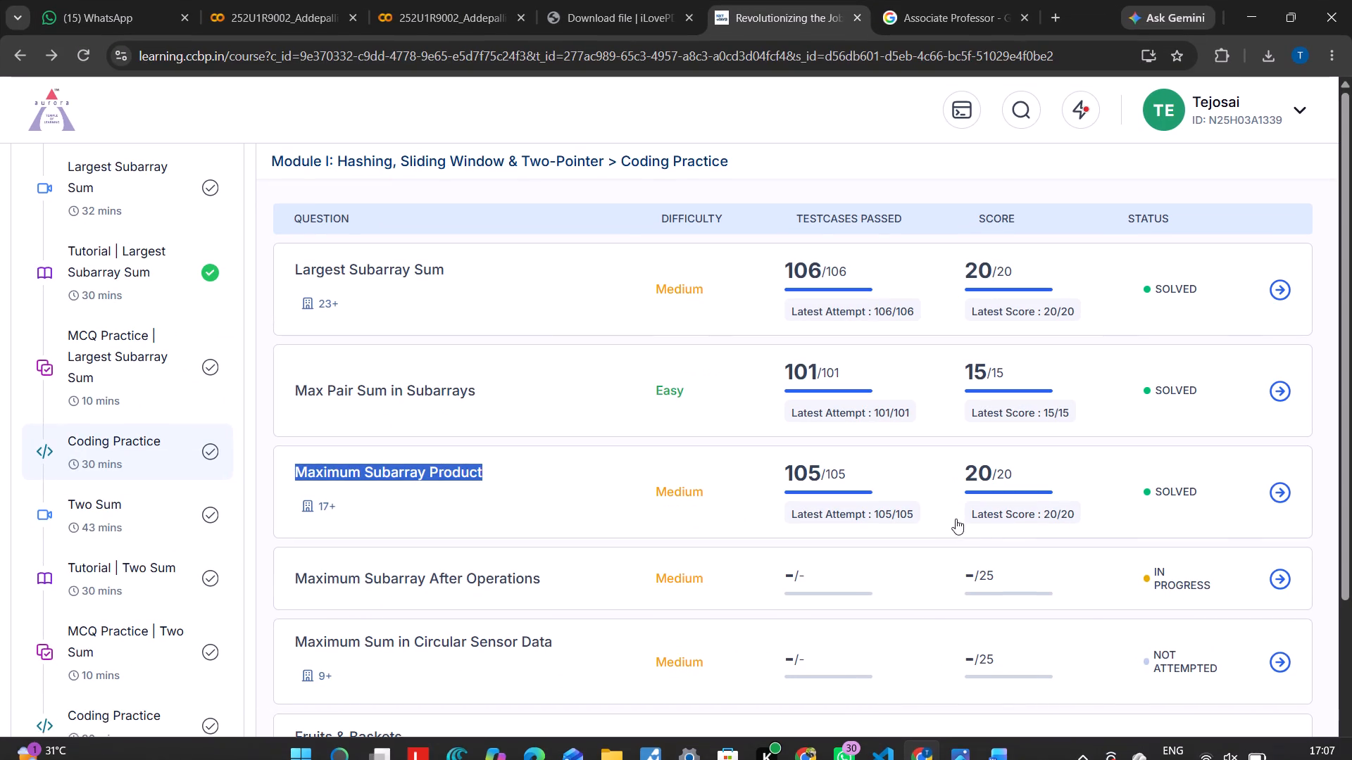
left_click(942, 517)
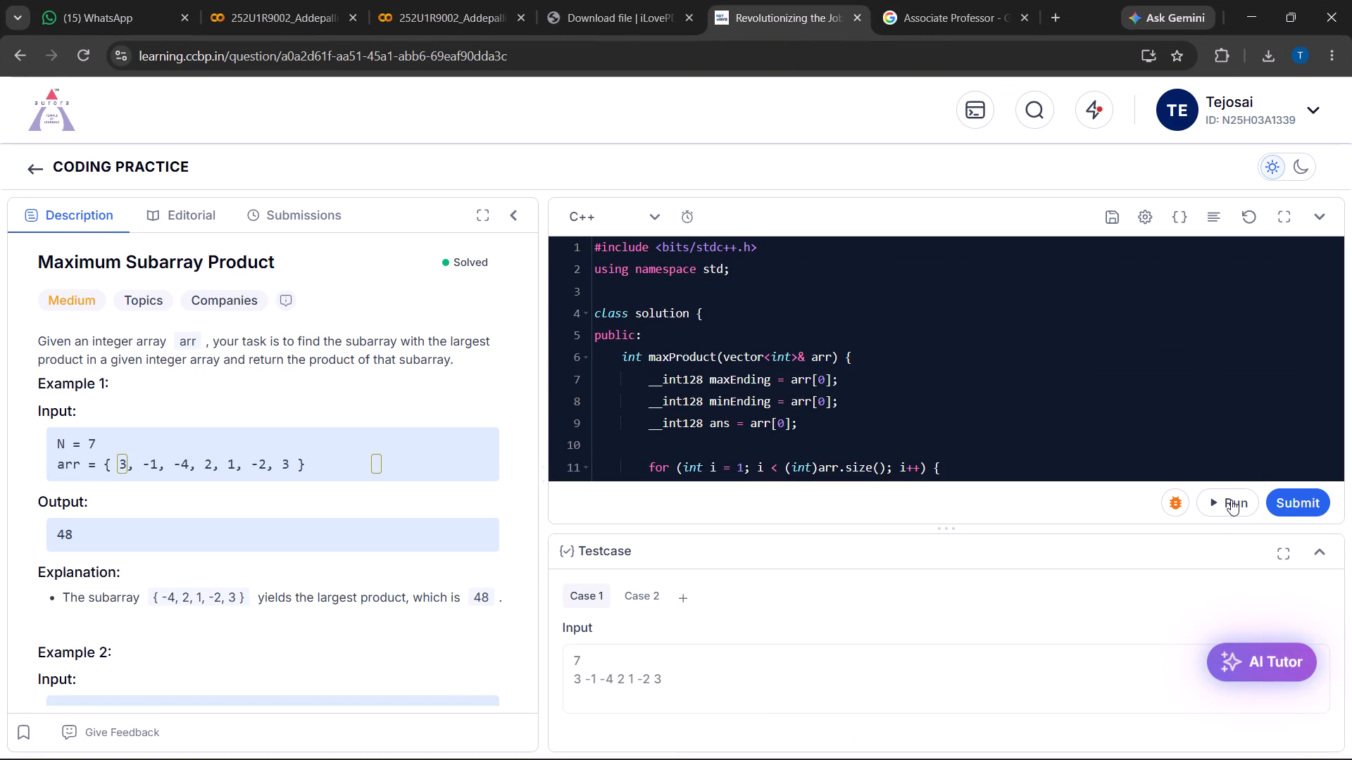
left_click(1230, 499)
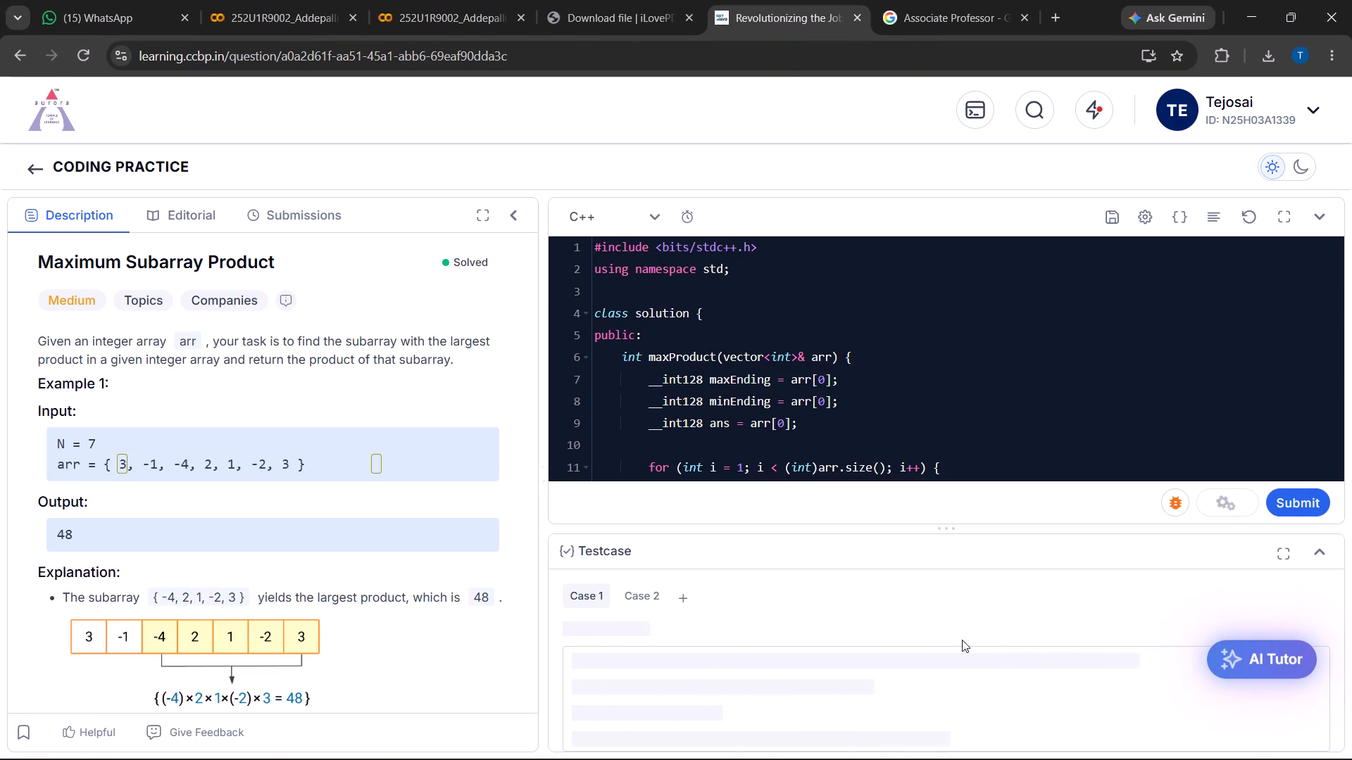
scroll(938, 626, "down", 3)
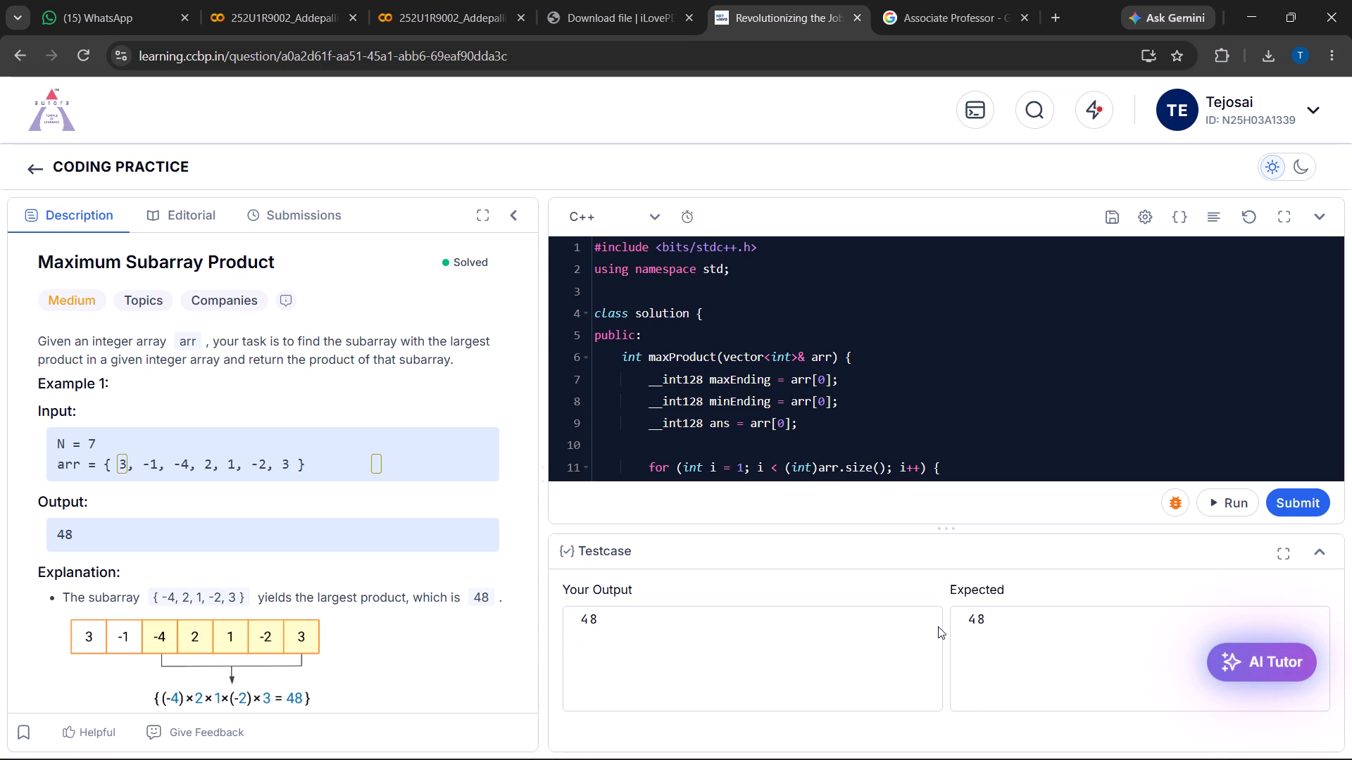
Capture the testcase output of Maximum Subarray Product and paste the screenshot below question 15's "Code :" line in Word.
key("shift+super+s")
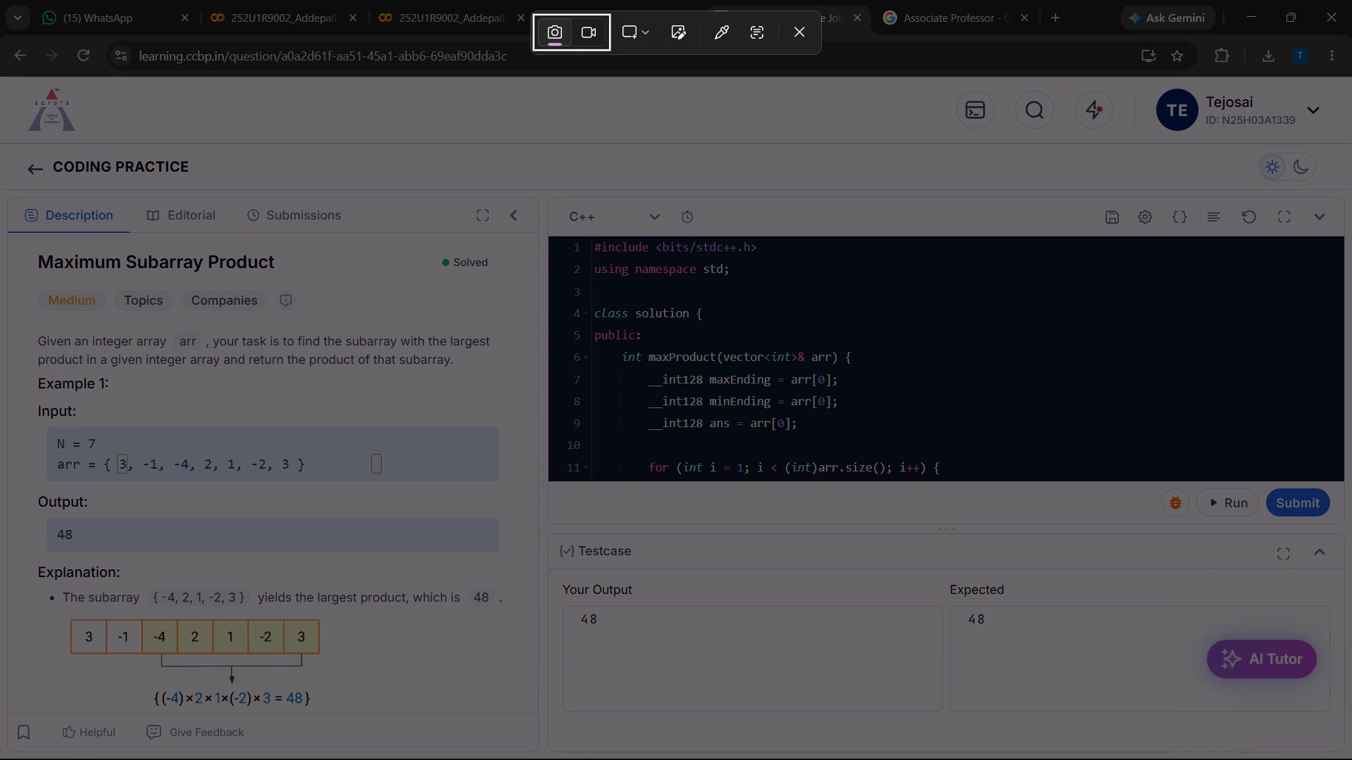
left_click_drag(522, 525, 1348, 749)
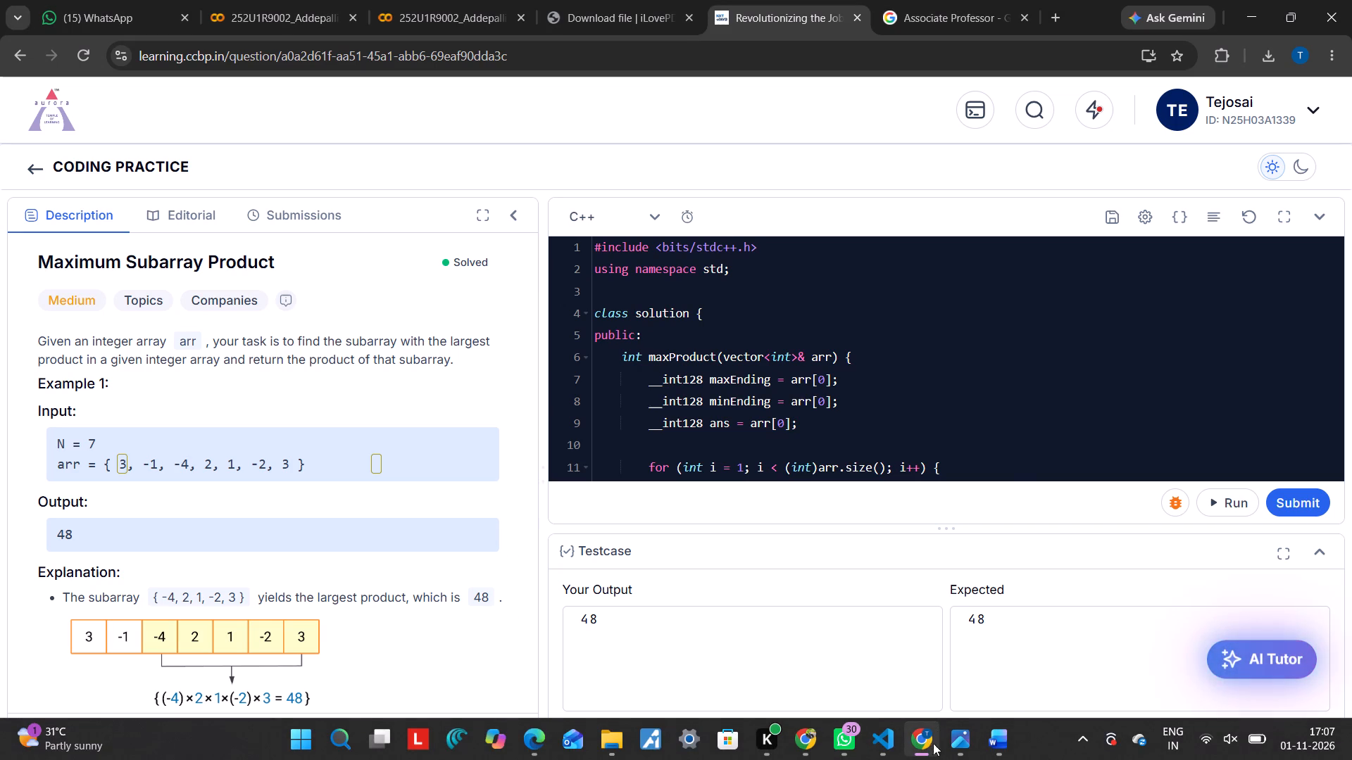
left_click(926, 742)
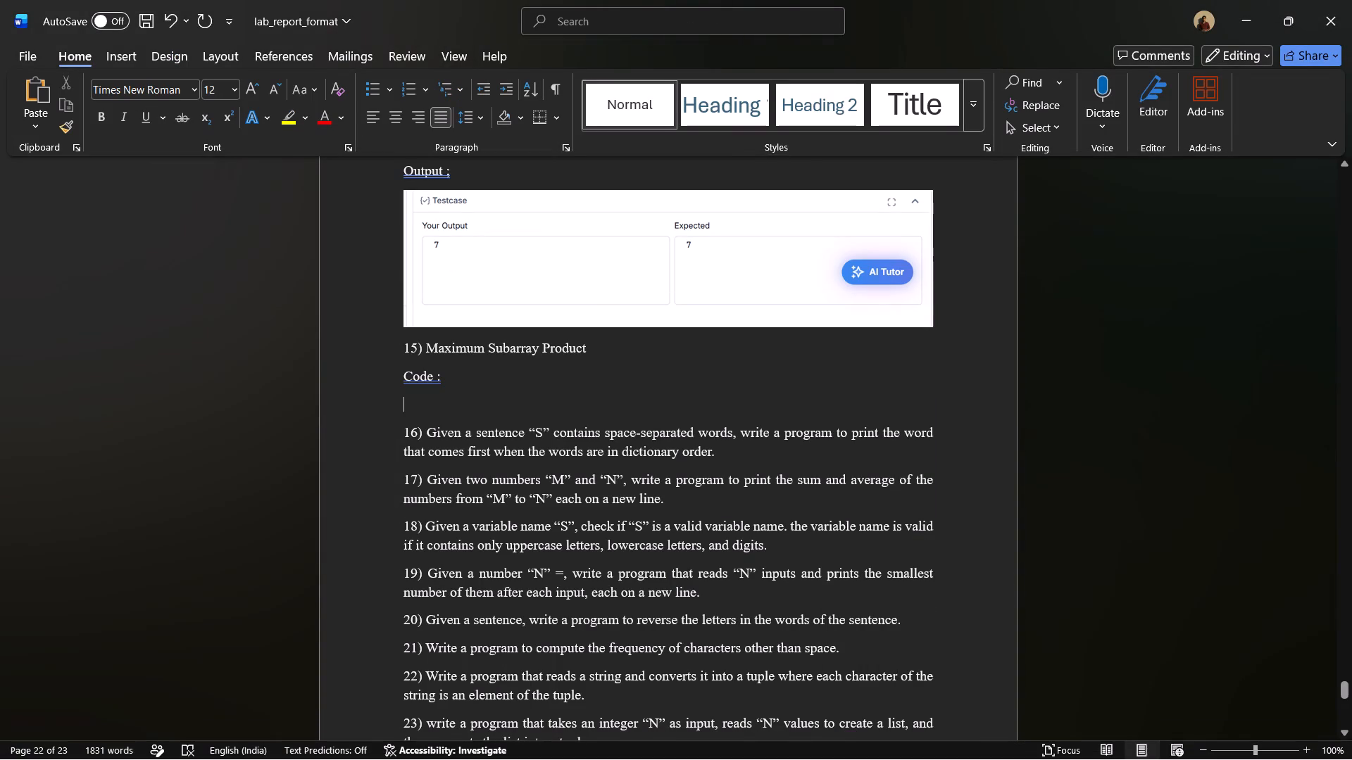
key("ctrl+v")
Delete the remaining sample questions 16 to 25 from the end of the lab report.
scroll(495, 455, "down", 1)
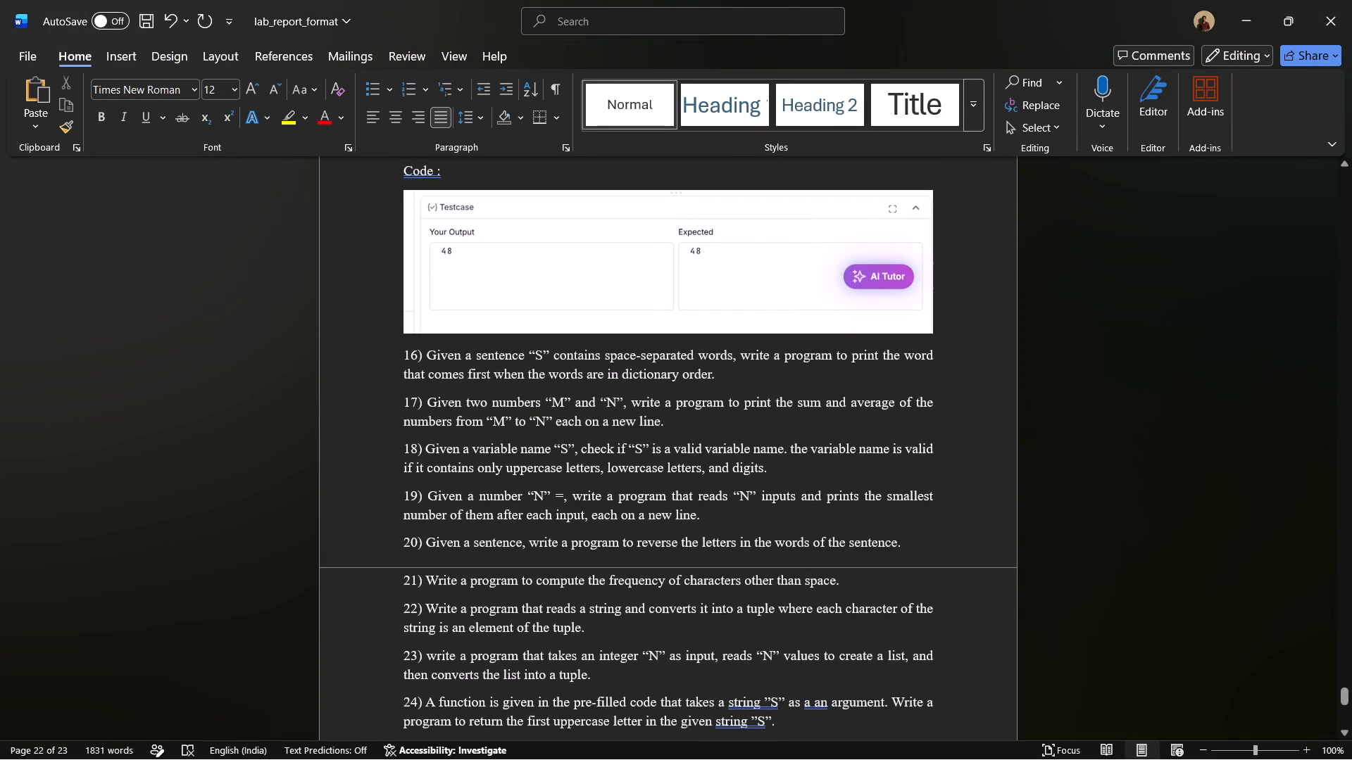
left_click_drag(401, 355, 527, 700)
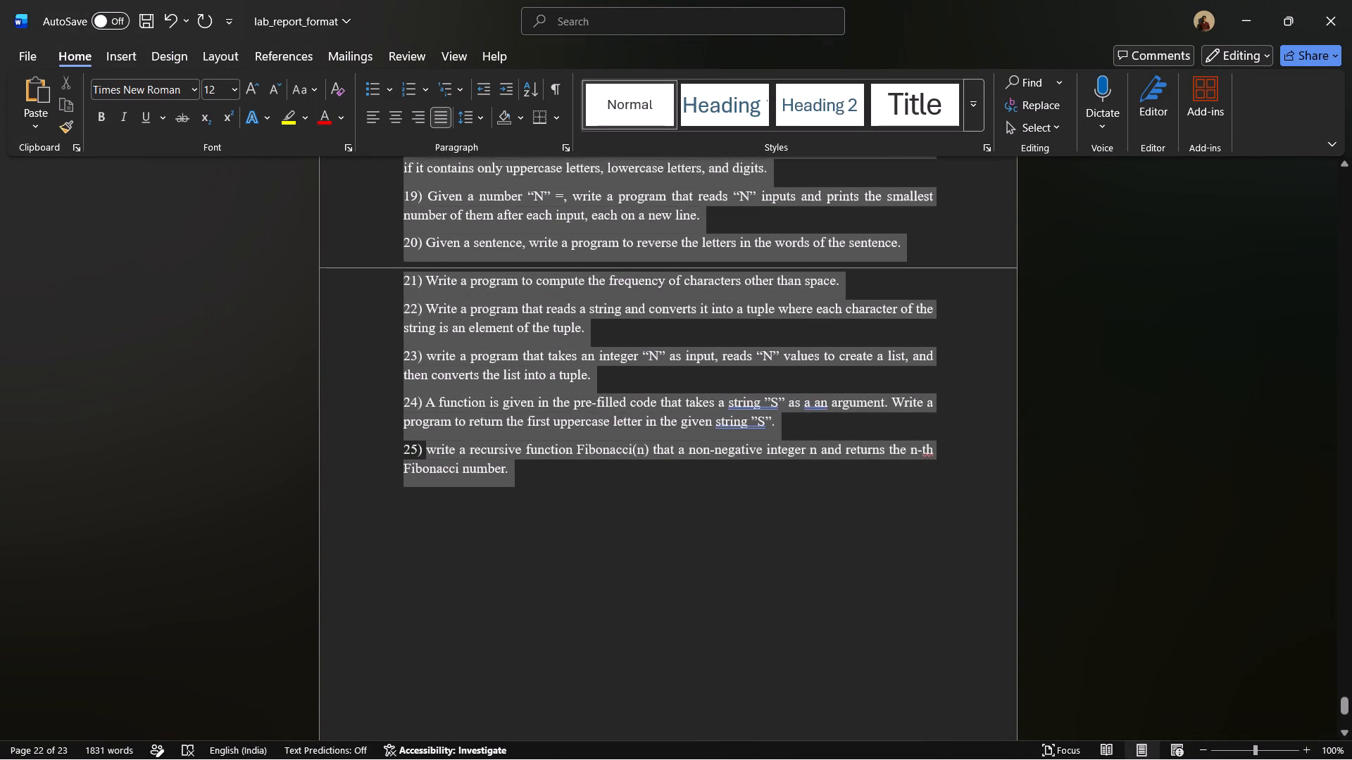
left_click_drag(527, 700, 585, 579)
key("BackSpace")
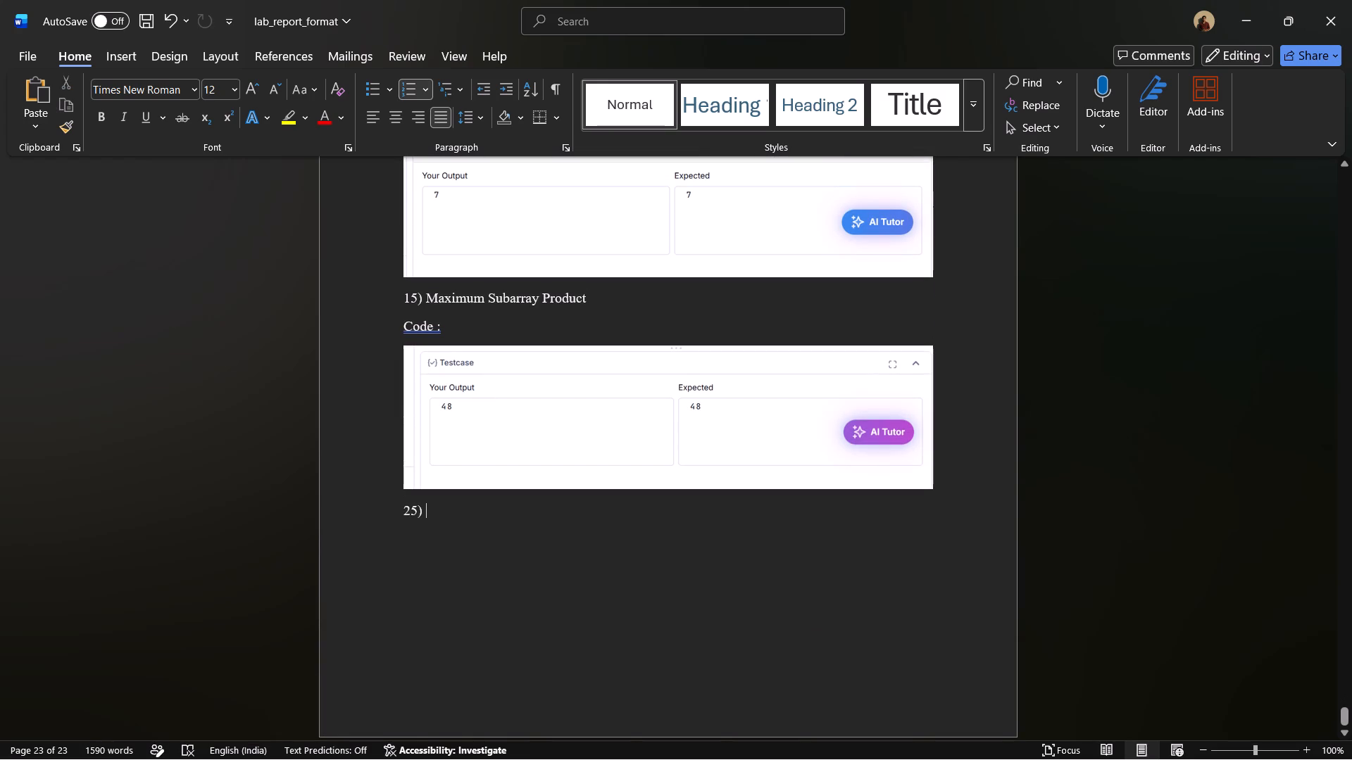
key("BackSpace")
key("BackSpace")
Add an "Output:" line between question 15's "Code :" line and its testcase screenshot.
scroll(585, 579, "up", 1)
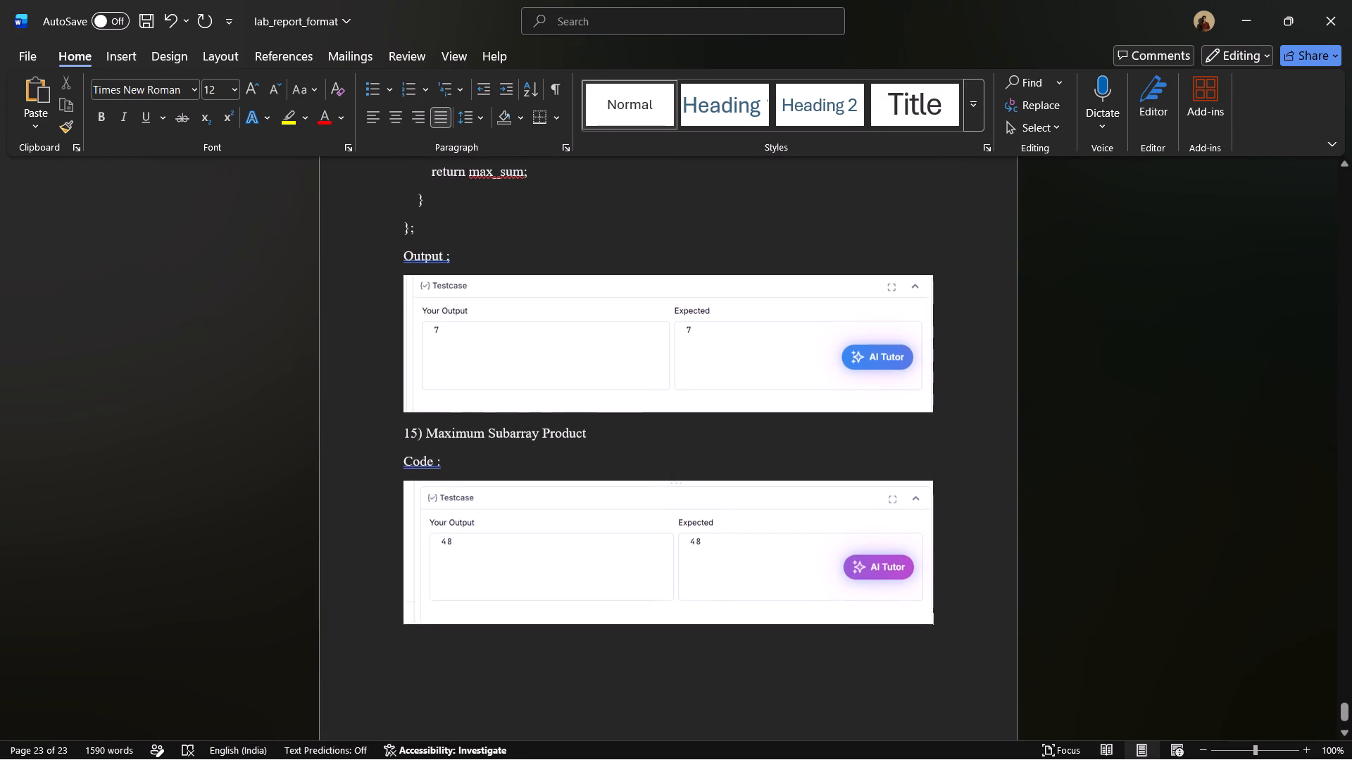
scroll(585, 579, "up", 1)
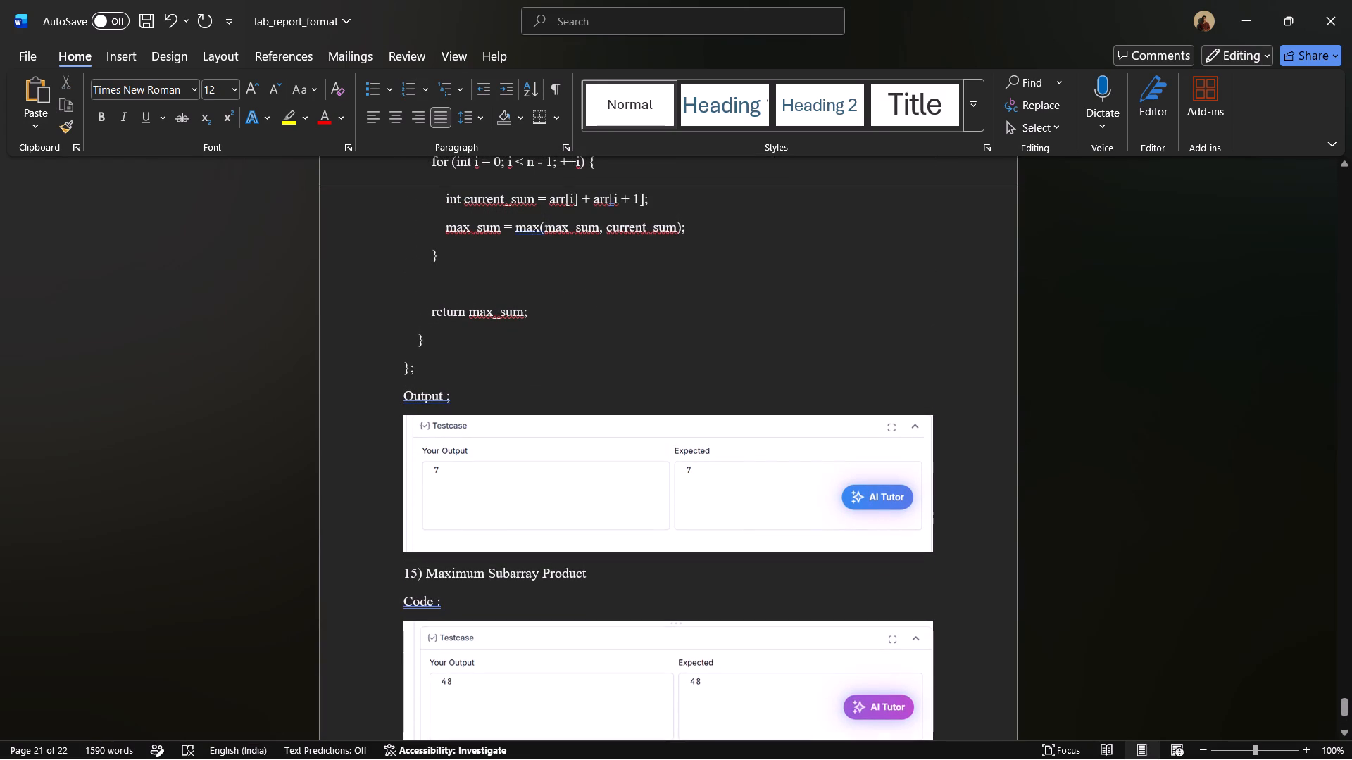
left_click(471, 600)
key("Return")
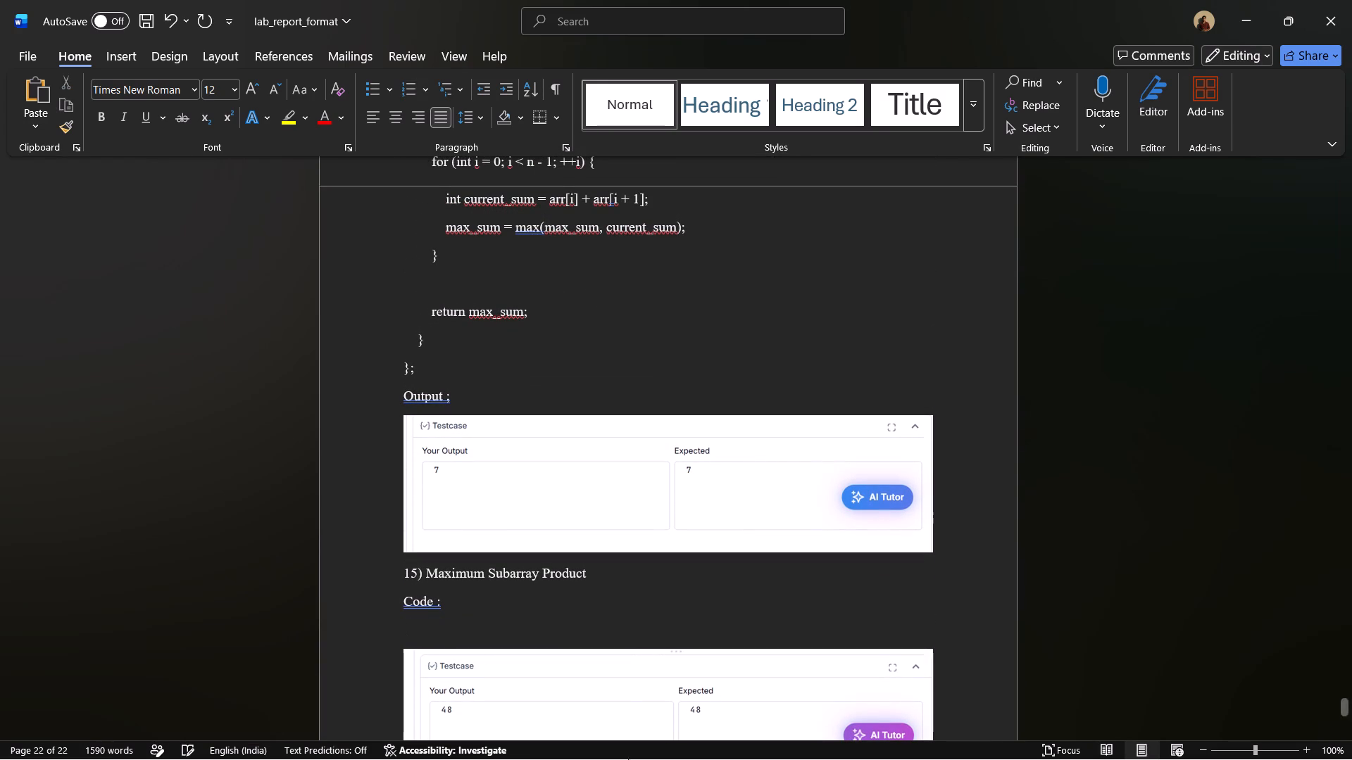
key("shift+o")
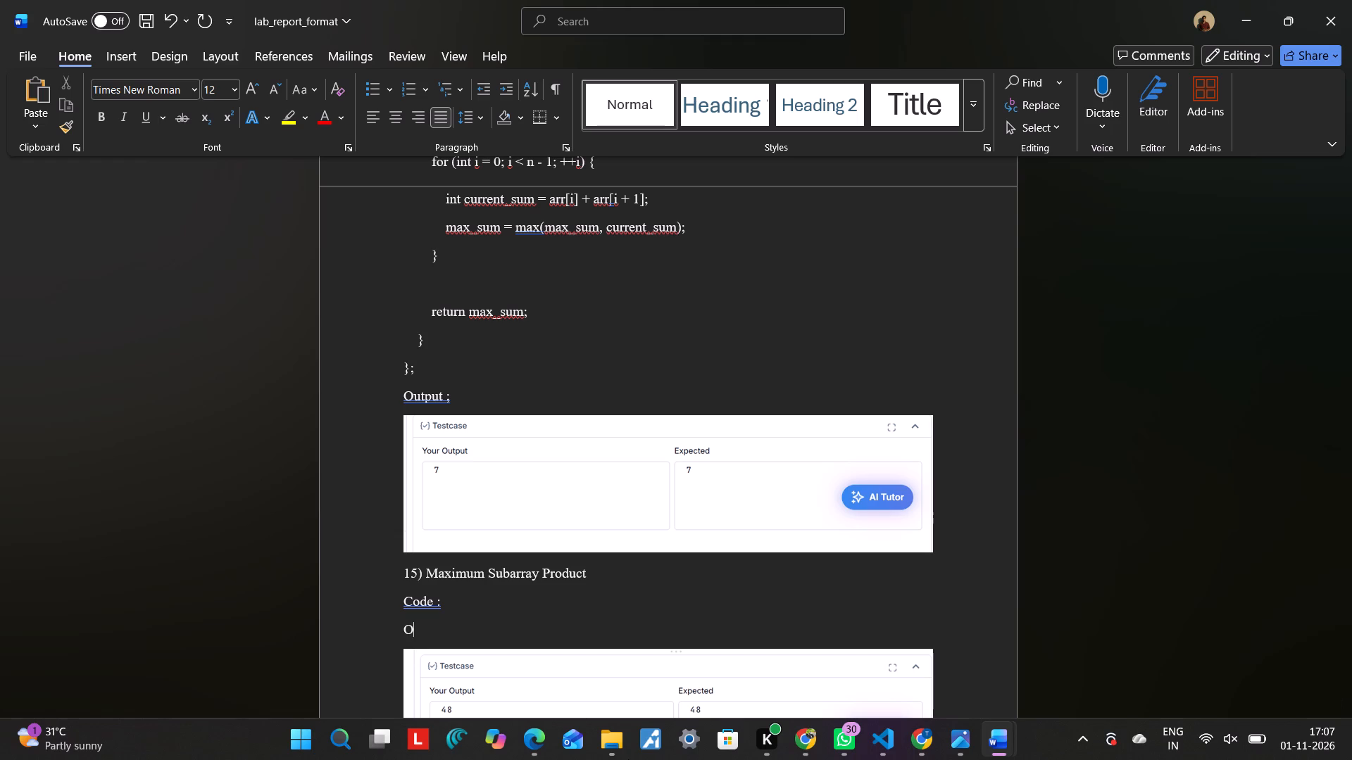
type("utput:")
Copy the whole C++ solution of Maximum Subarray Product from Chrome and paste it on a new line below question 15's "Code :" in Word.
left_click(457, 602)
left_click(457, 602)
left_click(457, 602)
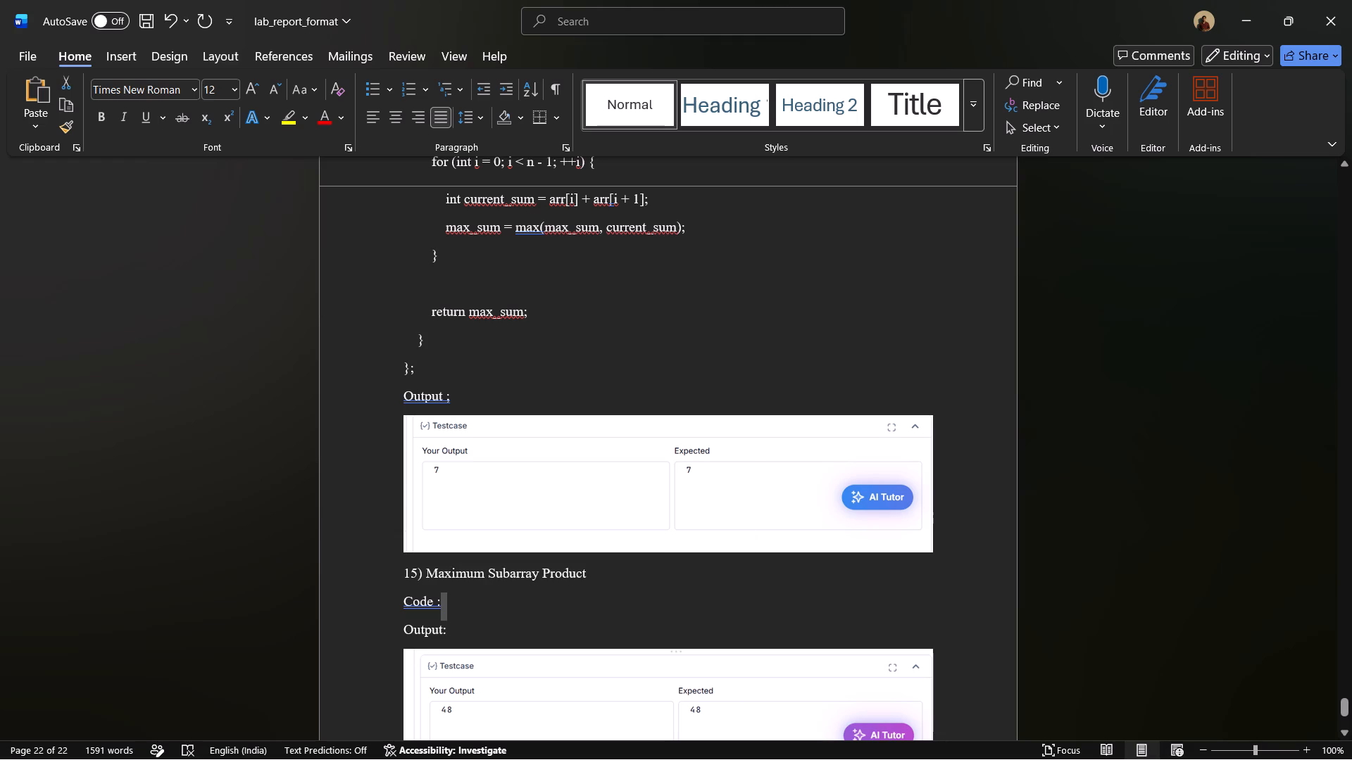
key("space")
key("Return")
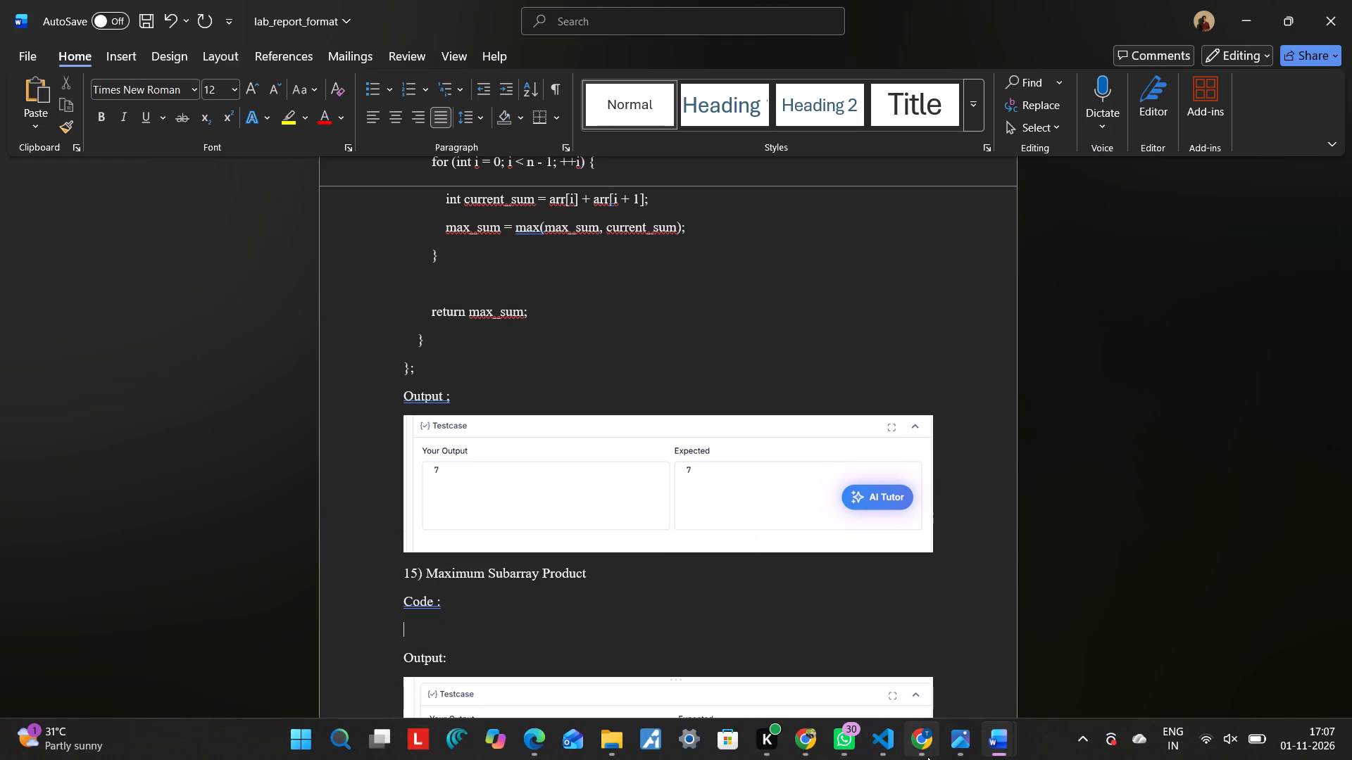
left_click(927, 756)
left_click(850, 341)
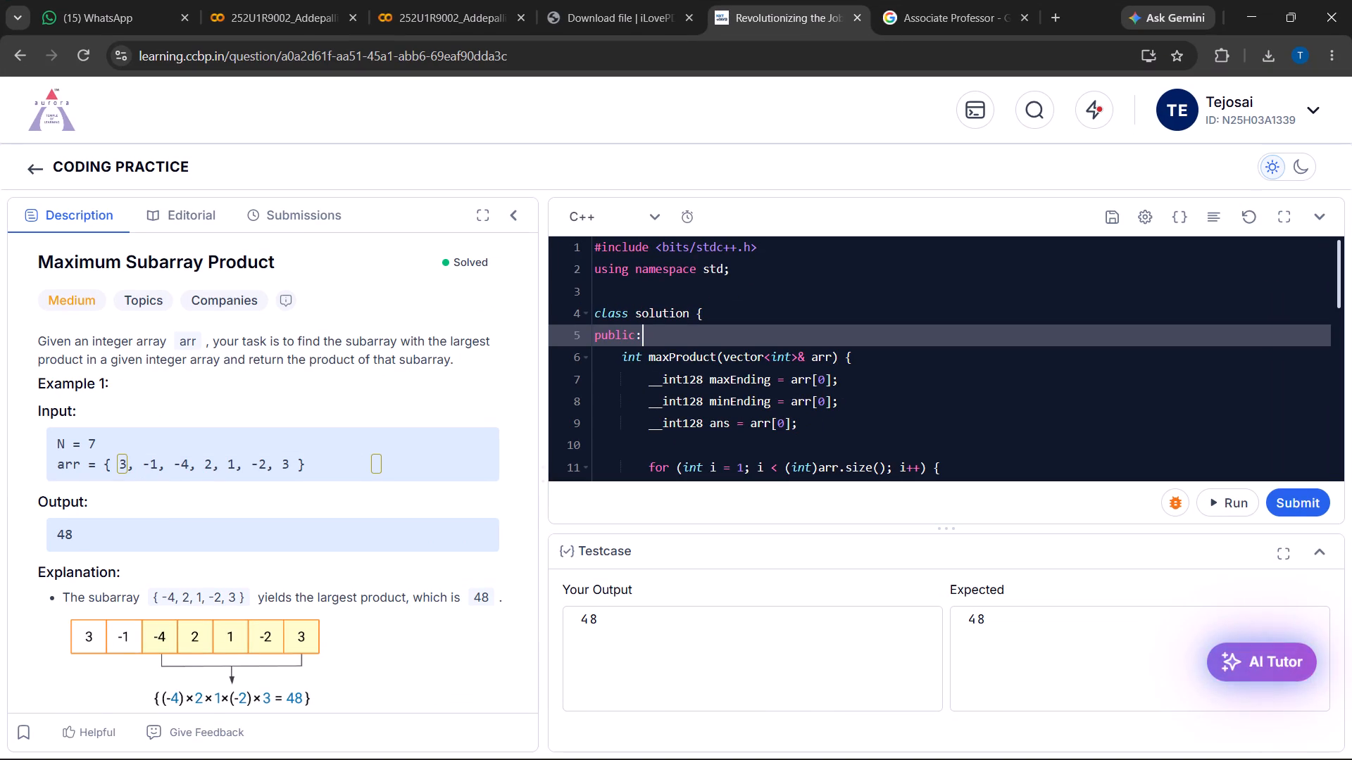
key("ctrl+a")
key("ctrl+c")
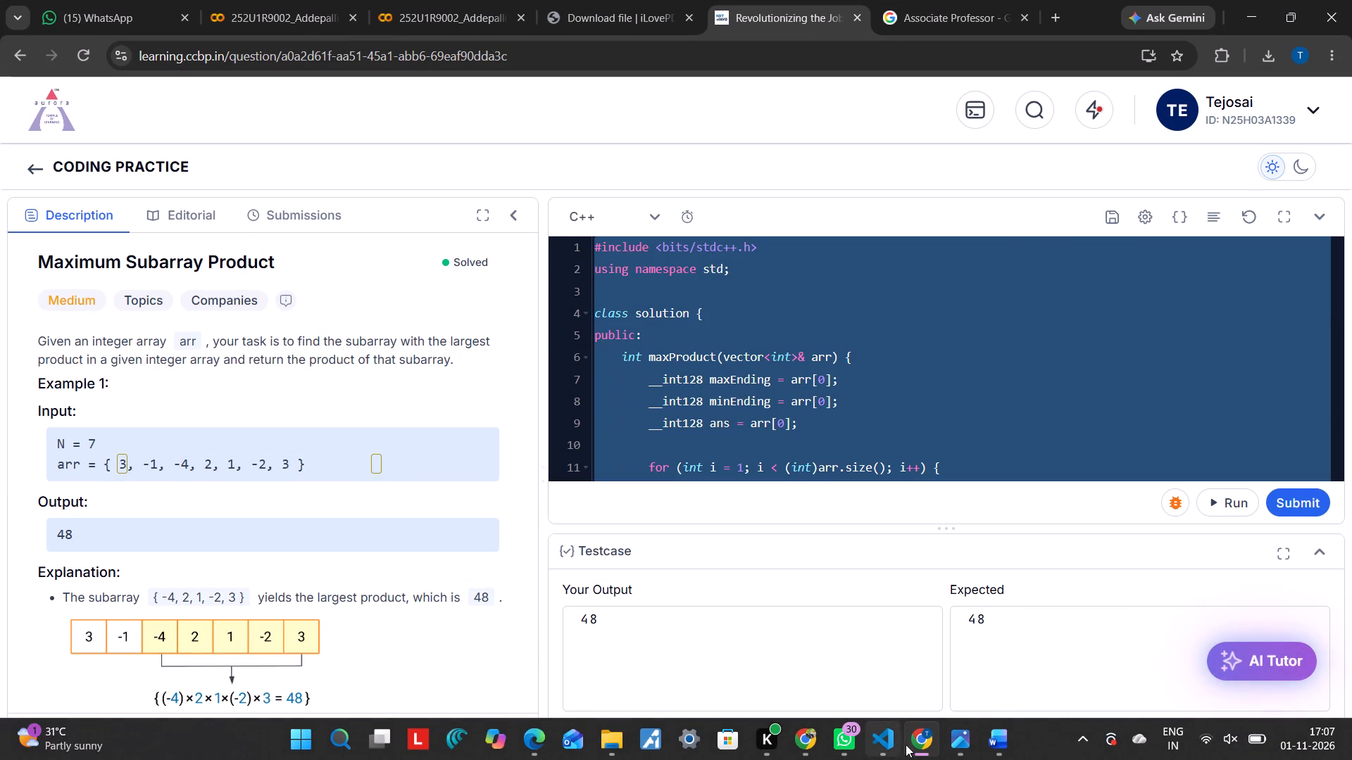
left_click(916, 747)
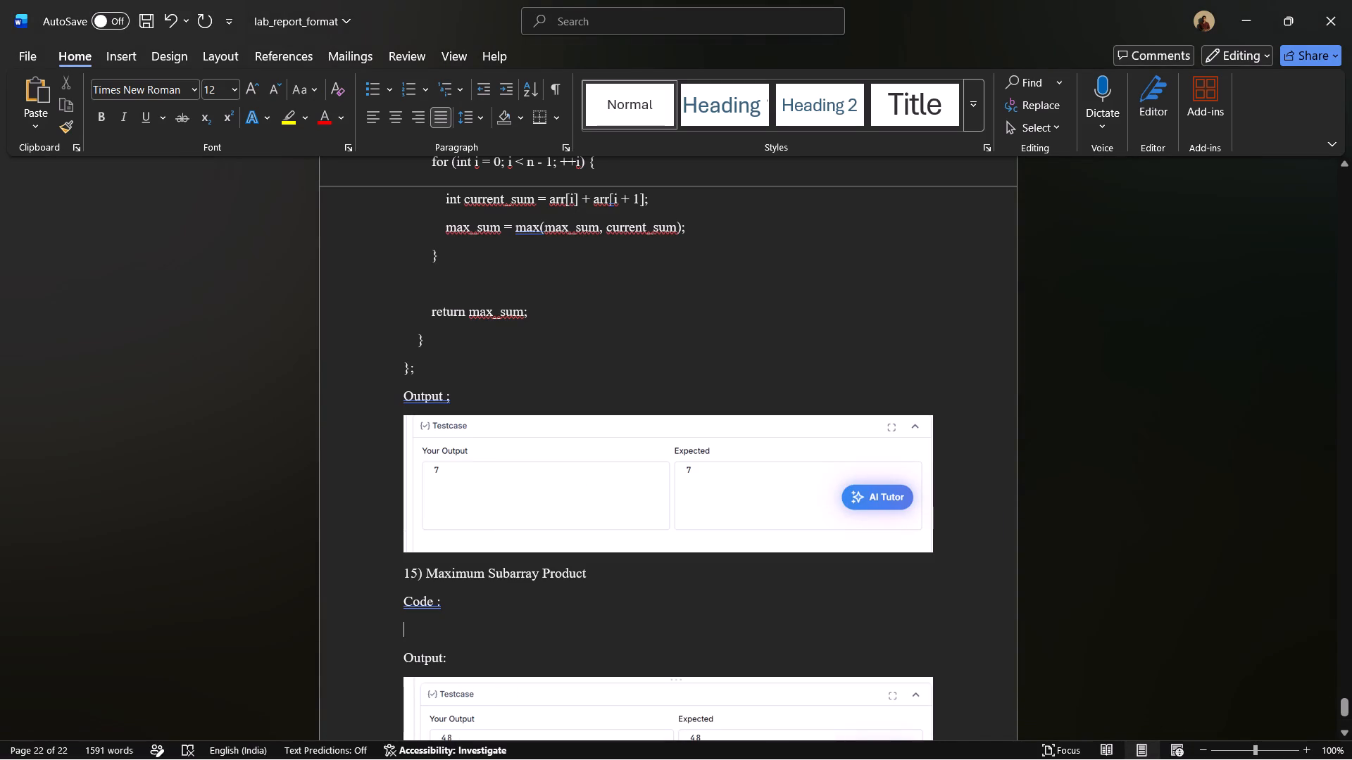
key("ctrl+v")
Review the lab report from the cover page and certificate through to the final page.
scroll(494, 645, "up", 20)
scroll(494, 645, "up", 4)
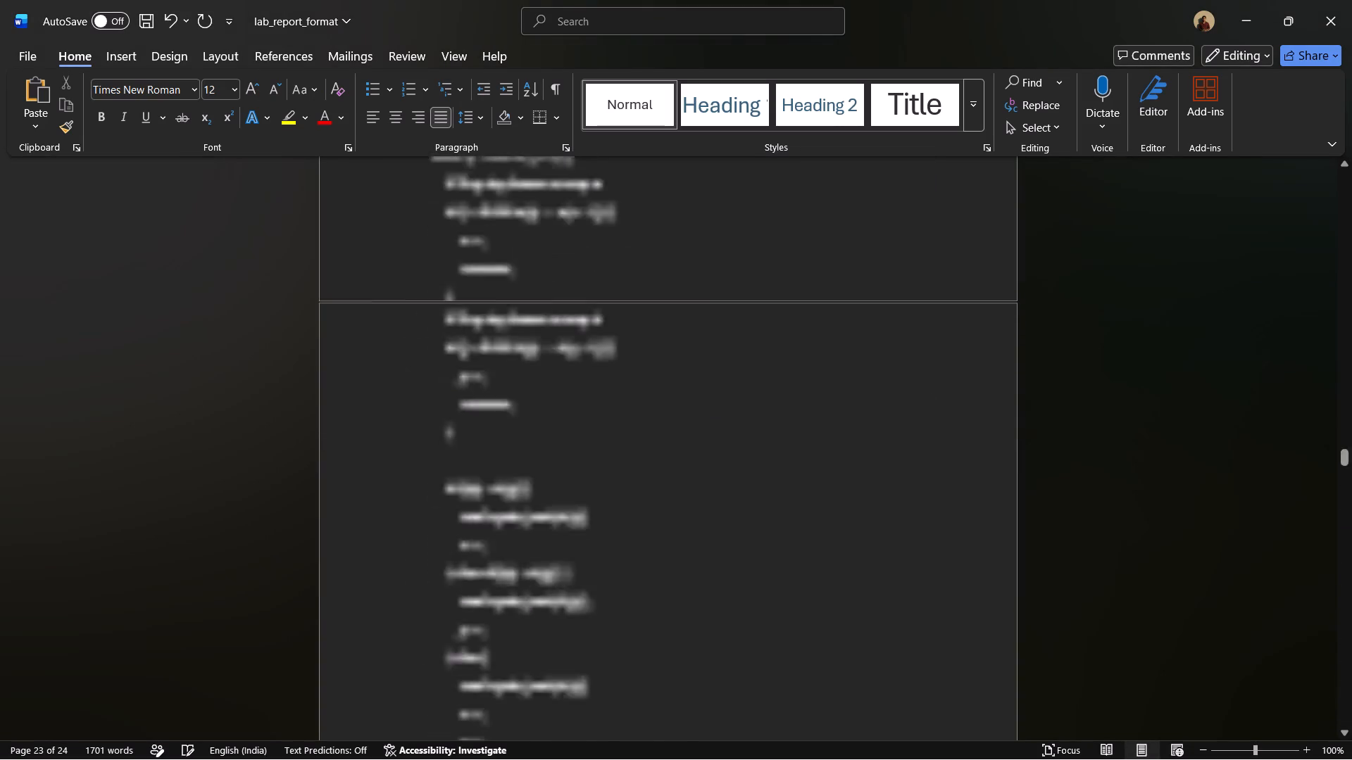
scroll(494, 645, "up", 13)
scroll(494, 645, "down", 2)
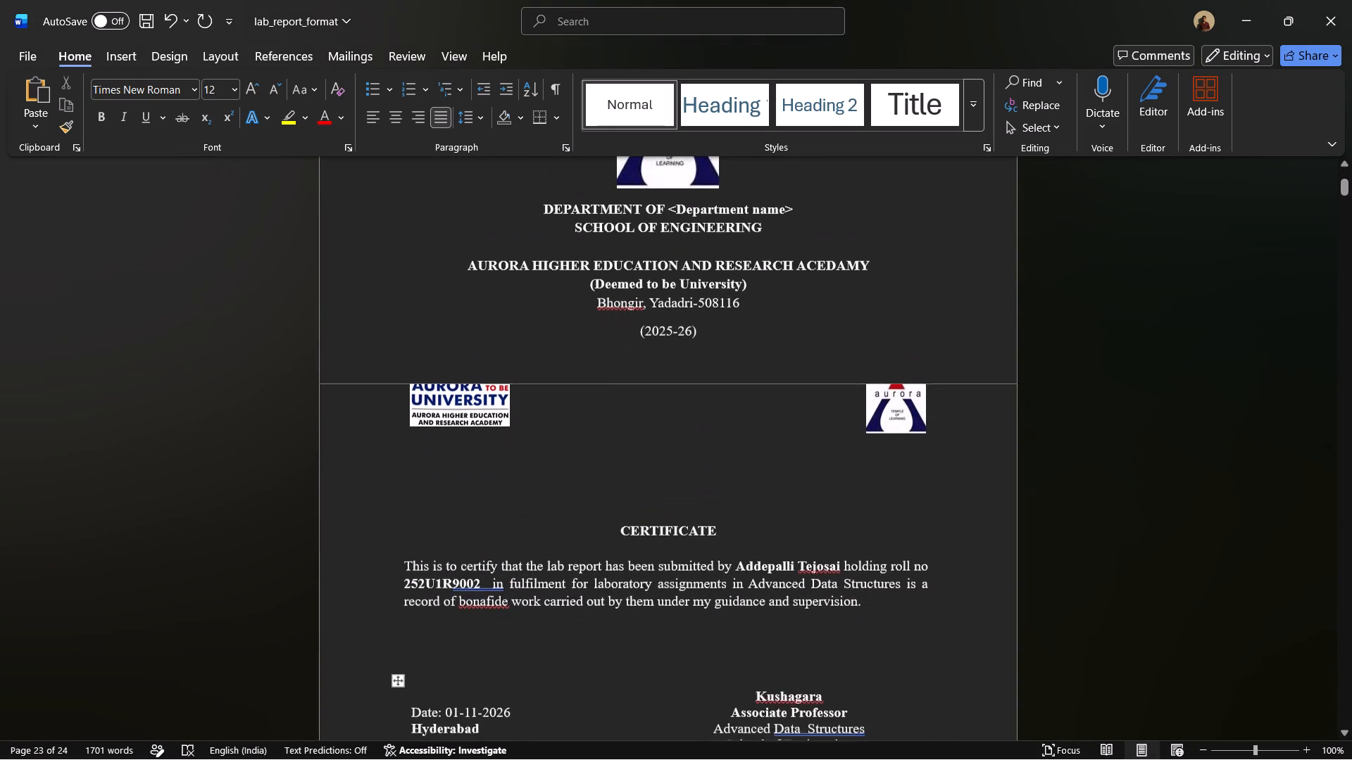
scroll(494, 645, "down", 2)
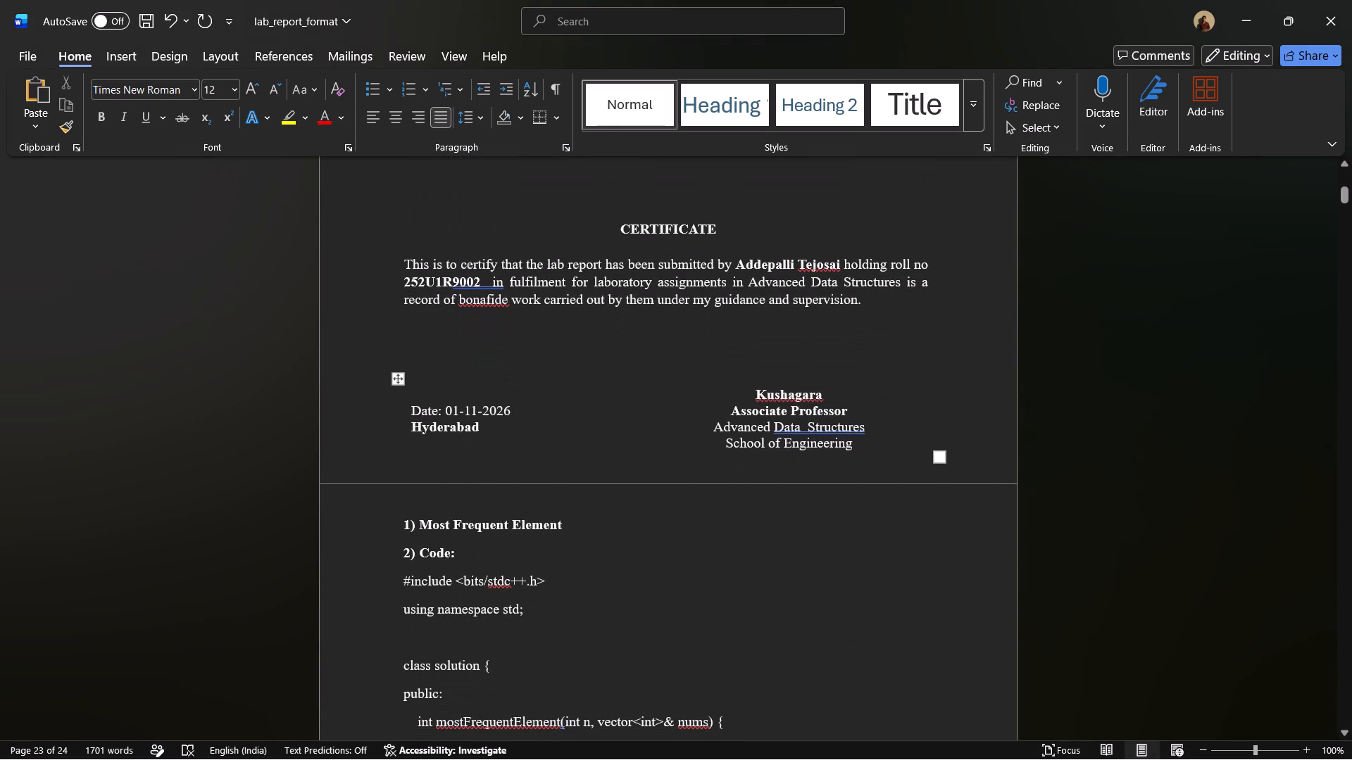
scroll(494, 645, "up", 1)
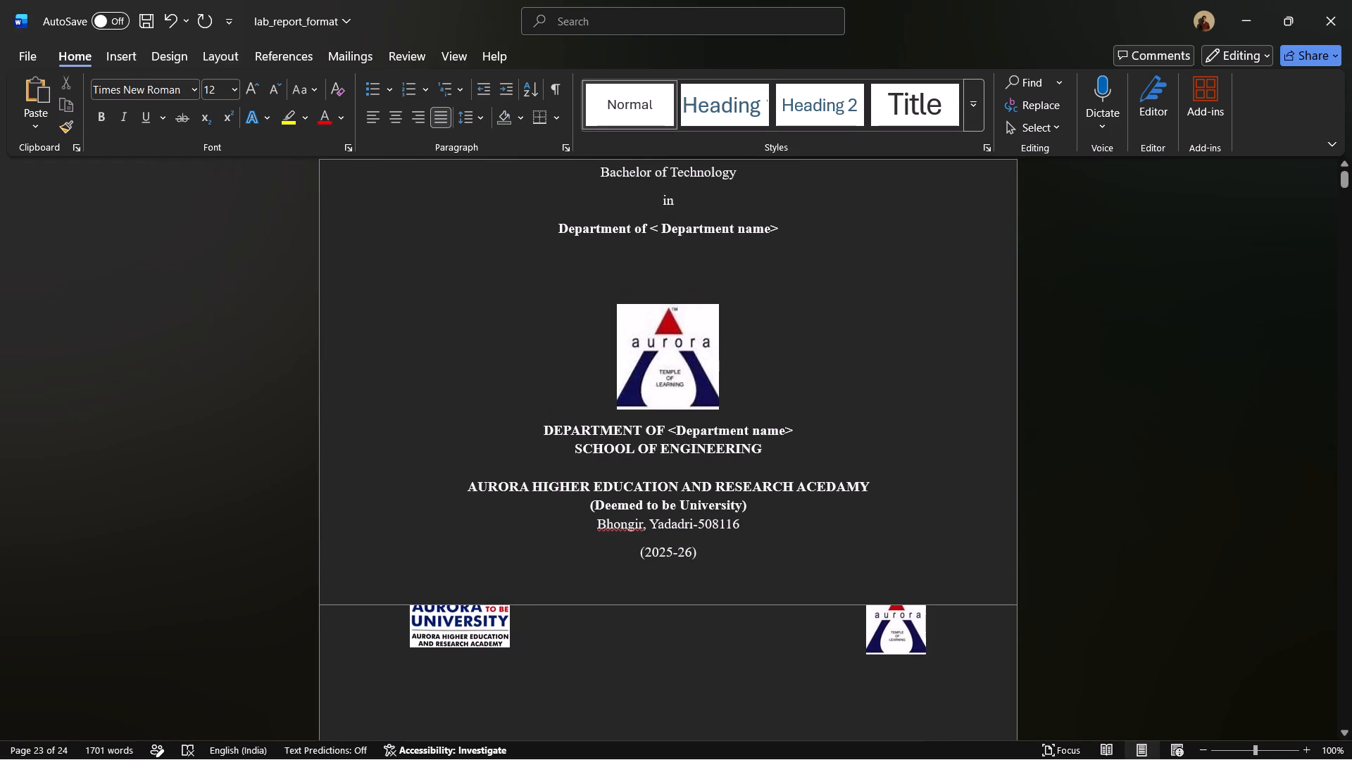
scroll(494, 645, "up", 1)
scroll(494, 645, "down", 1)
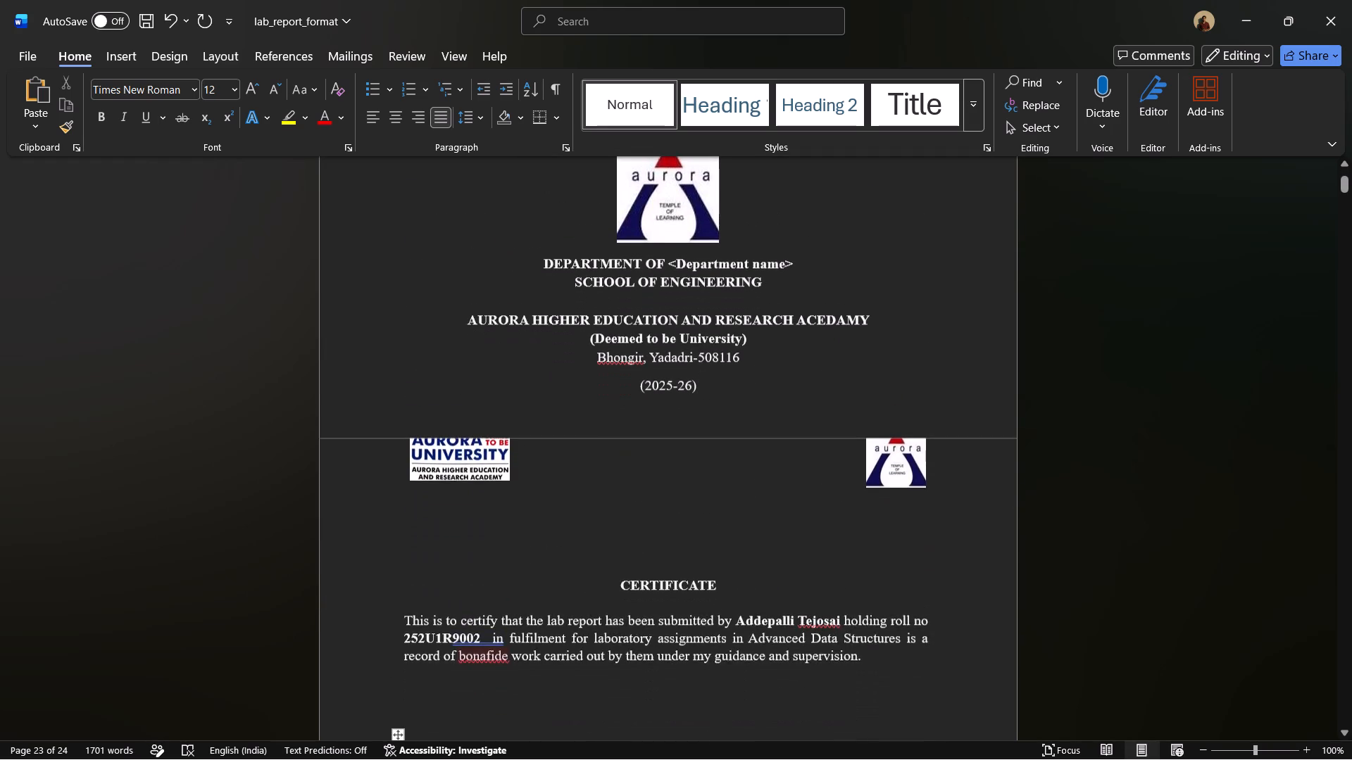
scroll(494, 645, "down", 3)
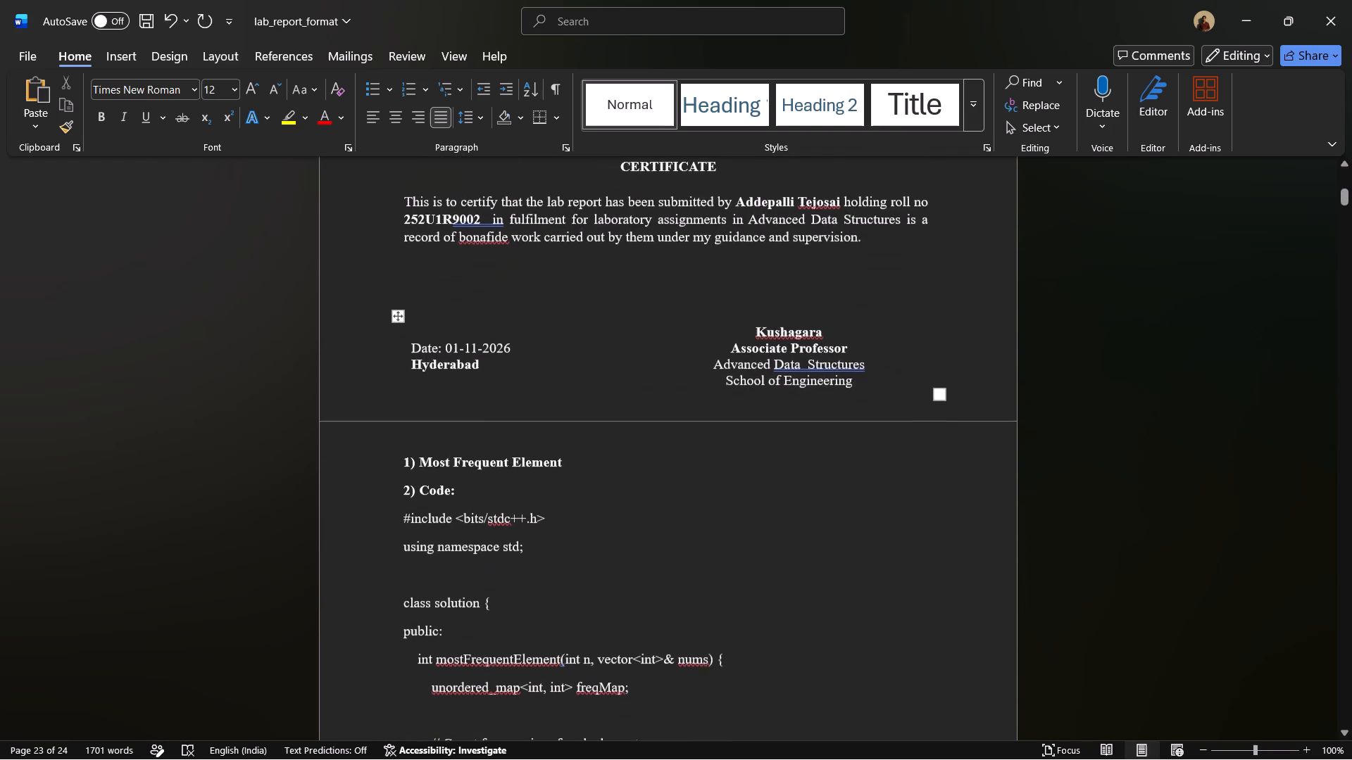
scroll(494, 645, "down", 3)
scroll(494, 645, "up", 3)
scroll(494, 645, "down", 1)
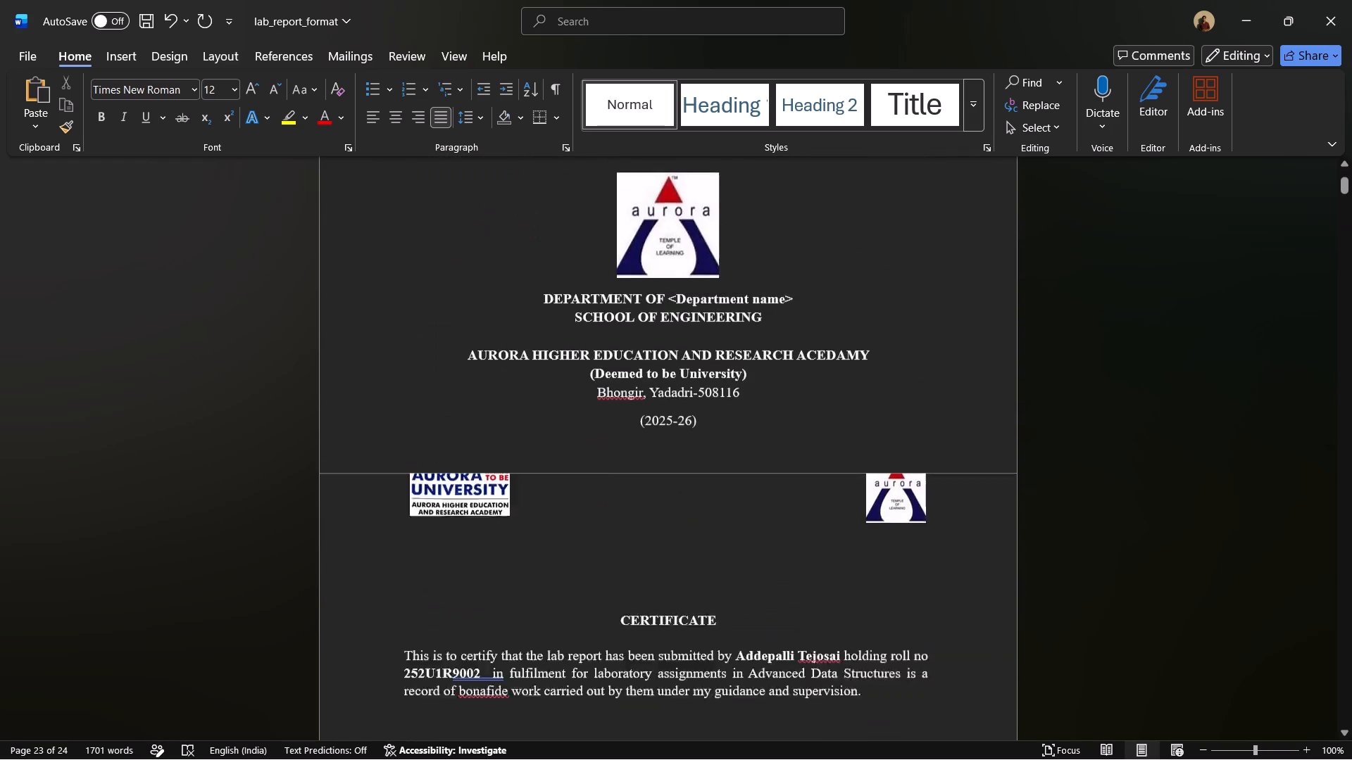
scroll(494, 645, "down", 4)
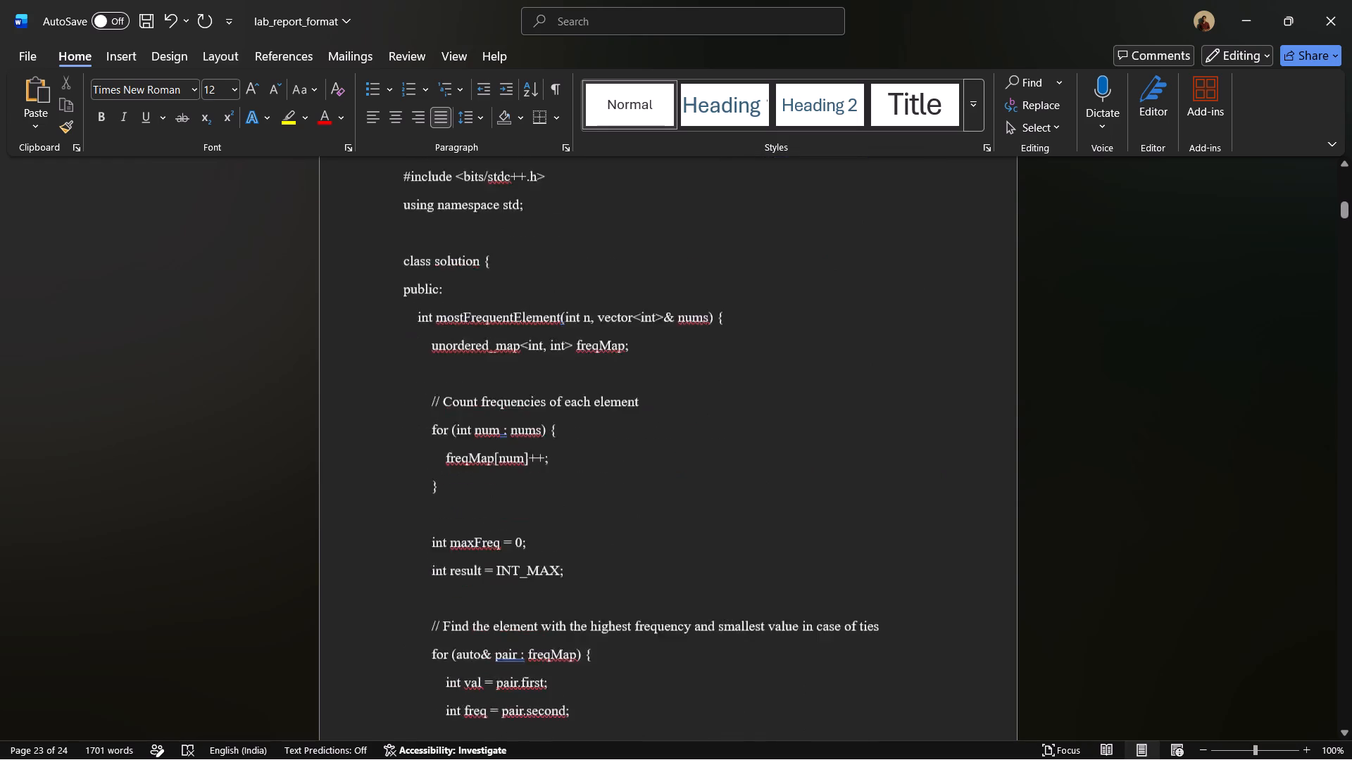
scroll(494, 645, "down", 14)
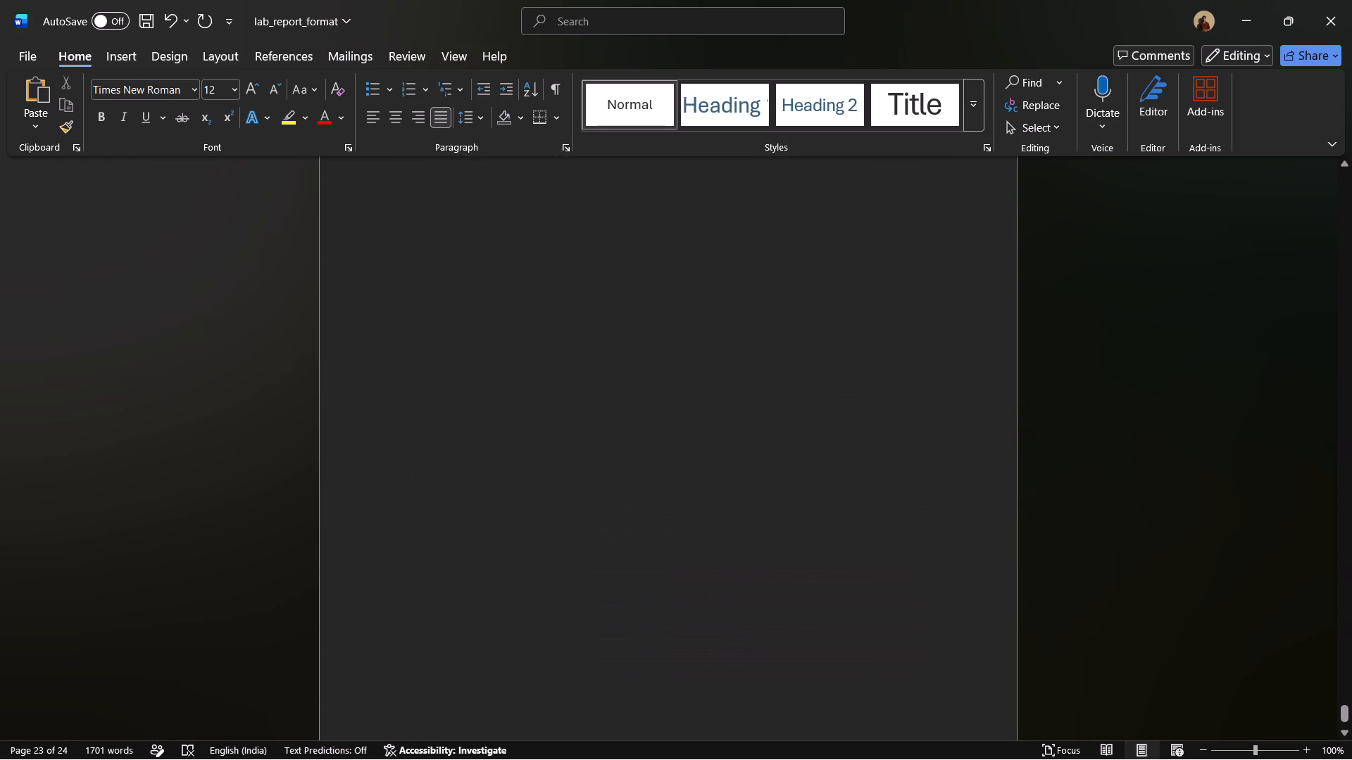
scroll(494, 645, "up", 16)
scroll(0, 9, "down", 1)
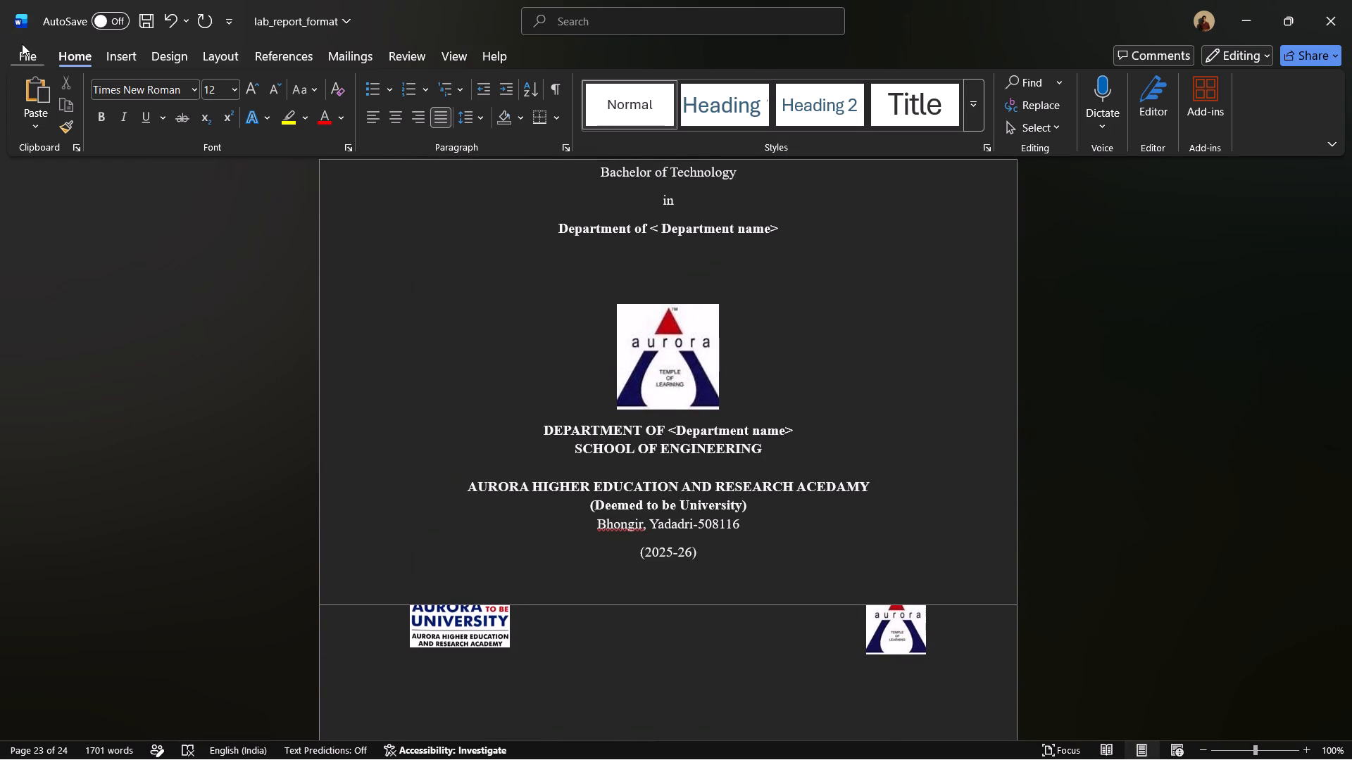
Start exporting the lab report as a PDF and reuse the existing name Lab-Report-01-FDS-Lab_report_01.docx as its file name.
left_click(27, 54)
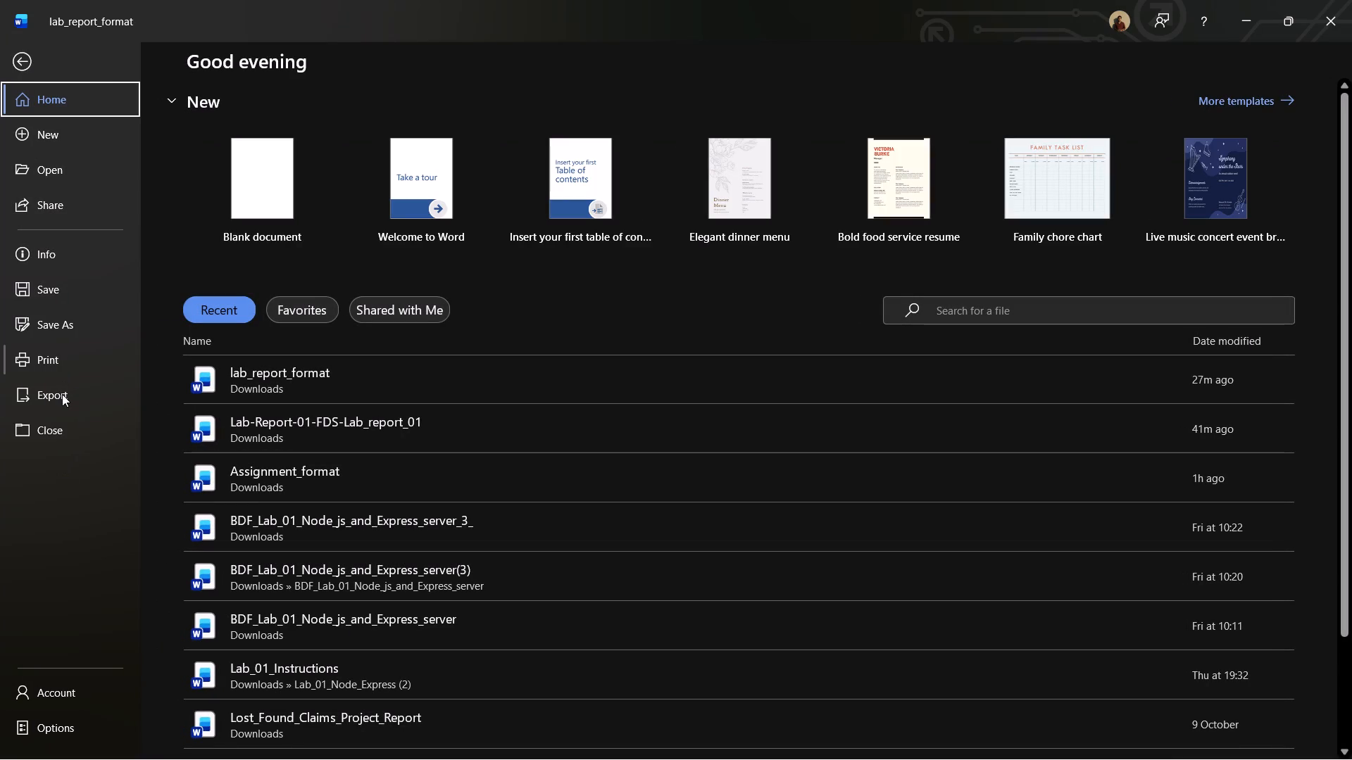
left_click(61, 394)
left_click(522, 239)
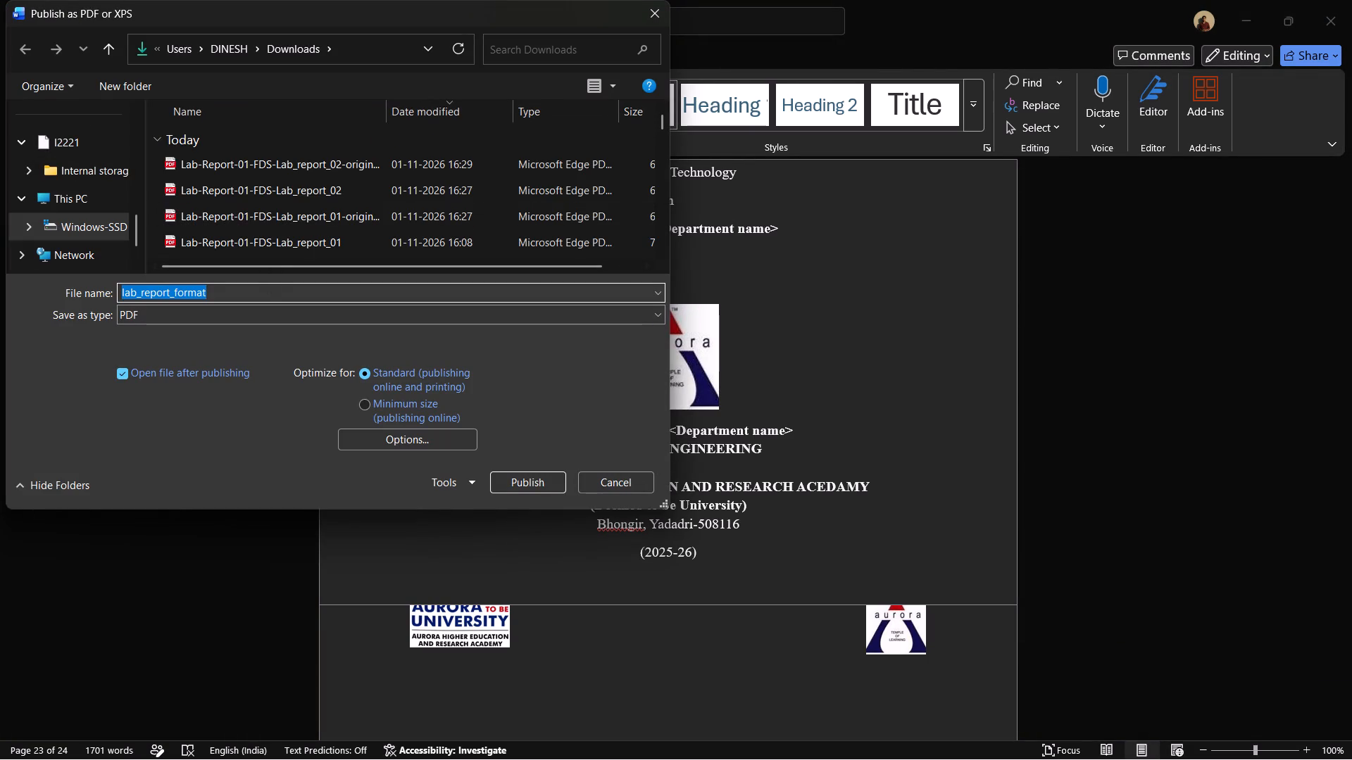
left_click(268, 291)
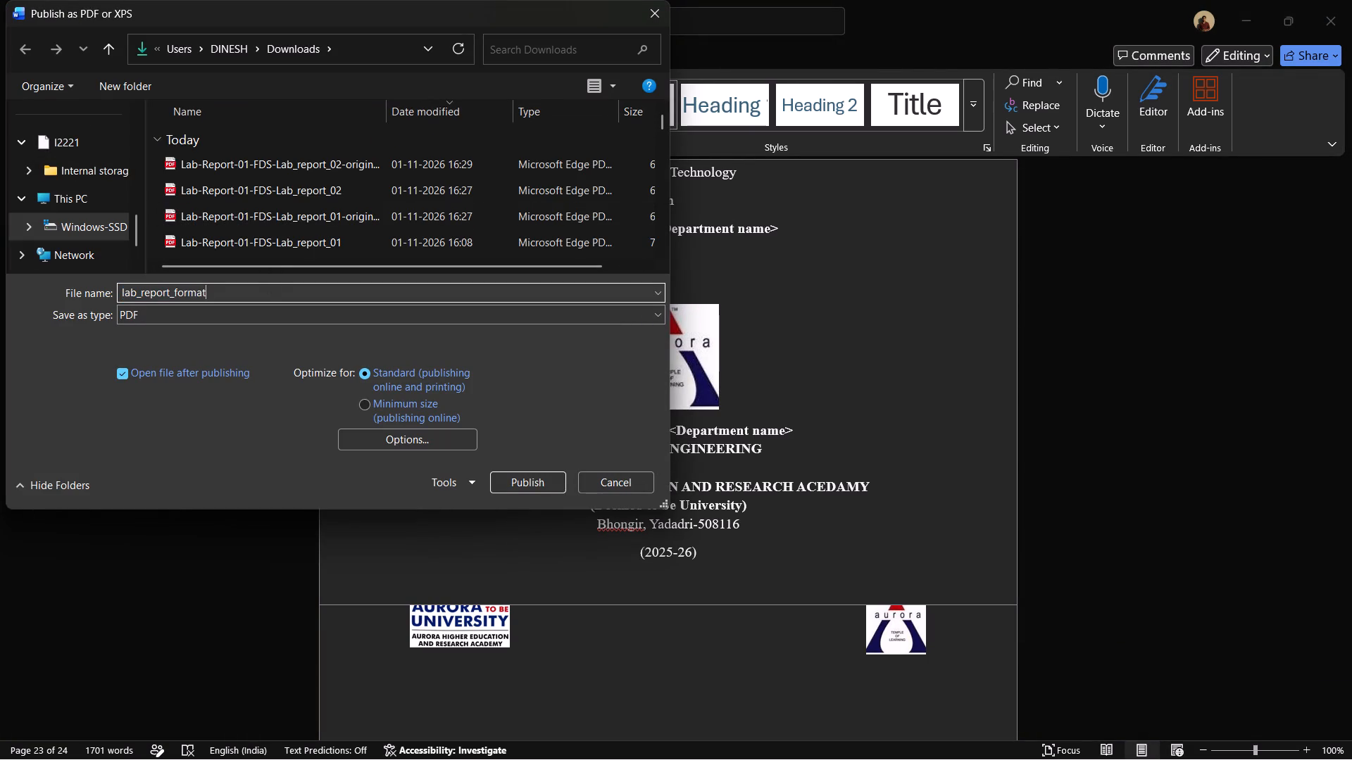
key("BackSpace")
key("BackSpace")
key("BackSpace")
key("BackSpace")
key("BackSpace")
key("BackSpace")
key("BackSpace")
key("BackSpace")
key("BackSpace")
key("BackSpace")
key("BackSpace")
key("BackSpace")
key("BackSpace")
key("BackSpace")
key("BackSpace")
key("BackSpace")
key("BackSpace")
key("BackSpace")
key("BackSpace")
key("BackSpace")
key("BackSpace")
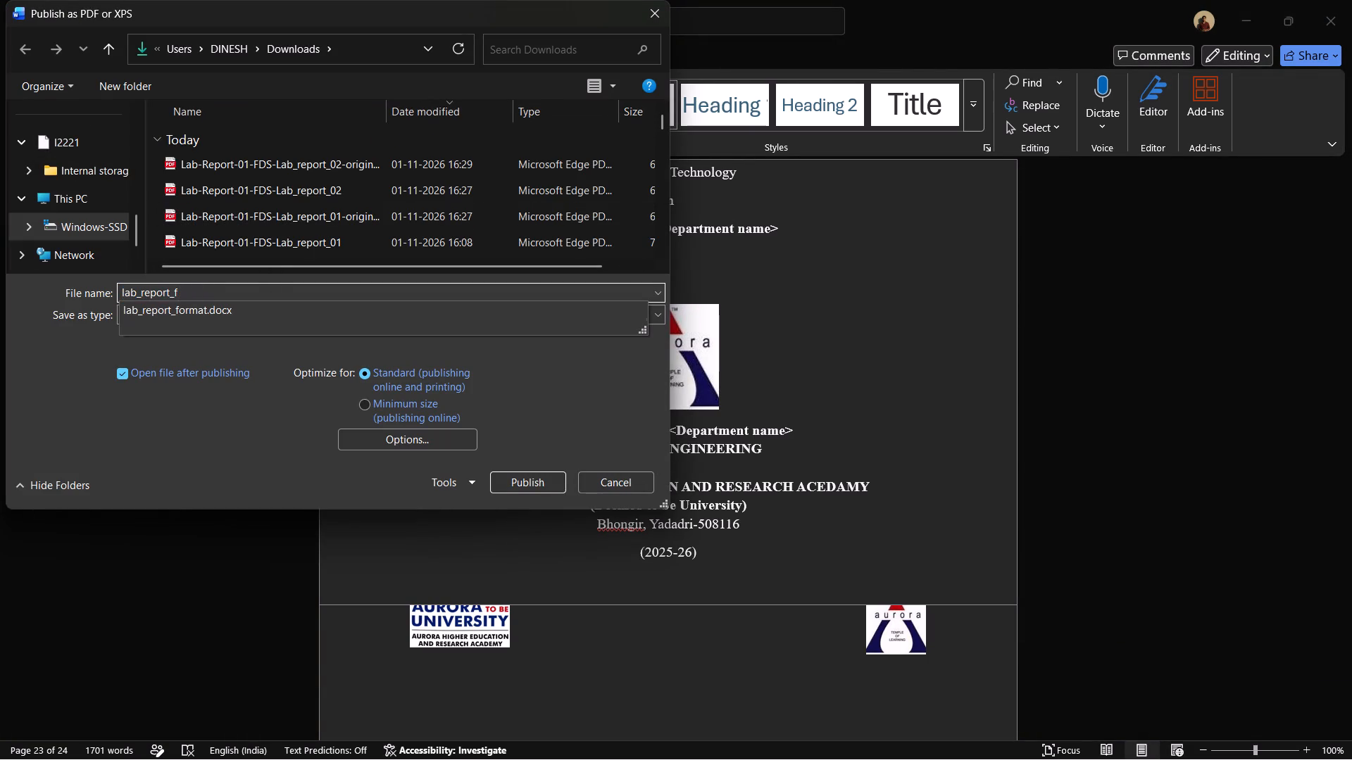
left_click(268, 291)
type("la")
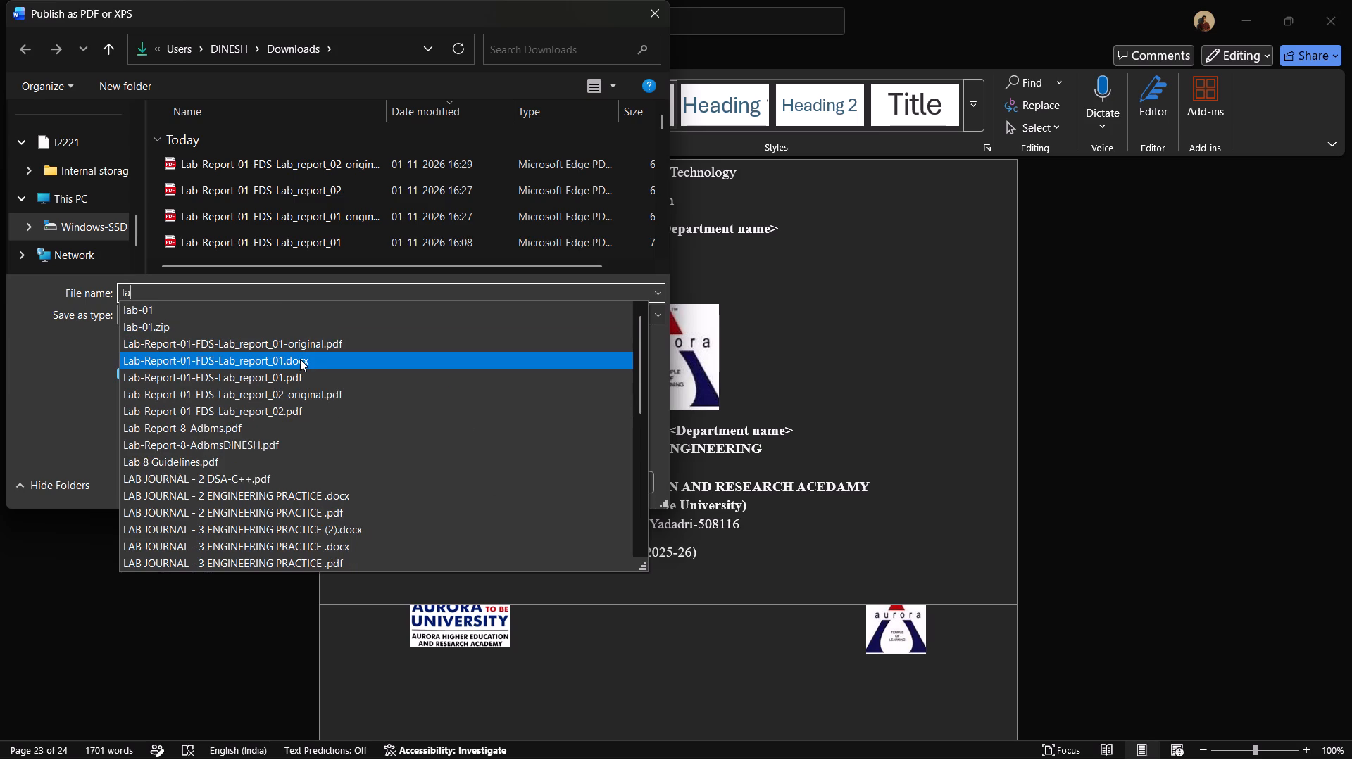
left_click(300, 359)
left_click(300, 359)
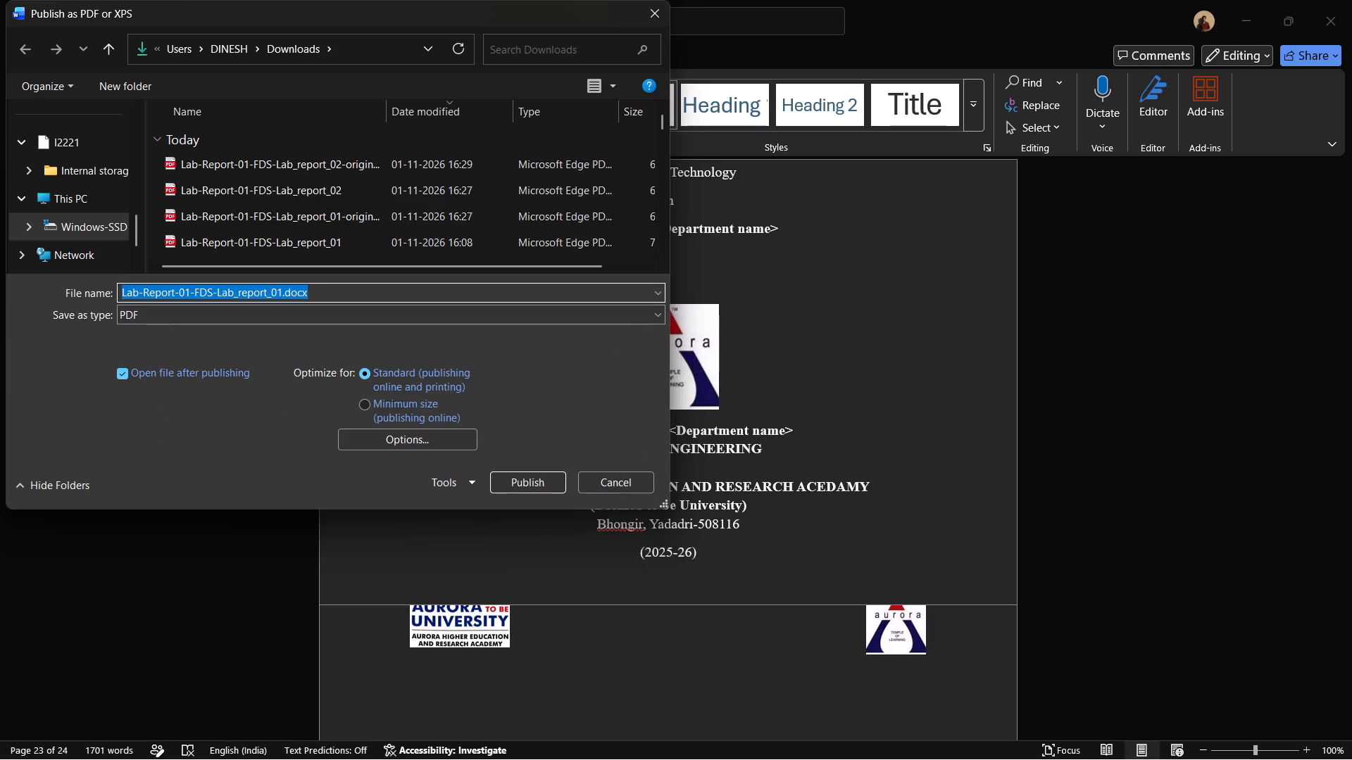
Replace "FDS" with "ADS" in the PDF's file name, making it Lab-Report-01-ADS-Lab_report_01.docx.
left_click(211, 296)
key("BackSpace")
key("BackSpace")
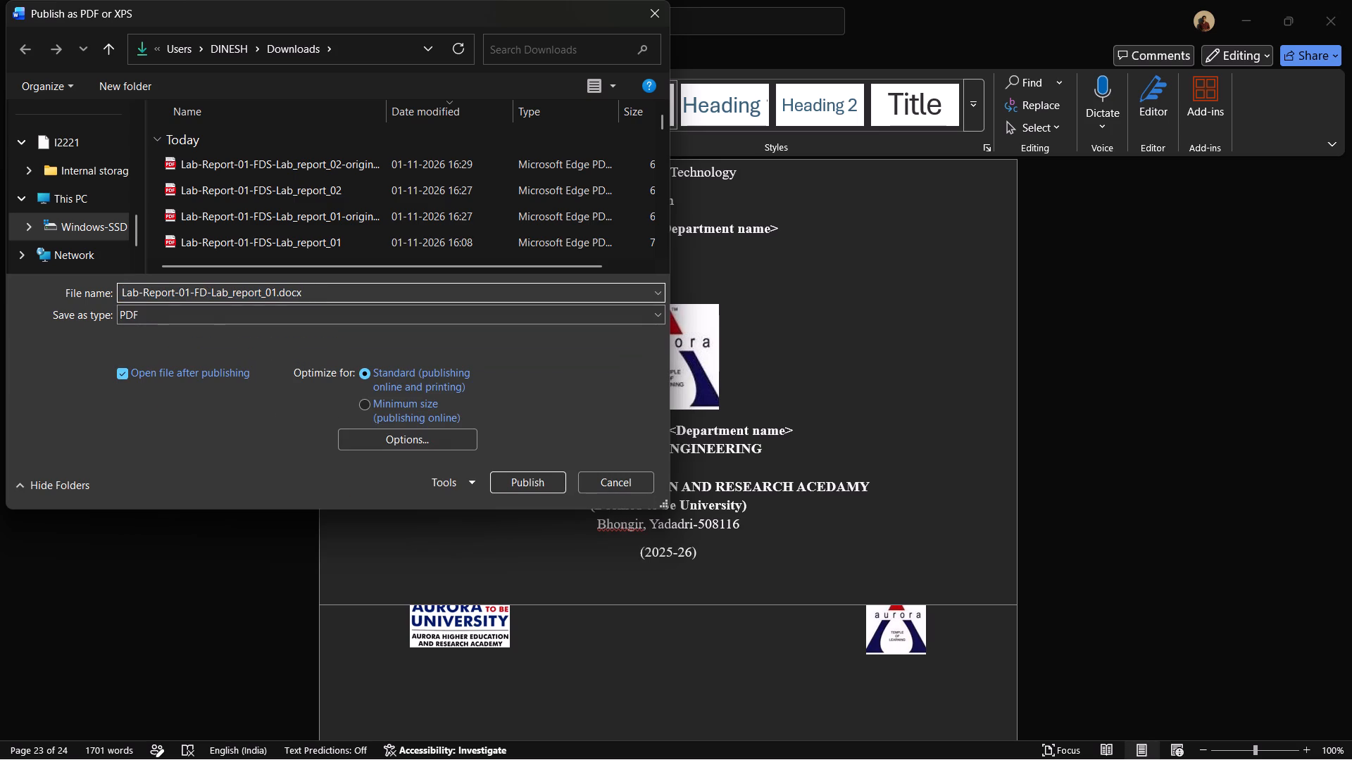
key("BackSpace")
type("ADS")
scroll(226, 248, "right", 1)
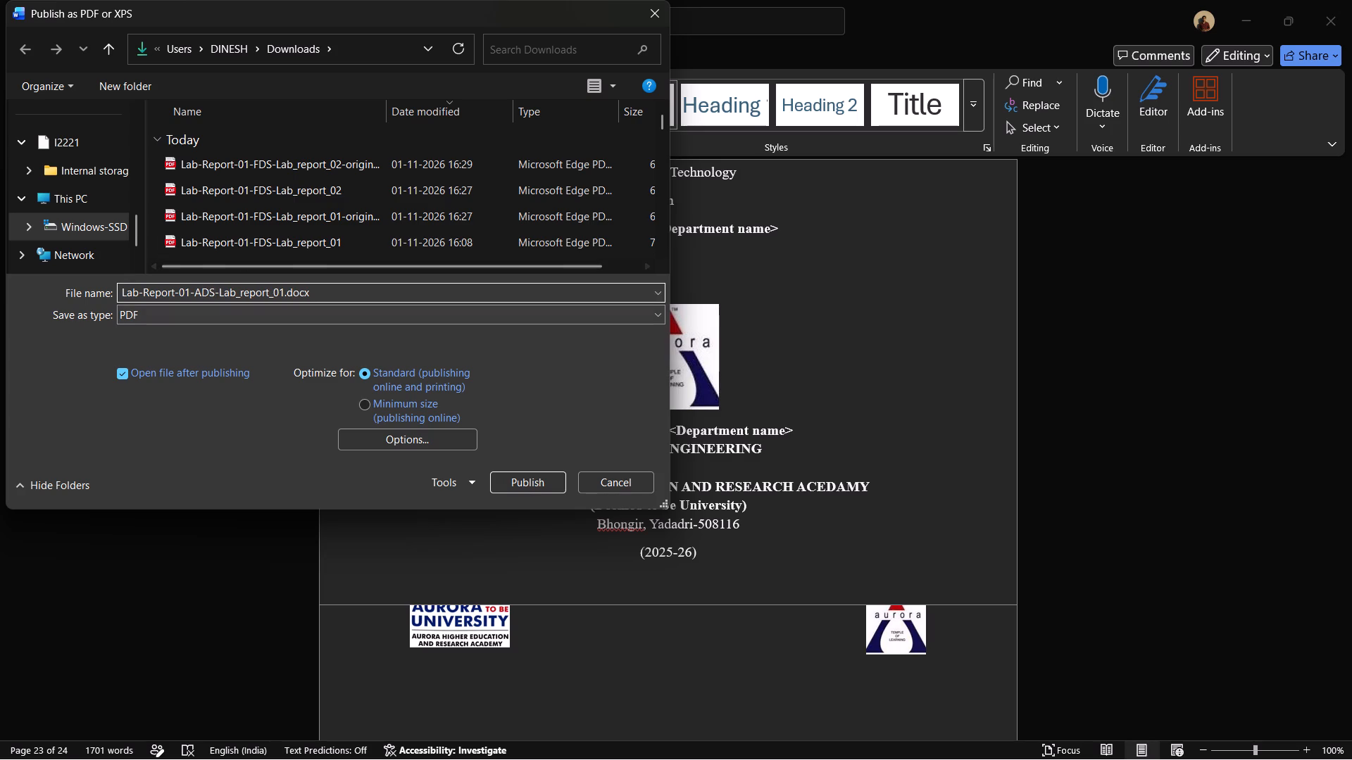
Replace ".docx" with "-Tejo" in the file name, making it Lab-Report-01-ADS-Lab_report_01-Tejo, and publish the PDF.
left_click(331, 293)
key("BackSpace")
key("BackSpace")
key("BackSpace")
key("BackSpace")
key("BackSpace")
type("-Tejo")
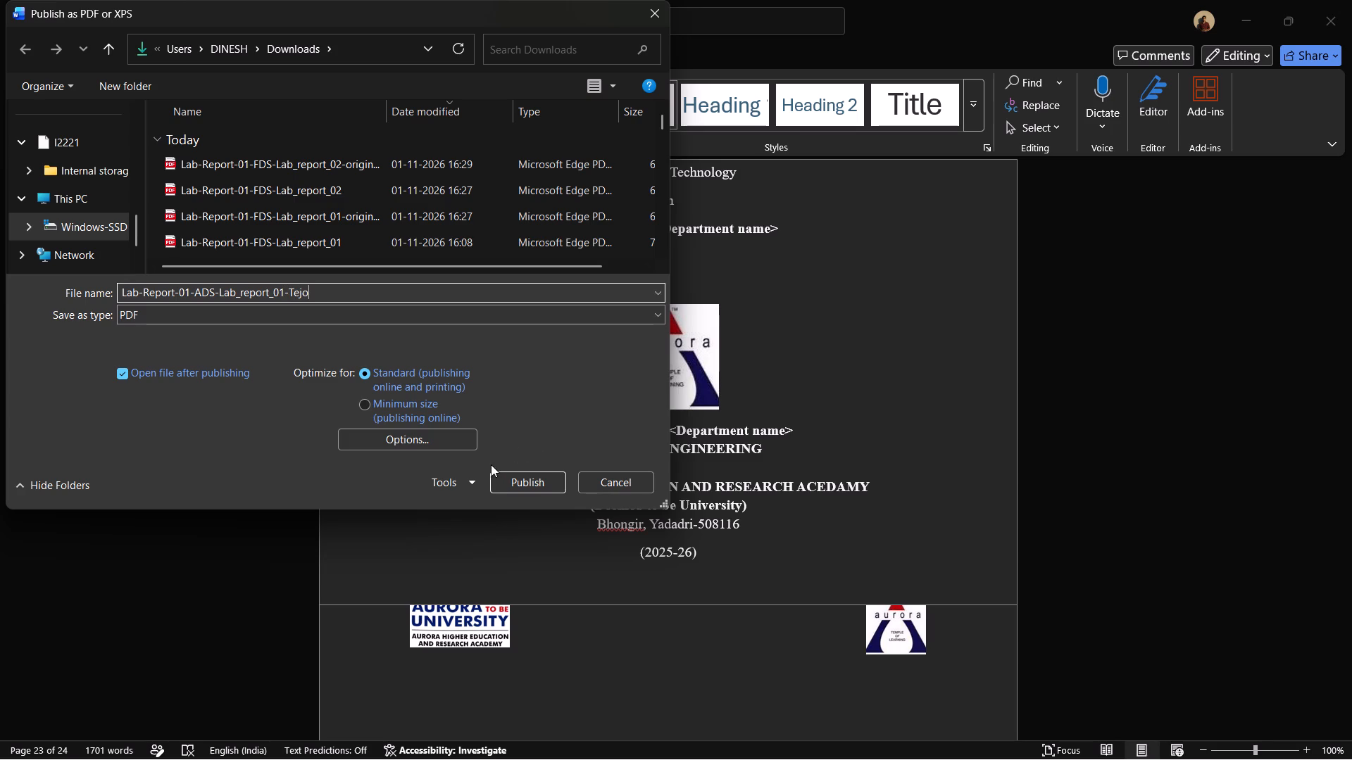
left_click(501, 476)
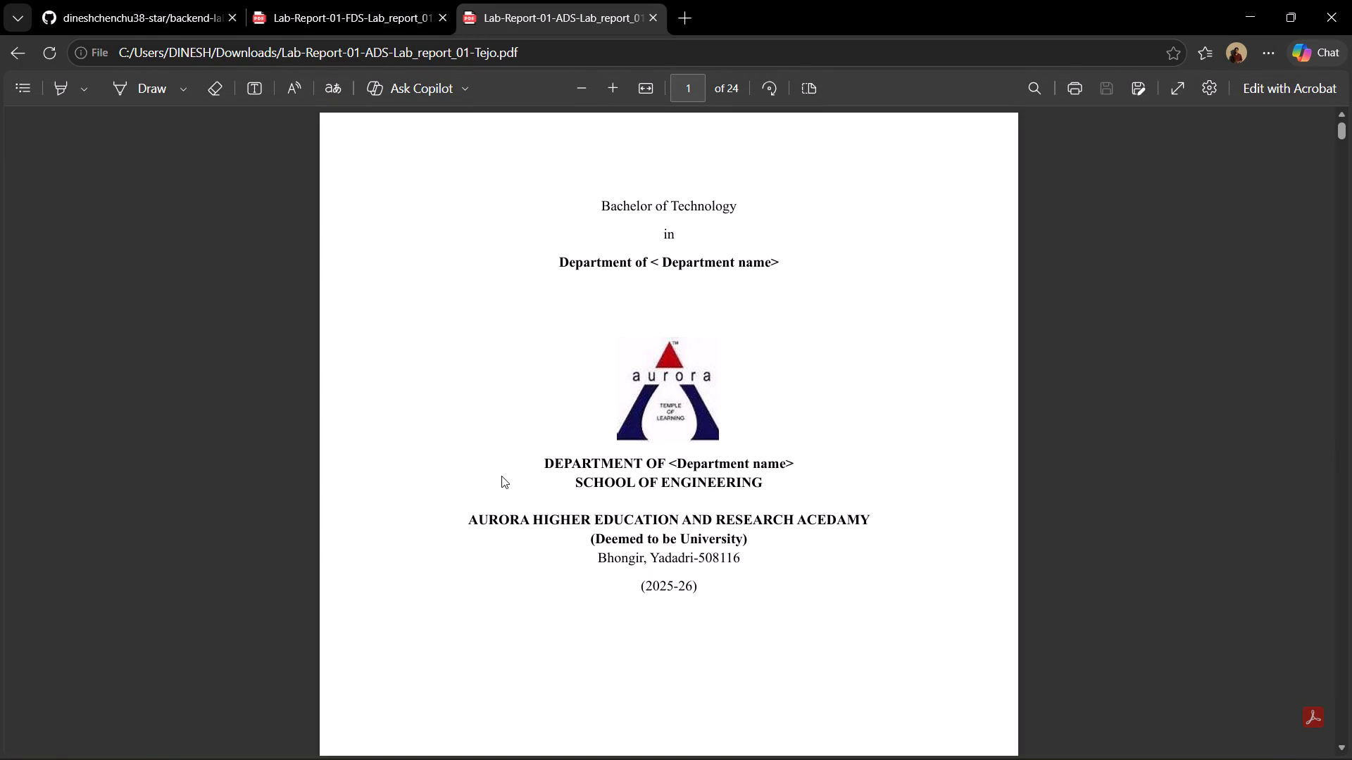
Return to lab_report_format in Word and replace "<Department name>" below the cover page's logo with "Generative AI" on a new line.
scroll(501, 476, "down", 5)
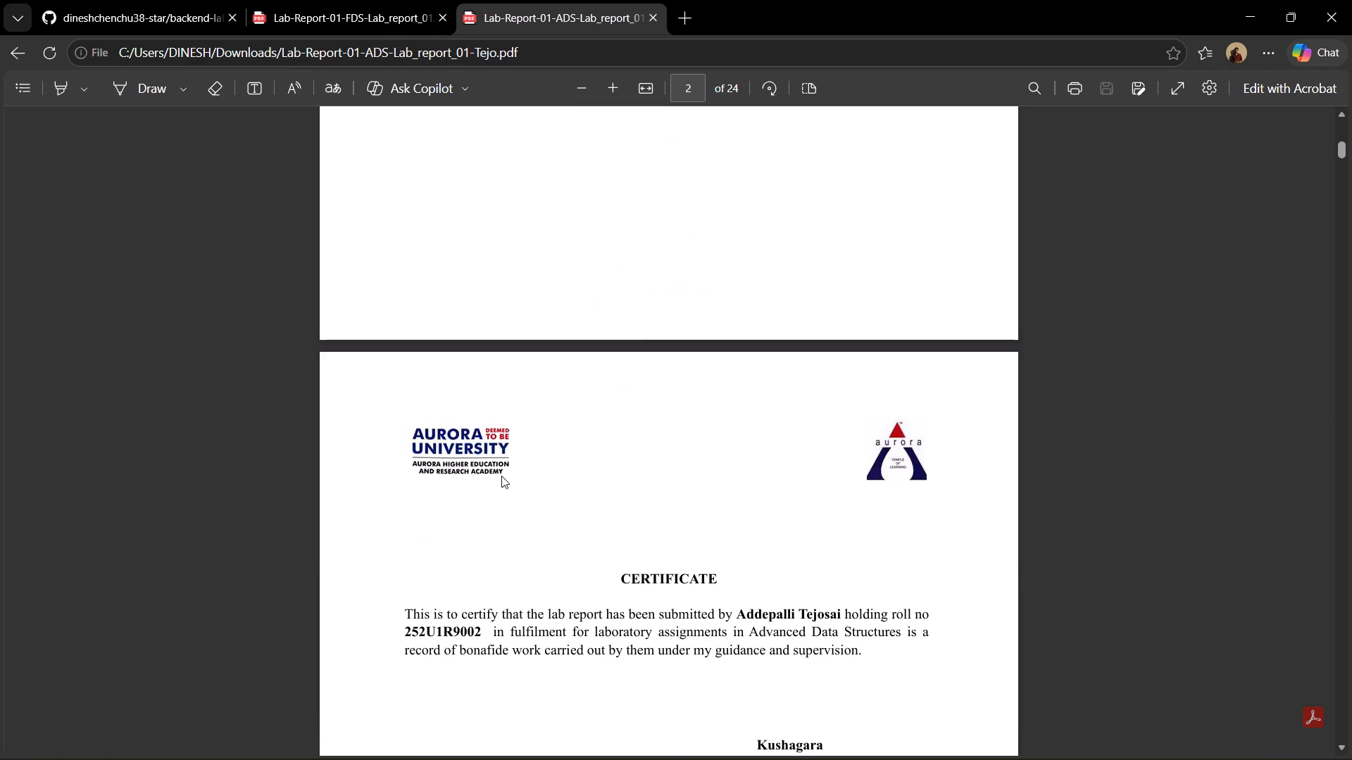
scroll(501, 476, "down", 6)
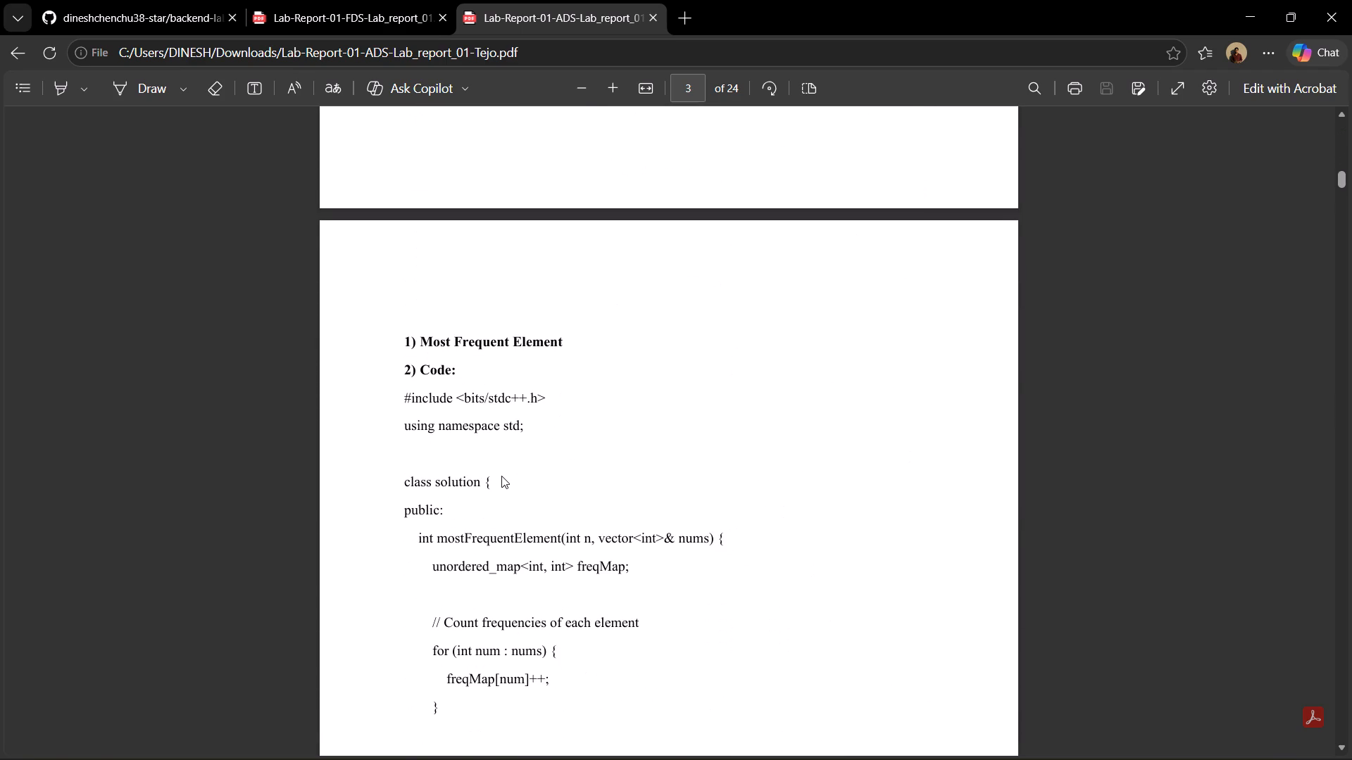
scroll(501, 476, "down", 2)
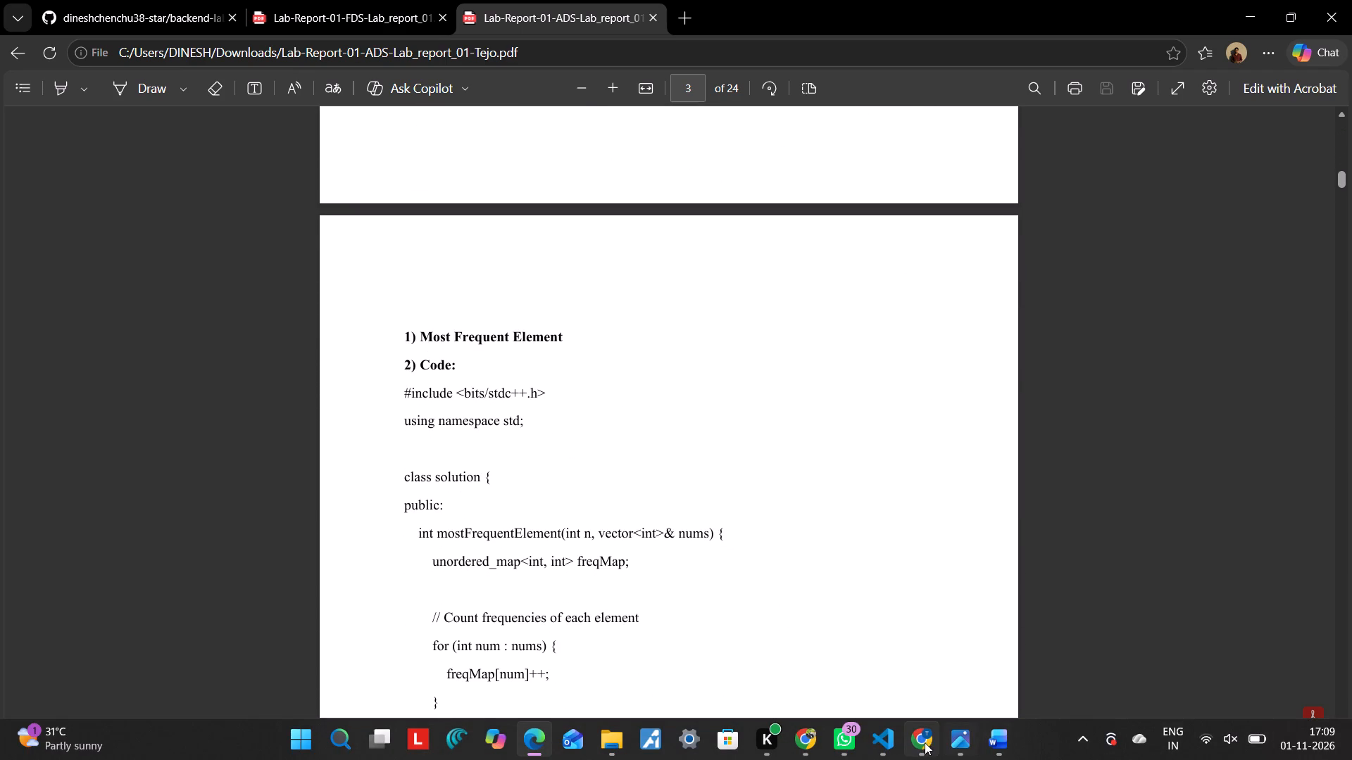
left_click(1148, 630)
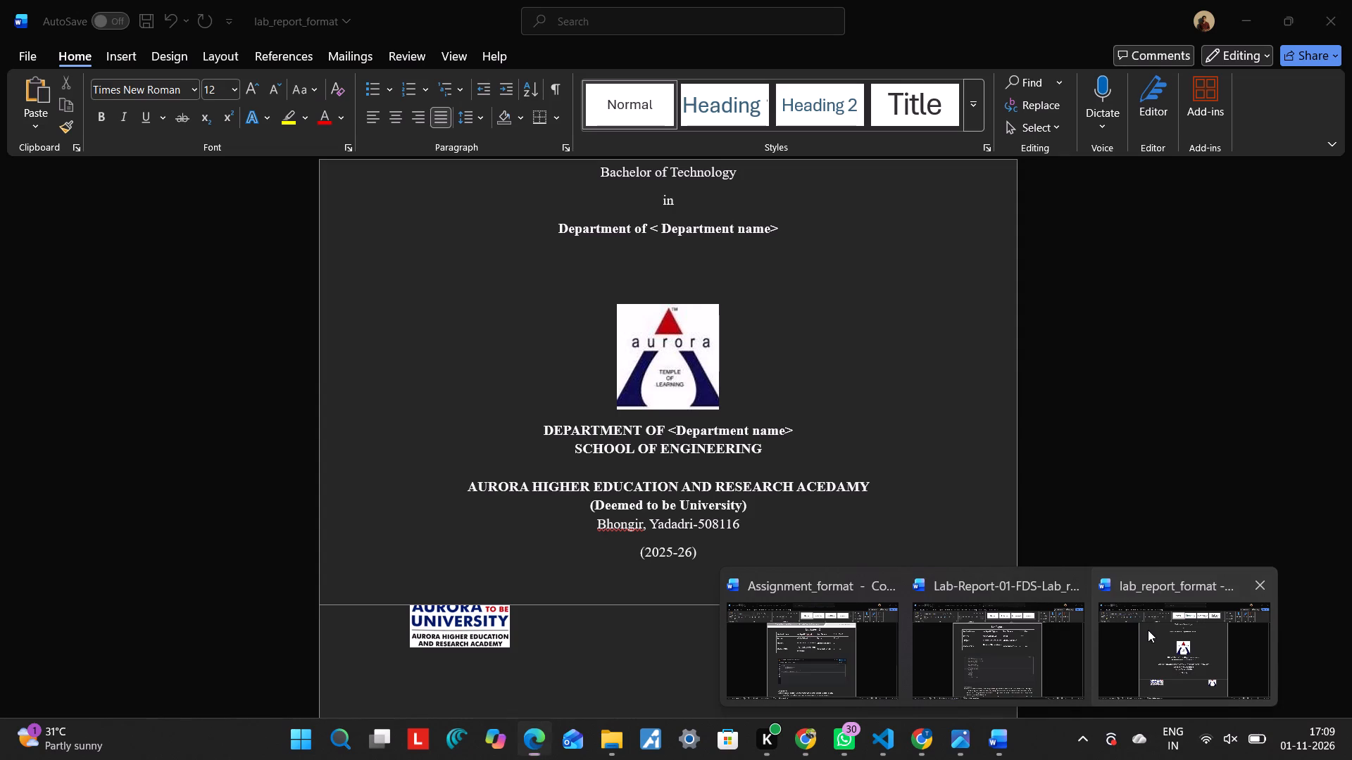
left_click(791, 435)
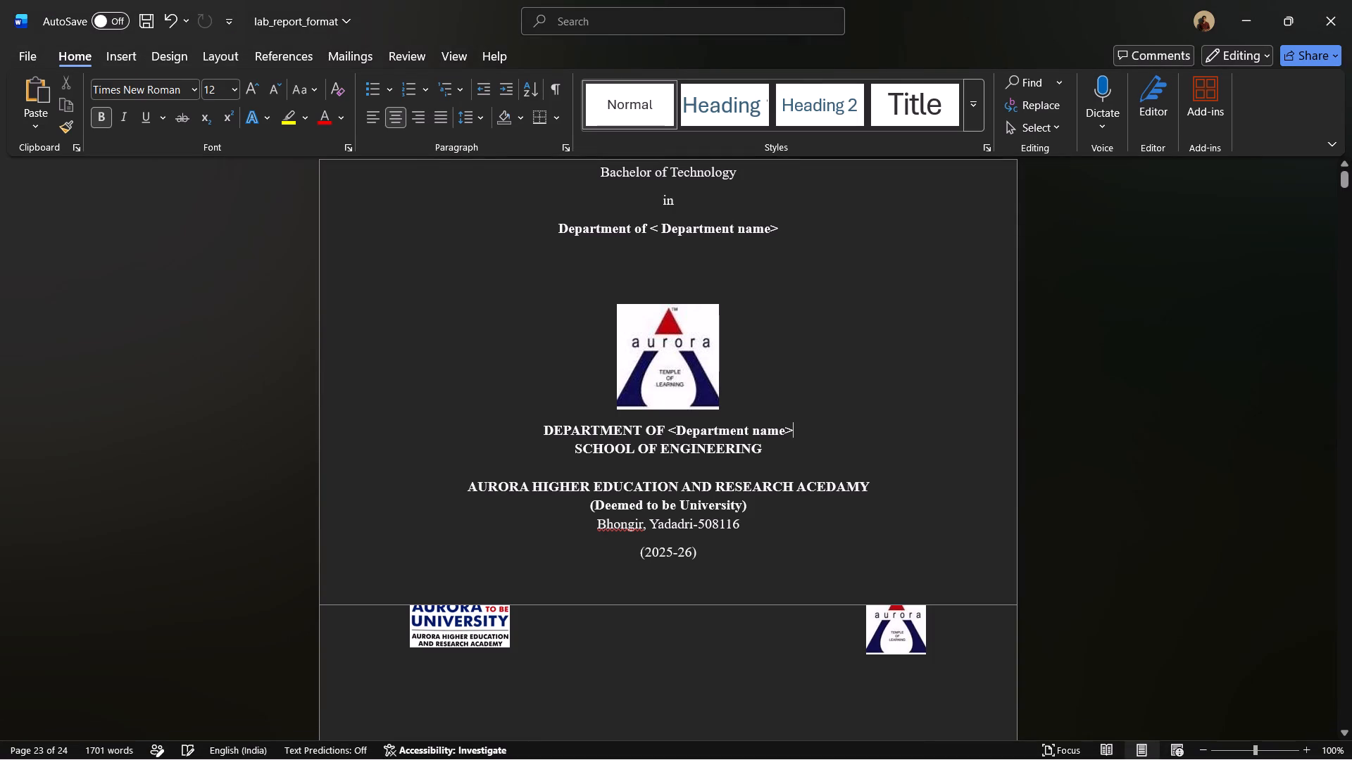
left_click_drag(791, 435, 672, 434)
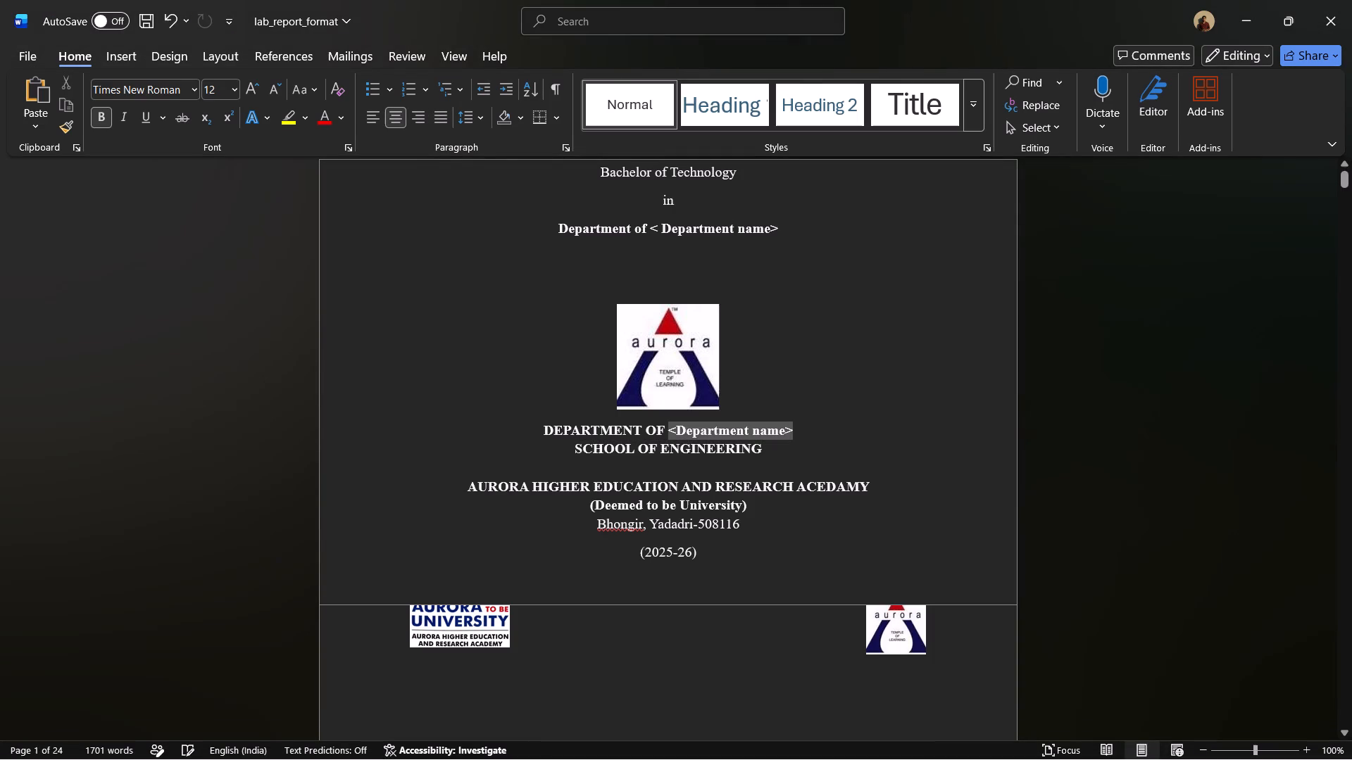
left_click_drag(672, 434, 672, 435)
key("BackSpace")
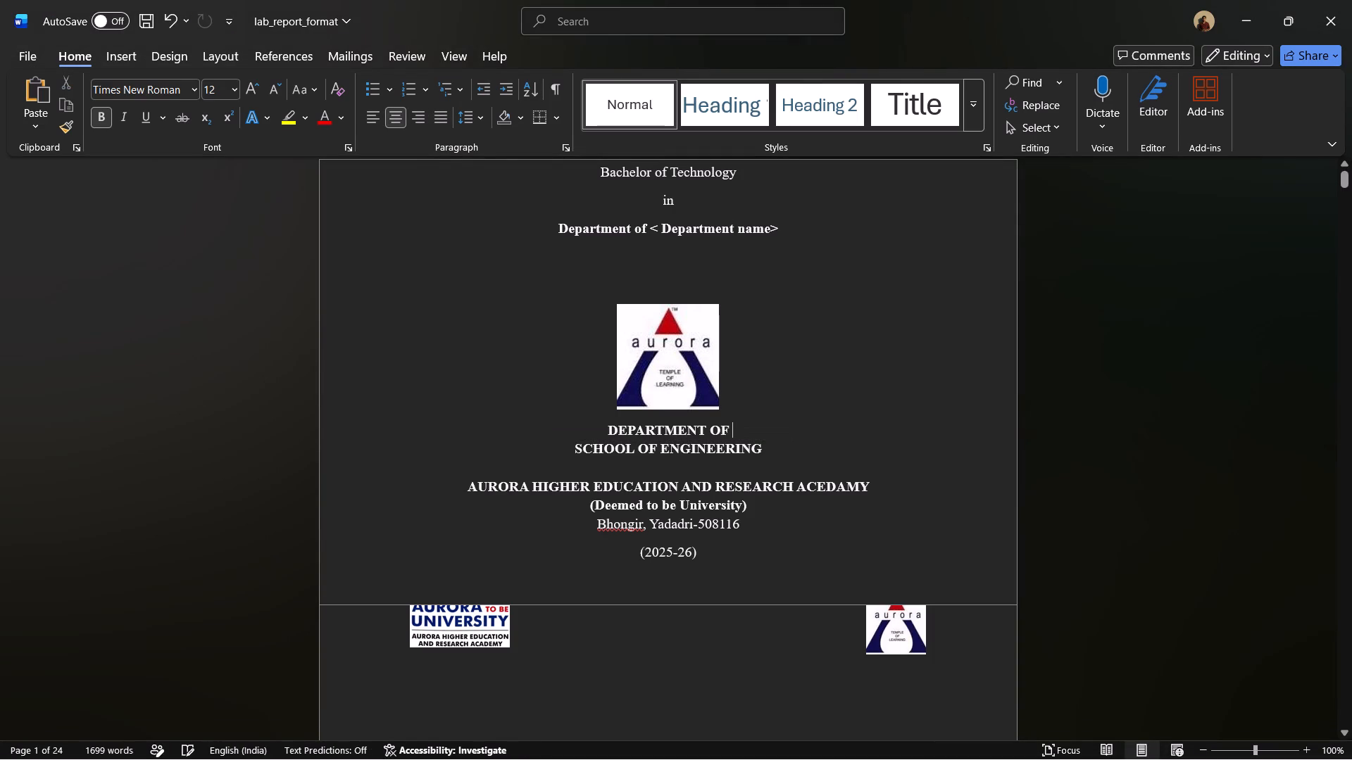
key("Return")
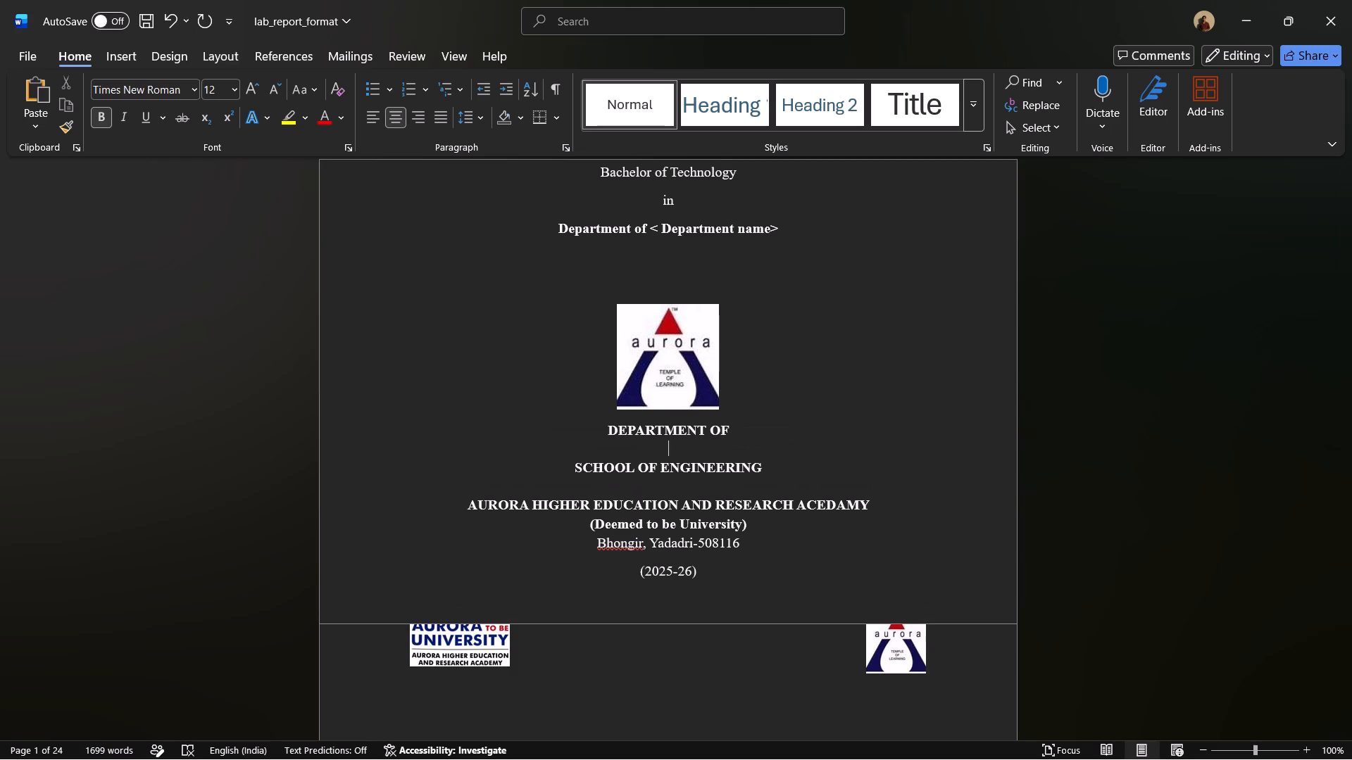
scroll(672, 435, "down", 1)
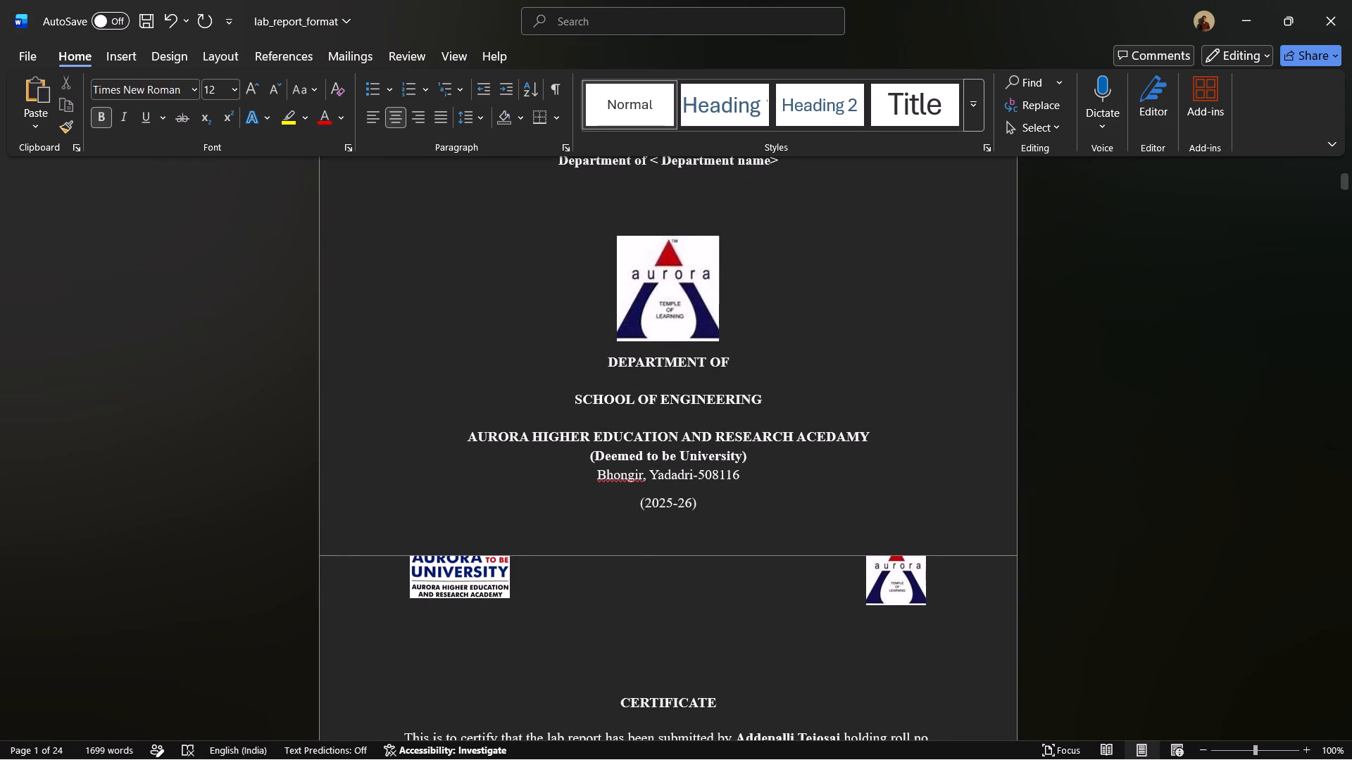
type("Cou")
key("BackSpace")
type("umnp")
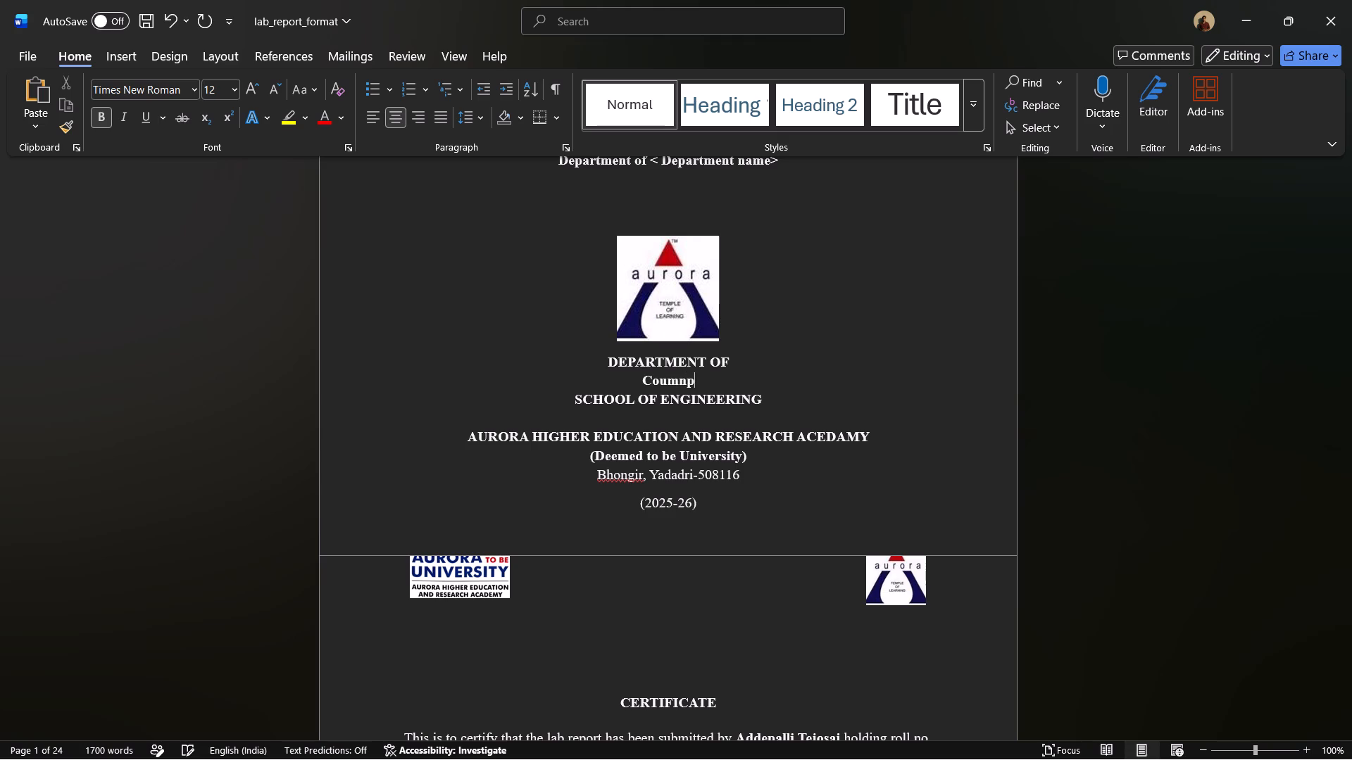
key("BackSpace")
key("BackSpace")
key("BackSpace")
key("BackSpace")
key("BackSpace")
key("BackSpace")
type("Generative")
key("space")
type("AI")
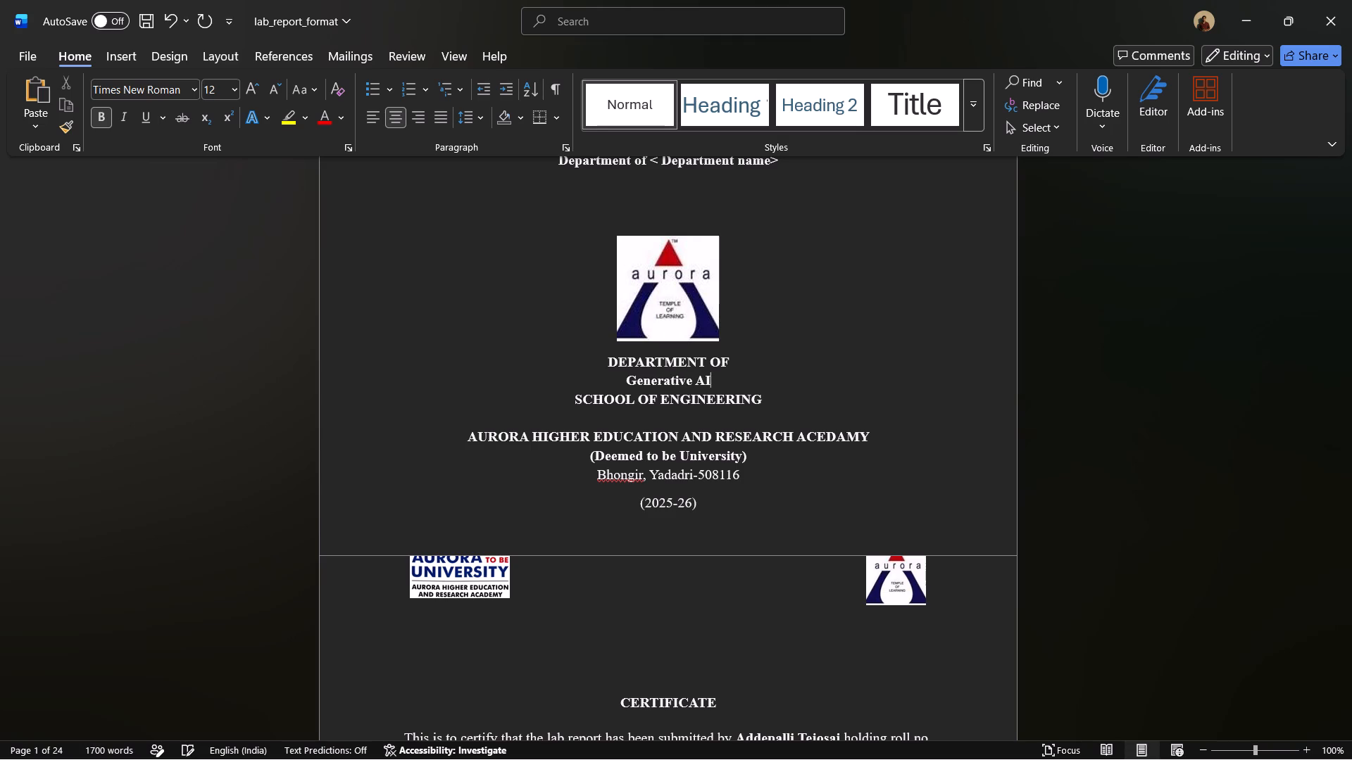
Start exporting the updated lab report as a PDF and reuse the existing name Lab-Report-01-ADS-Lab_report_01-Tejo.pdf as its file name.
left_click(27, 52)
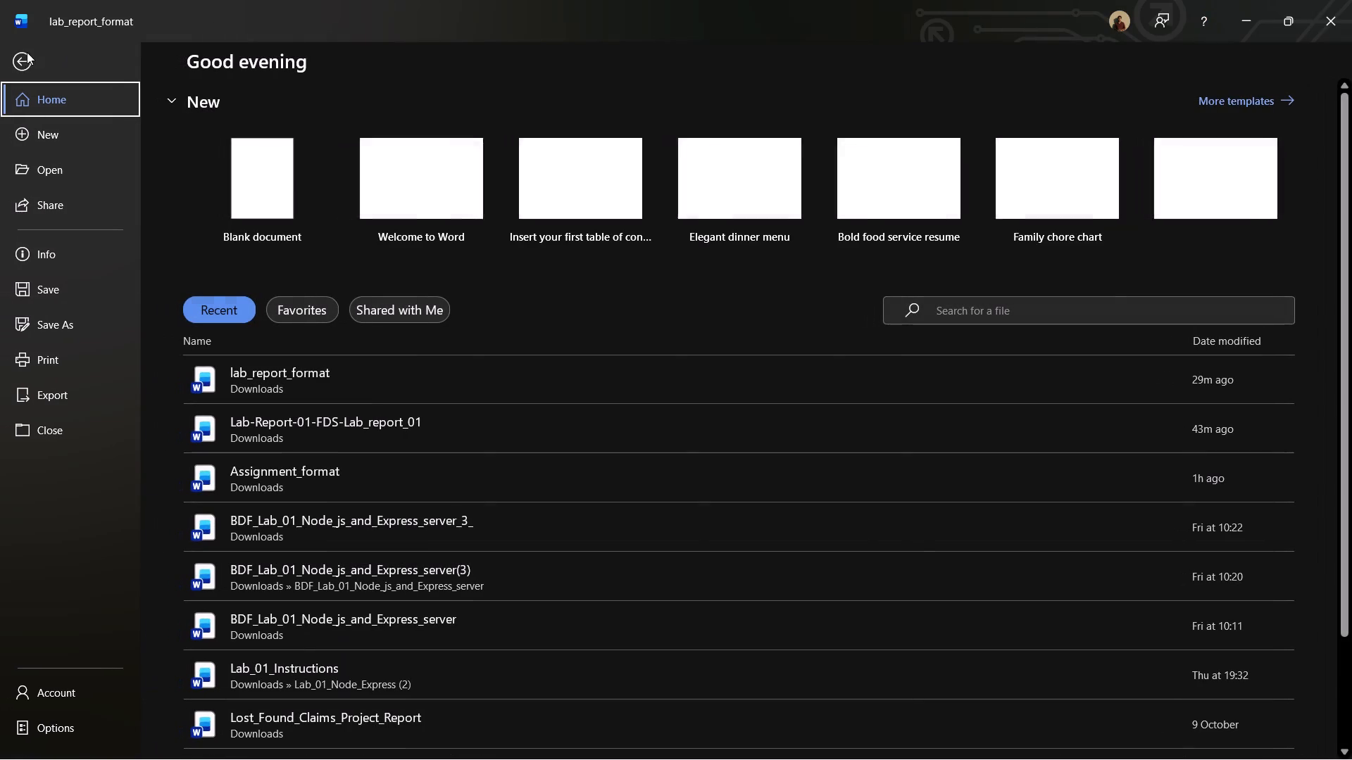
left_click(26, 391)
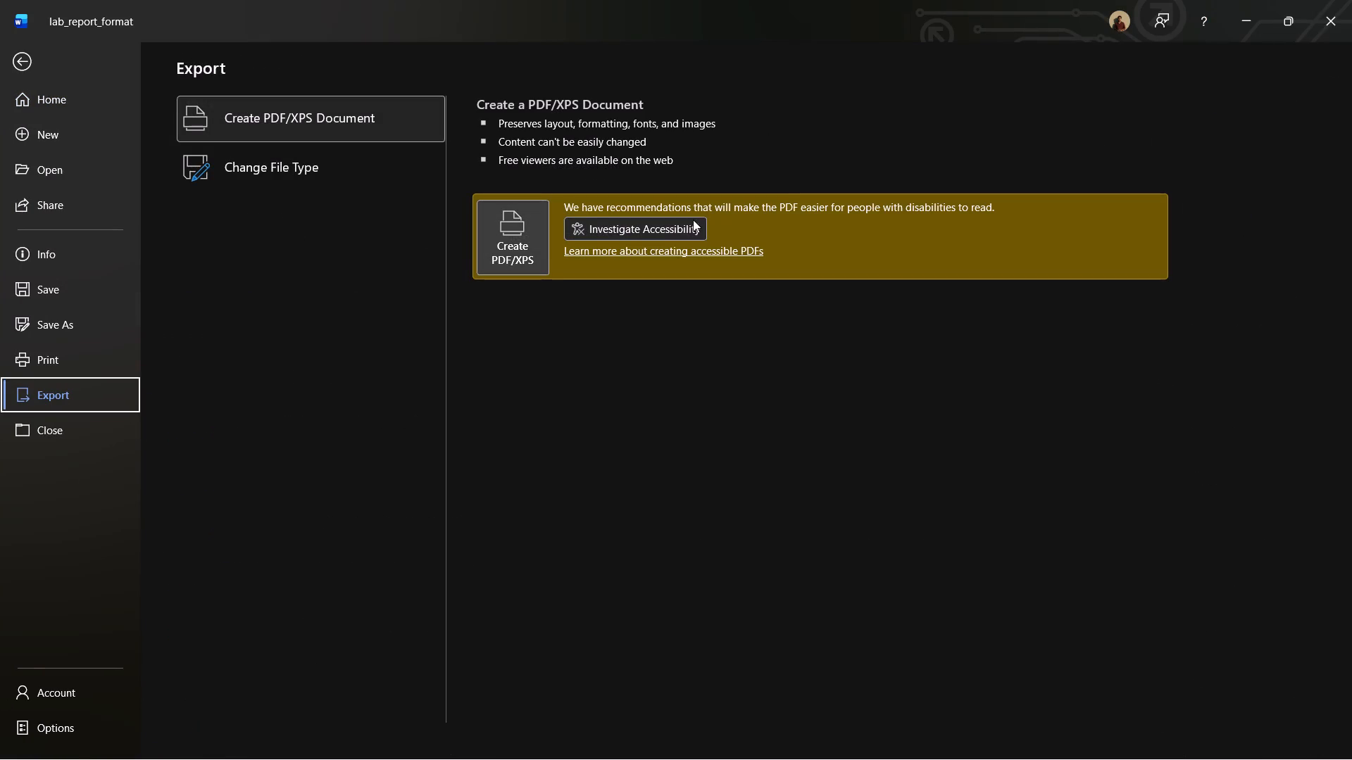
left_click(505, 237)
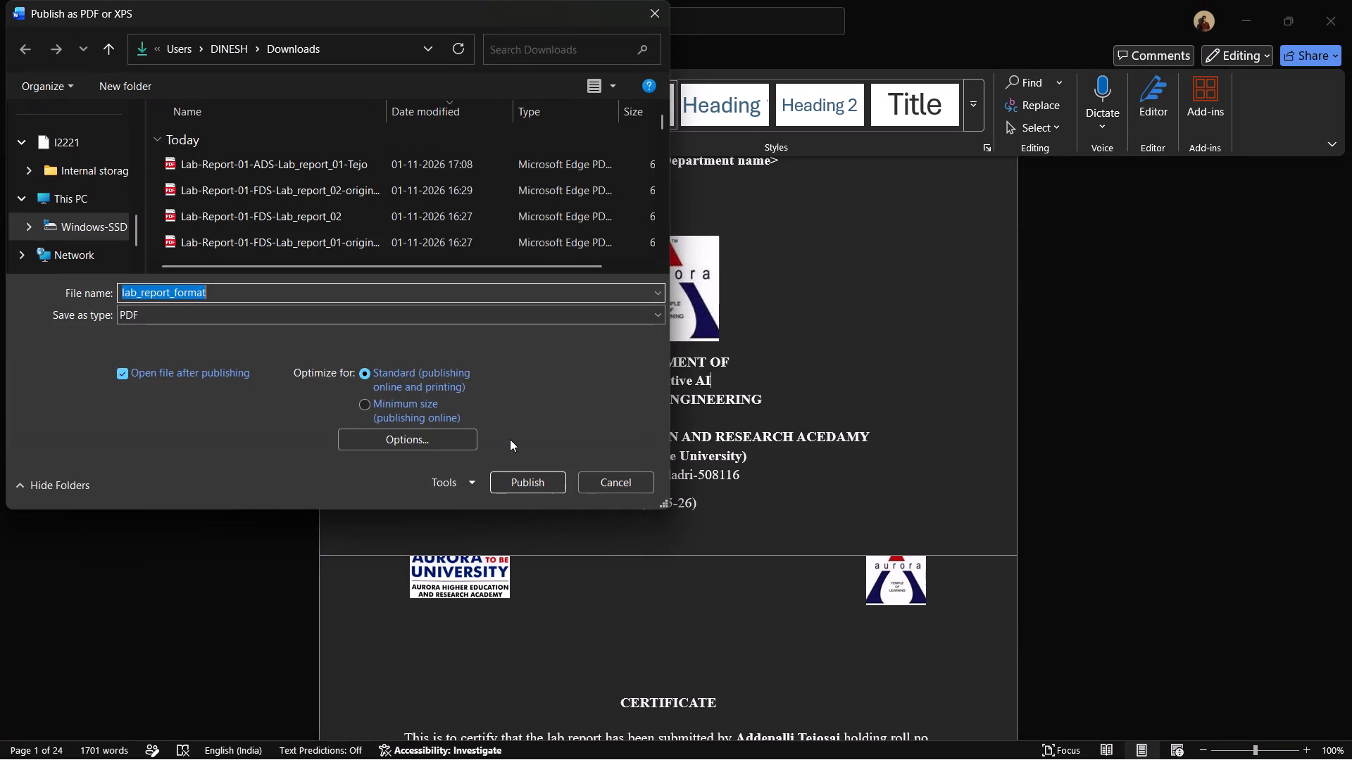
left_click(324, 293)
key("BackSpace")
key("BackSpace")
key("BackSpace")
key("BackSpace")
key("BackSpace")
key("BackSpace")
key("BackSpace")
key("BackSpace")
key("BackSpace")
key("BackSpace")
key("BackSpace")
key("BackSpace")
key("BackSpace")
key("BackSpace")
key("BackSpace")
key("BackSpace")
key("BackSpace")
key("BackSpace")
key("BackSpace")
key("BackSpace")
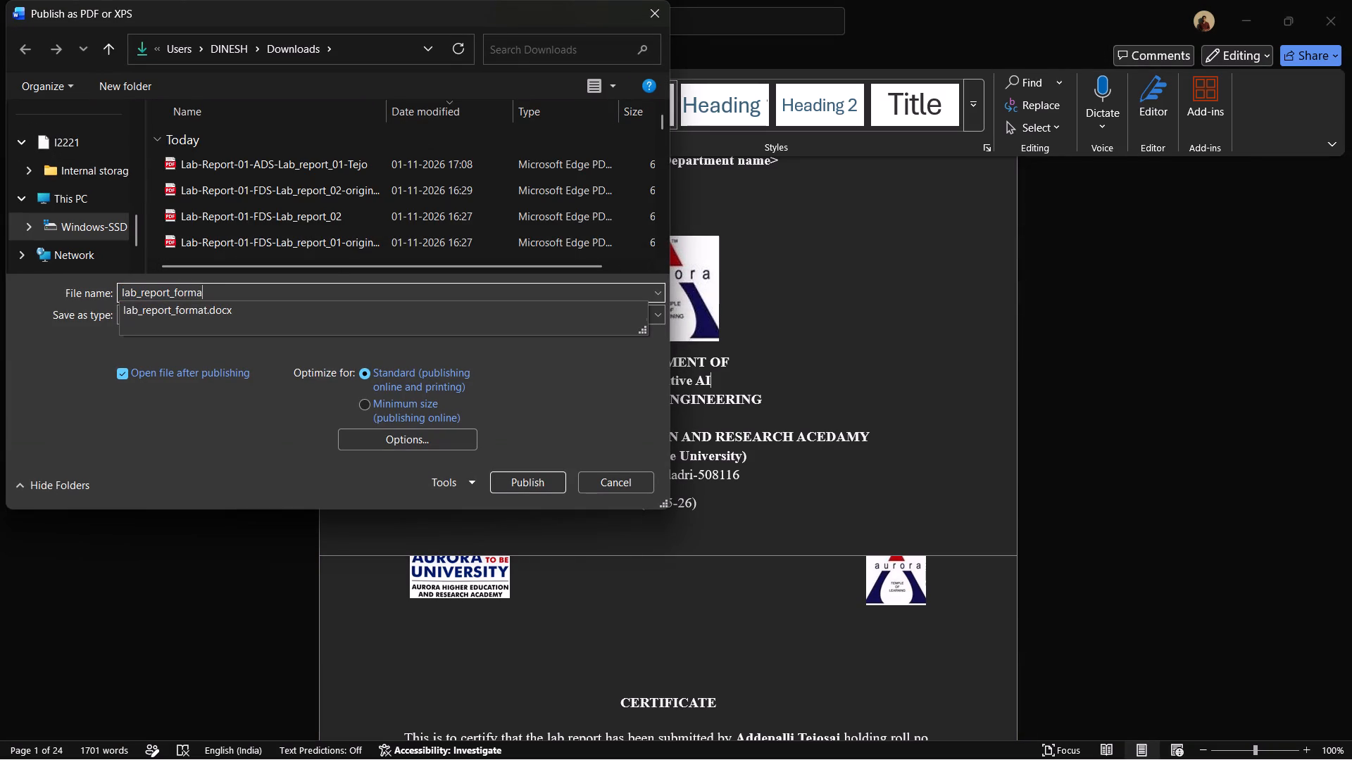
type("la")
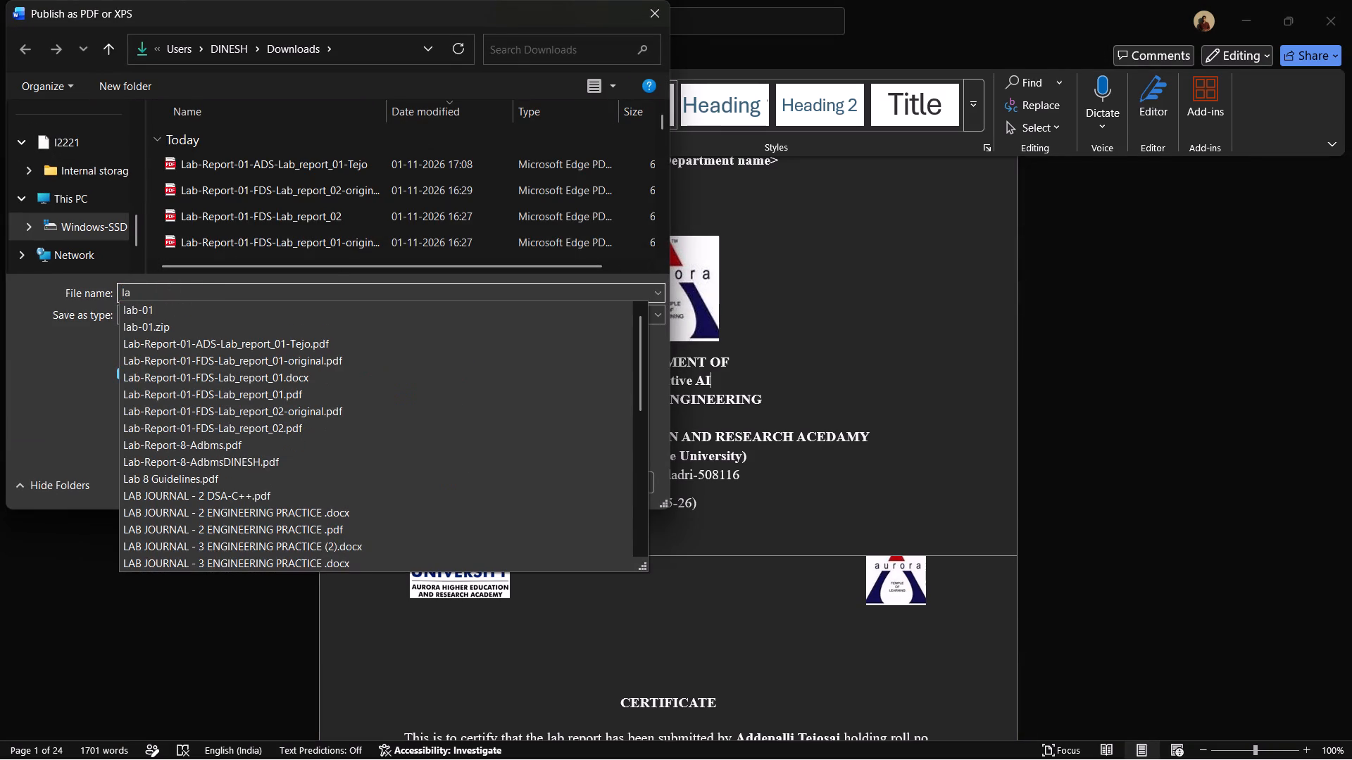
left_click(326, 342)
left_click(326, 342)
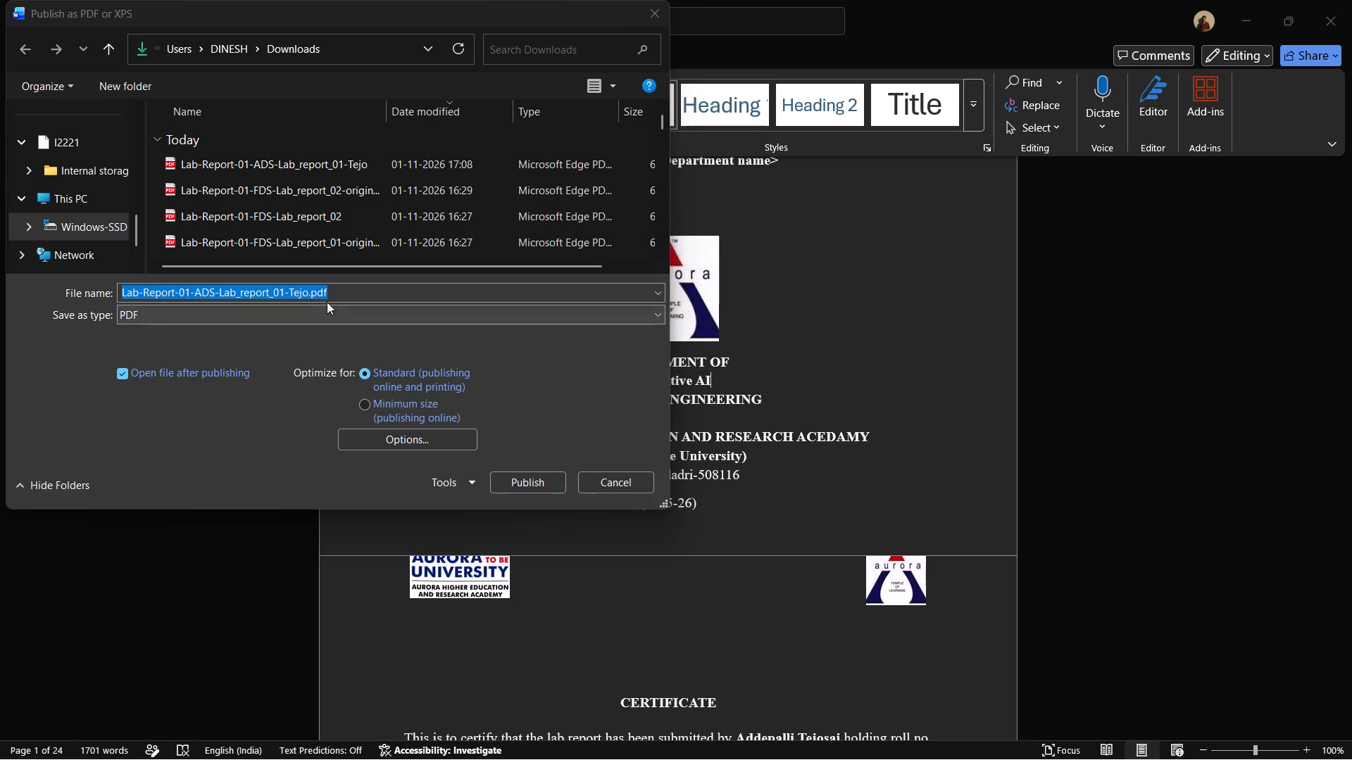
Replace ".pdf" with "-original" in the file name, making it Lab-Report-01-ADS-Lab_report_01-Tejo-original, and publish the PDF.
left_click(344, 295)
key("BackSpace")
key("BackSpace")
key("BackSpace")
key("BackSpace")
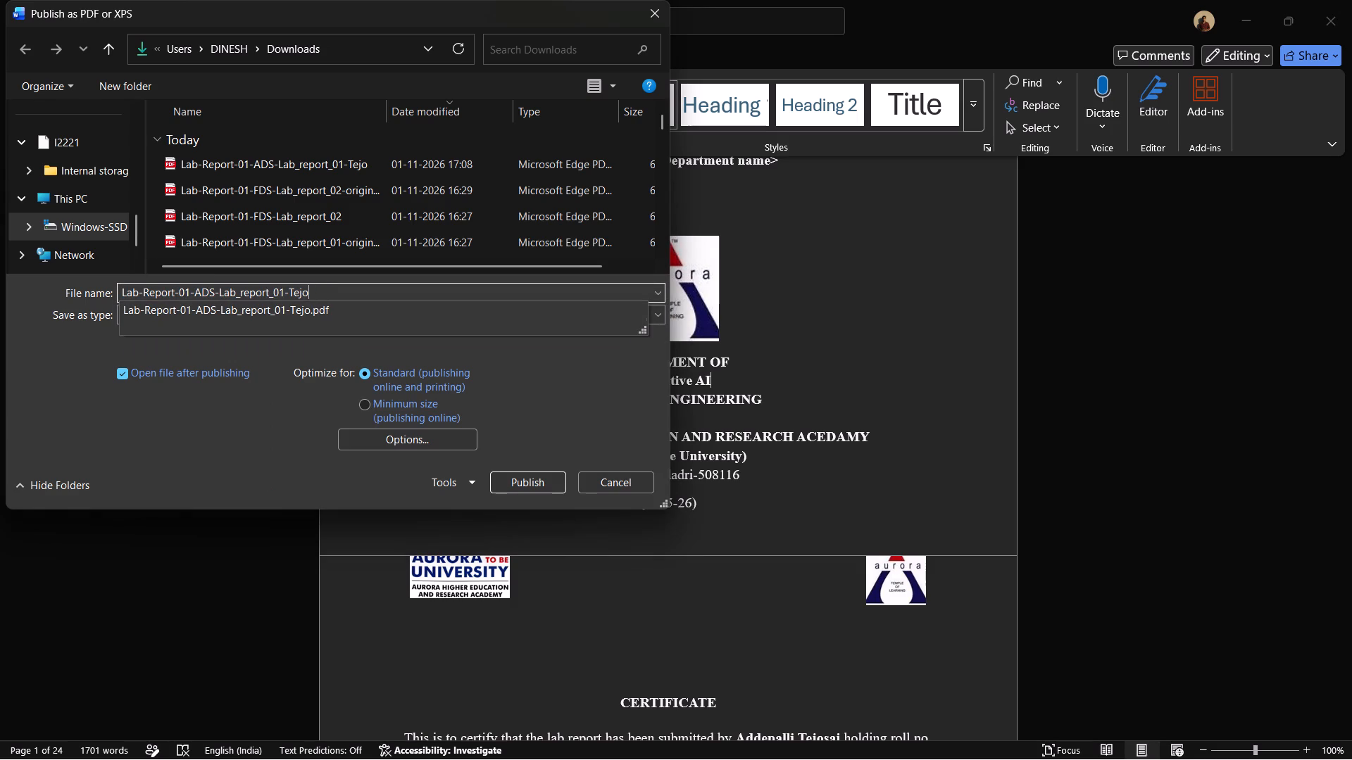
type("-original")
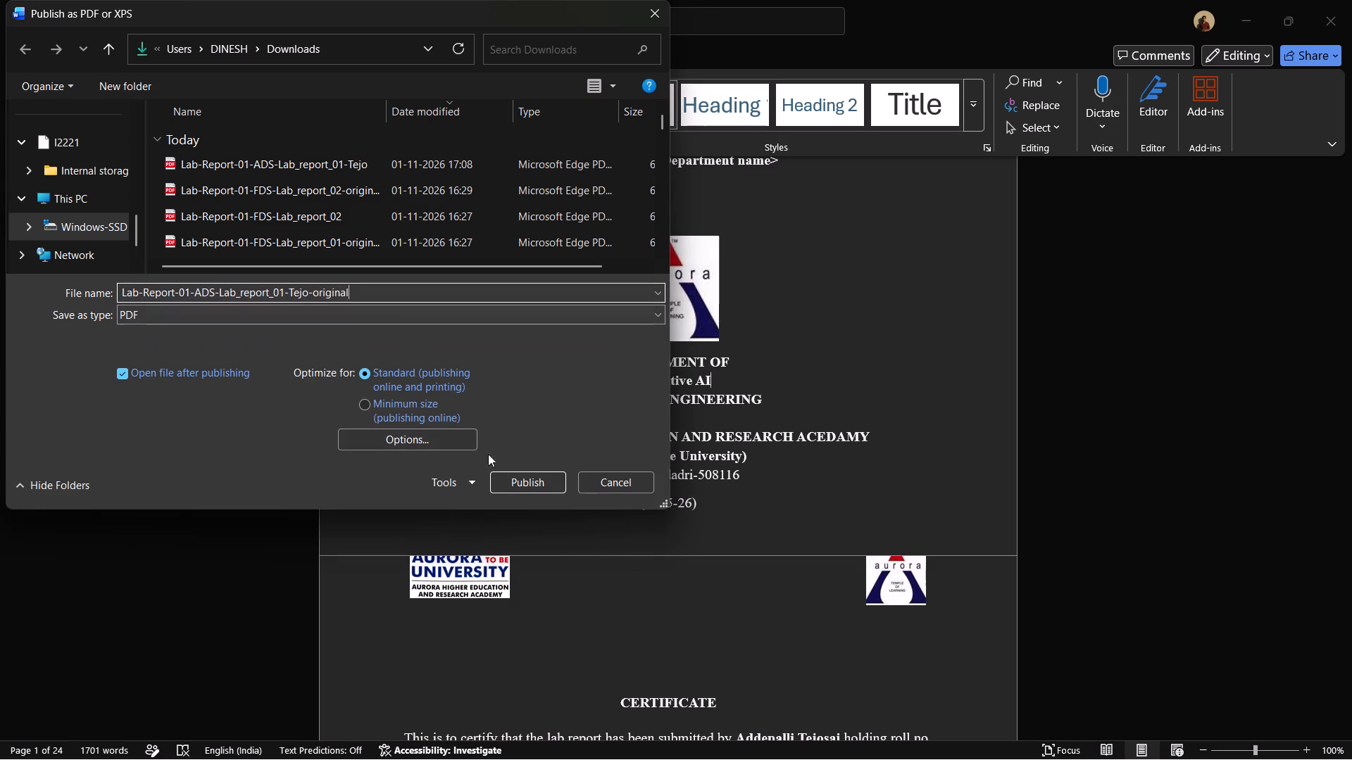
left_click(508, 484)
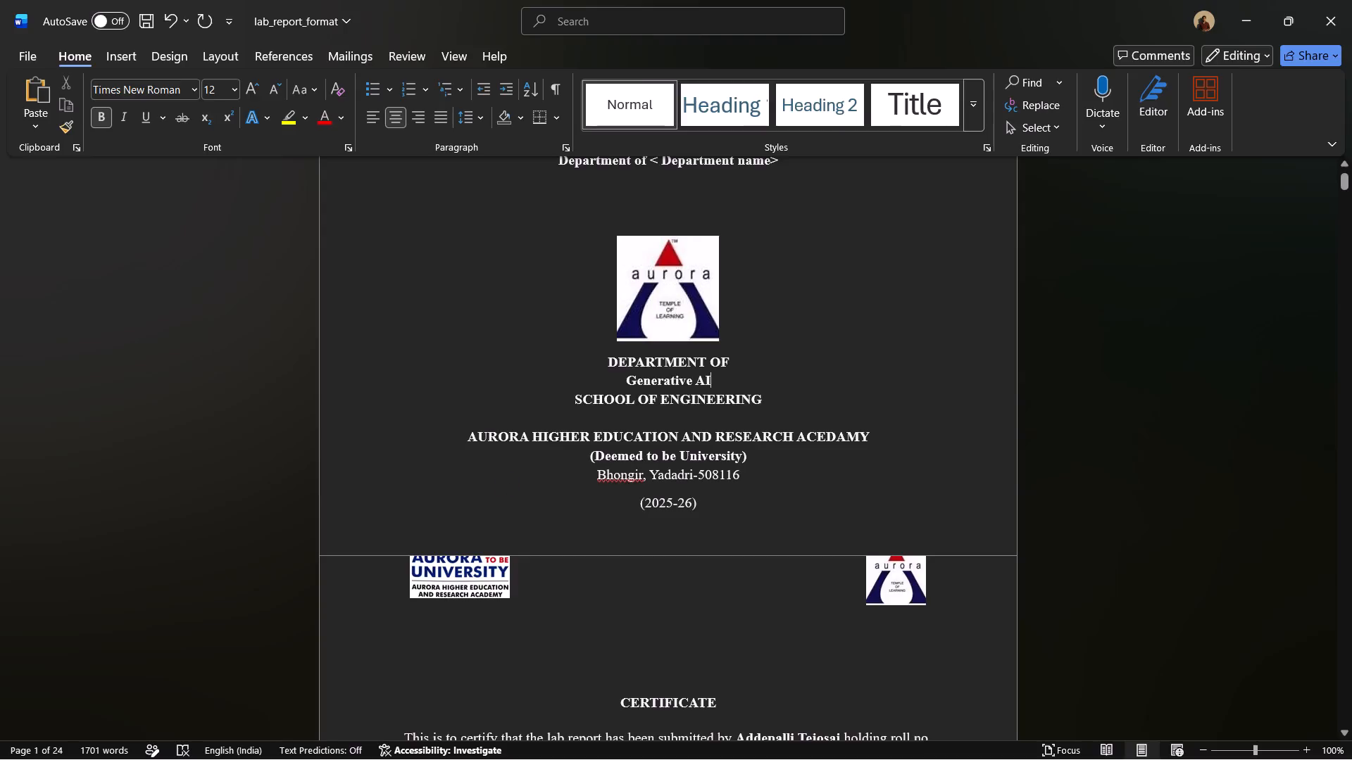
Review the newly exported PDF in Edge, checking the solution pages, the cover page and the certificate.
scroll(508, 484, "down", 7)
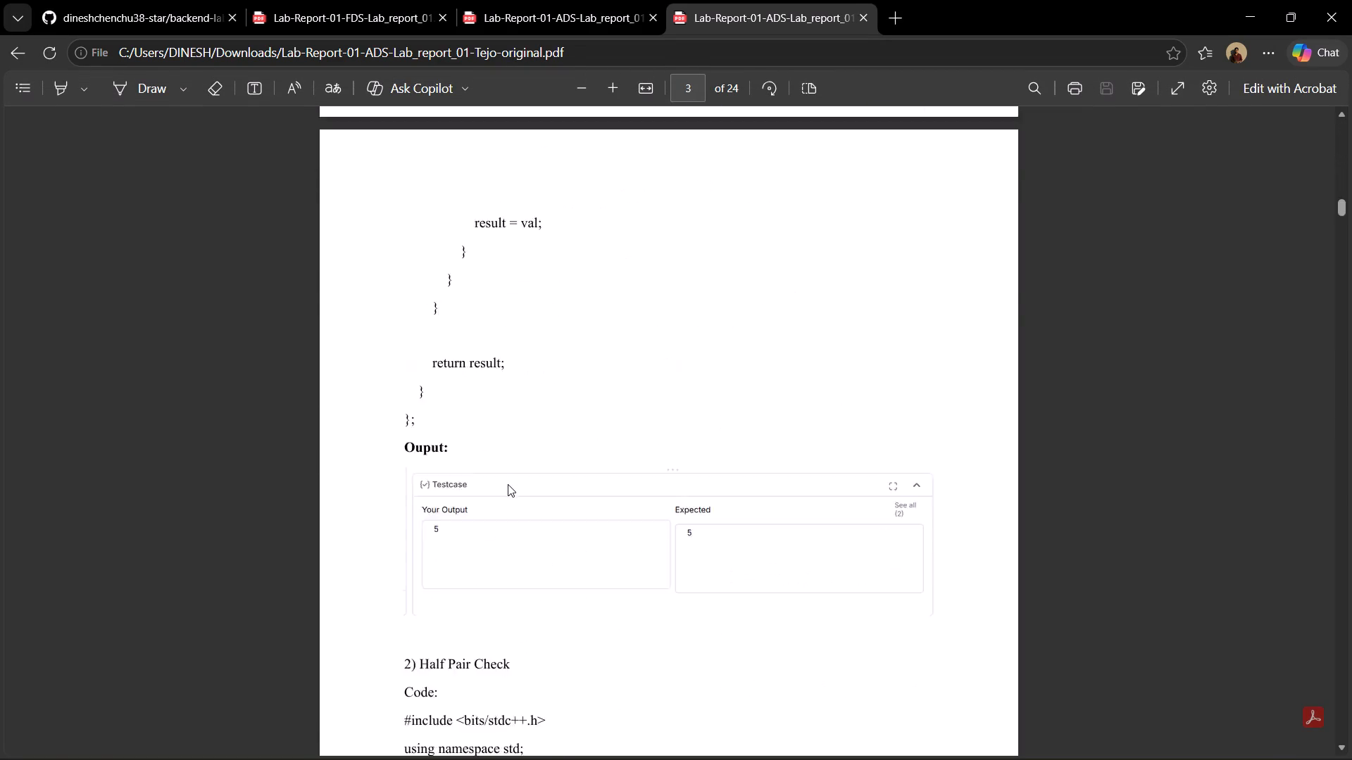
scroll(508, 484, "down", 17)
scroll(508, 484, "down", 5)
scroll(508, 484, "up", 8)
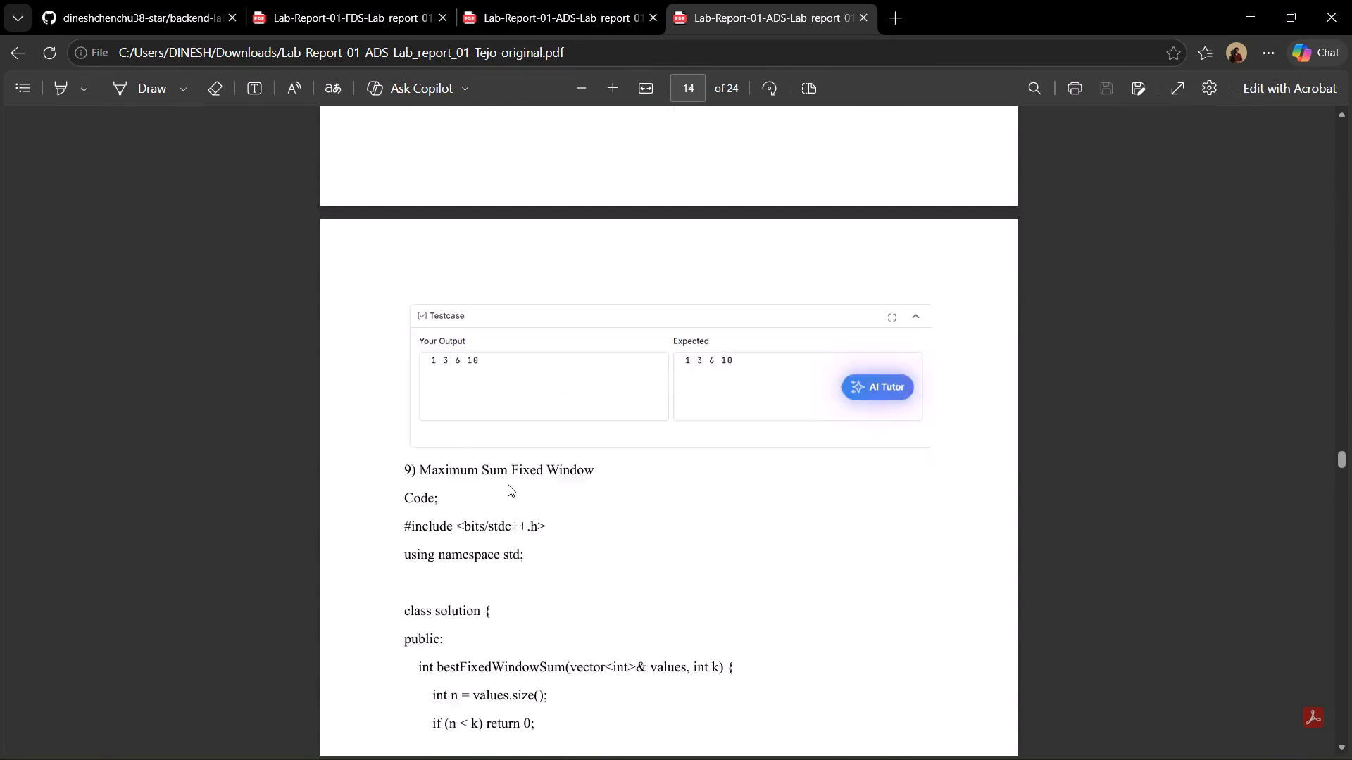
scroll(508, 484, "up", 18)
scroll(508, 484, "up", 11)
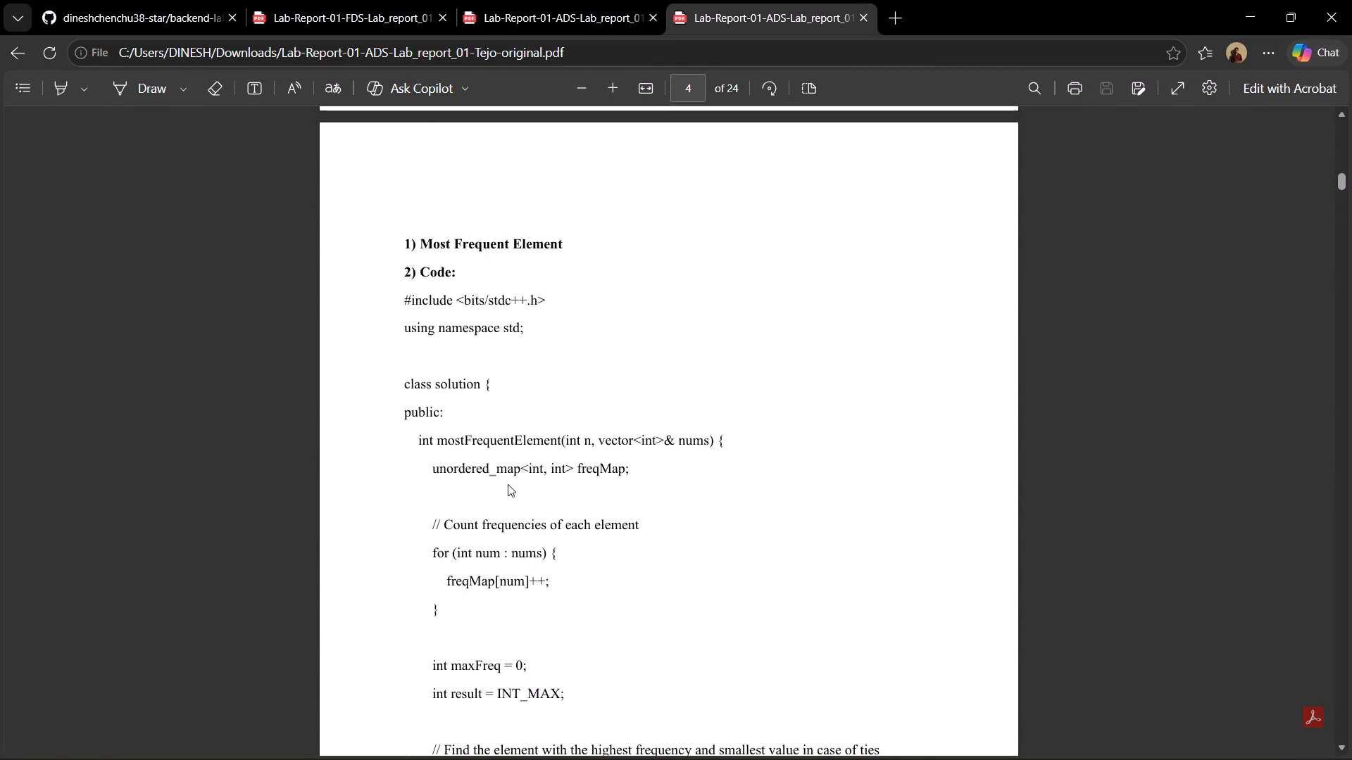
scroll(508, 484, "up", 3)
scroll(508, 484, "down", 1)
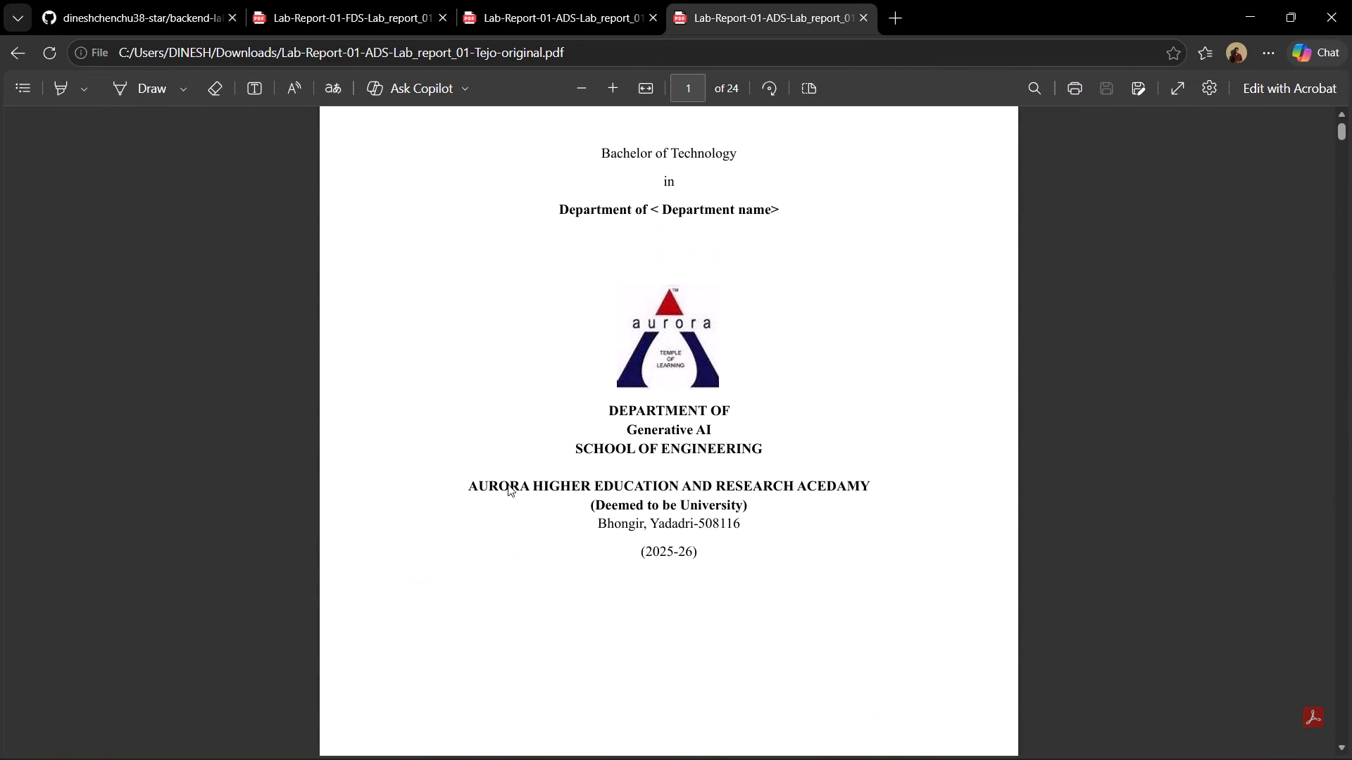
scroll(508, 484, "down", 5)
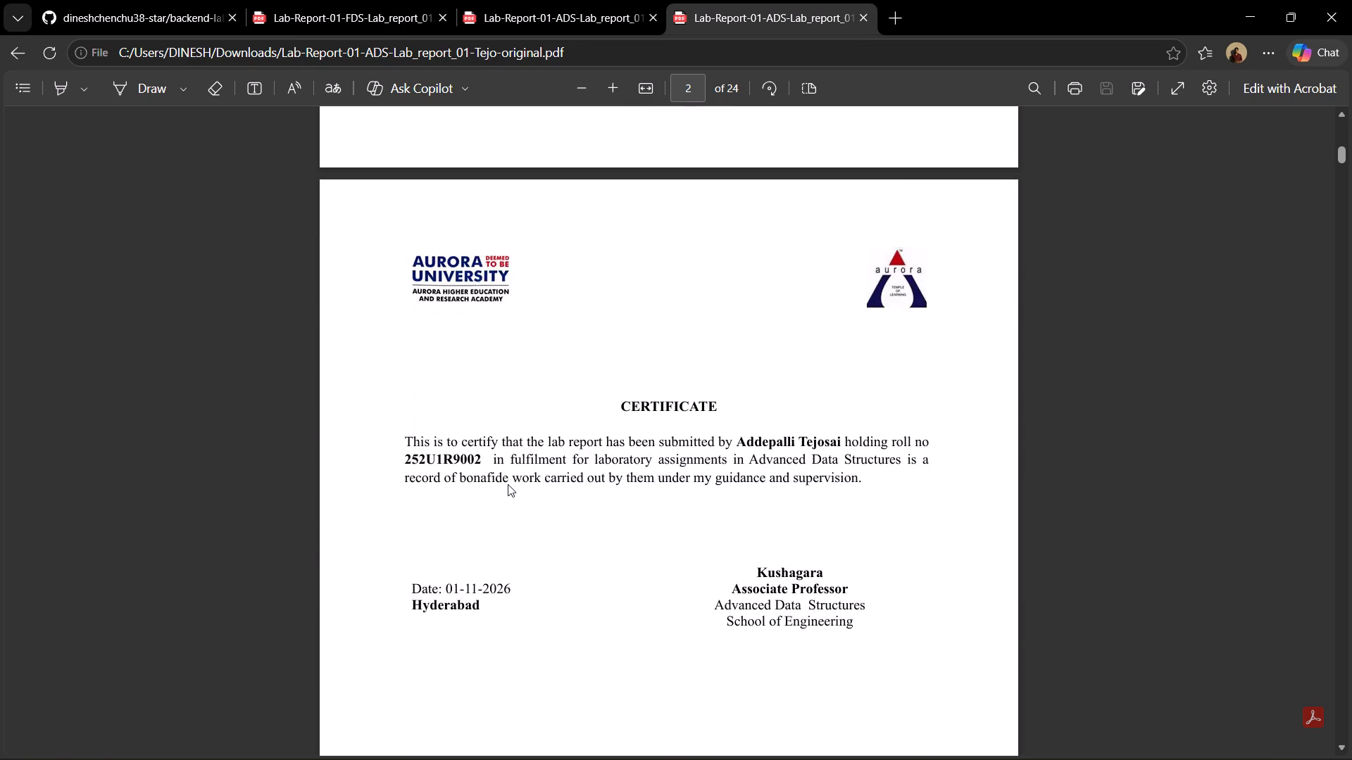
scroll(508, 484, "down", 3)
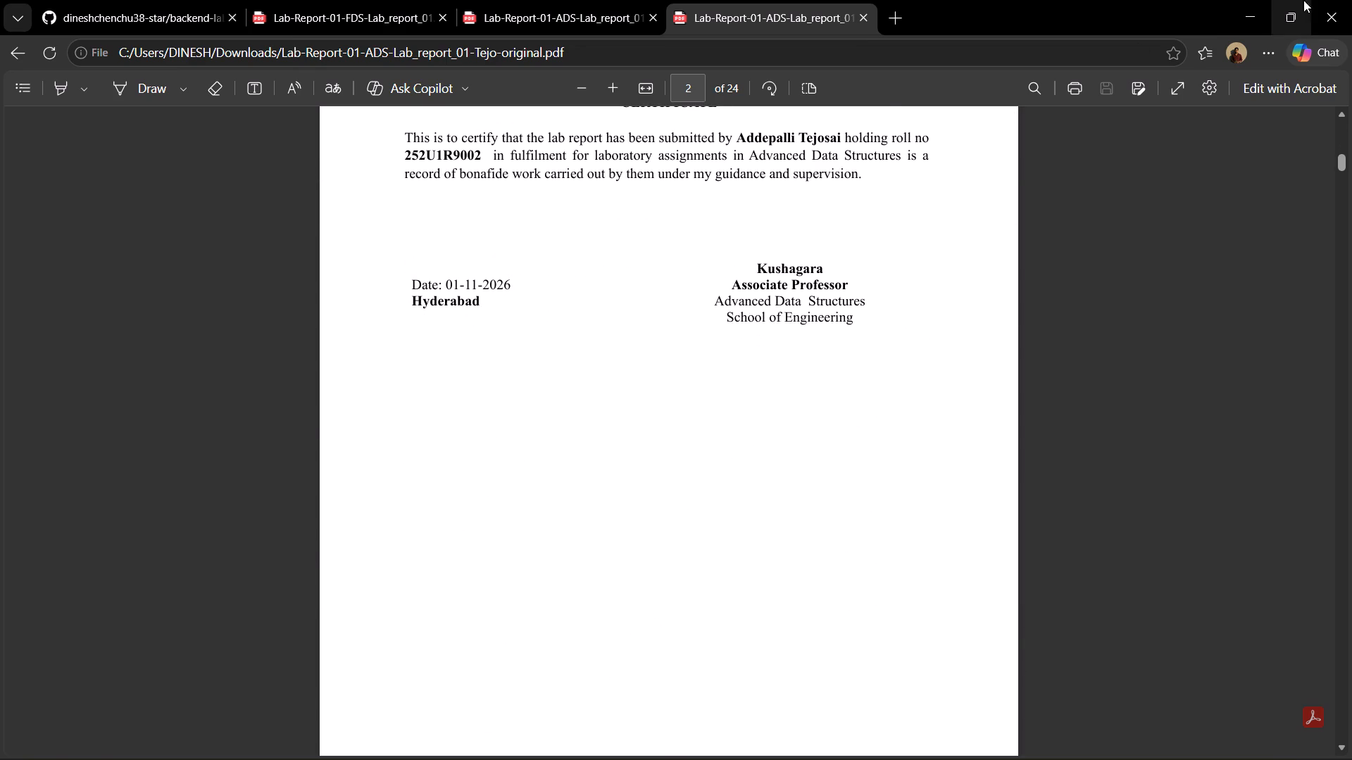
Switch back to the report in Word and select its content from the "1) Most Frequent Element" heading onward.
left_click(1251, 16)
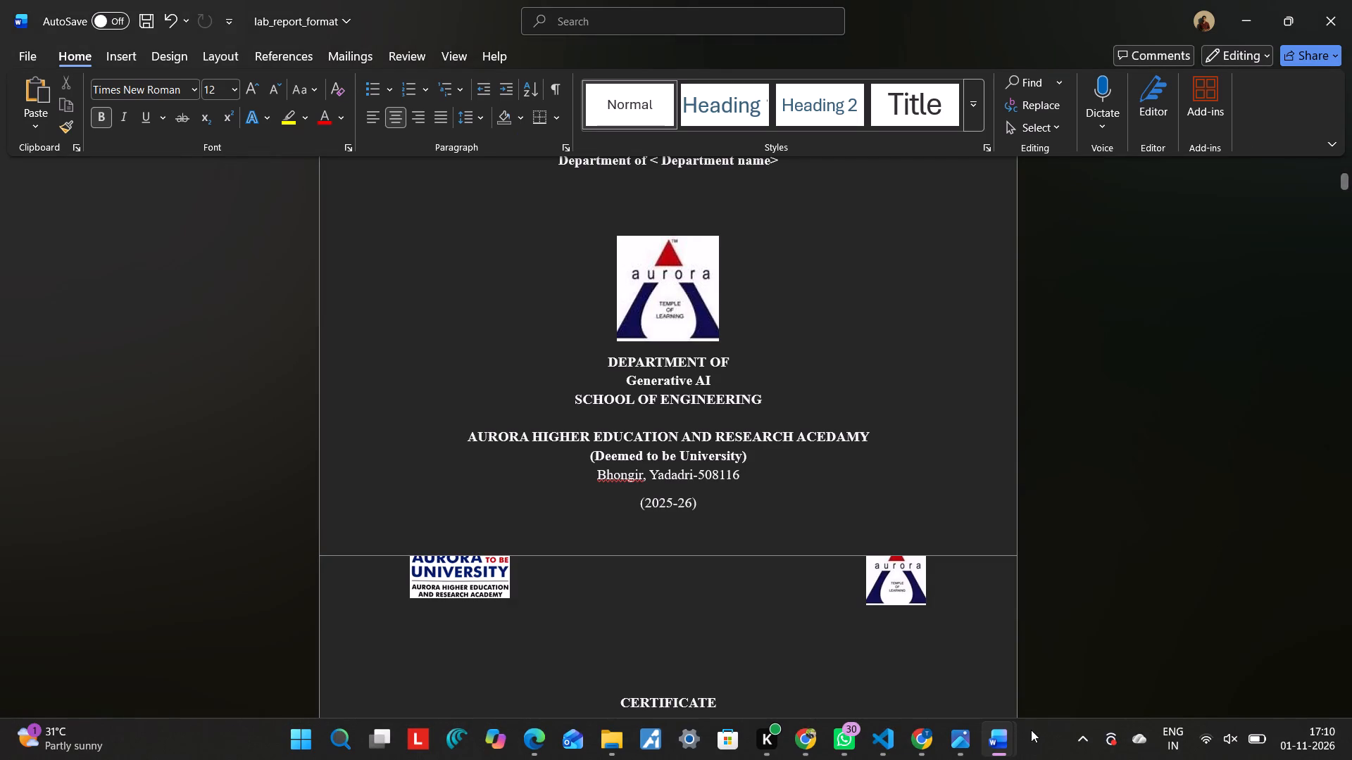
left_click(698, 521)
scroll(698, 521, "down", 3)
scroll(698, 521, "up", 1)
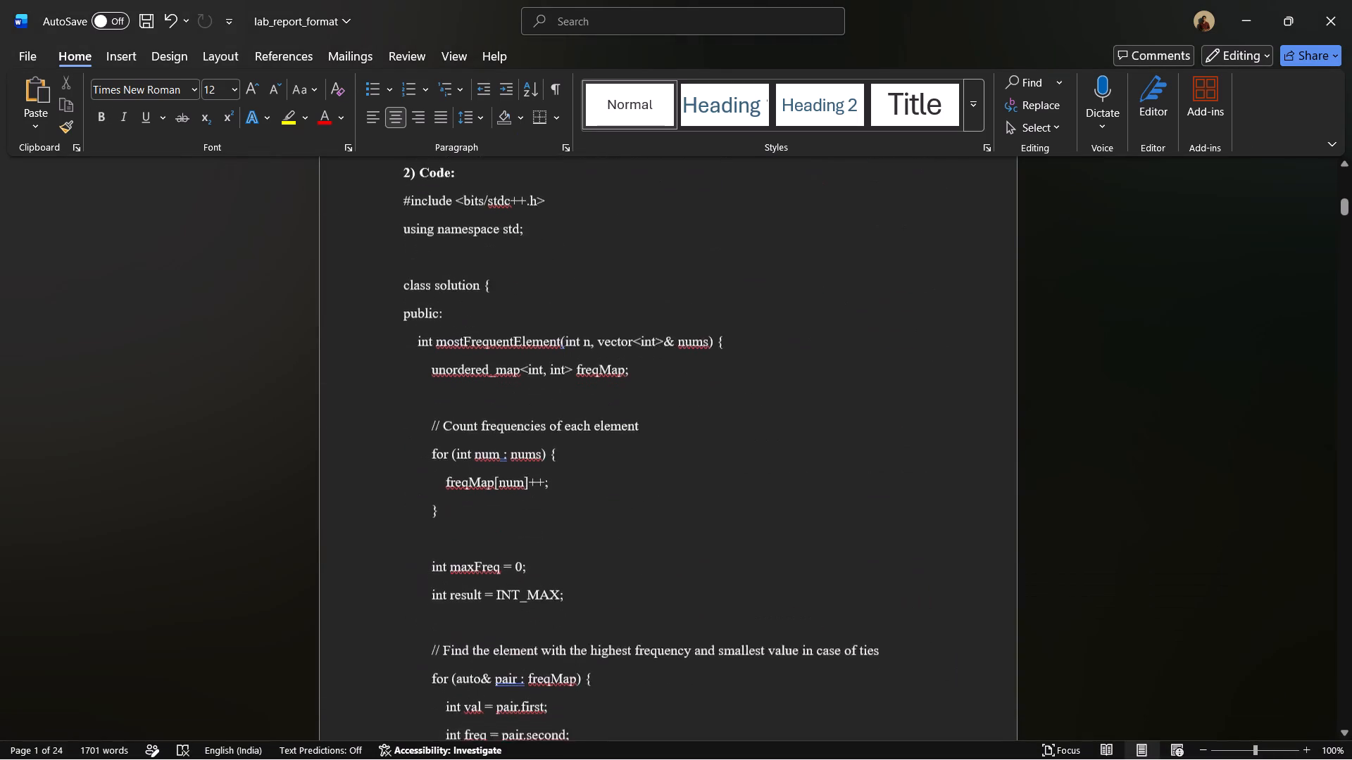
scroll(698, 521, "up", 1)
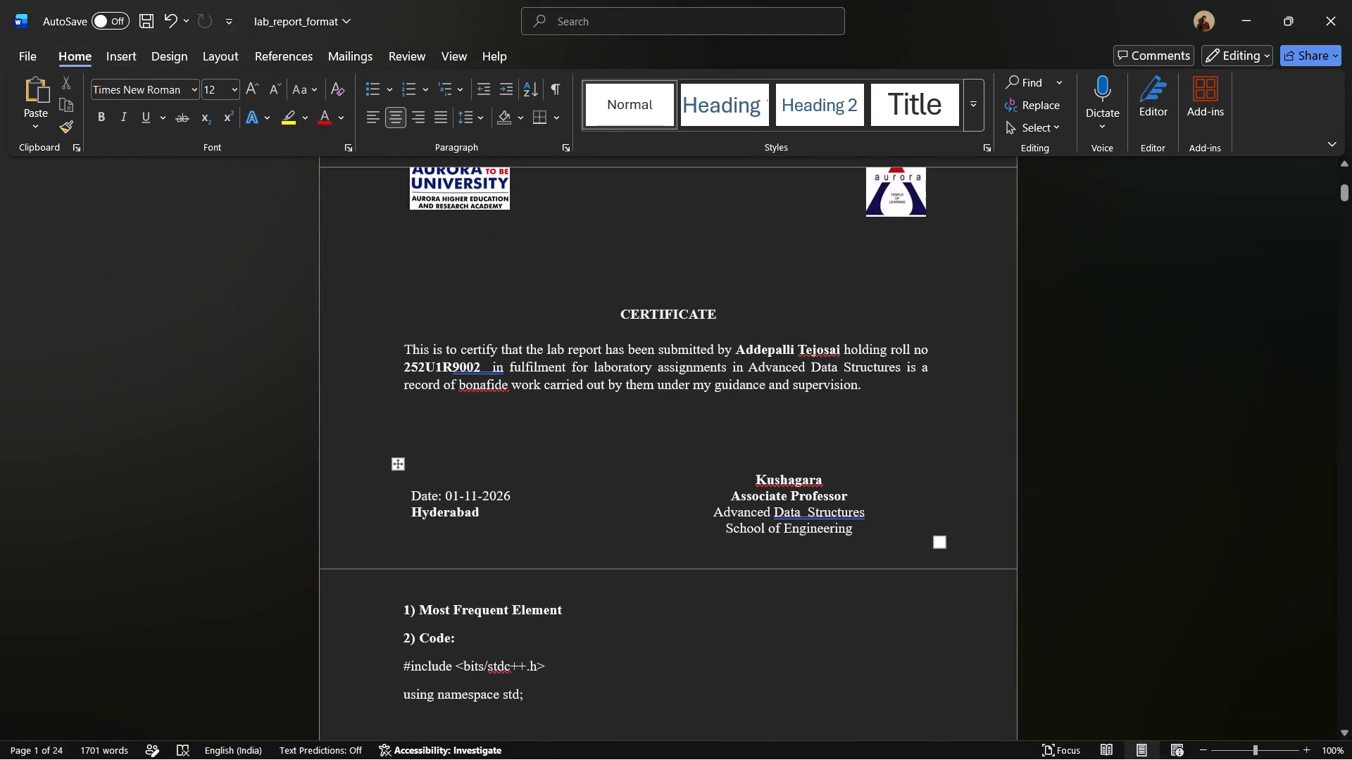
scroll(698, 521, "down", 2)
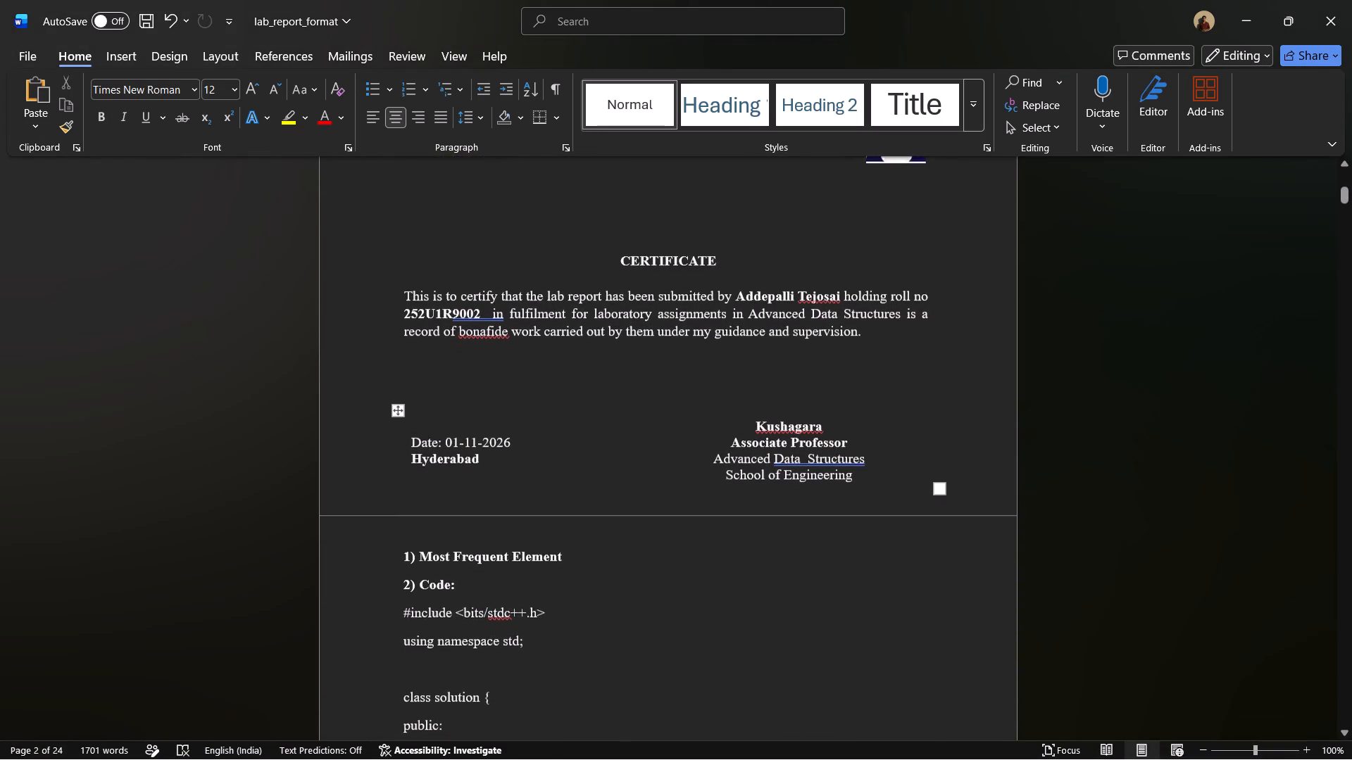
scroll(698, 521, "down", 1)
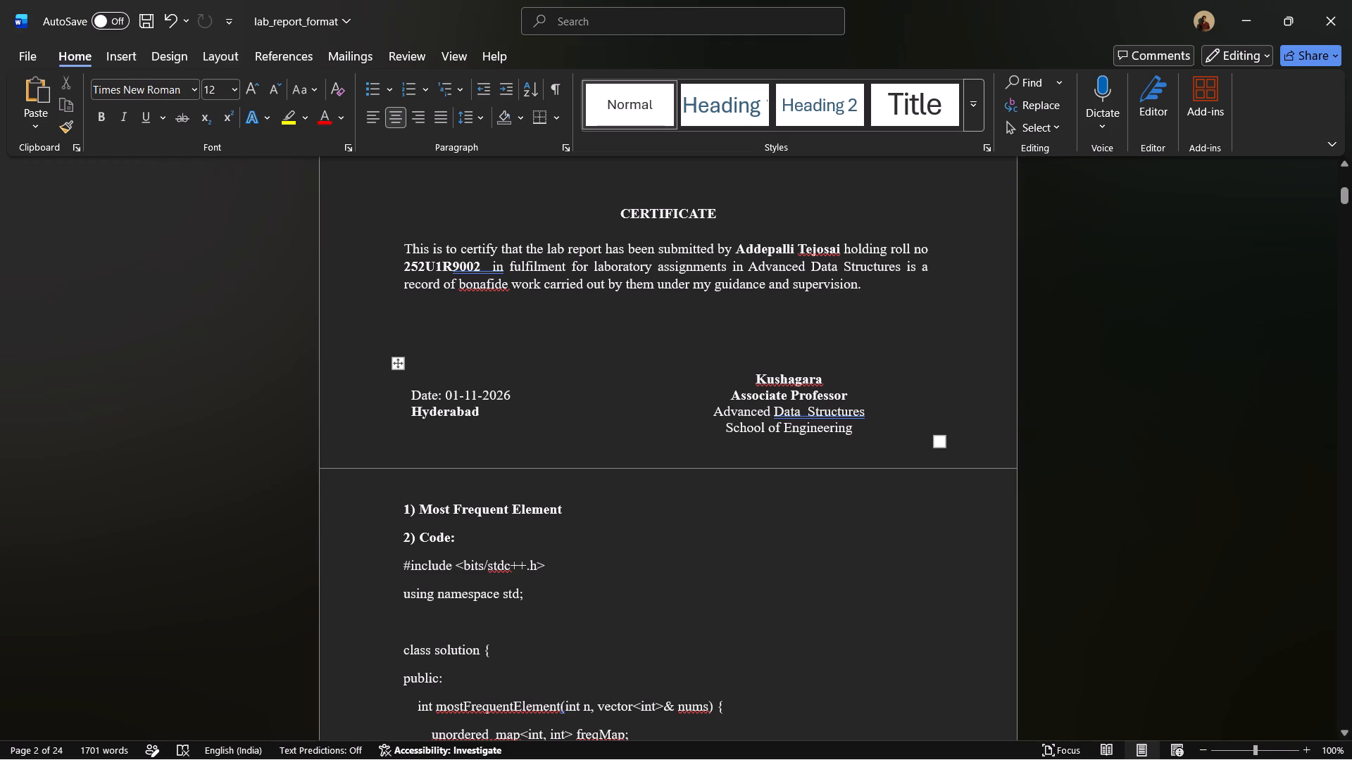
left_click(402, 501)
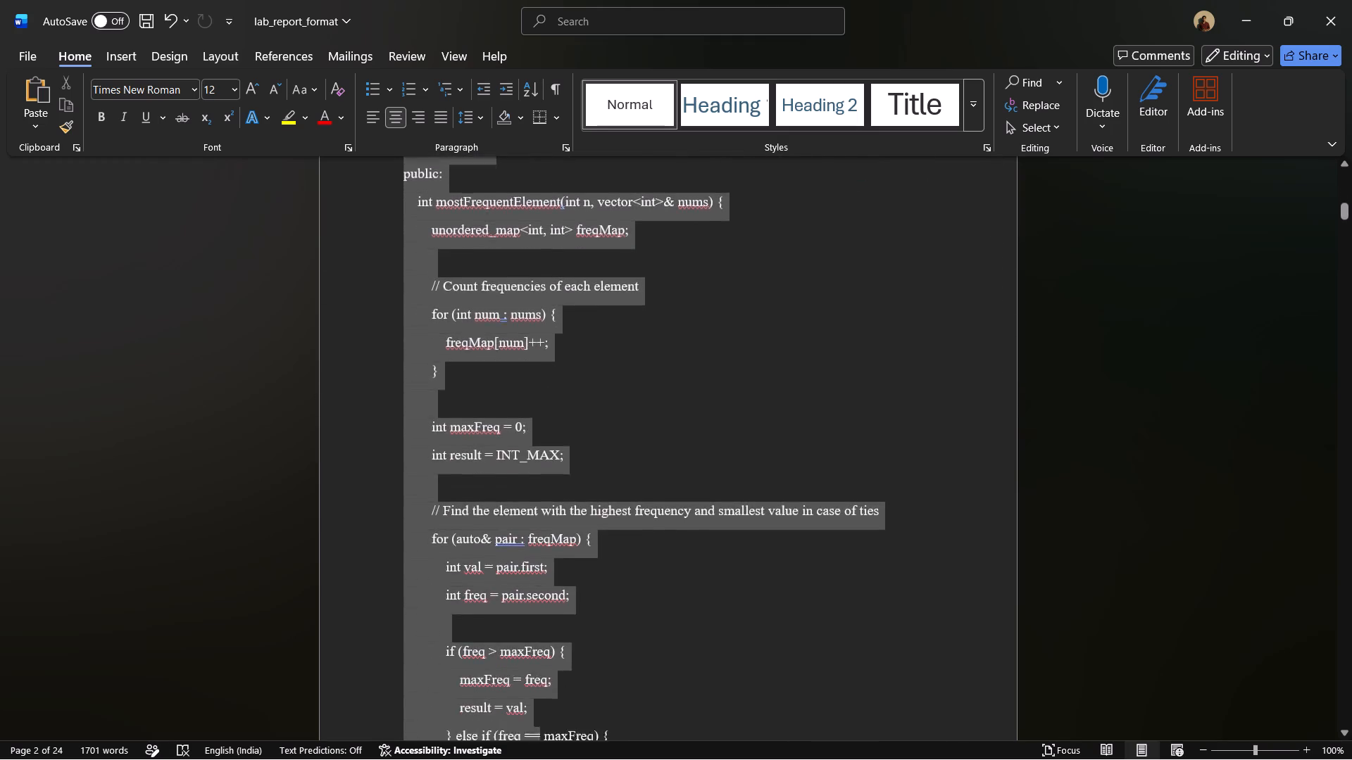